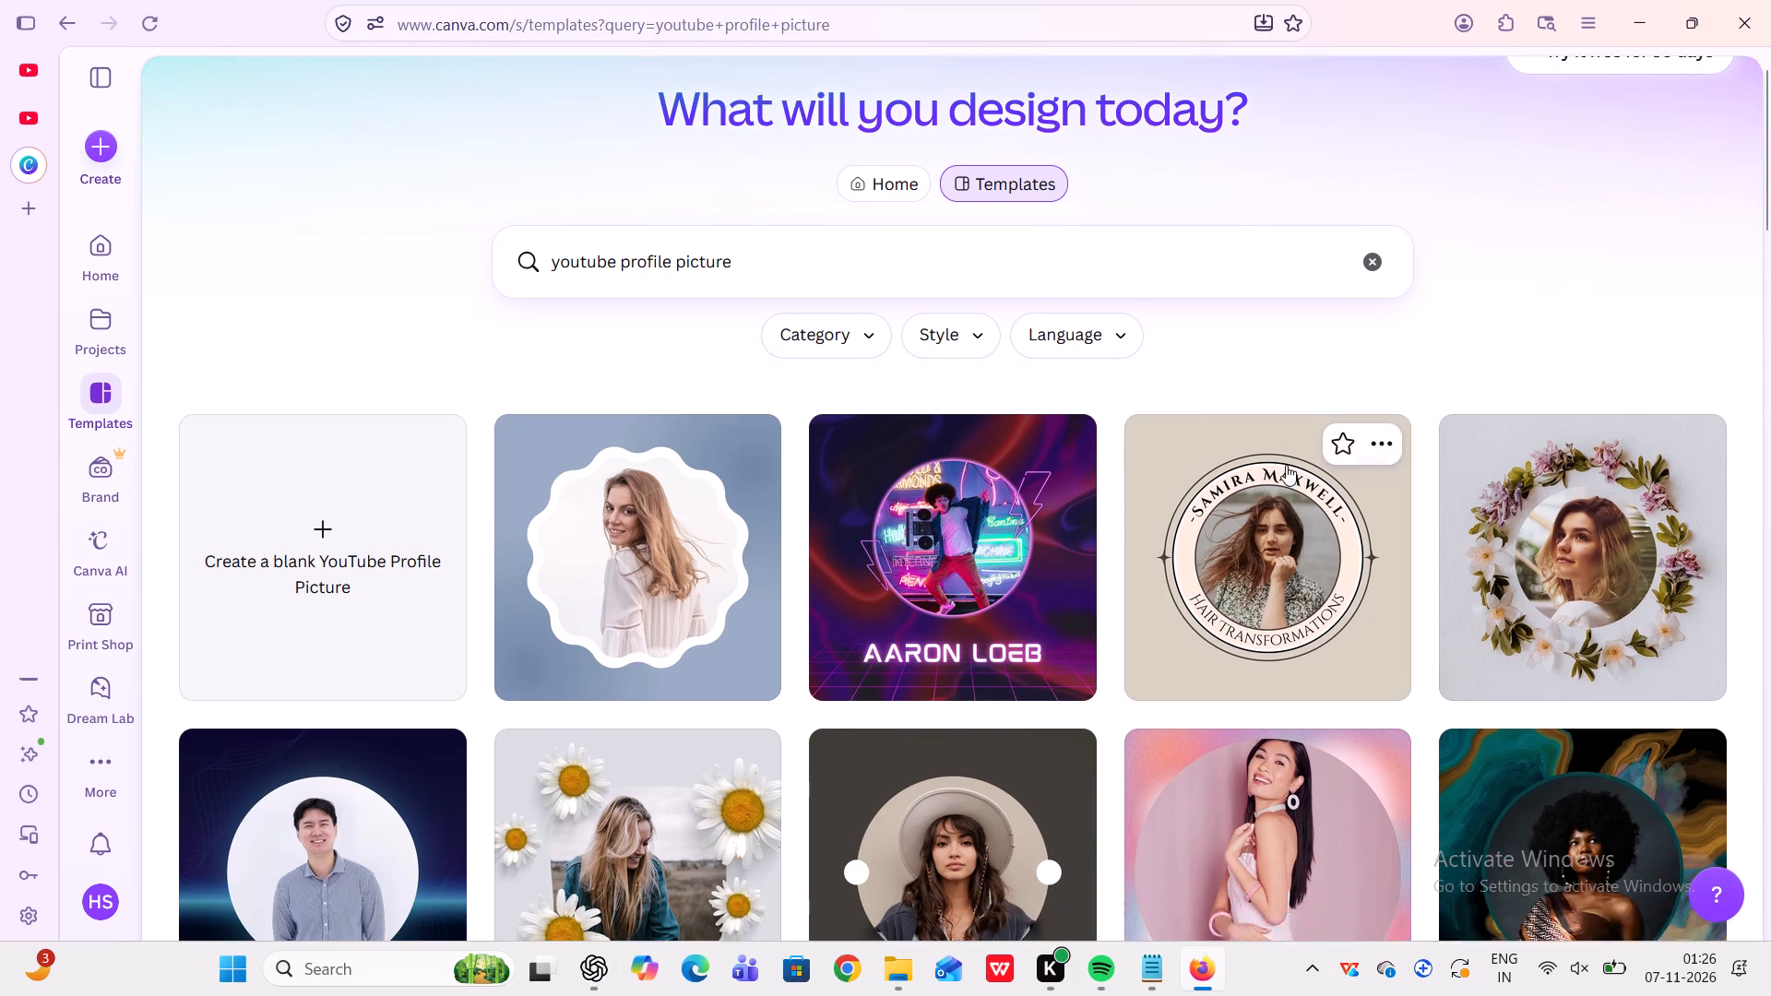
scroll(1286, 465, "down", 5)
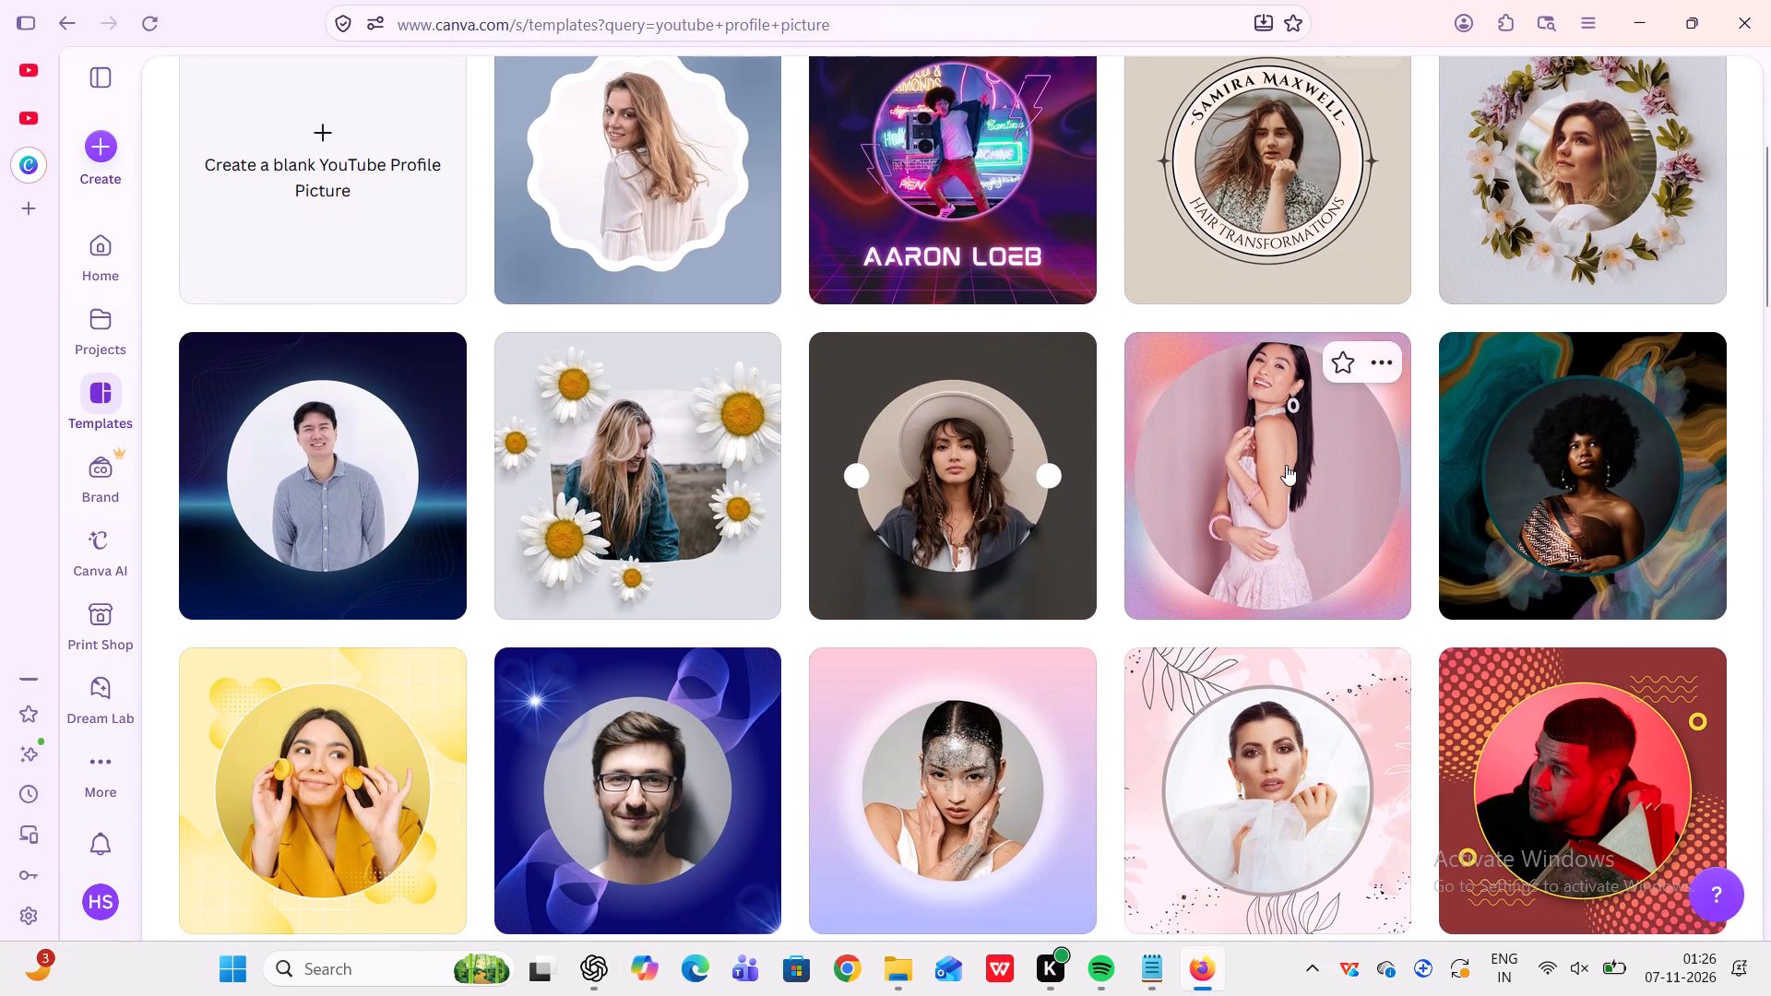
scroll(1286, 465, "down", 11)
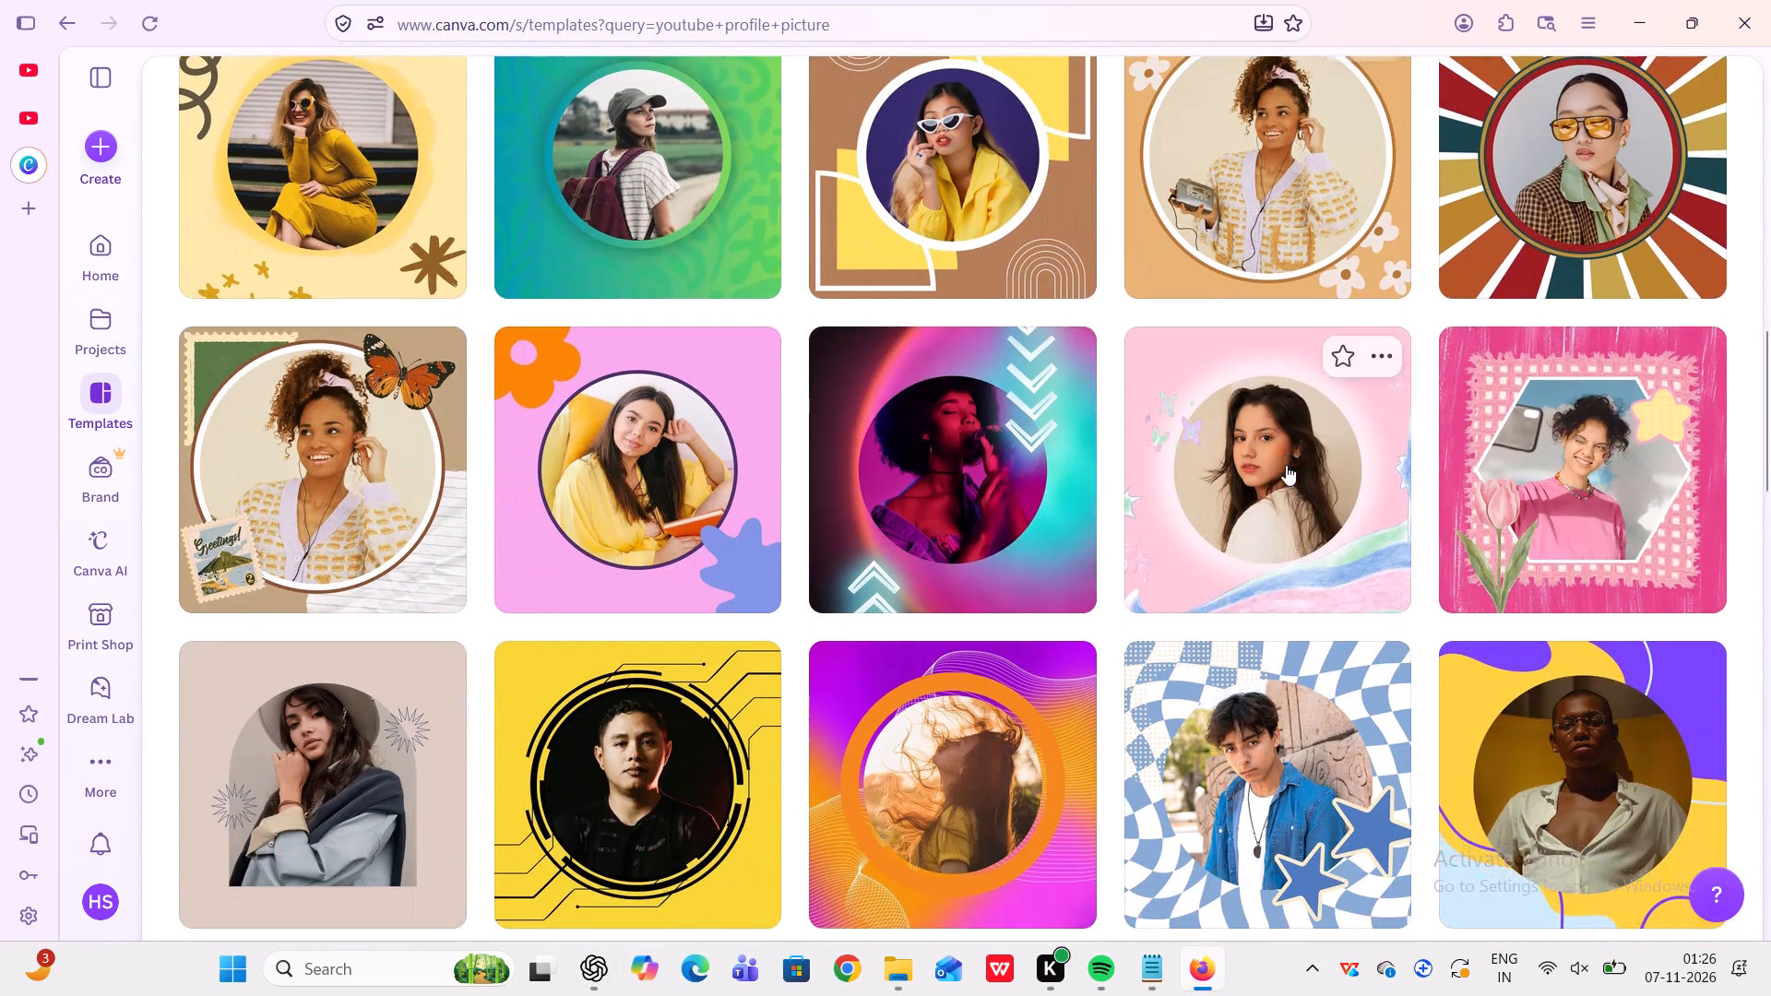
scroll(1286, 465, "down", 4)
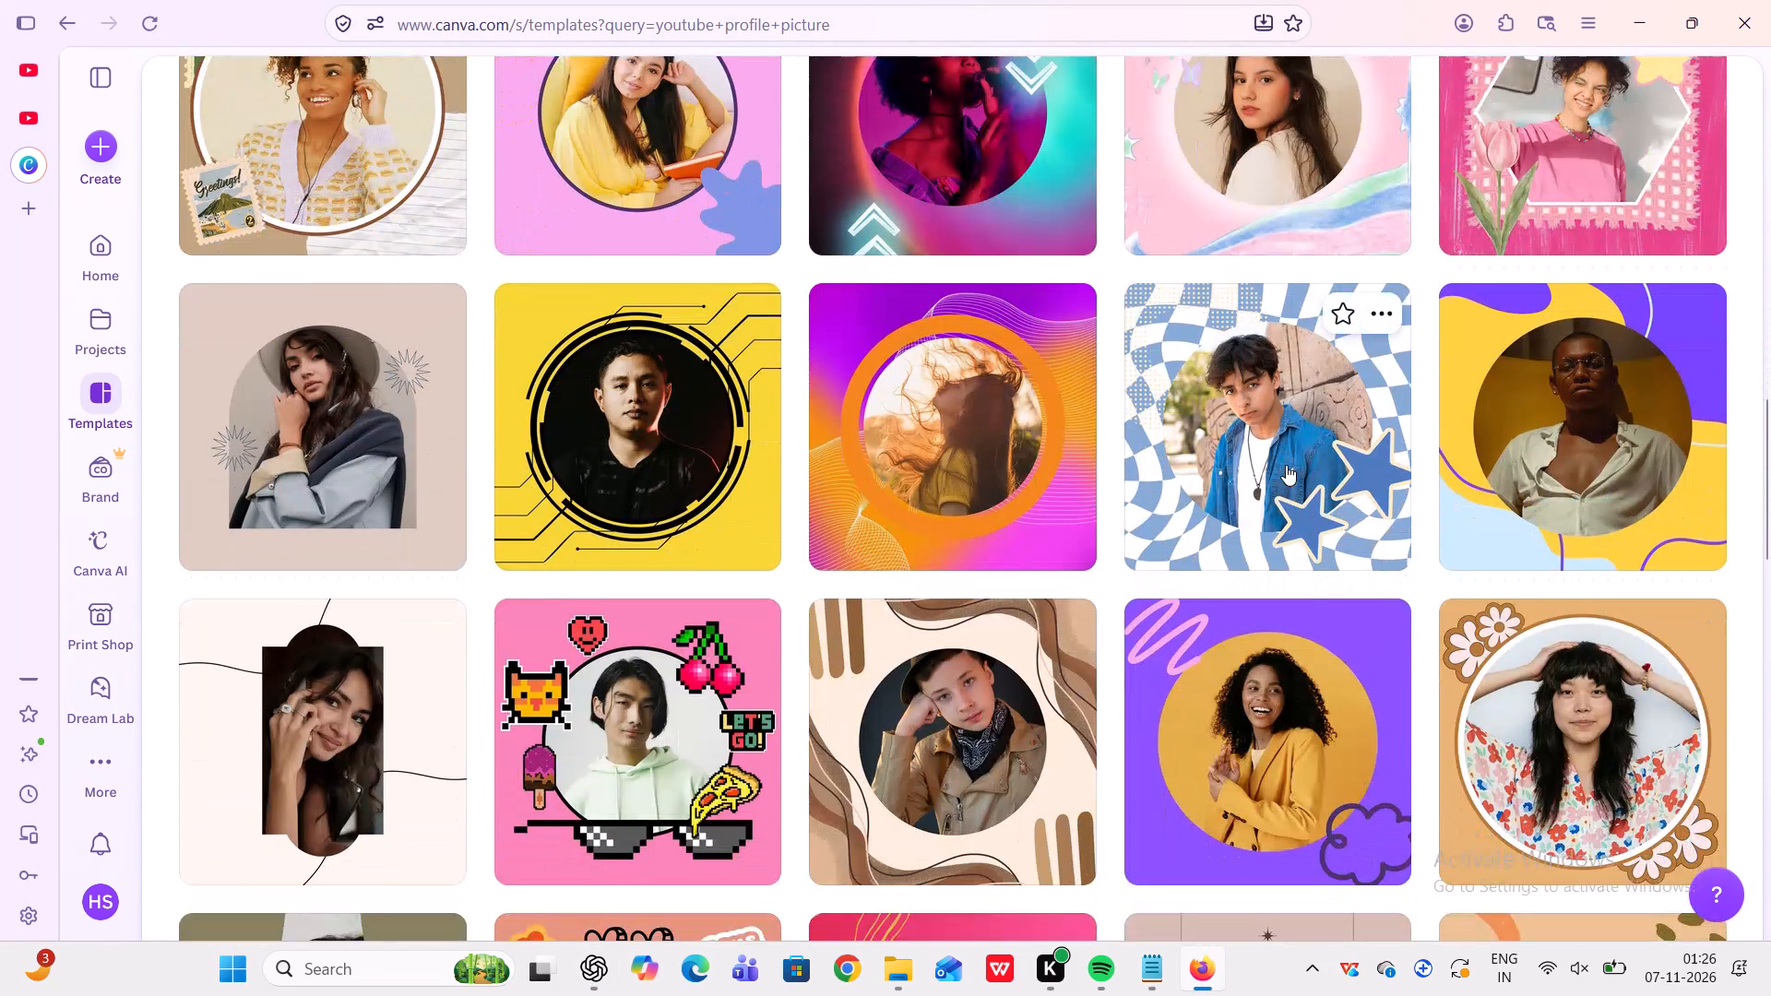
scroll(1286, 465, "down", 7)
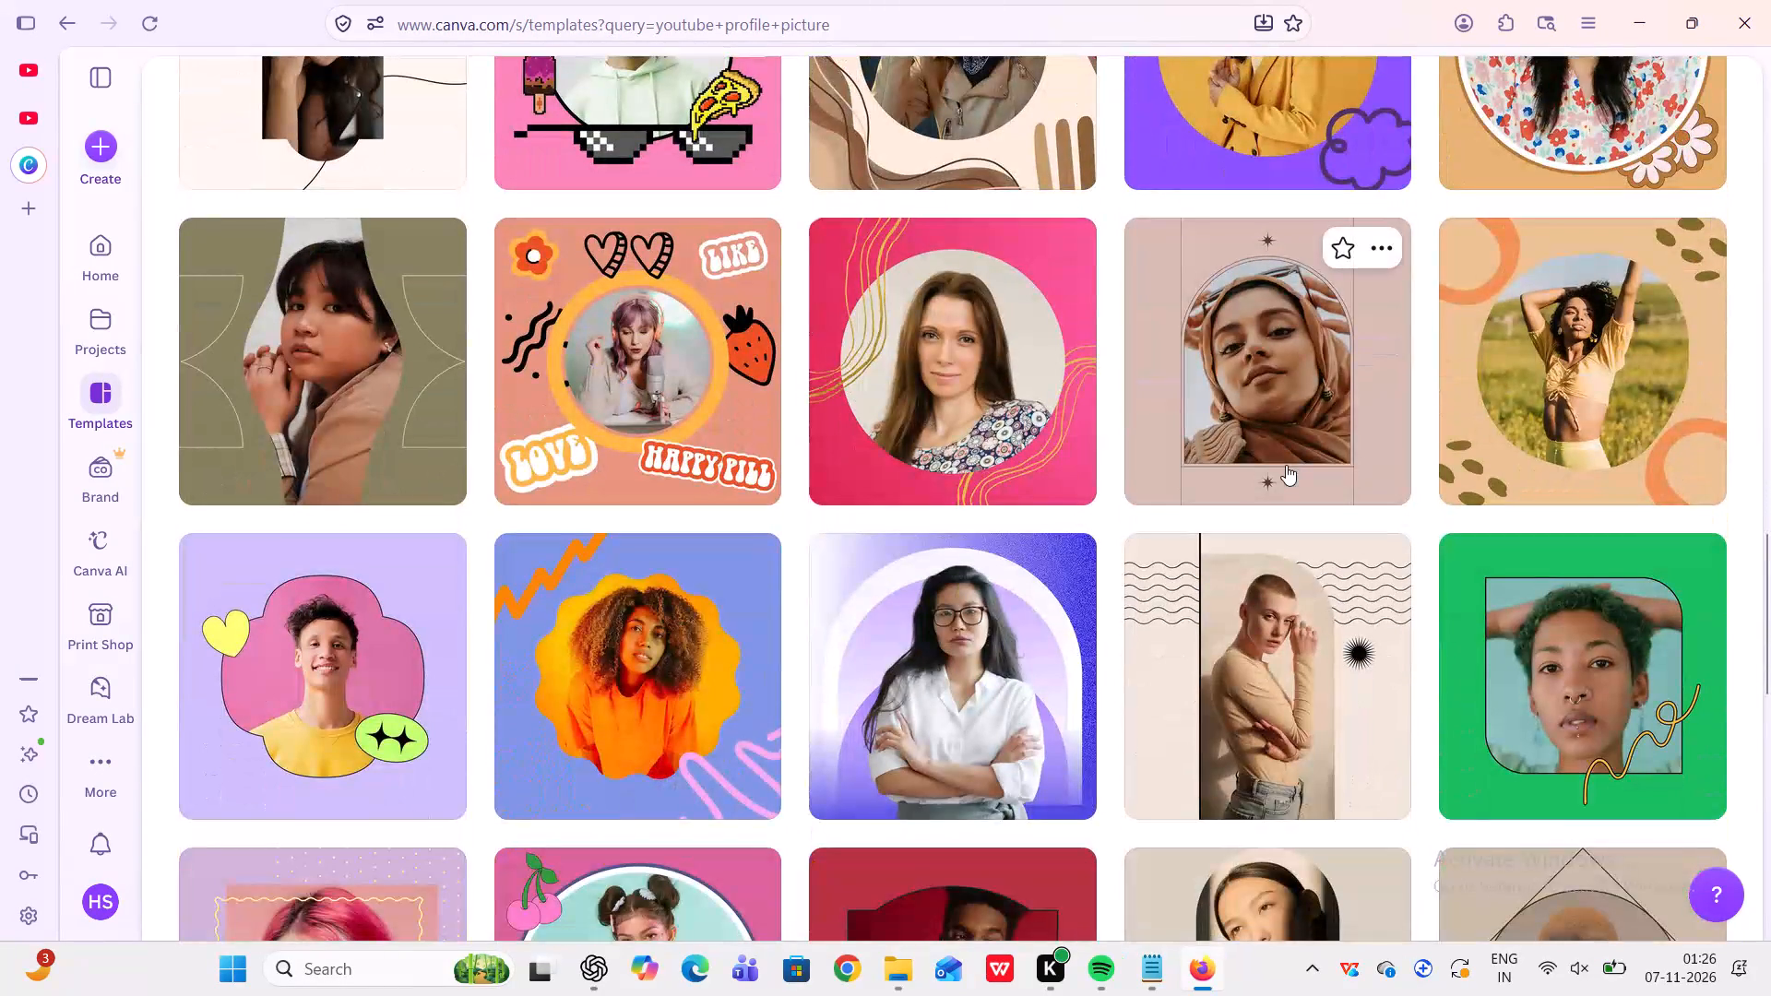
scroll(1286, 465, "down", 4)
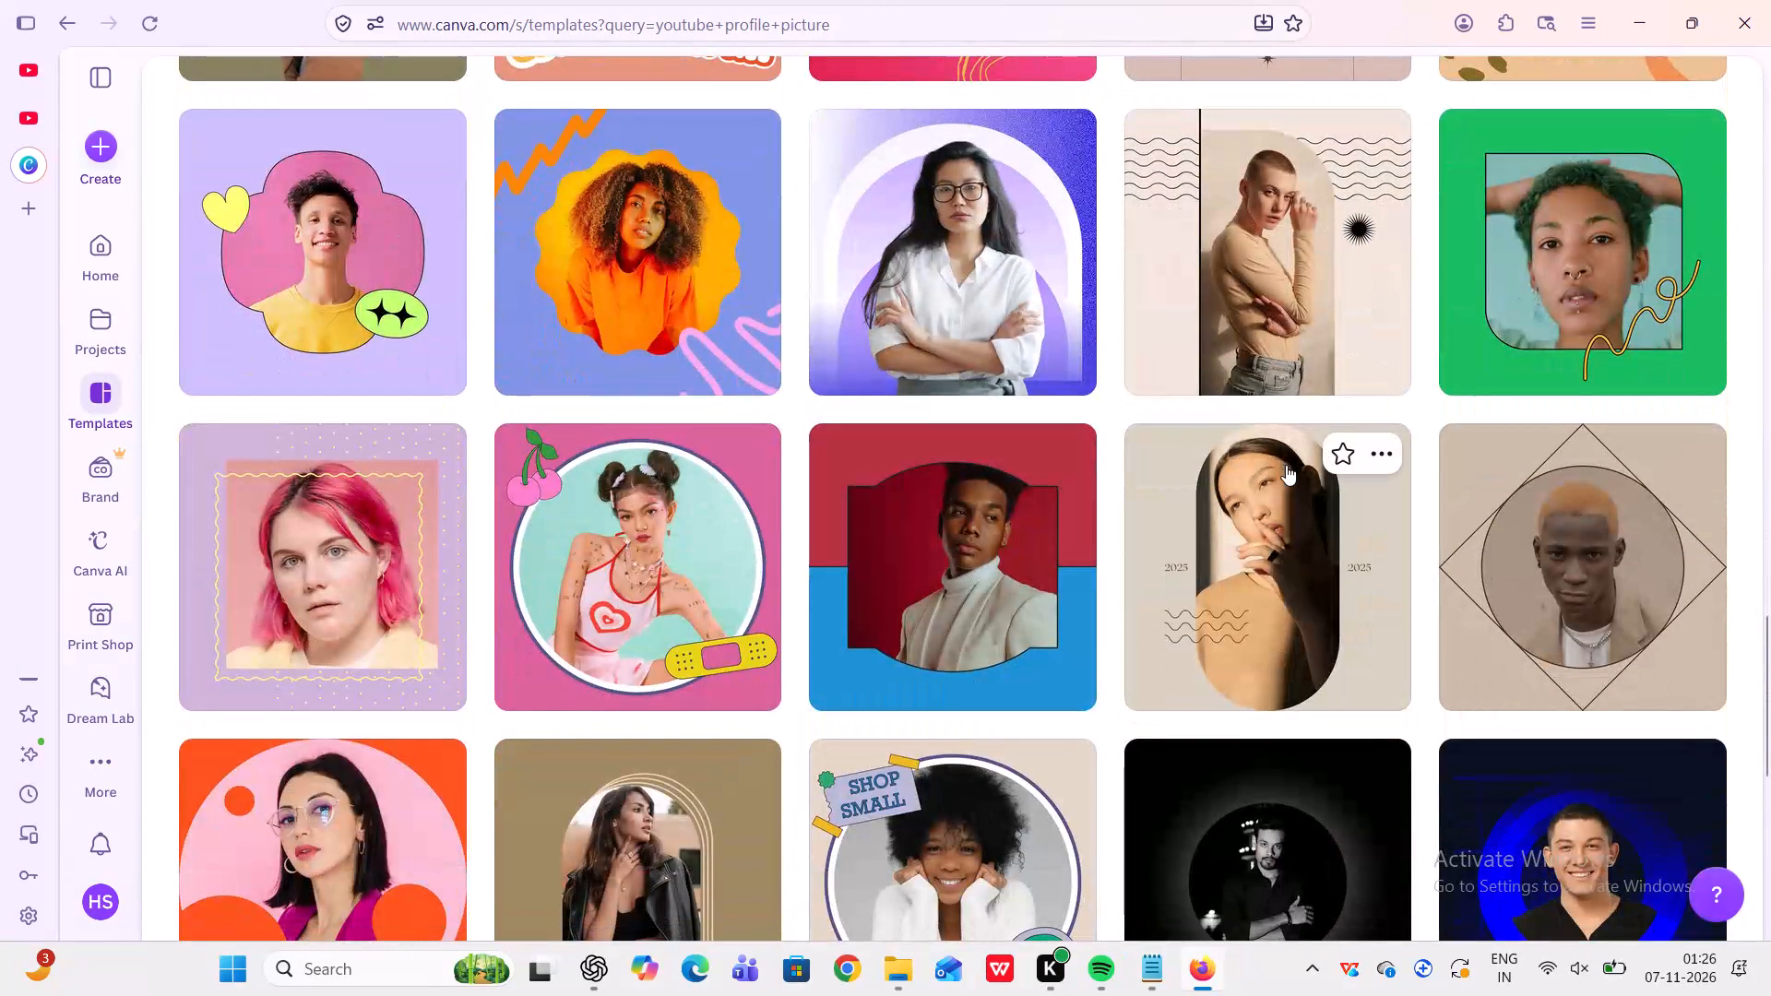
scroll(1286, 465, "down", 6)
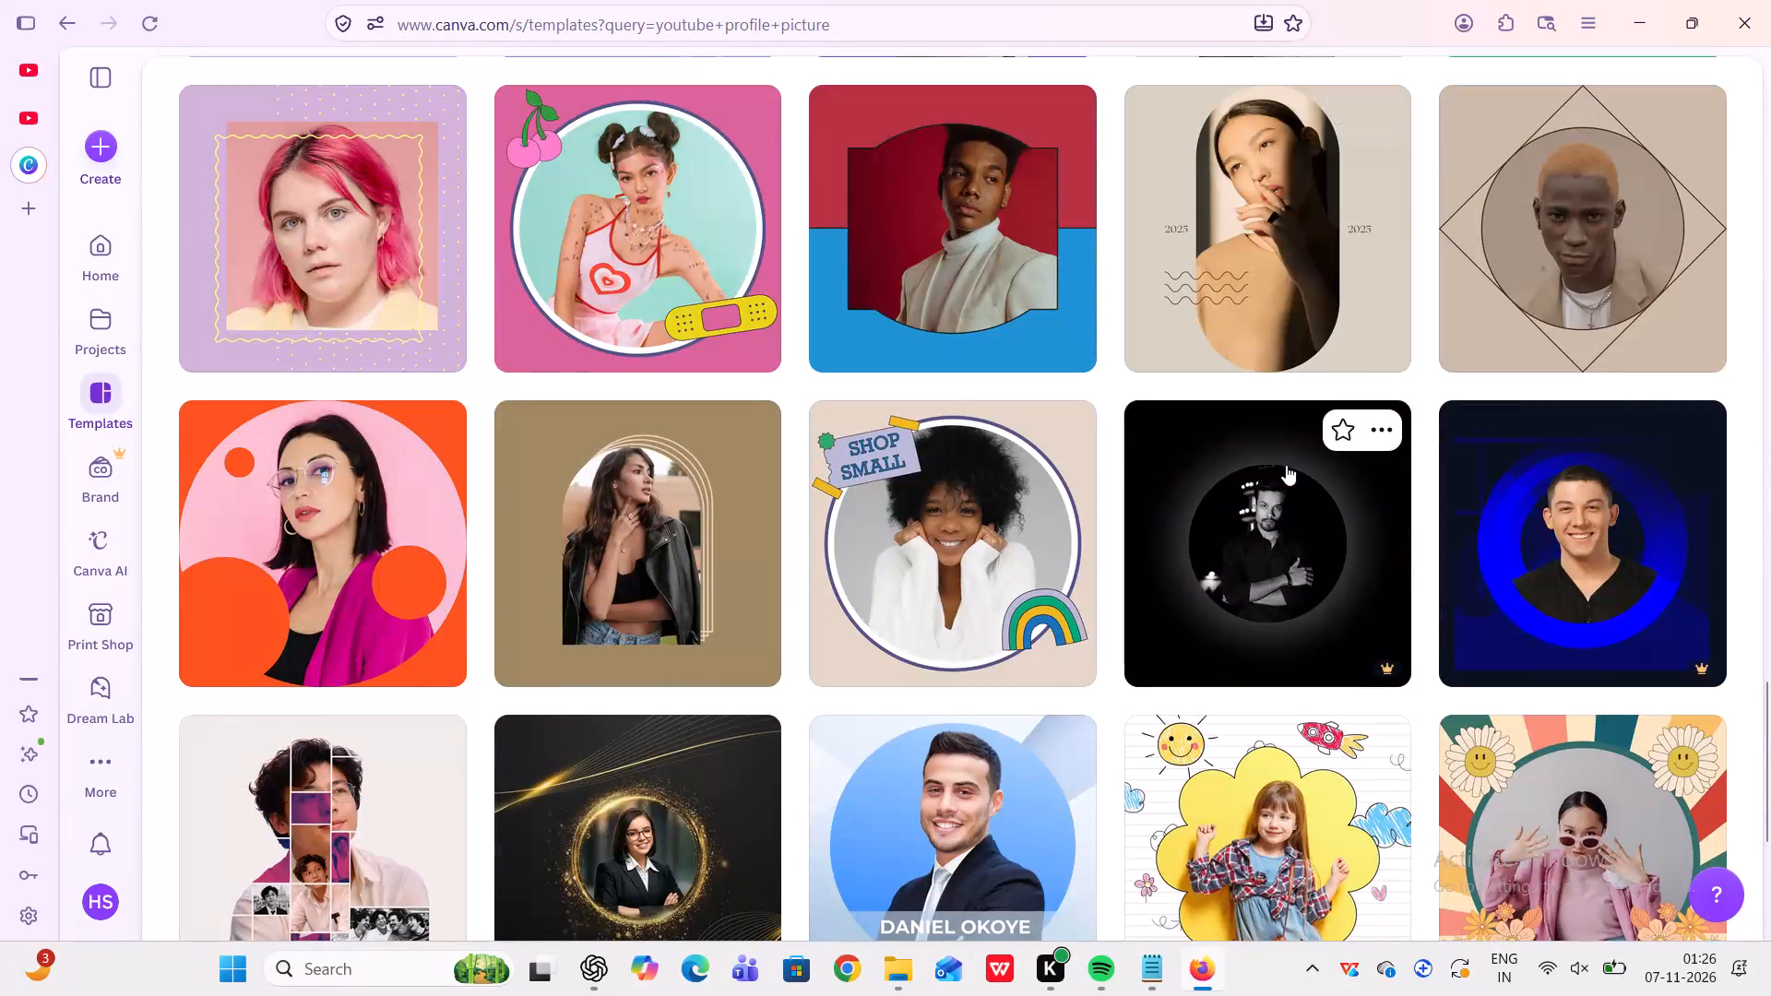
scroll(1184, 578, "down", 5)
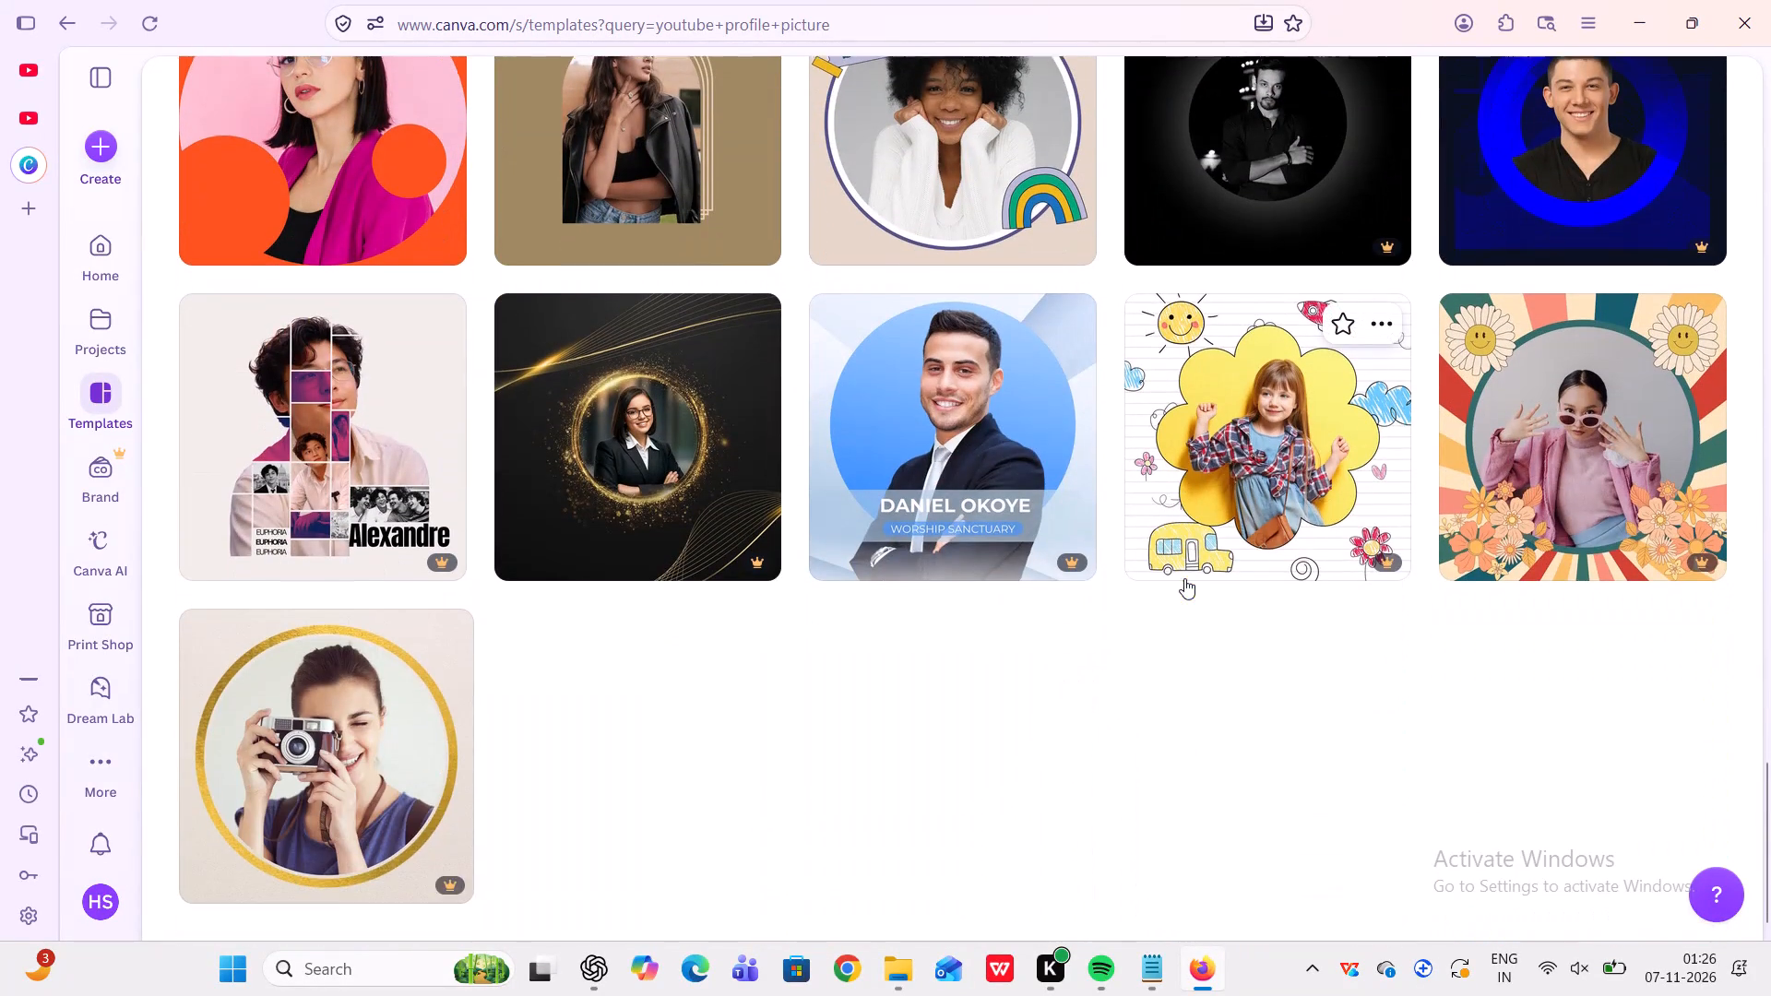
scroll(1184, 578, "down", 1)
scroll(1184, 578, "up", 10)
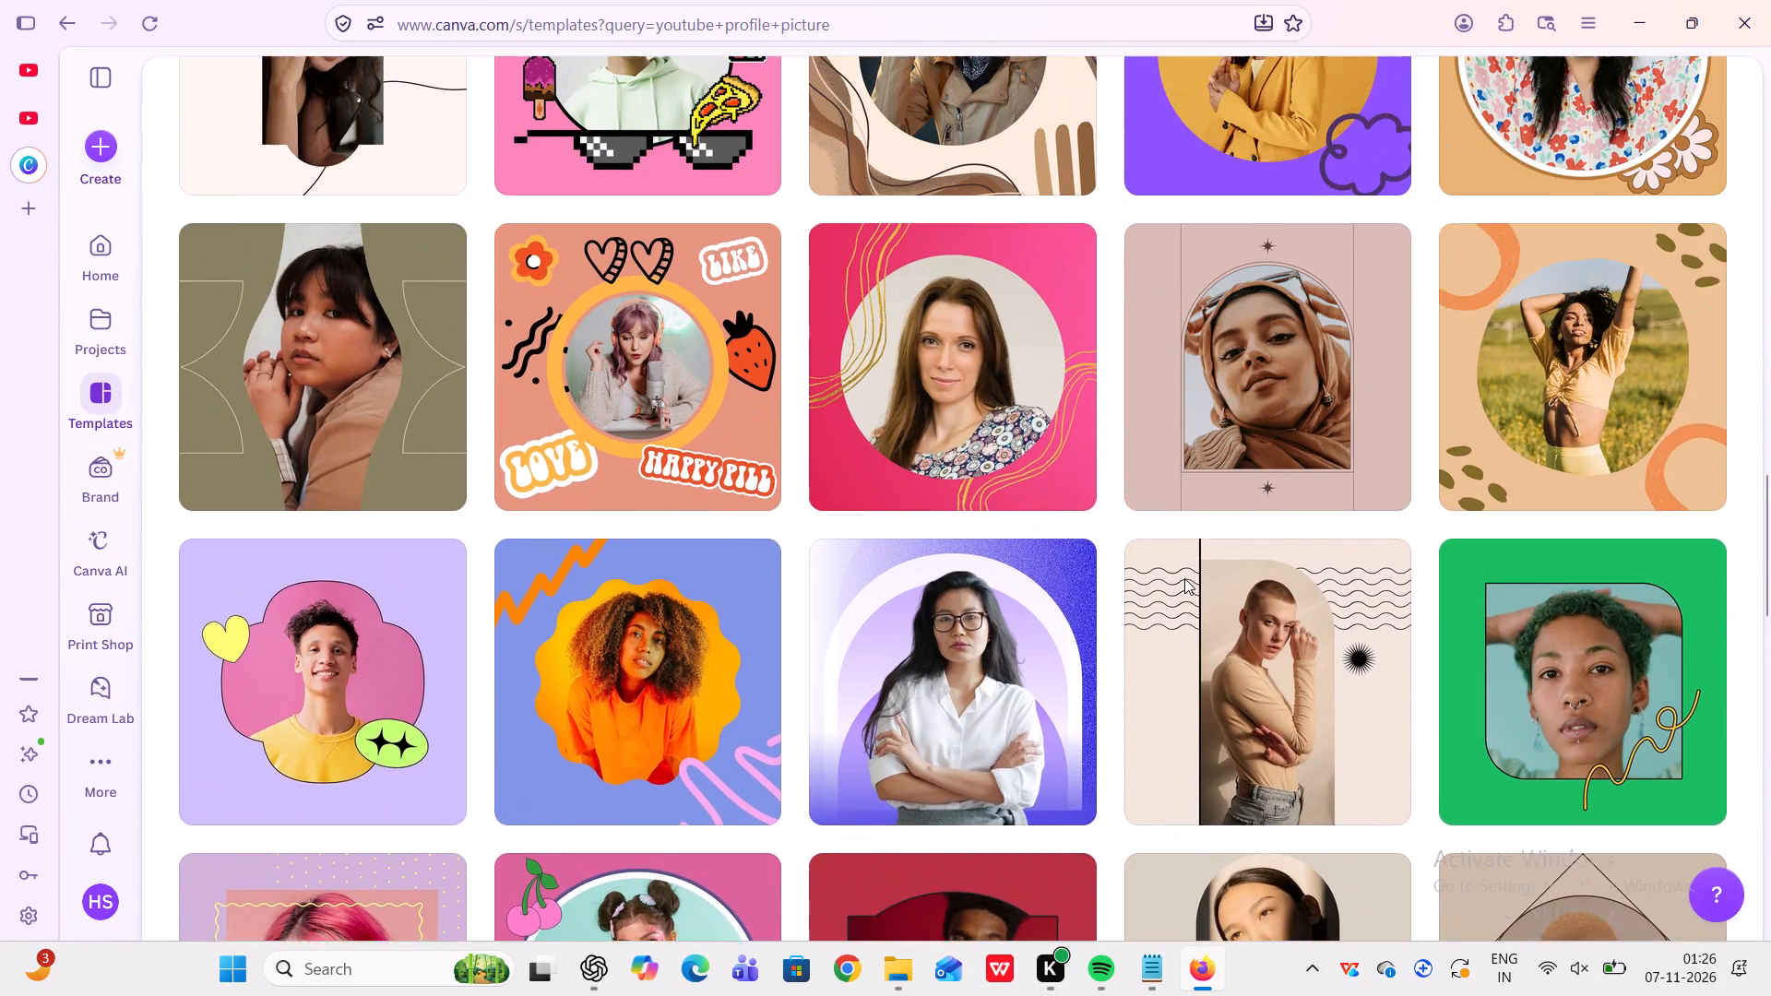
scroll(1184, 578, "up", 10)
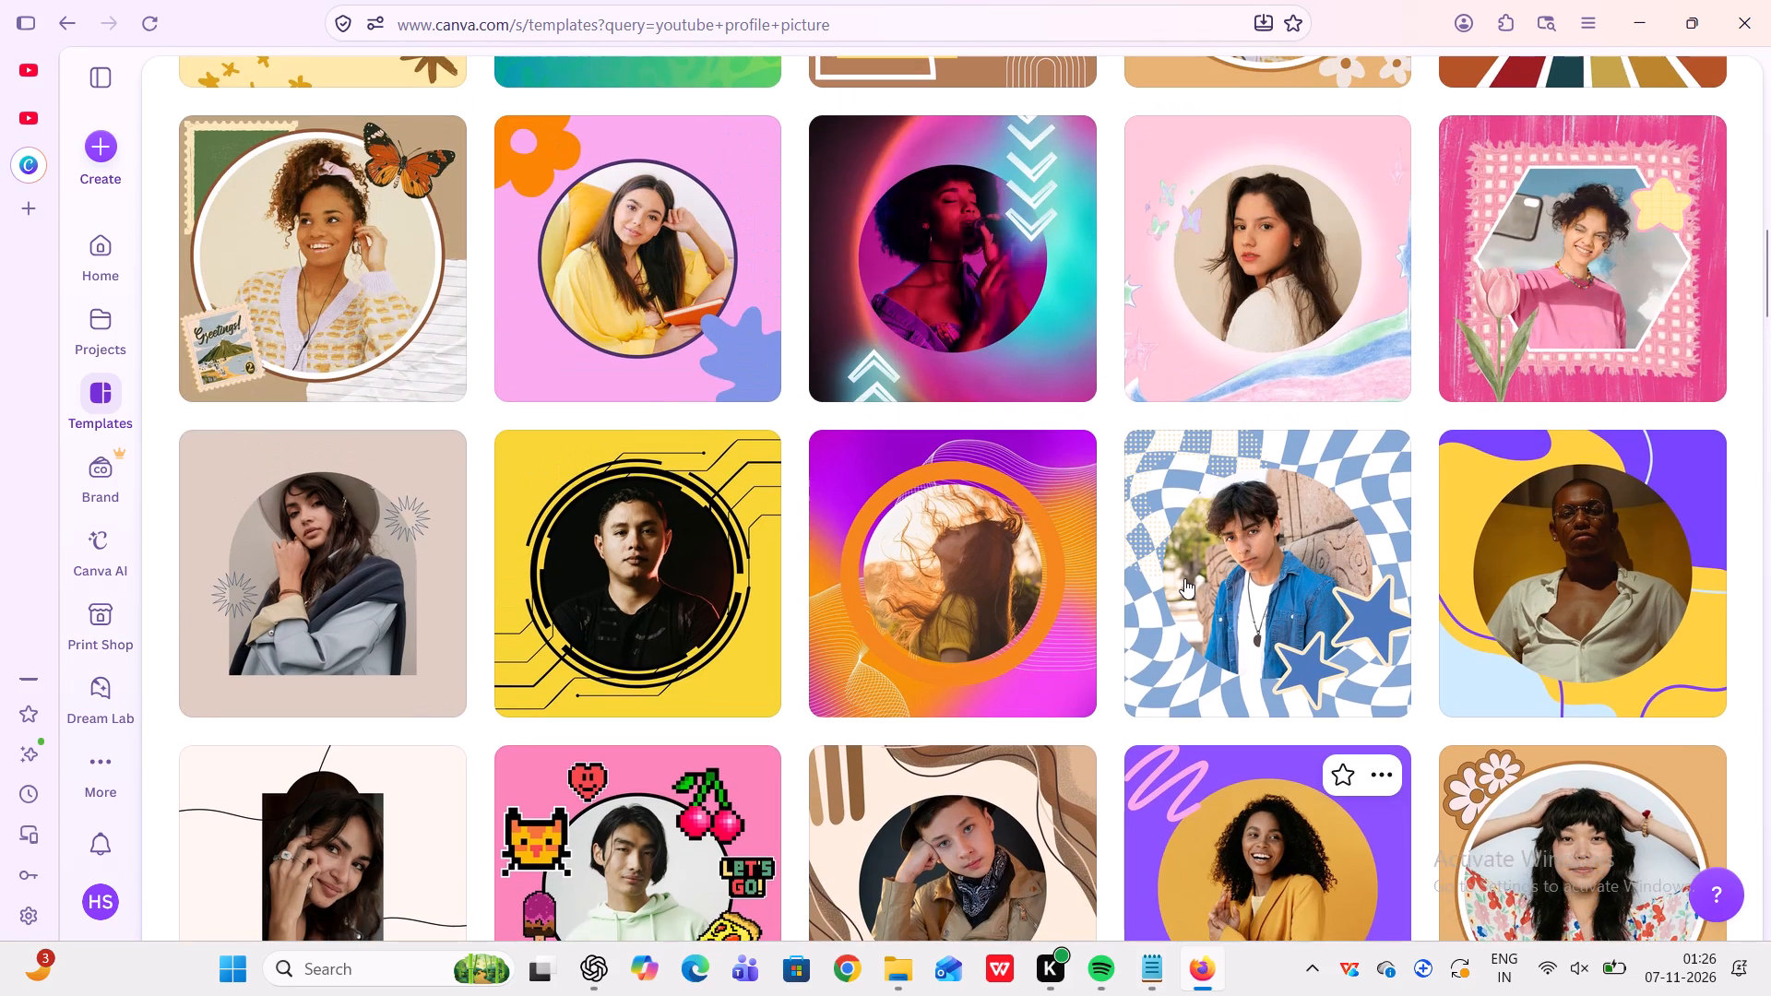
scroll(1184, 578, "up", 3)
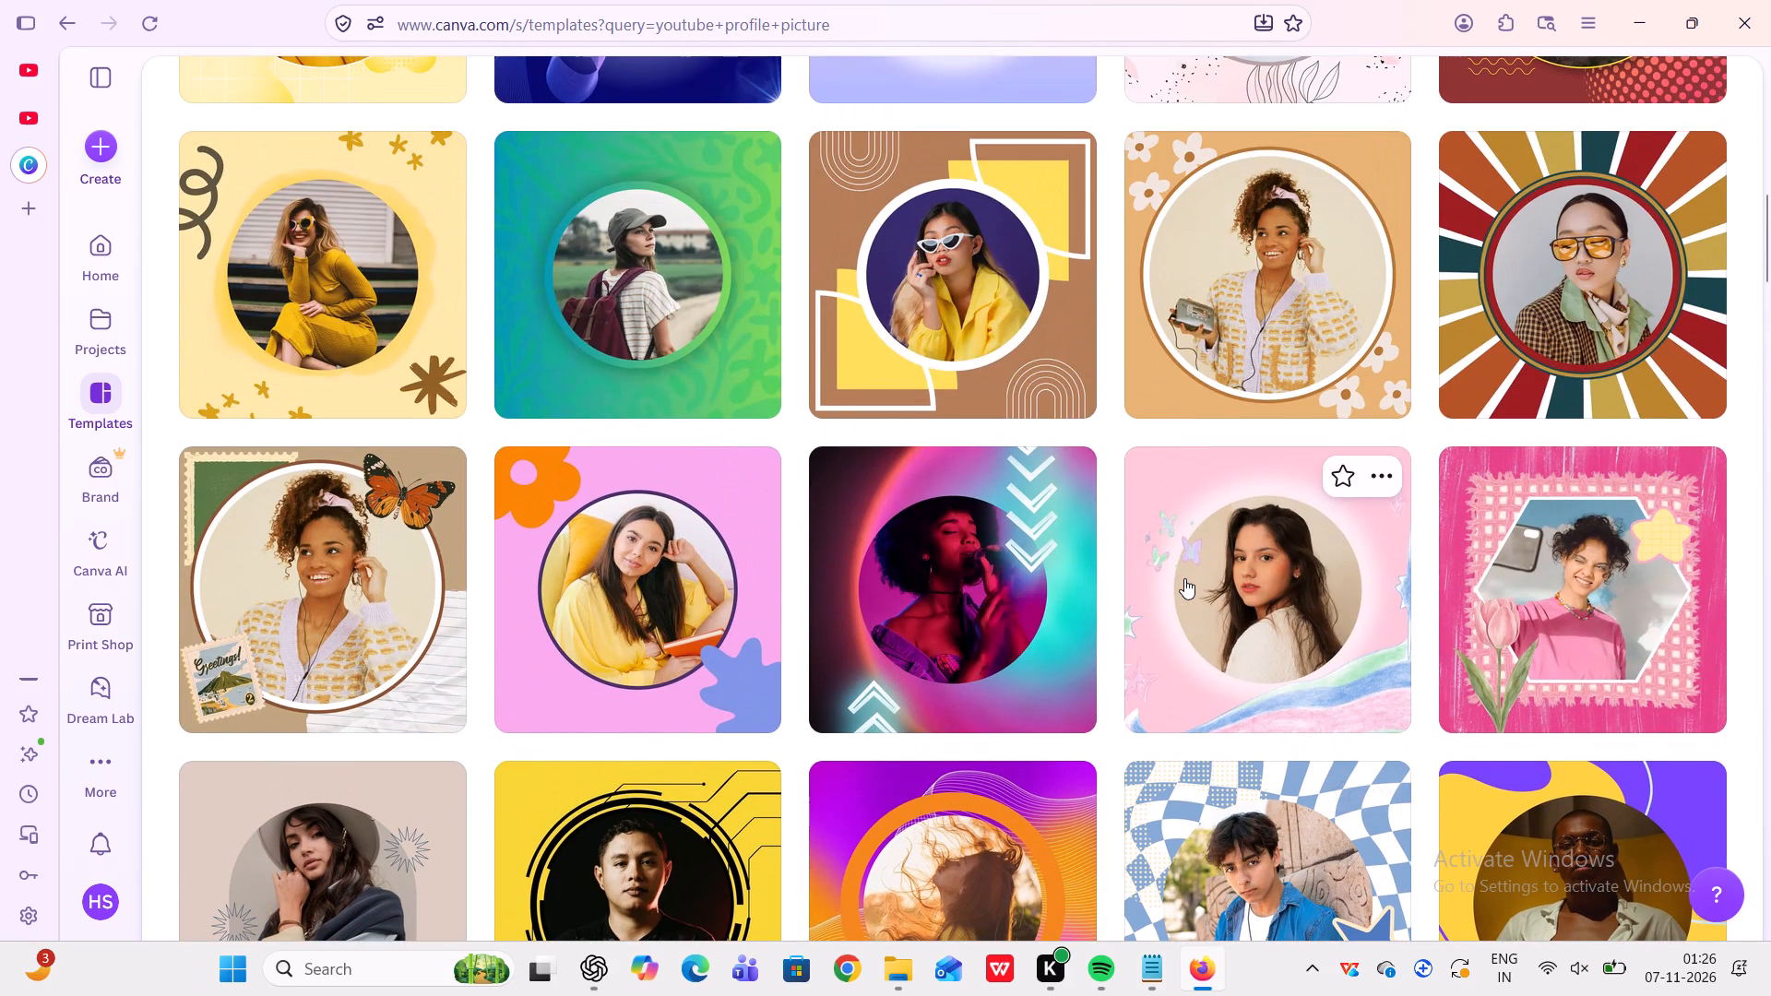
scroll(1184, 578, "up", 11)
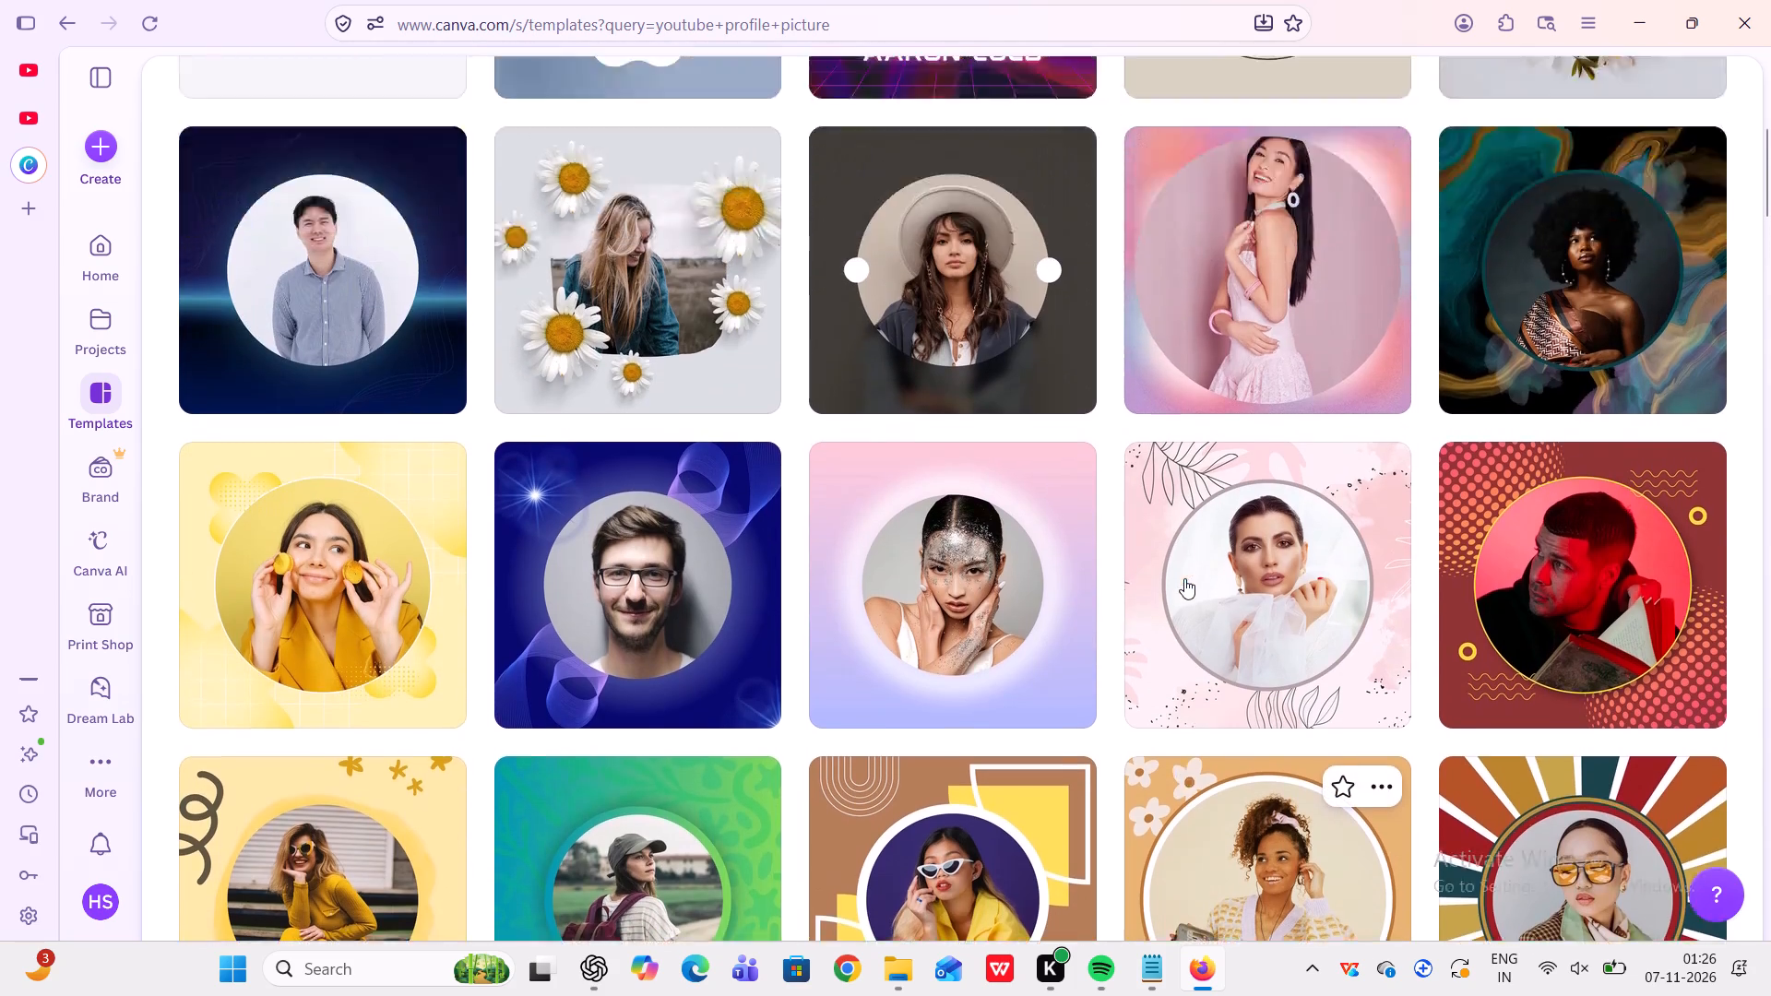
scroll(1184, 578, "up", 13)
Refine the Canva template search to "youtube profile picture square".
left_click(1056, 323)
key("space")
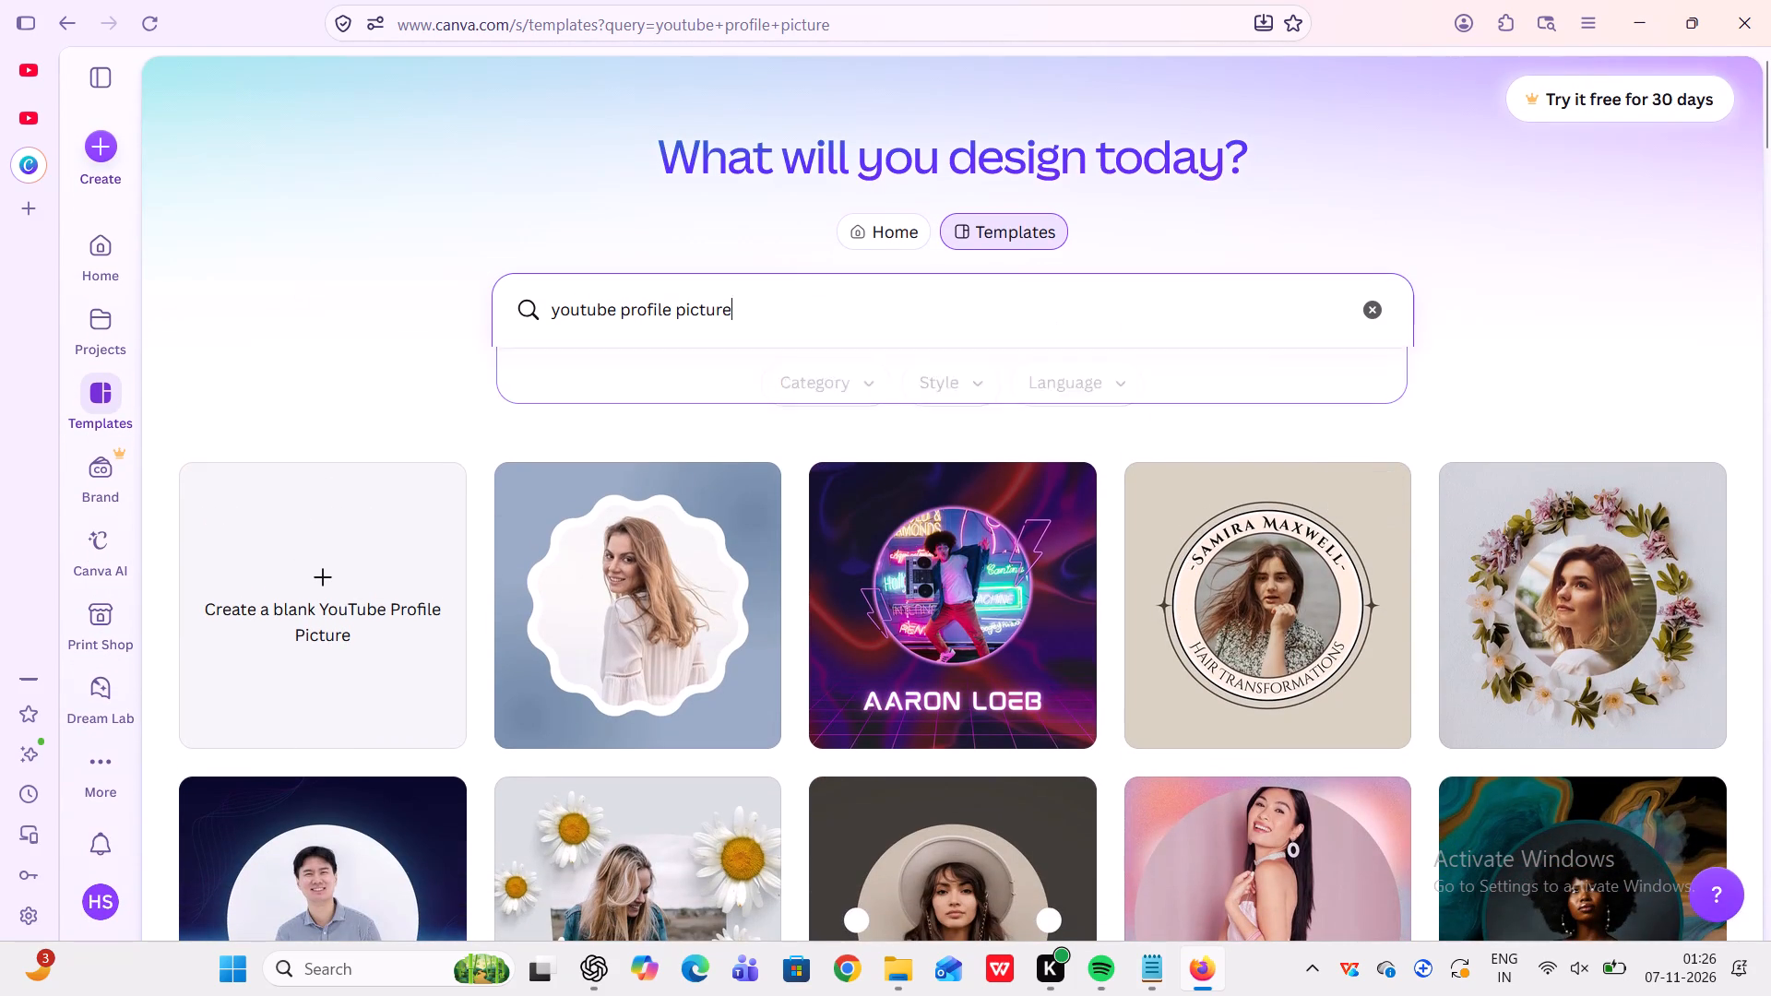
type("square")
key("Return")
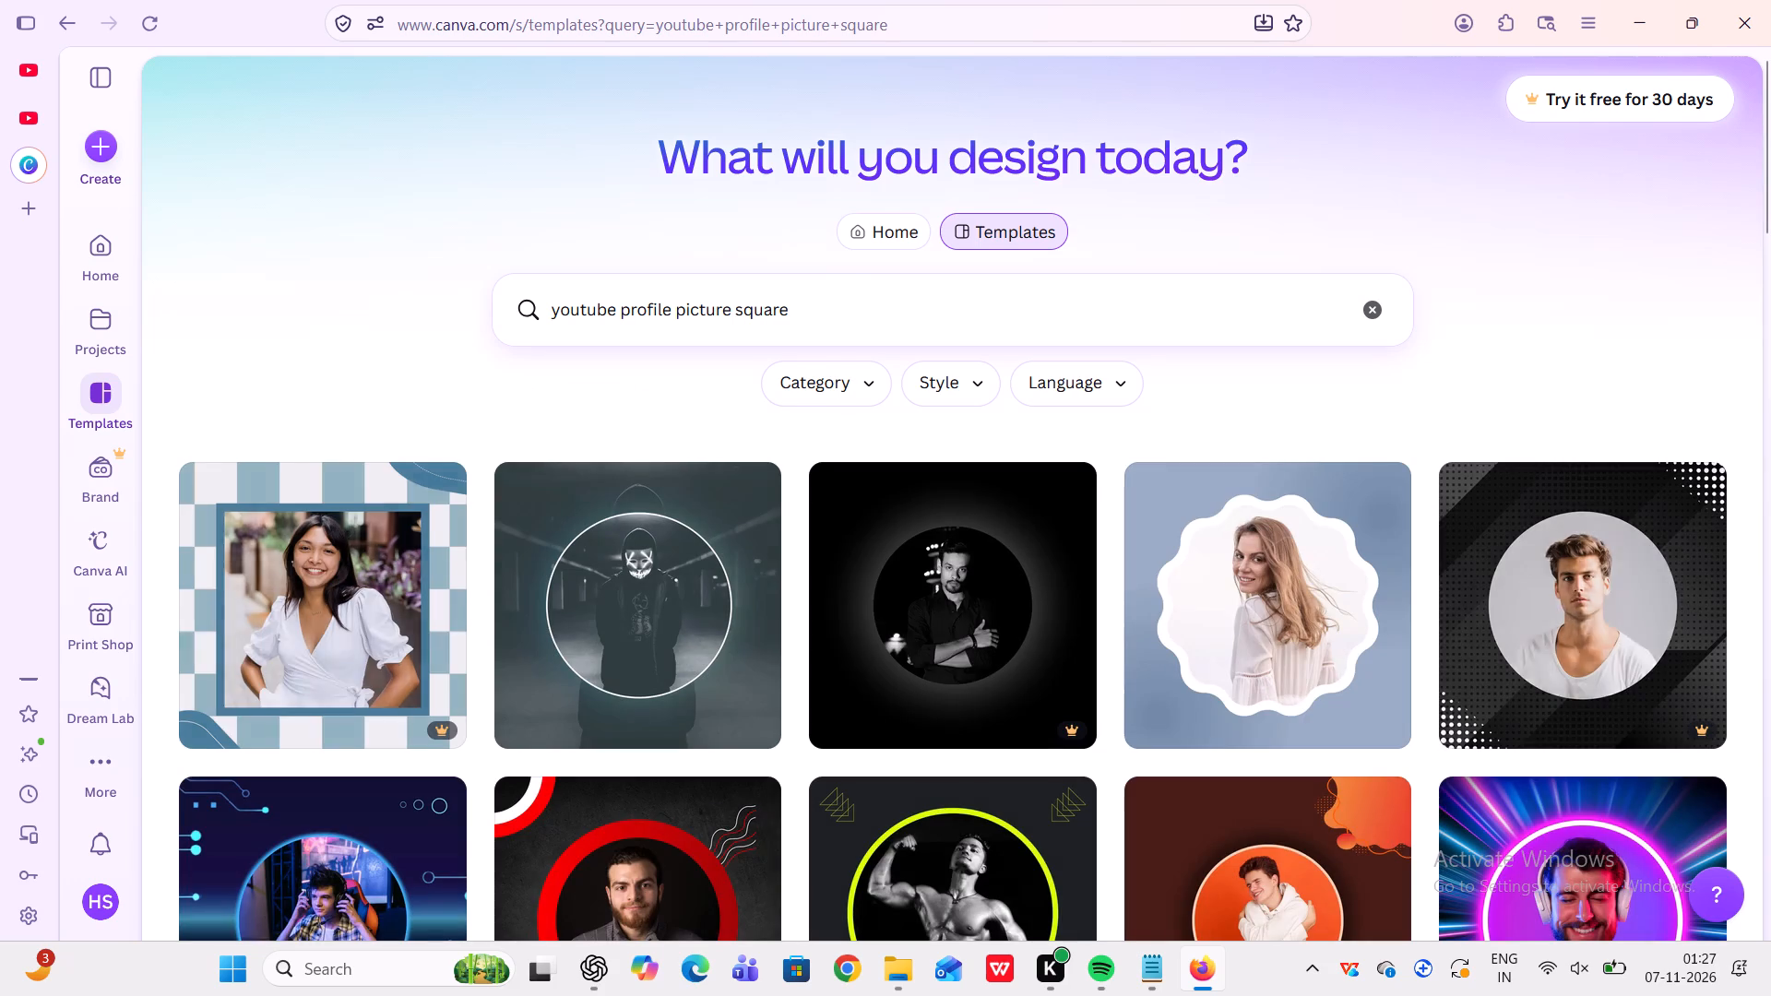
Examine the square YouTube profile picture templates for a free design suited to the children's channel logo.
scroll(1135, 677, "down", 2)
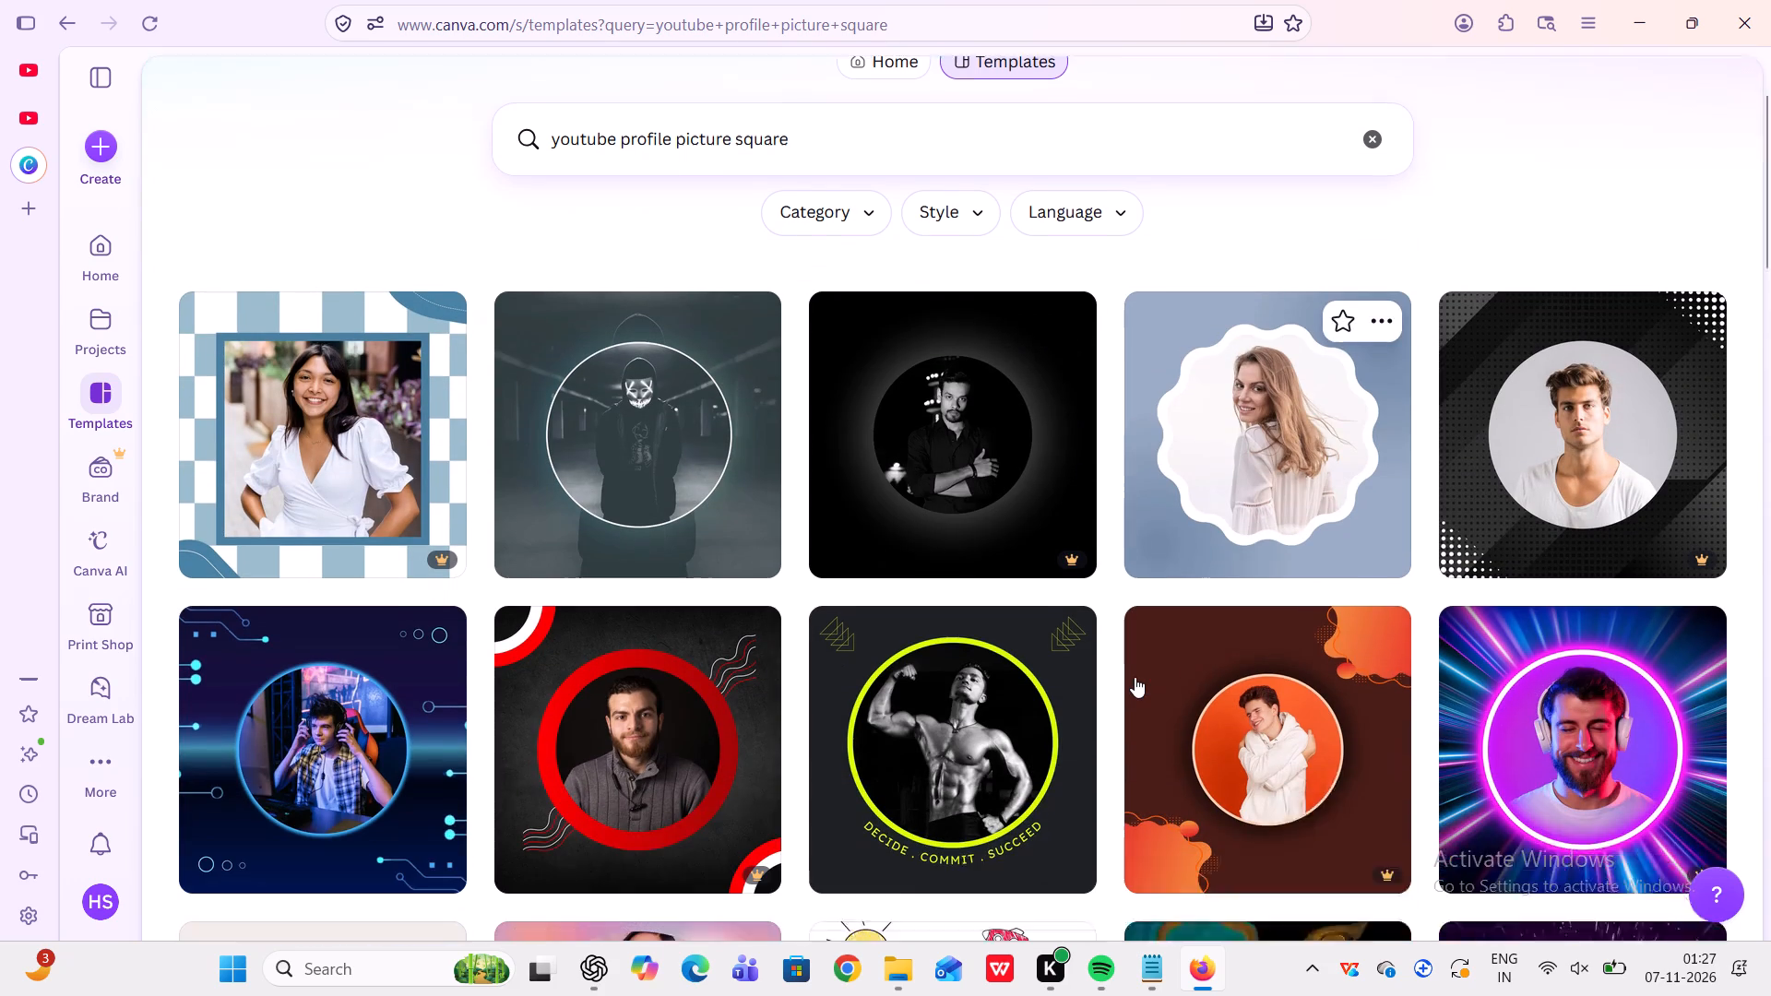
scroll(1135, 677, "down", 2)
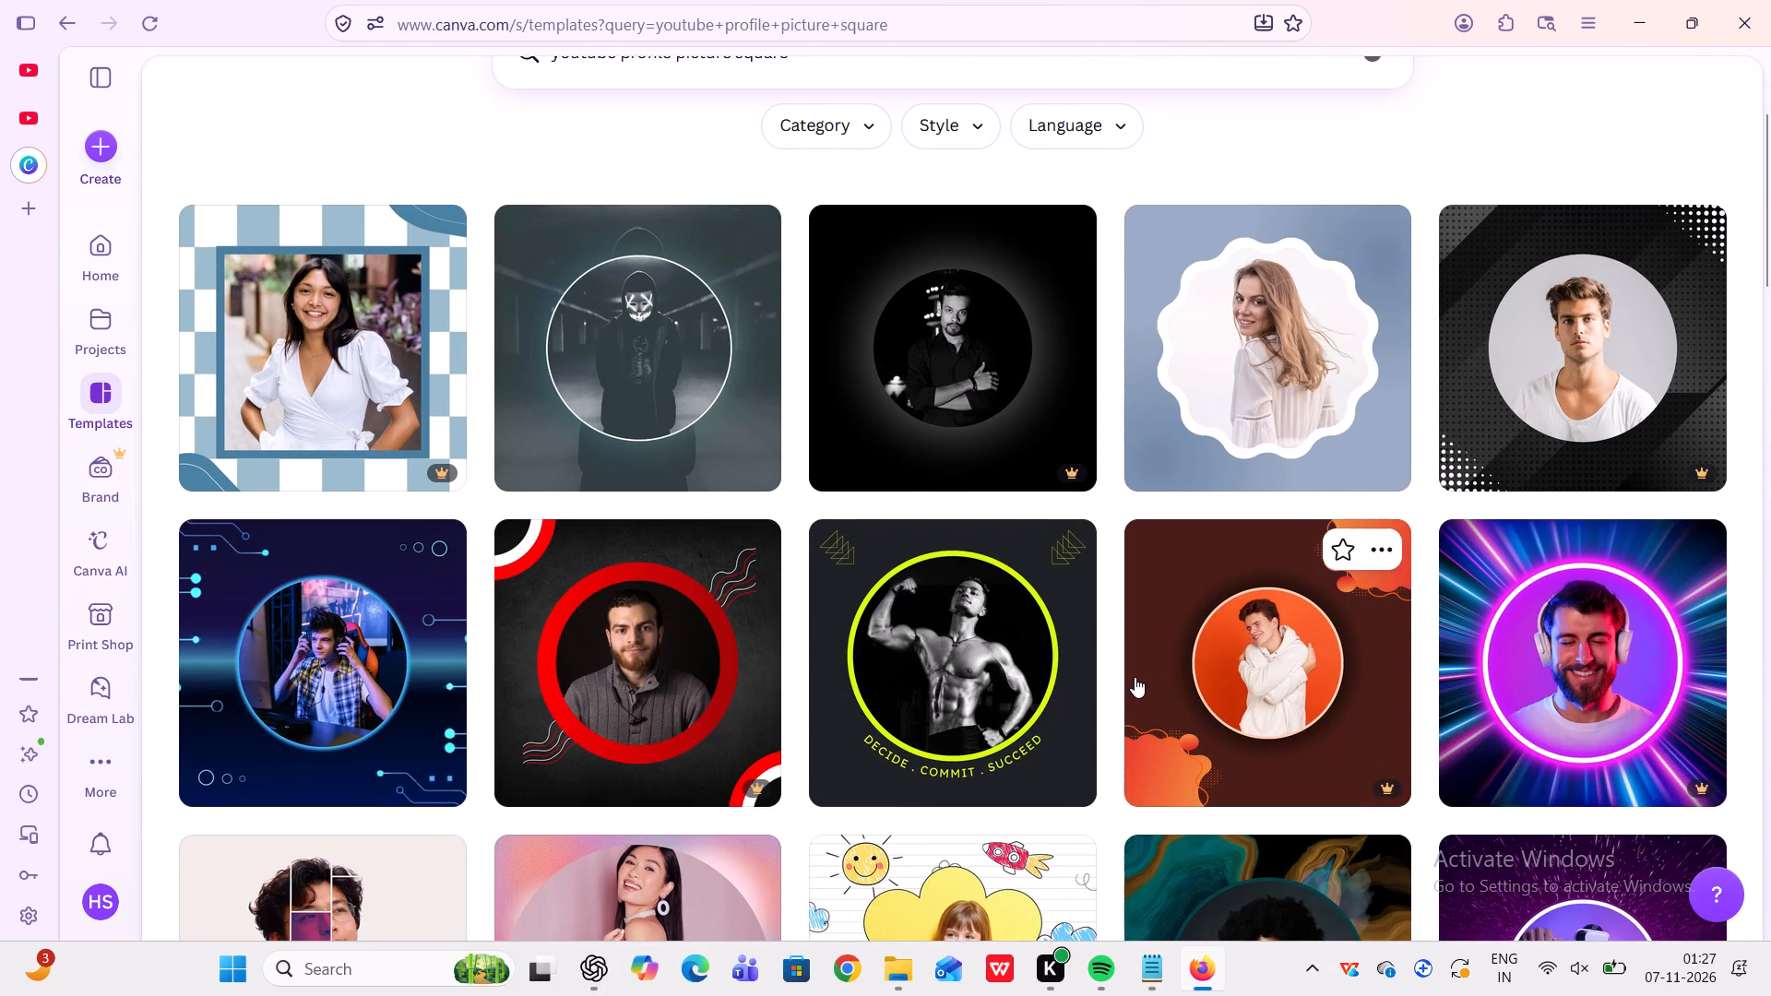
scroll(1135, 677, "down", 4)
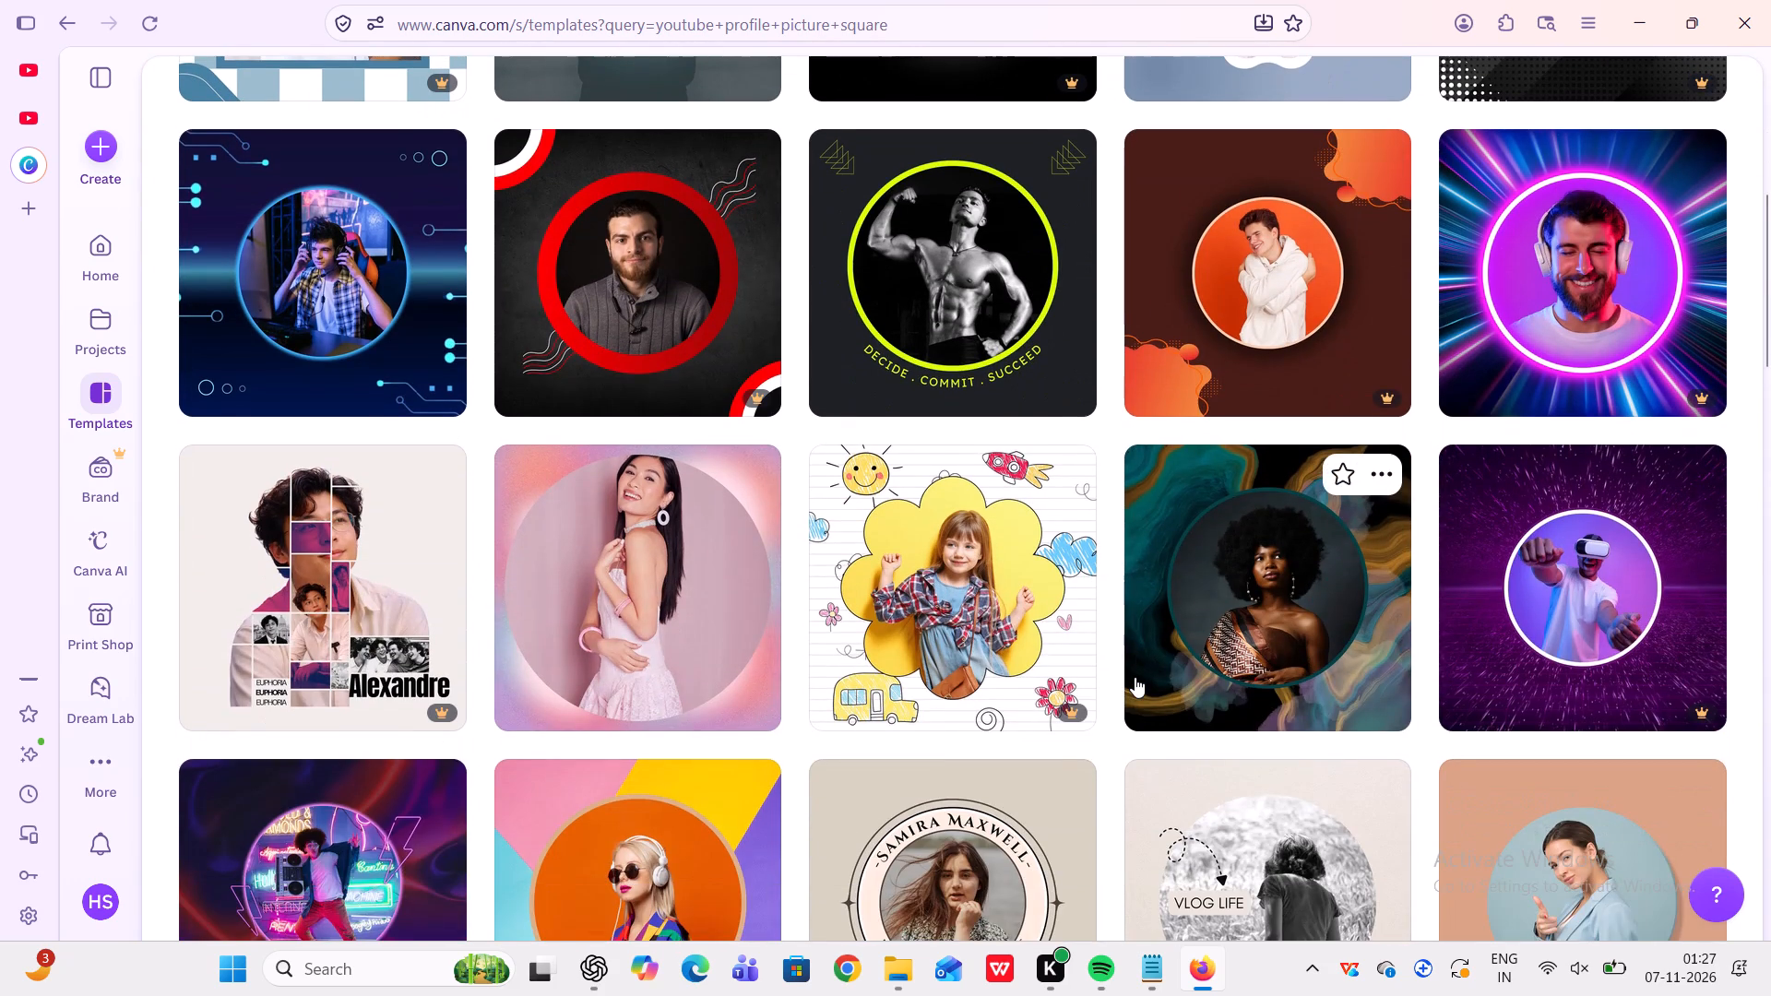
scroll(1135, 677, "down", 4)
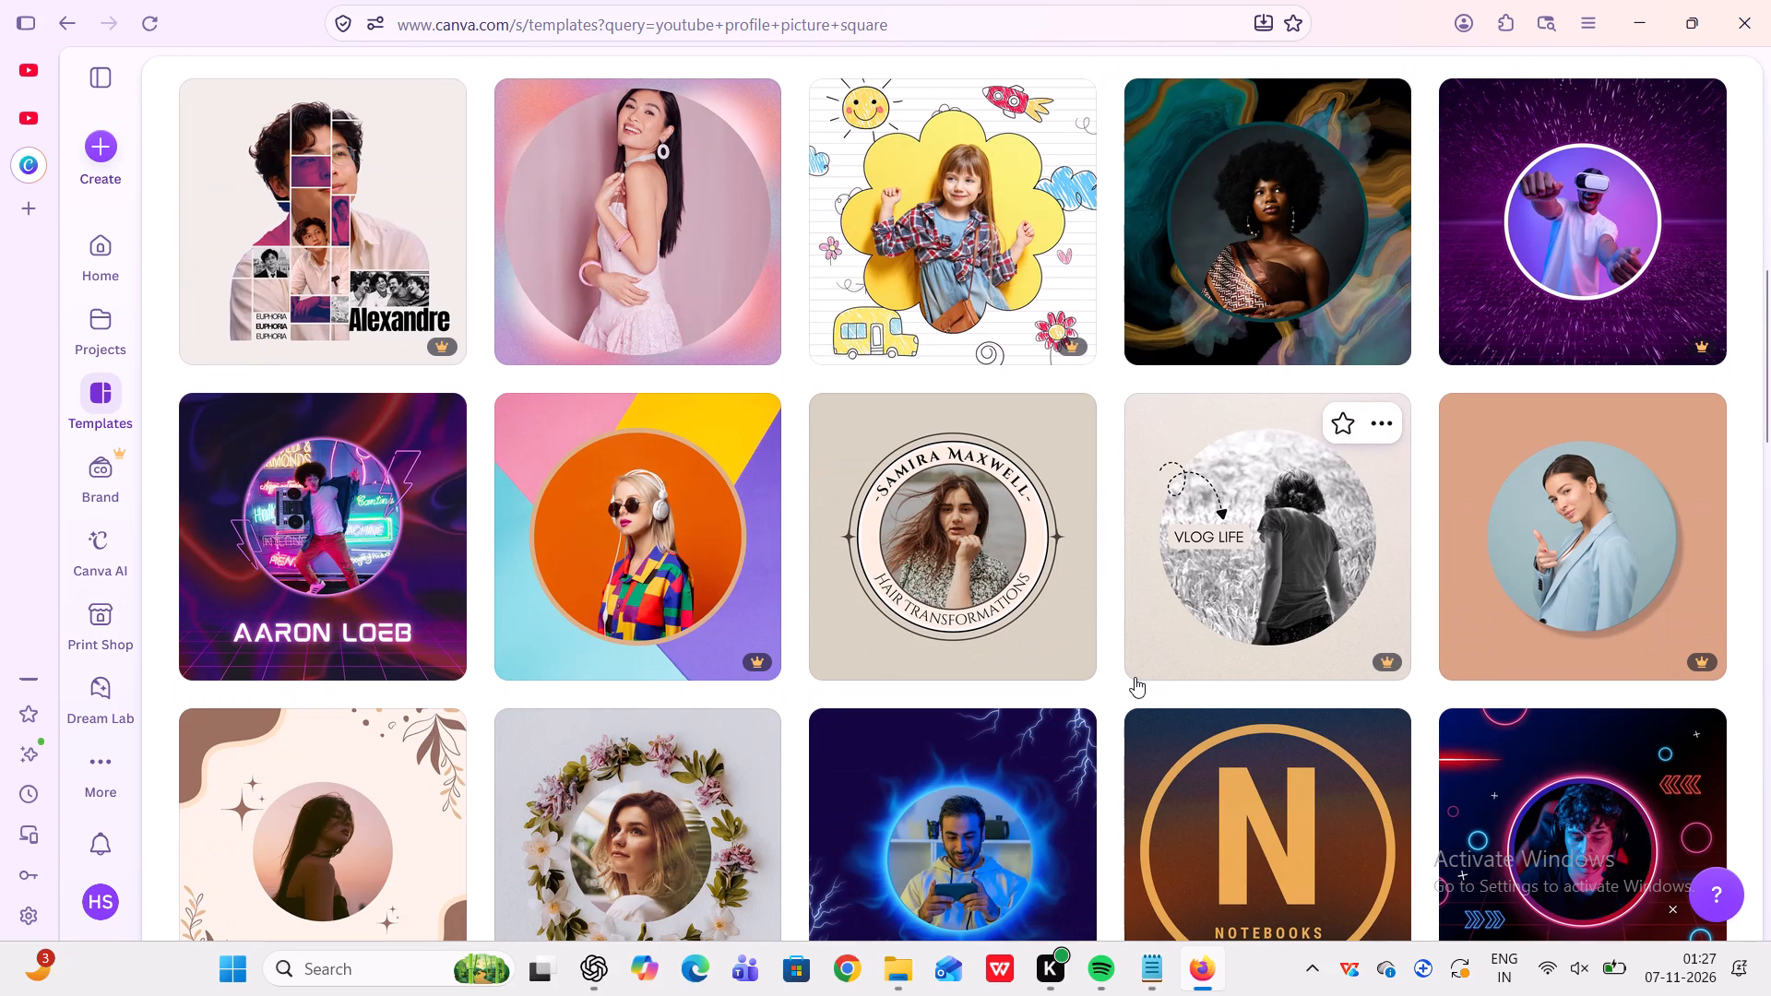
scroll(1135, 677, "down", 2)
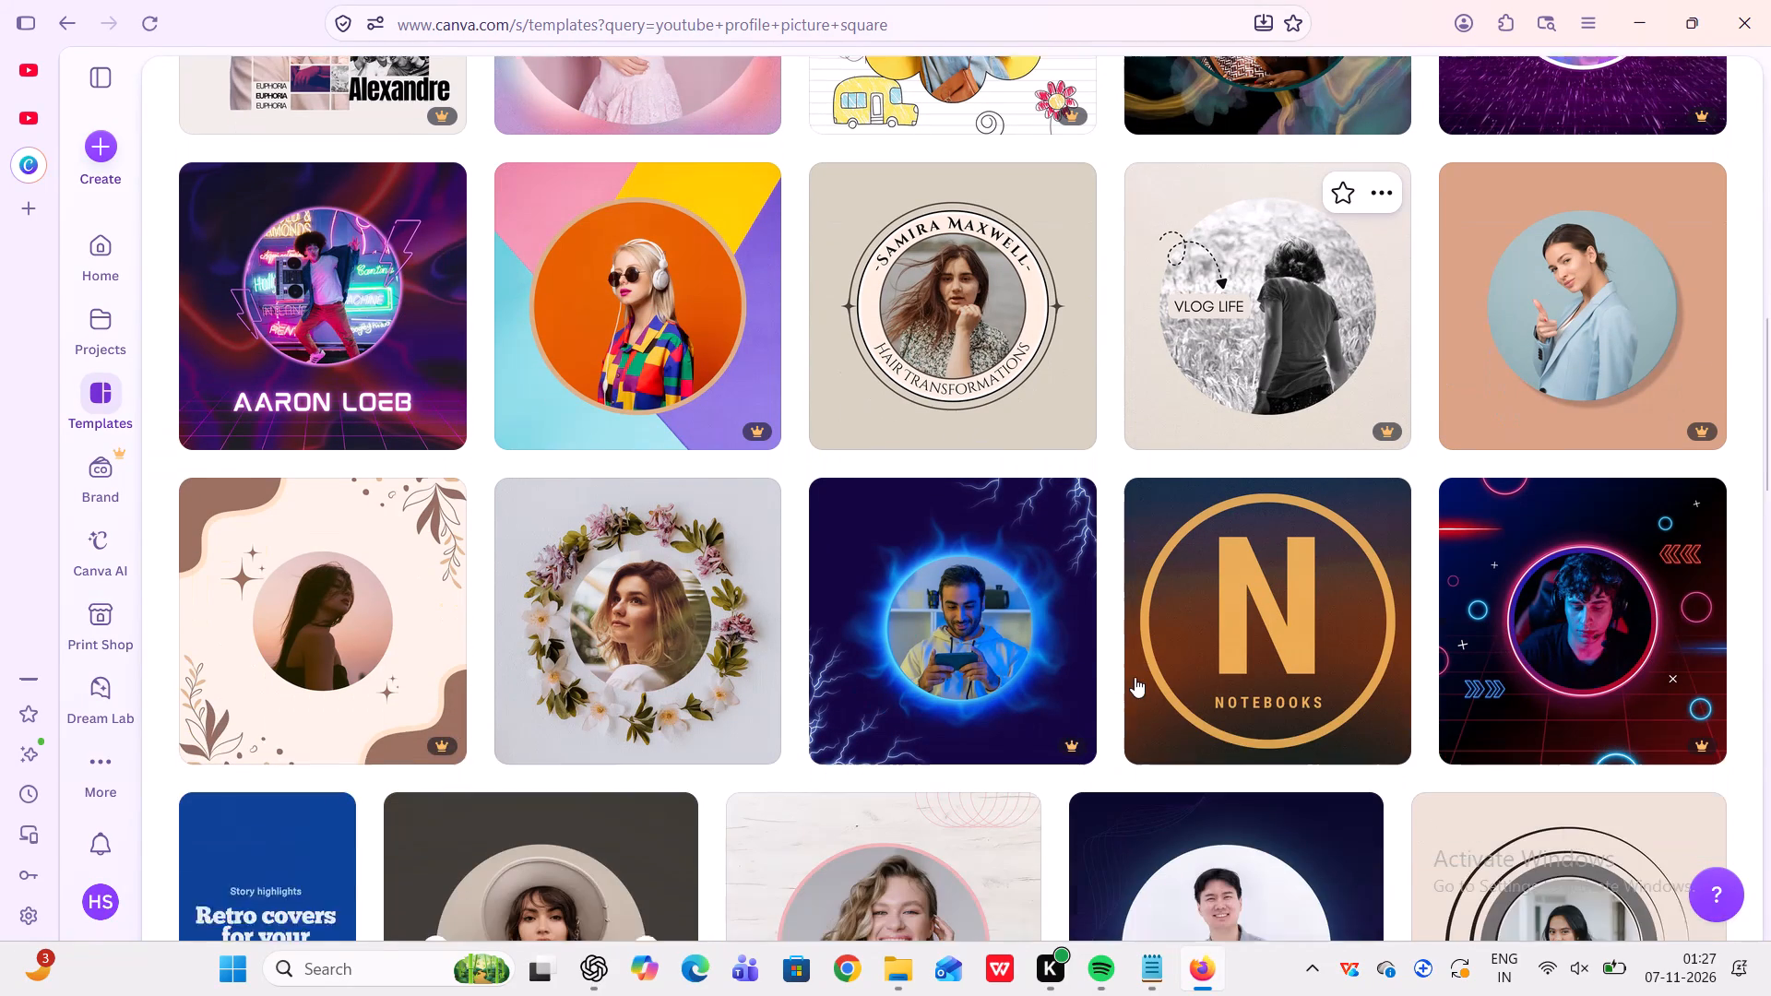
scroll(1135, 677, "down", 5)
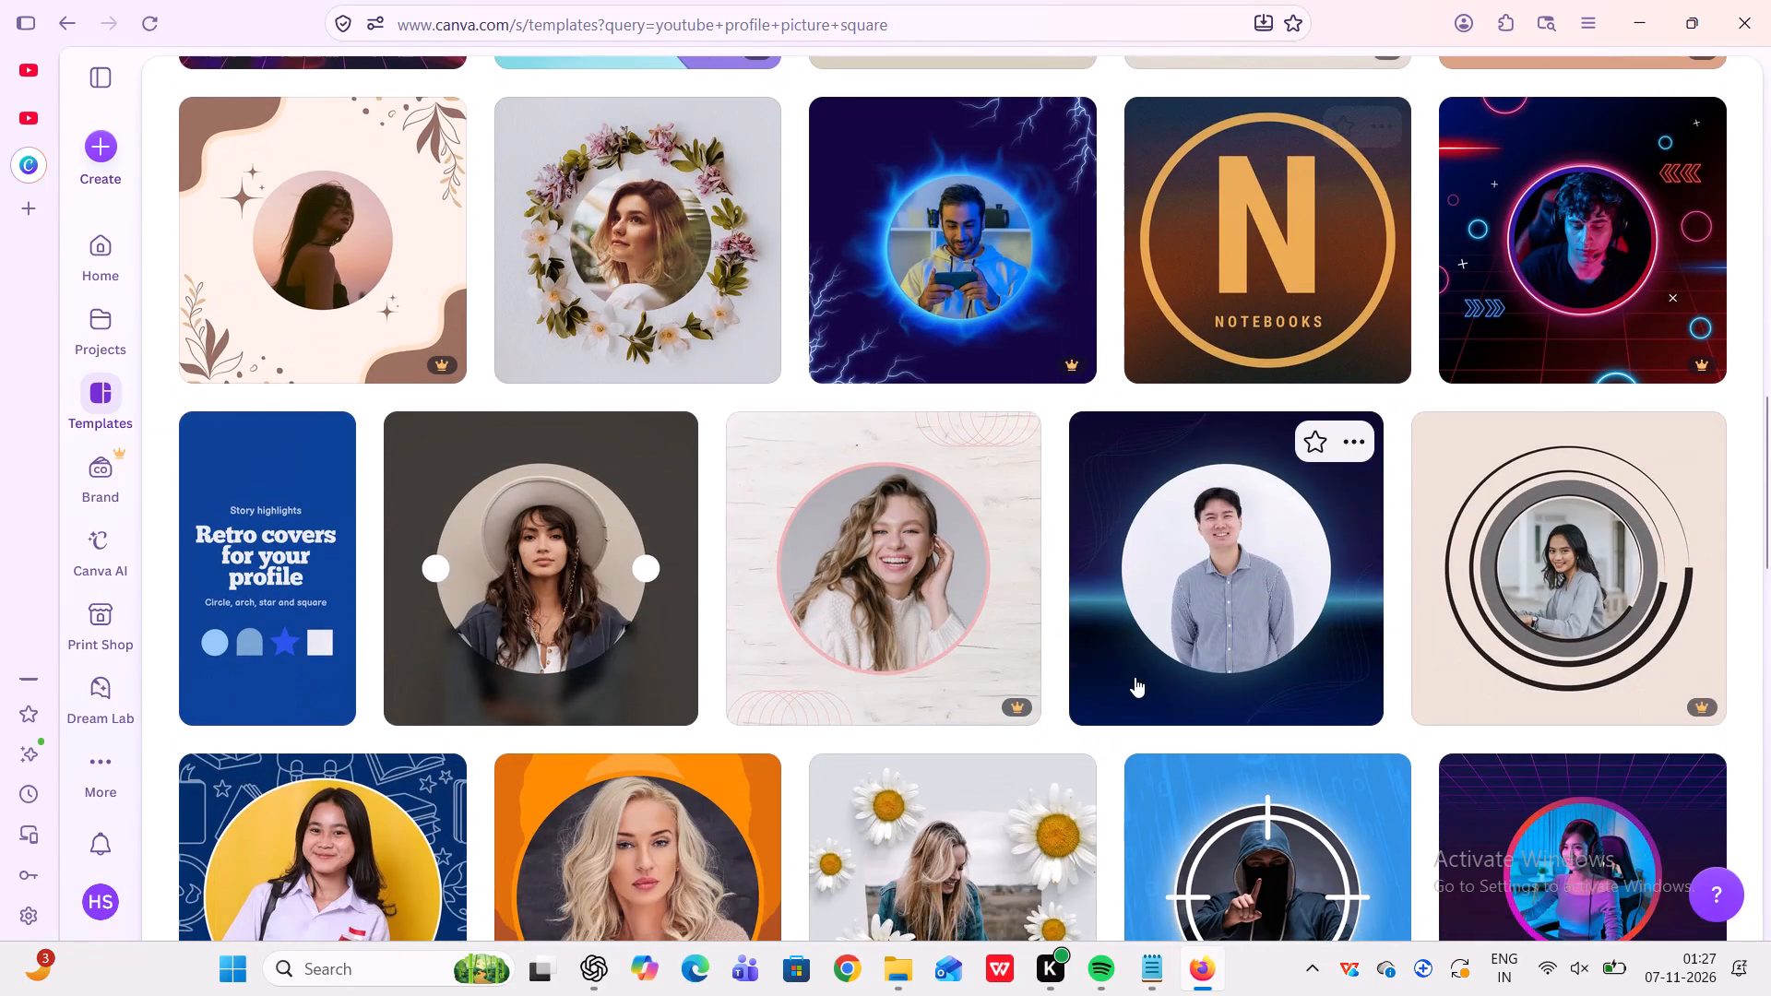
scroll(1135, 677, "down", 3)
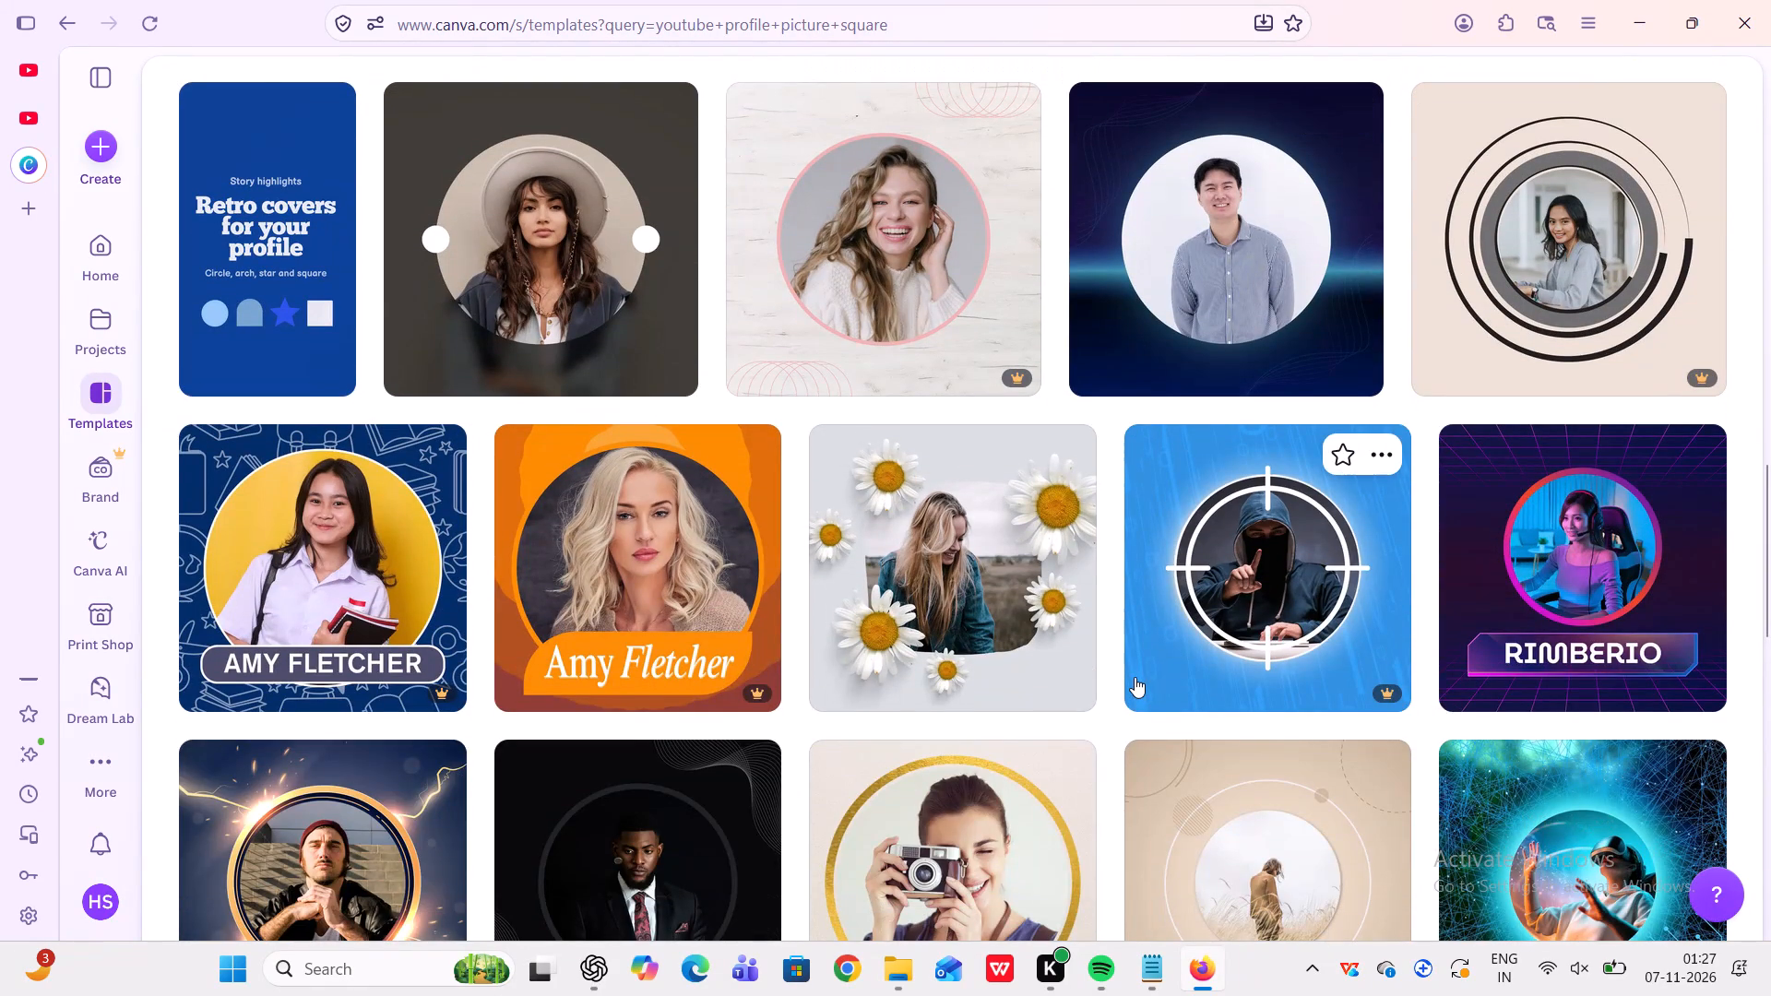
scroll(1135, 677, "down", 3)
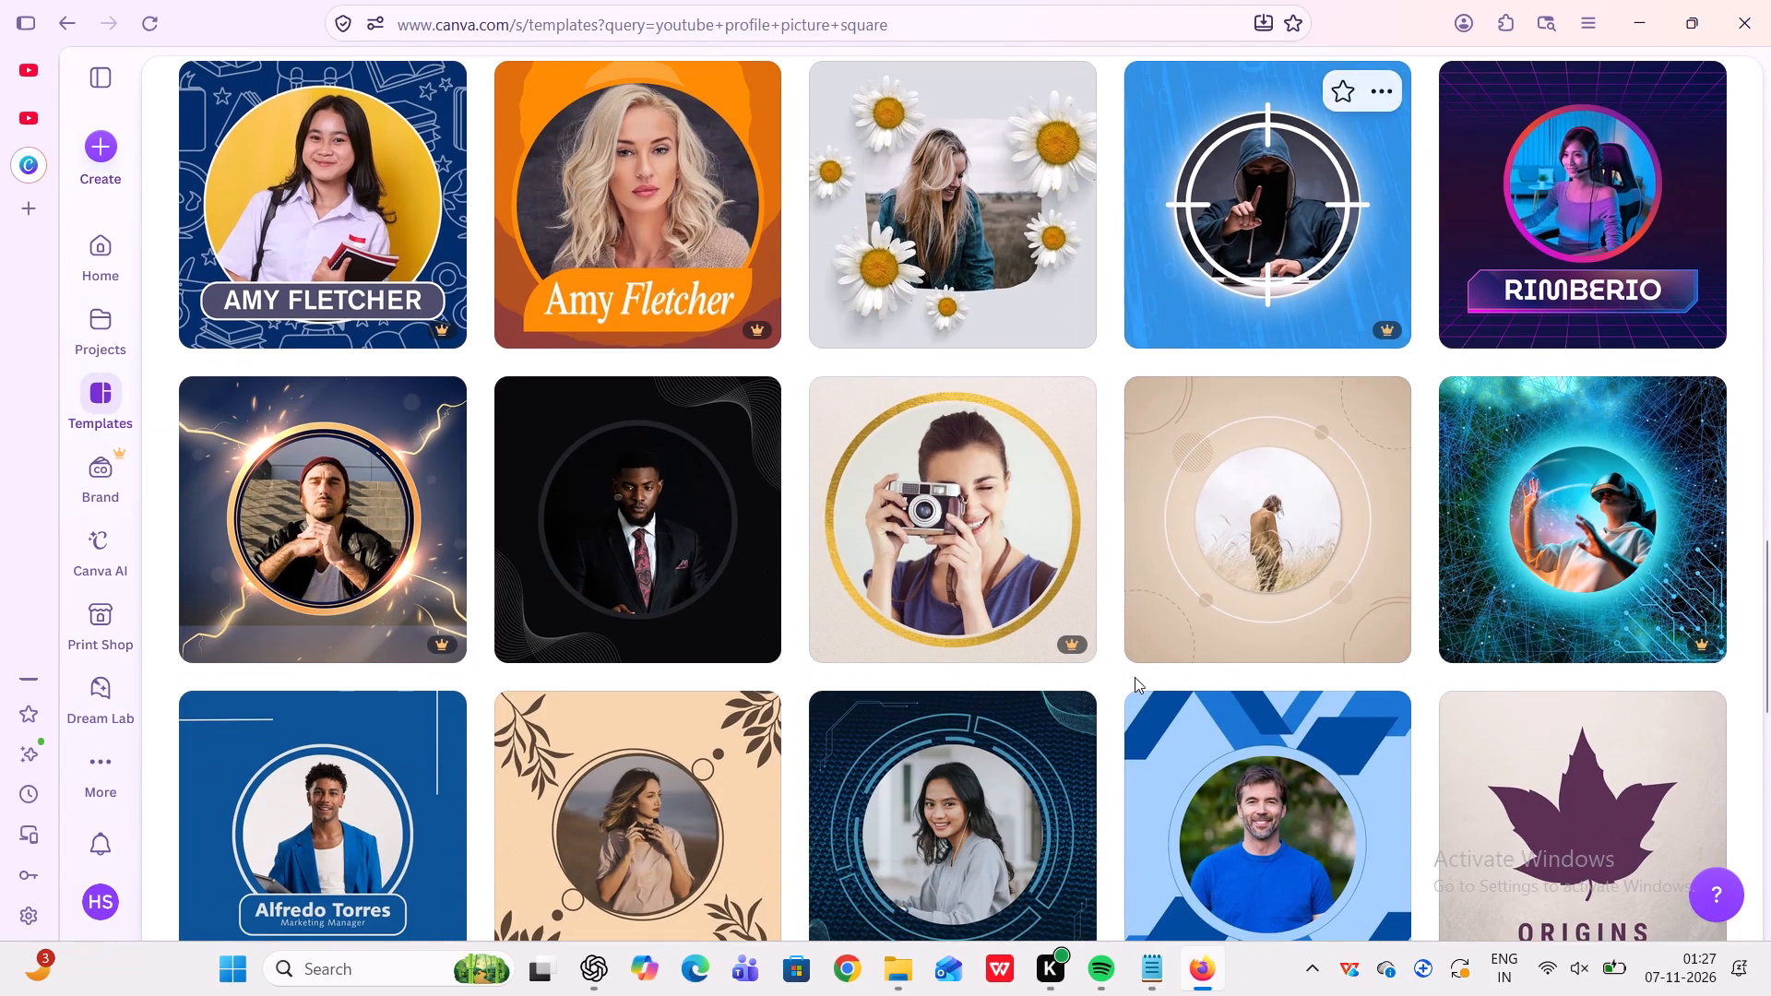
scroll(1135, 677, "down", 3)
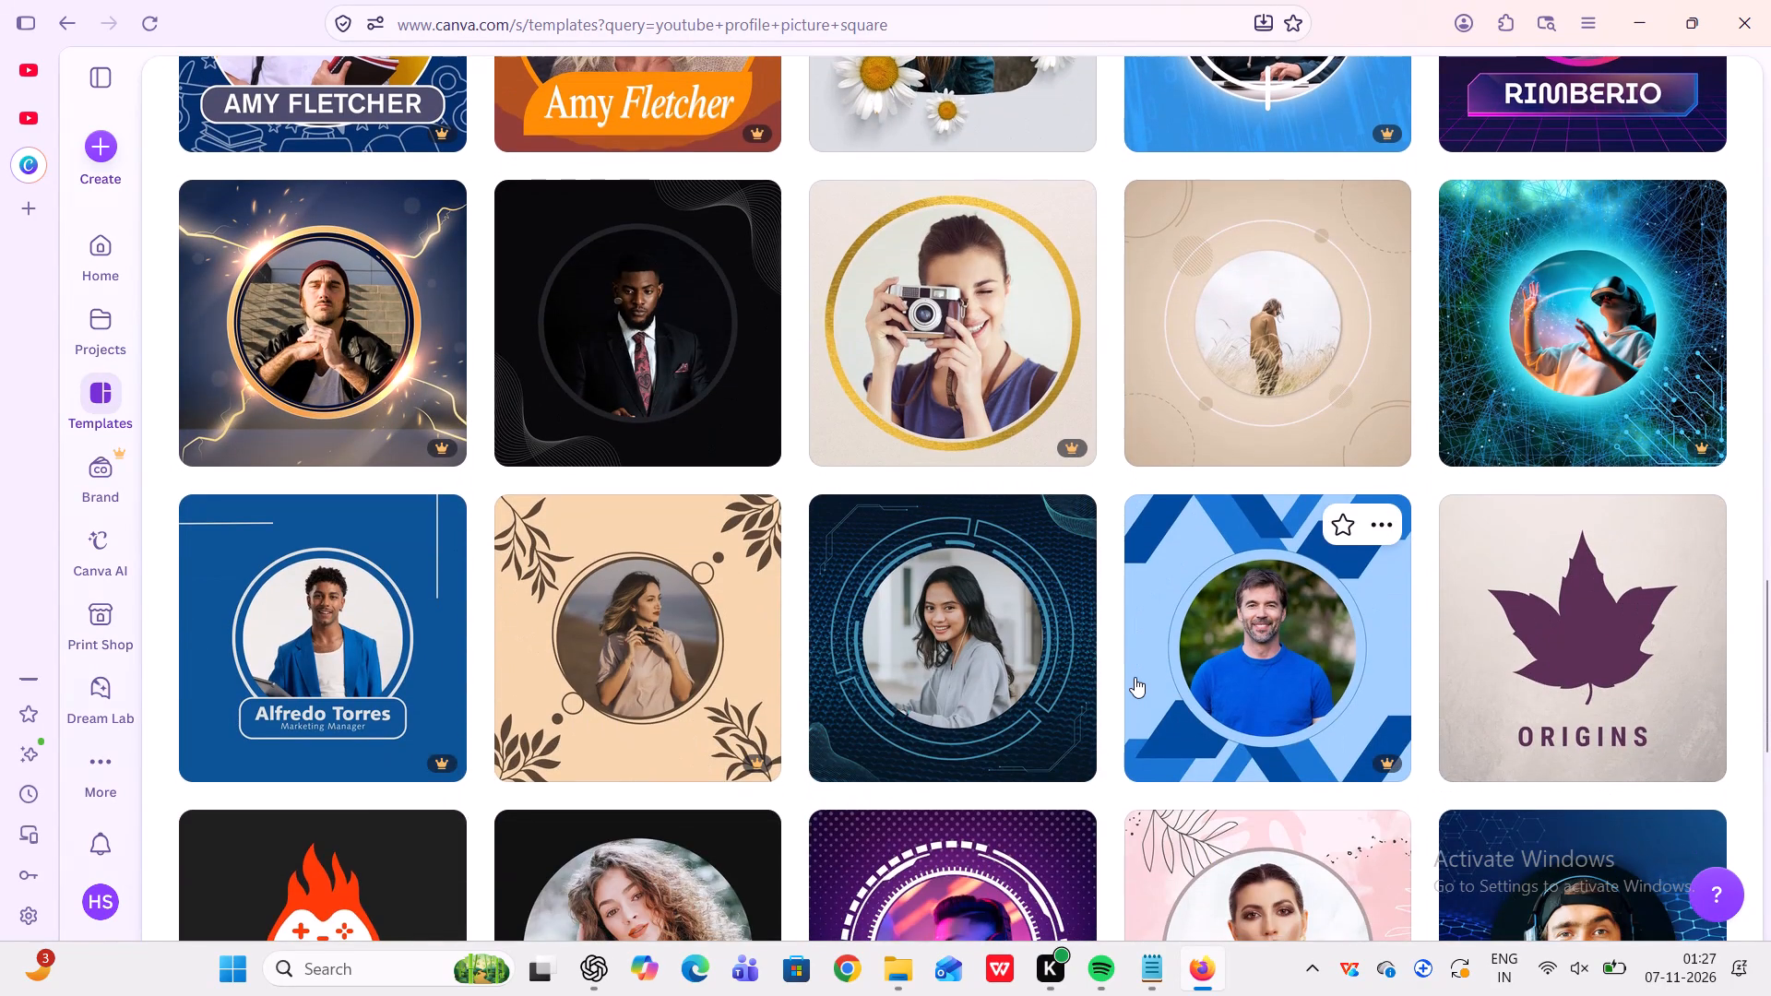
scroll(1135, 677, "down", 4)
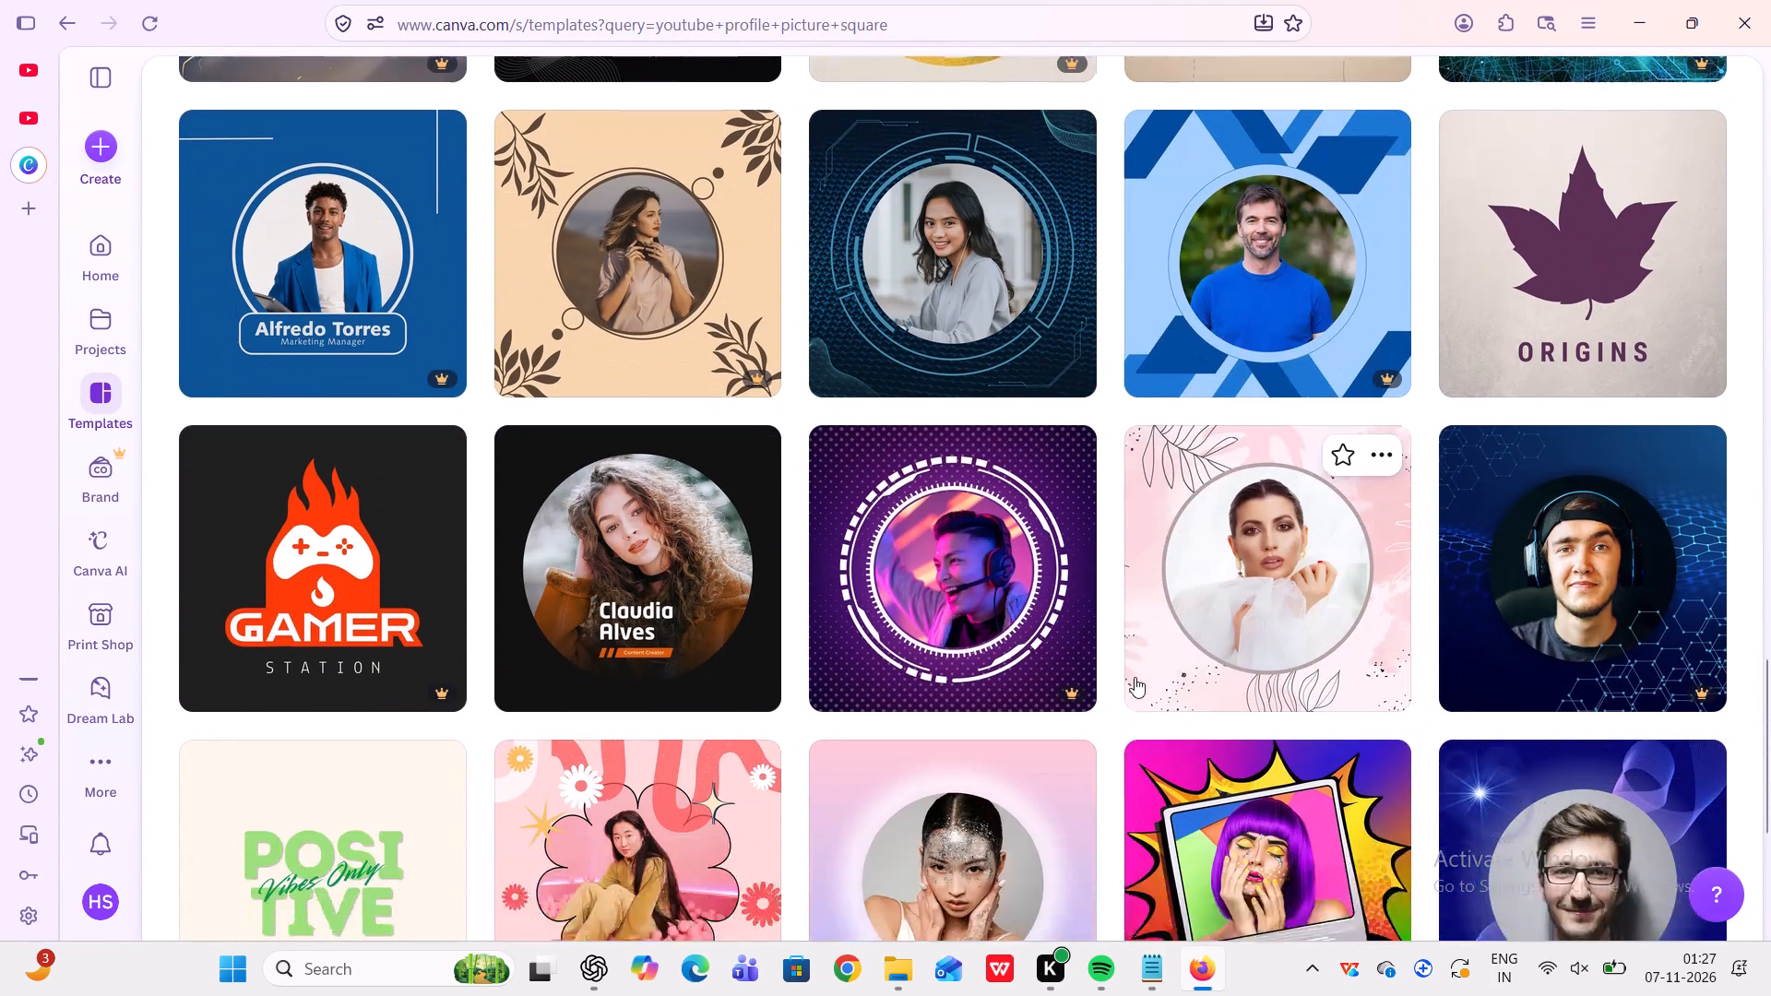
scroll(1135, 677, "down", 5)
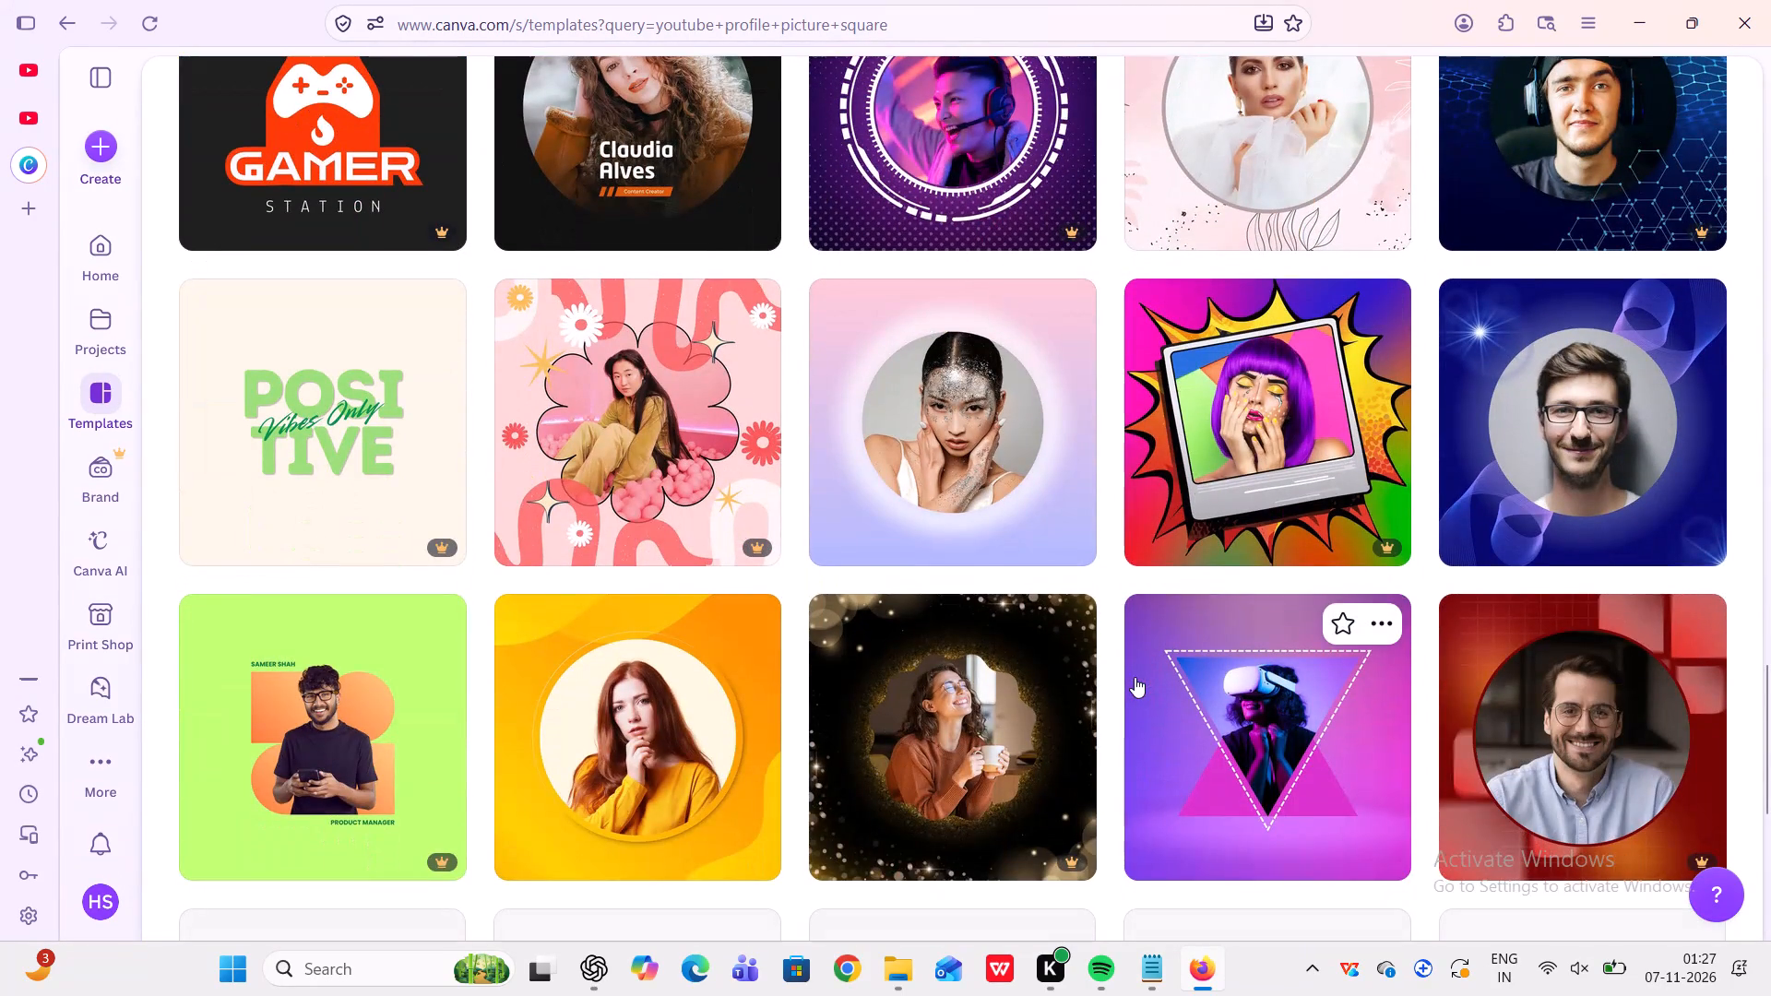
scroll(1135, 677, "down", 5)
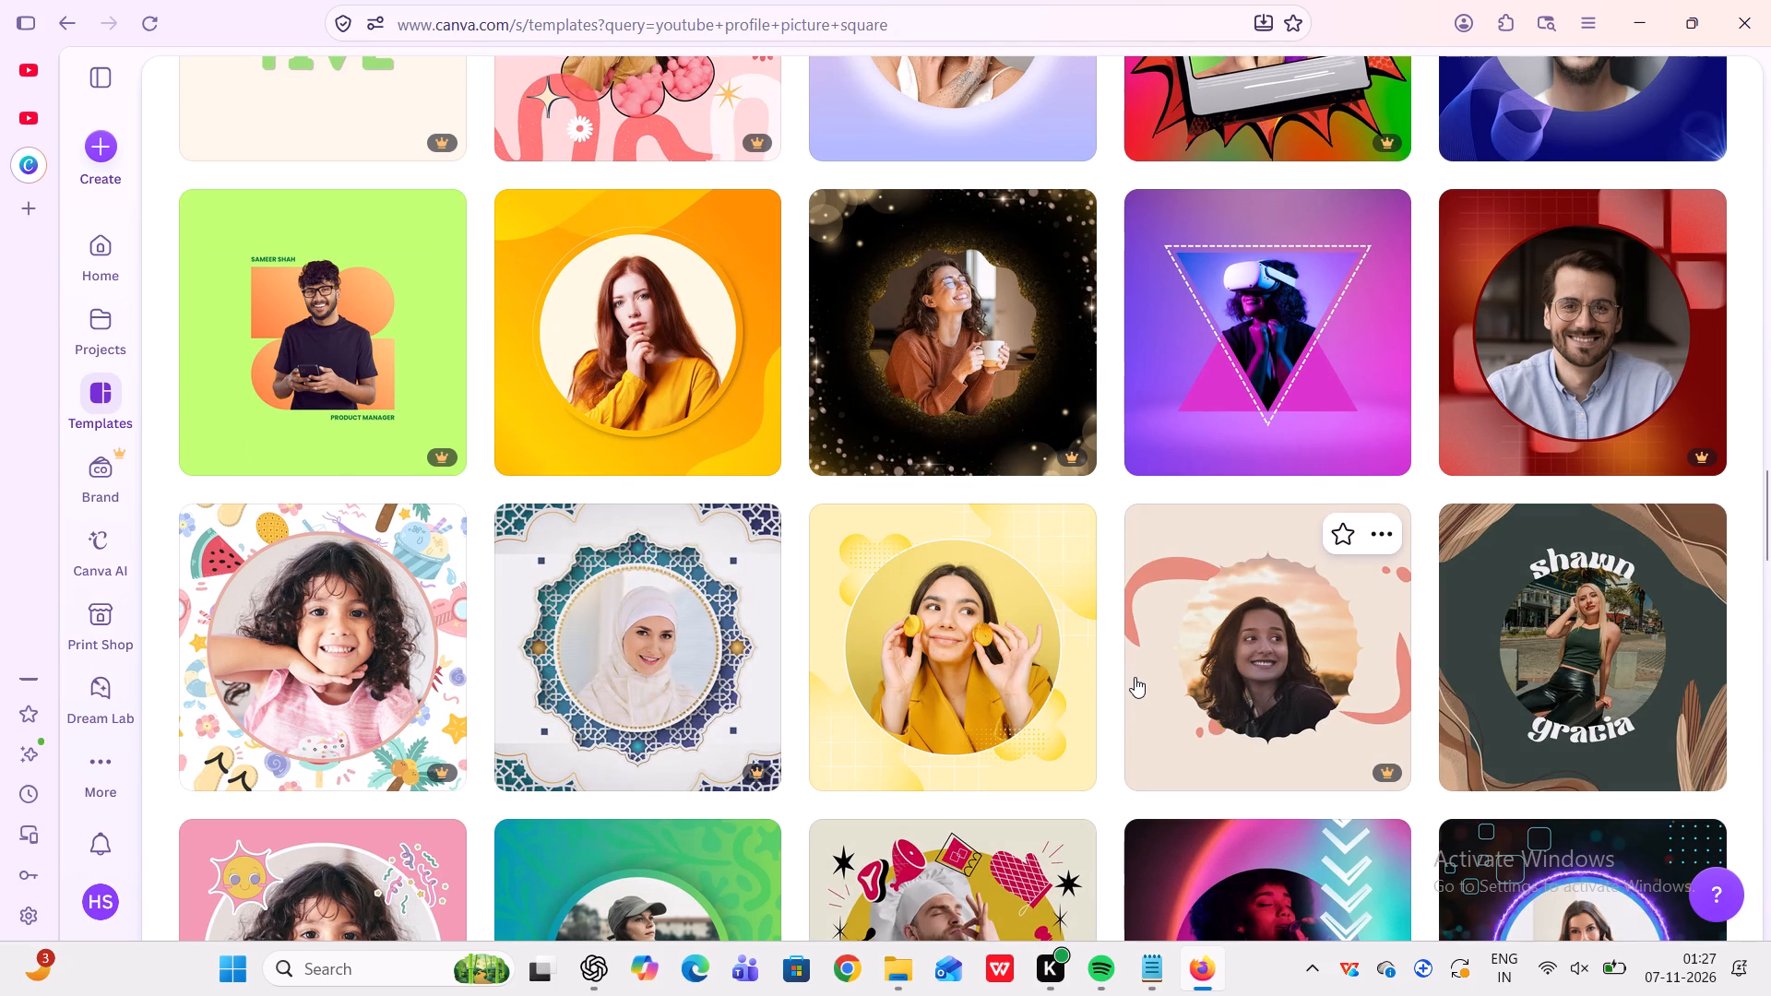
scroll(1135, 677, "down", 3)
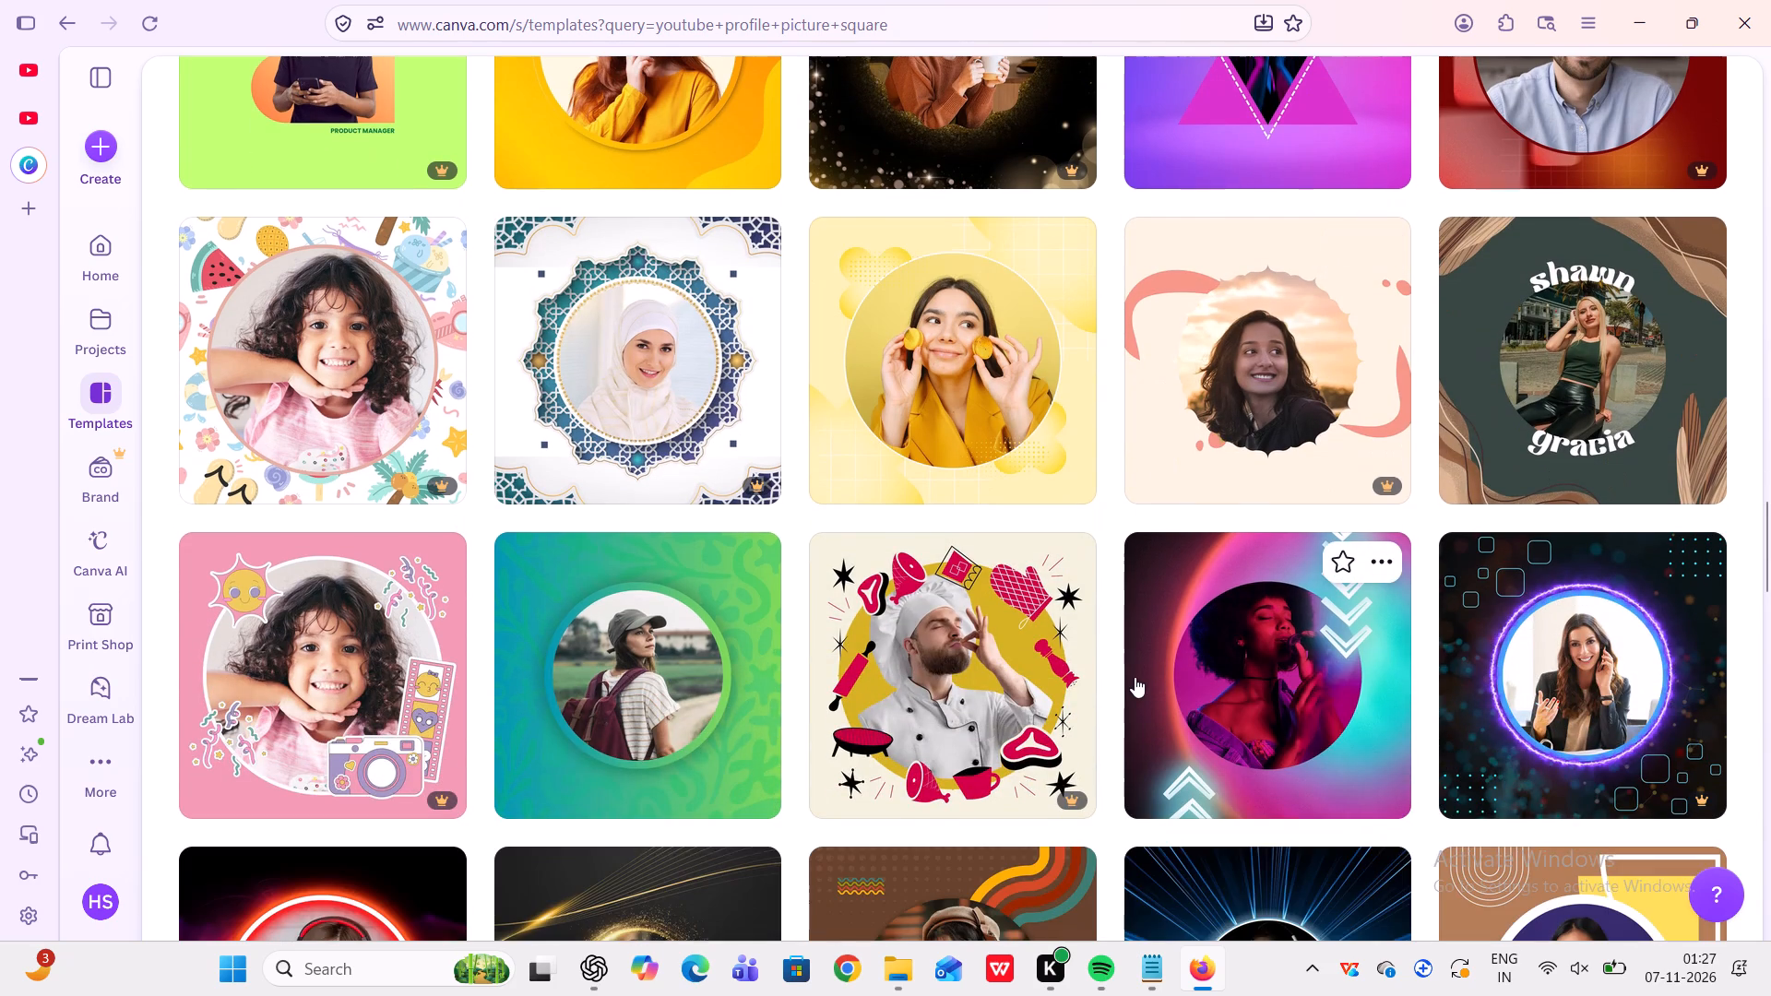
scroll(1135, 677, "down", 6)
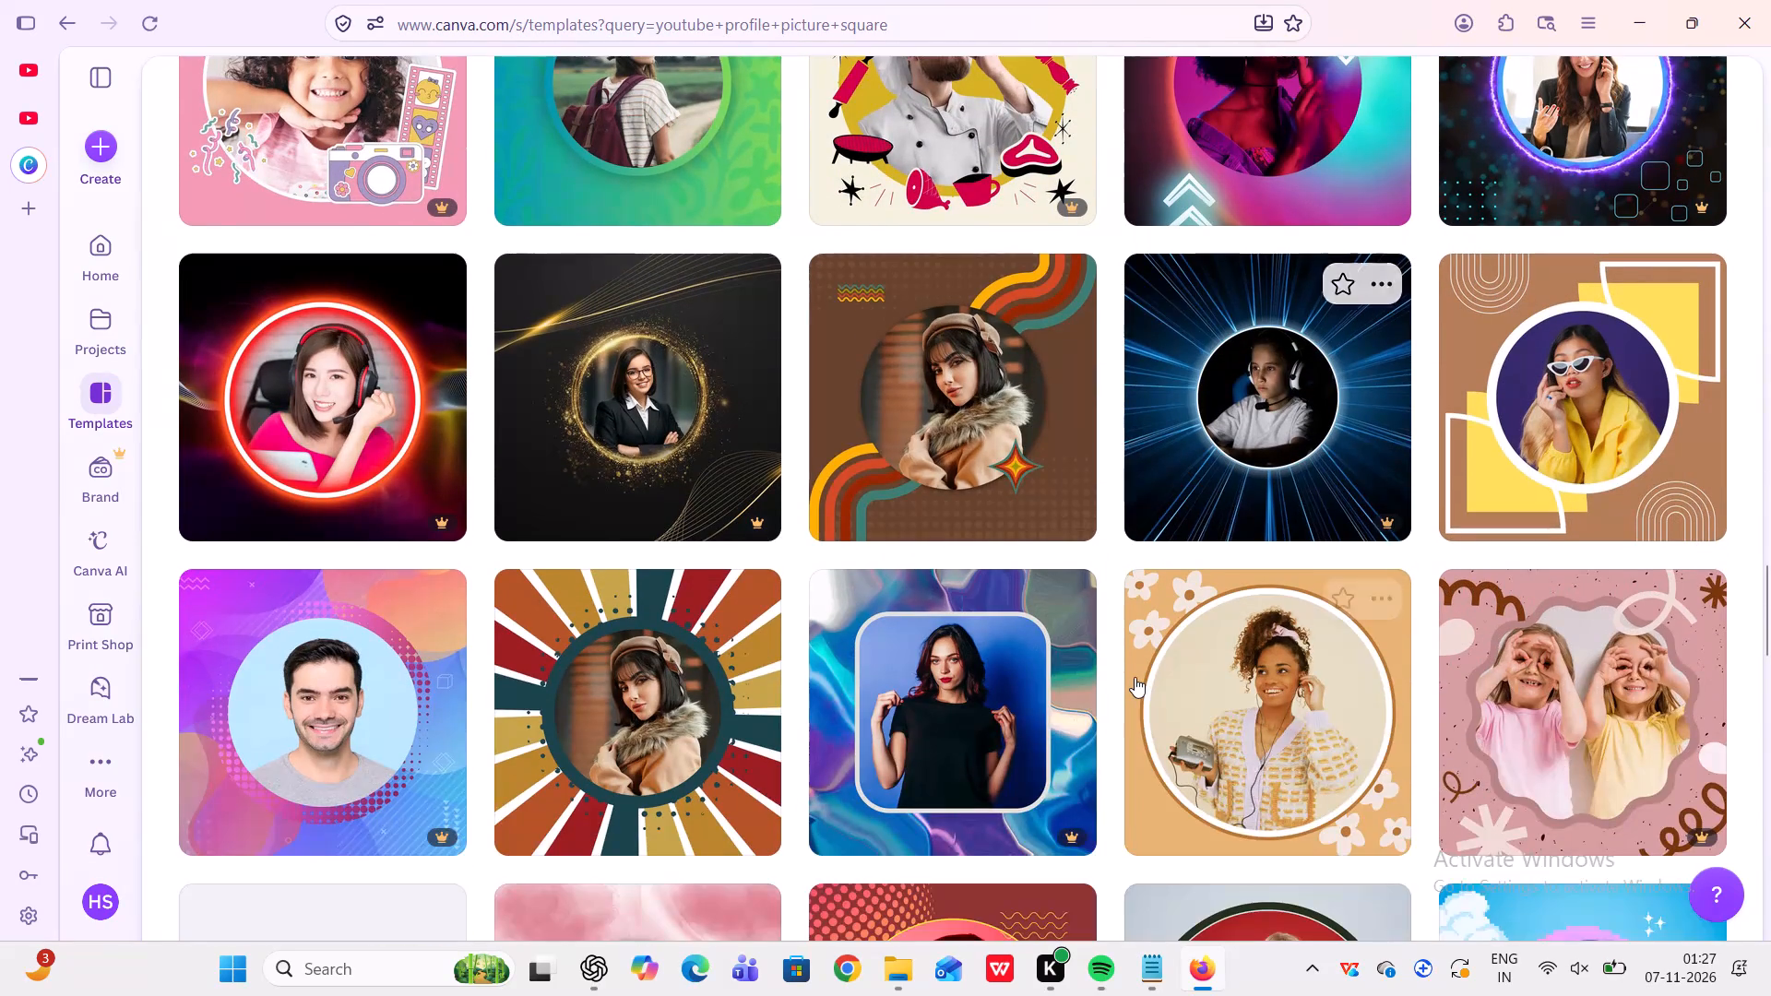
scroll(1135, 677, "down", 3)
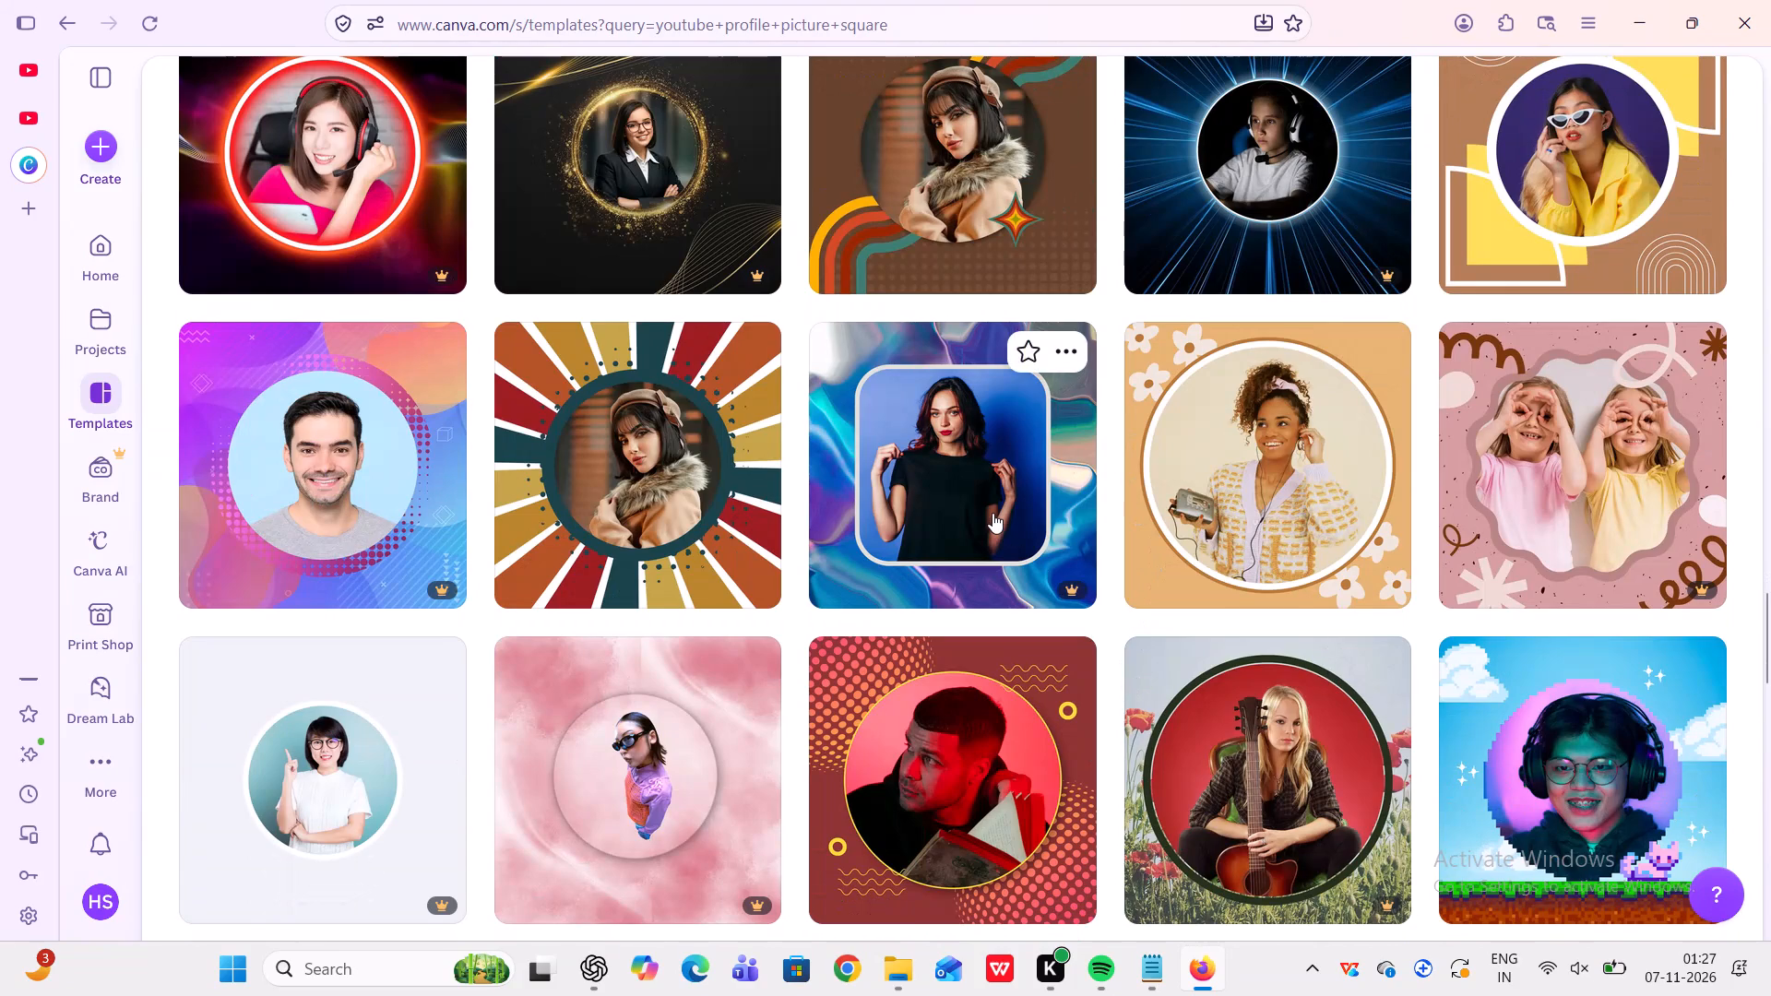
scroll(992, 513, "down", 4)
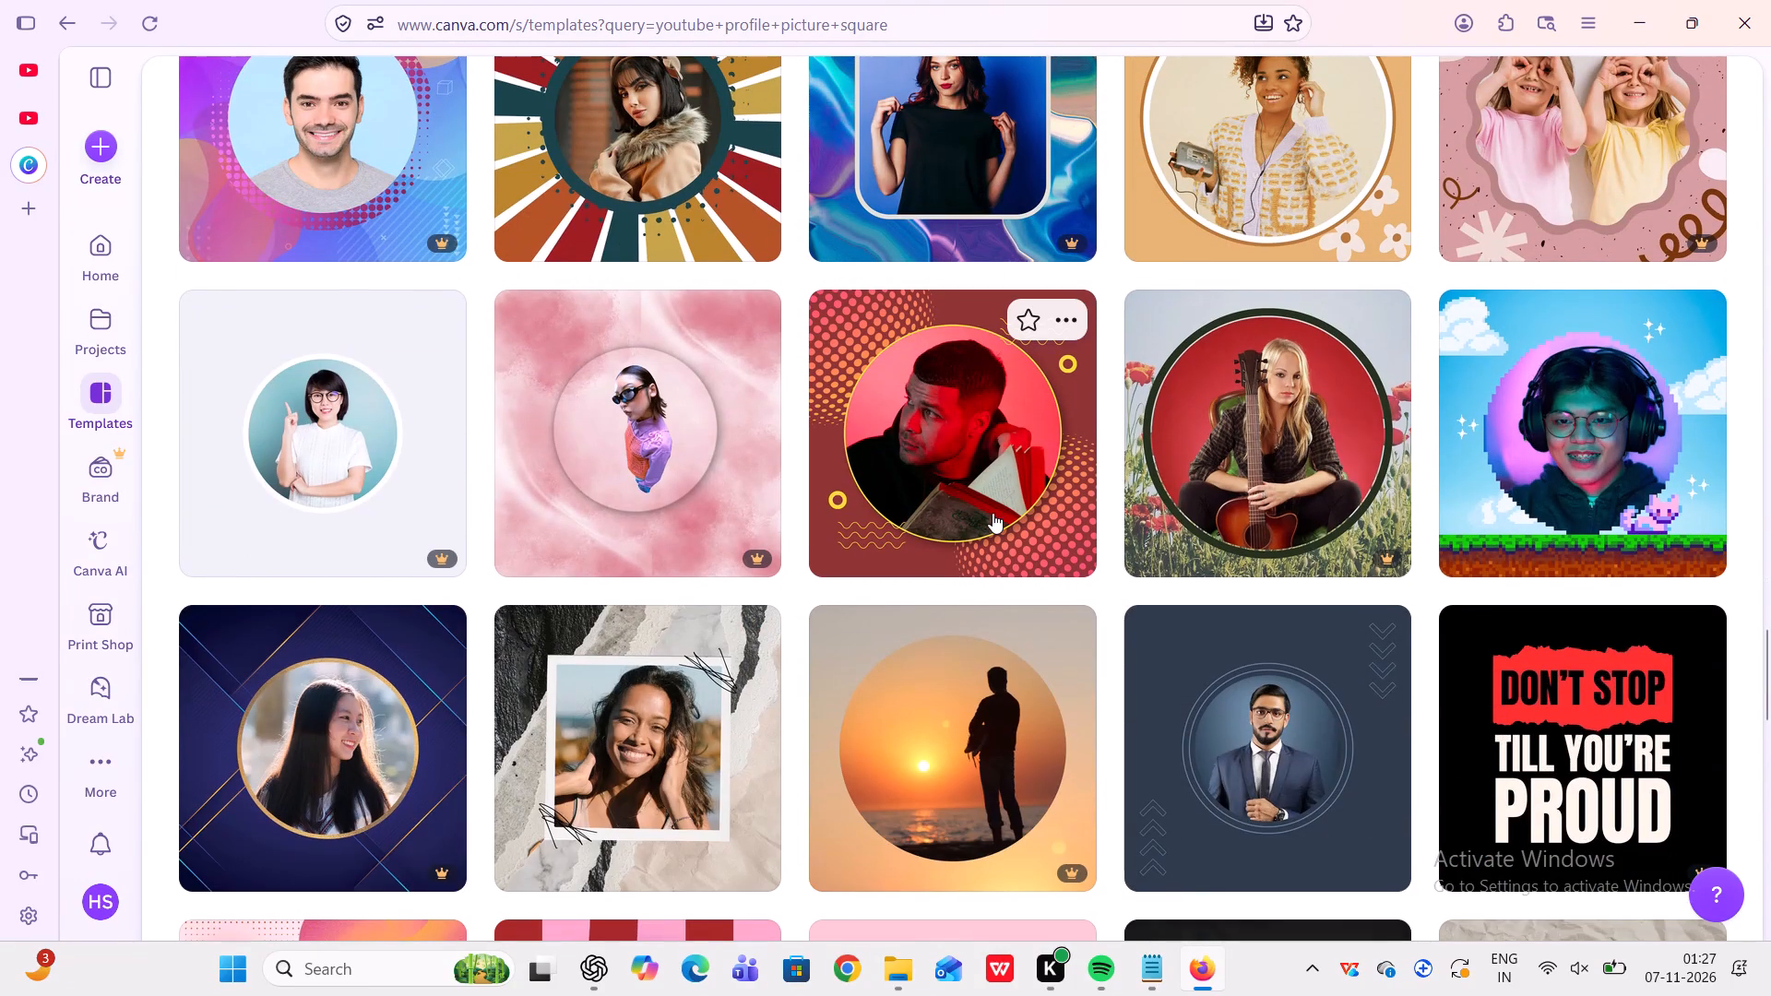
scroll(992, 513, "down", 4)
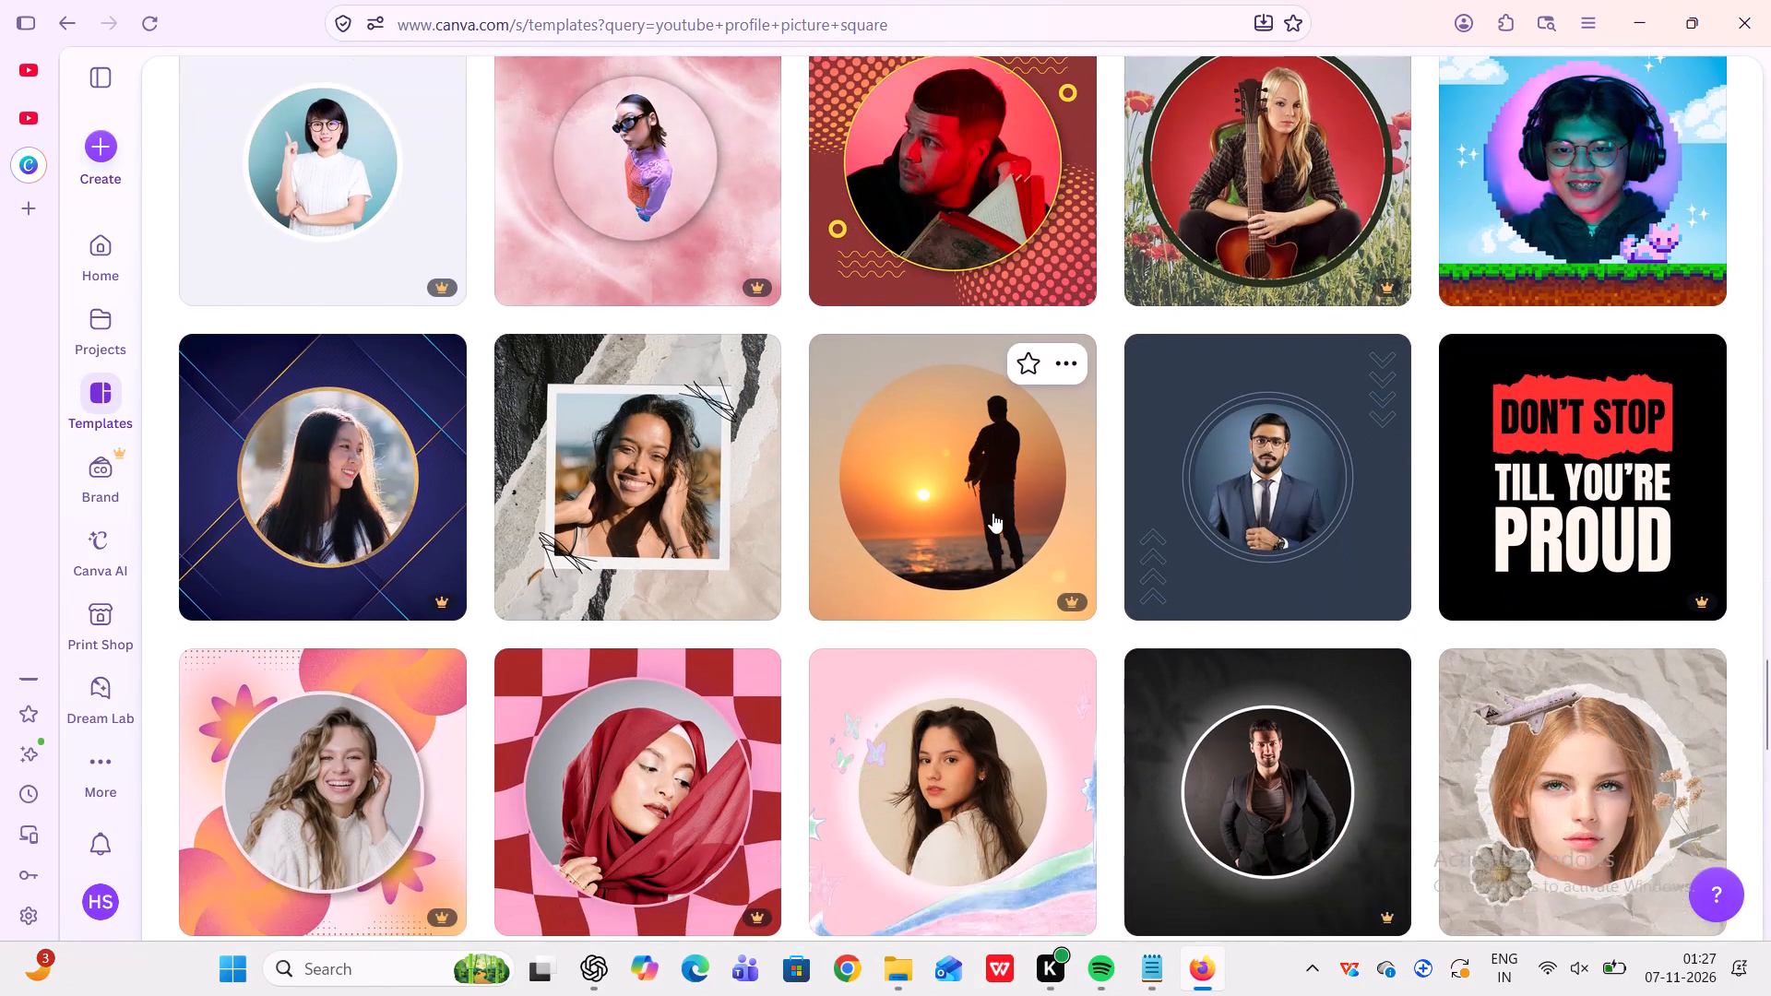
scroll(934, 701, "down", 2)
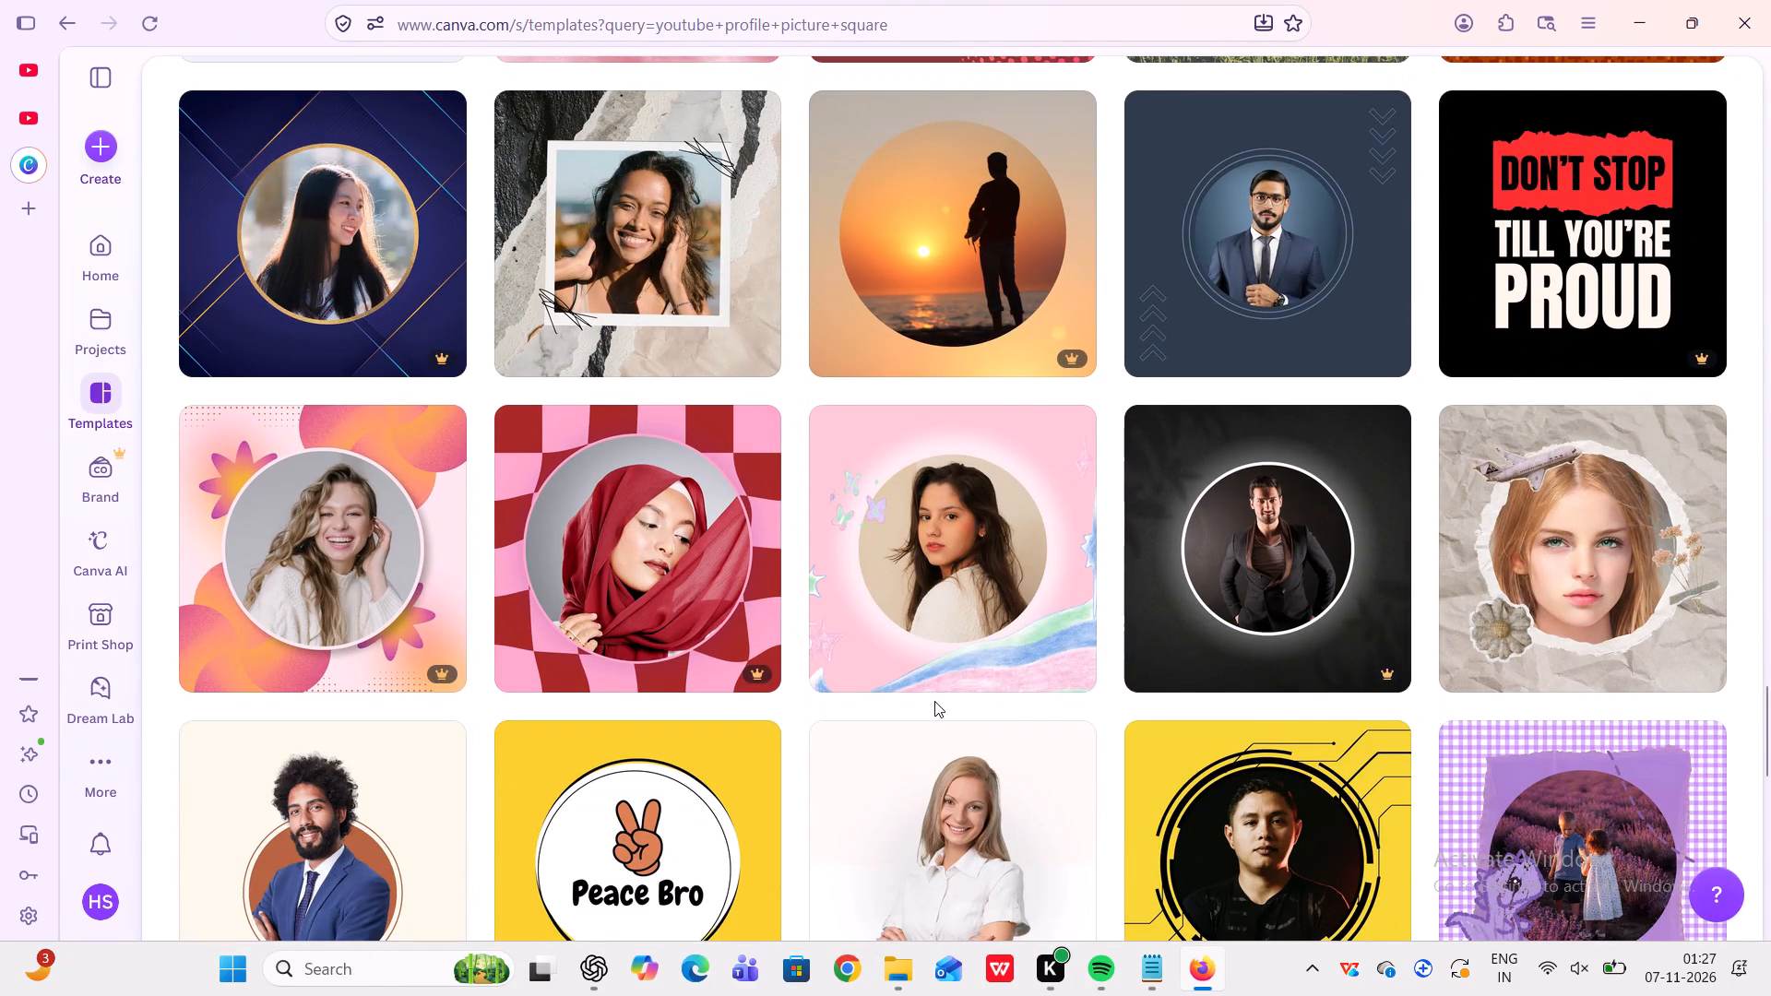
Open the Pink and Pastel Illustrated Portrait YouTube Profile Picture template for customizing.
left_click(950, 560)
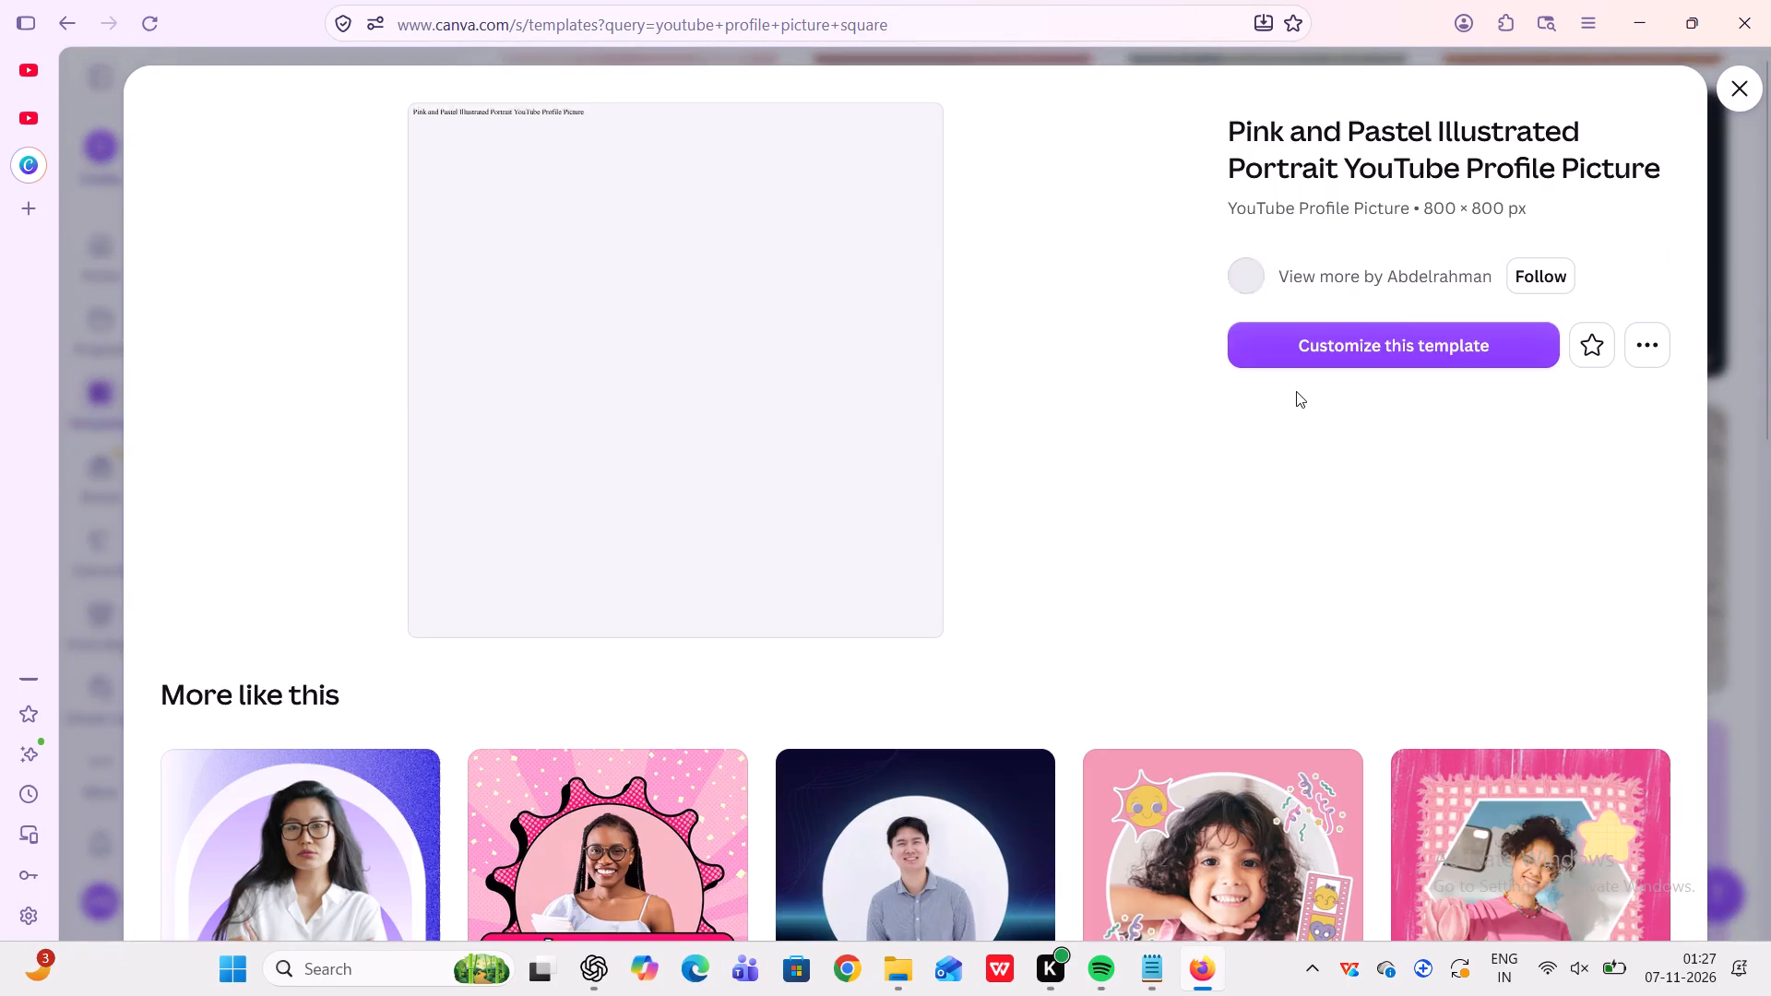
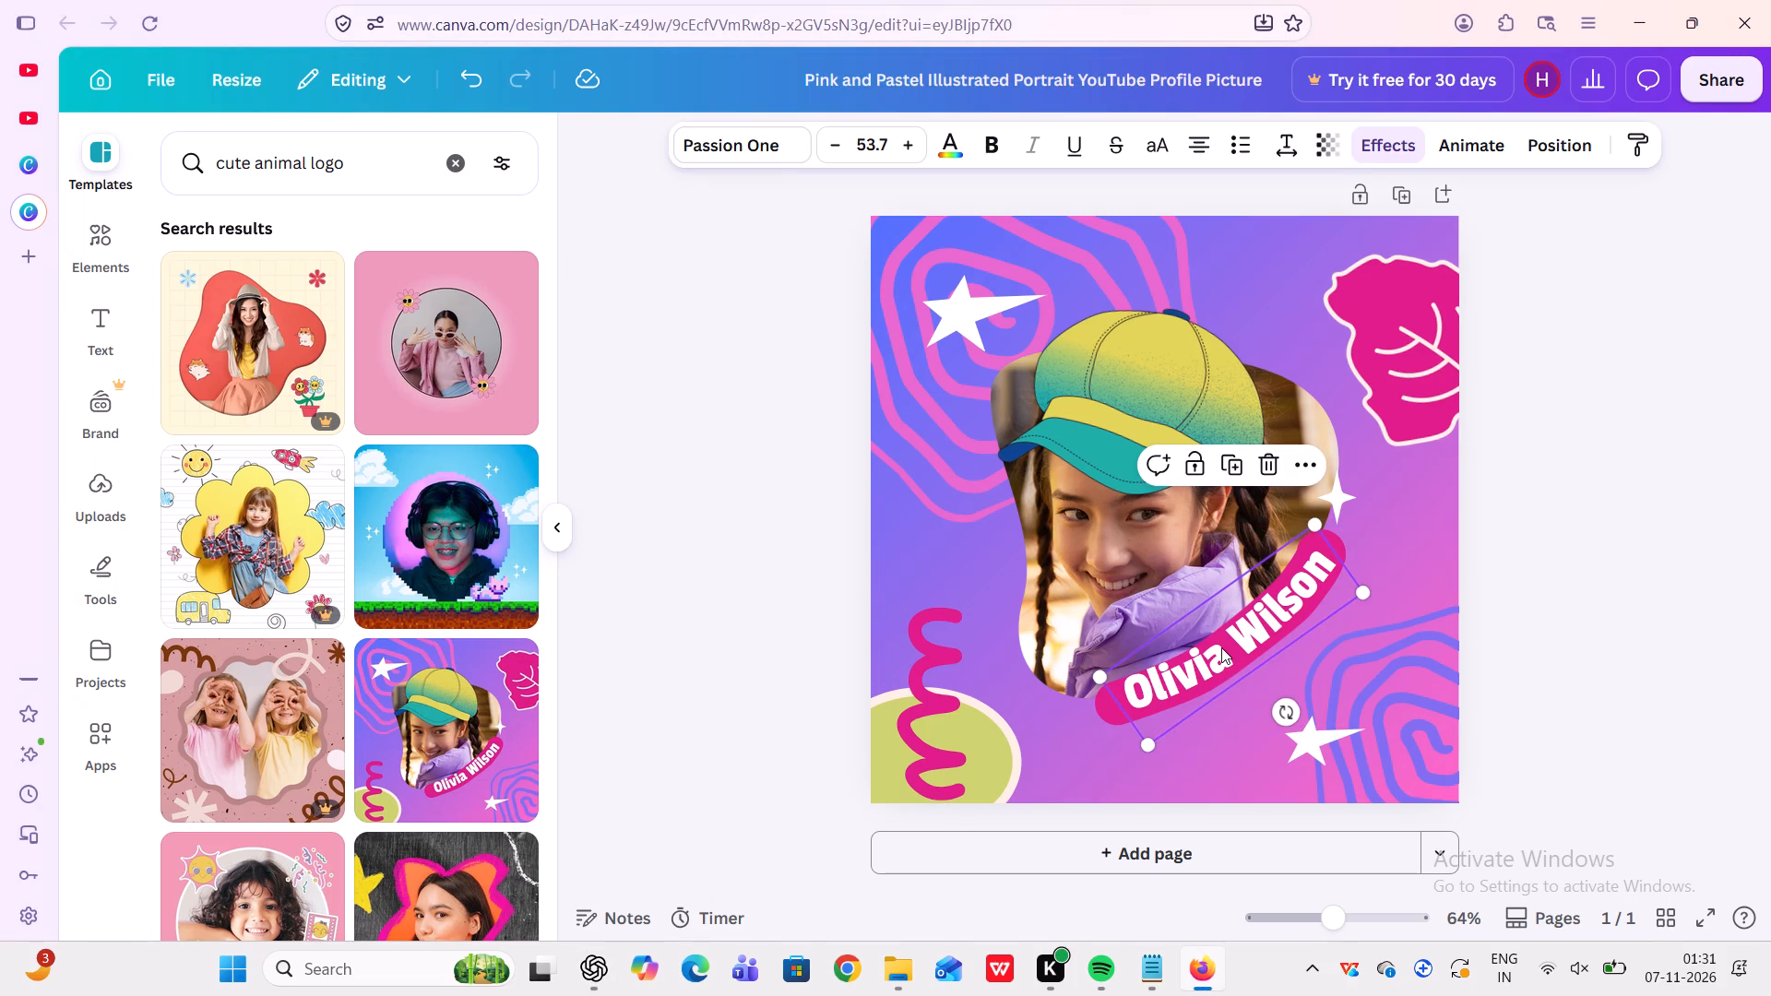
key("BackSpace")
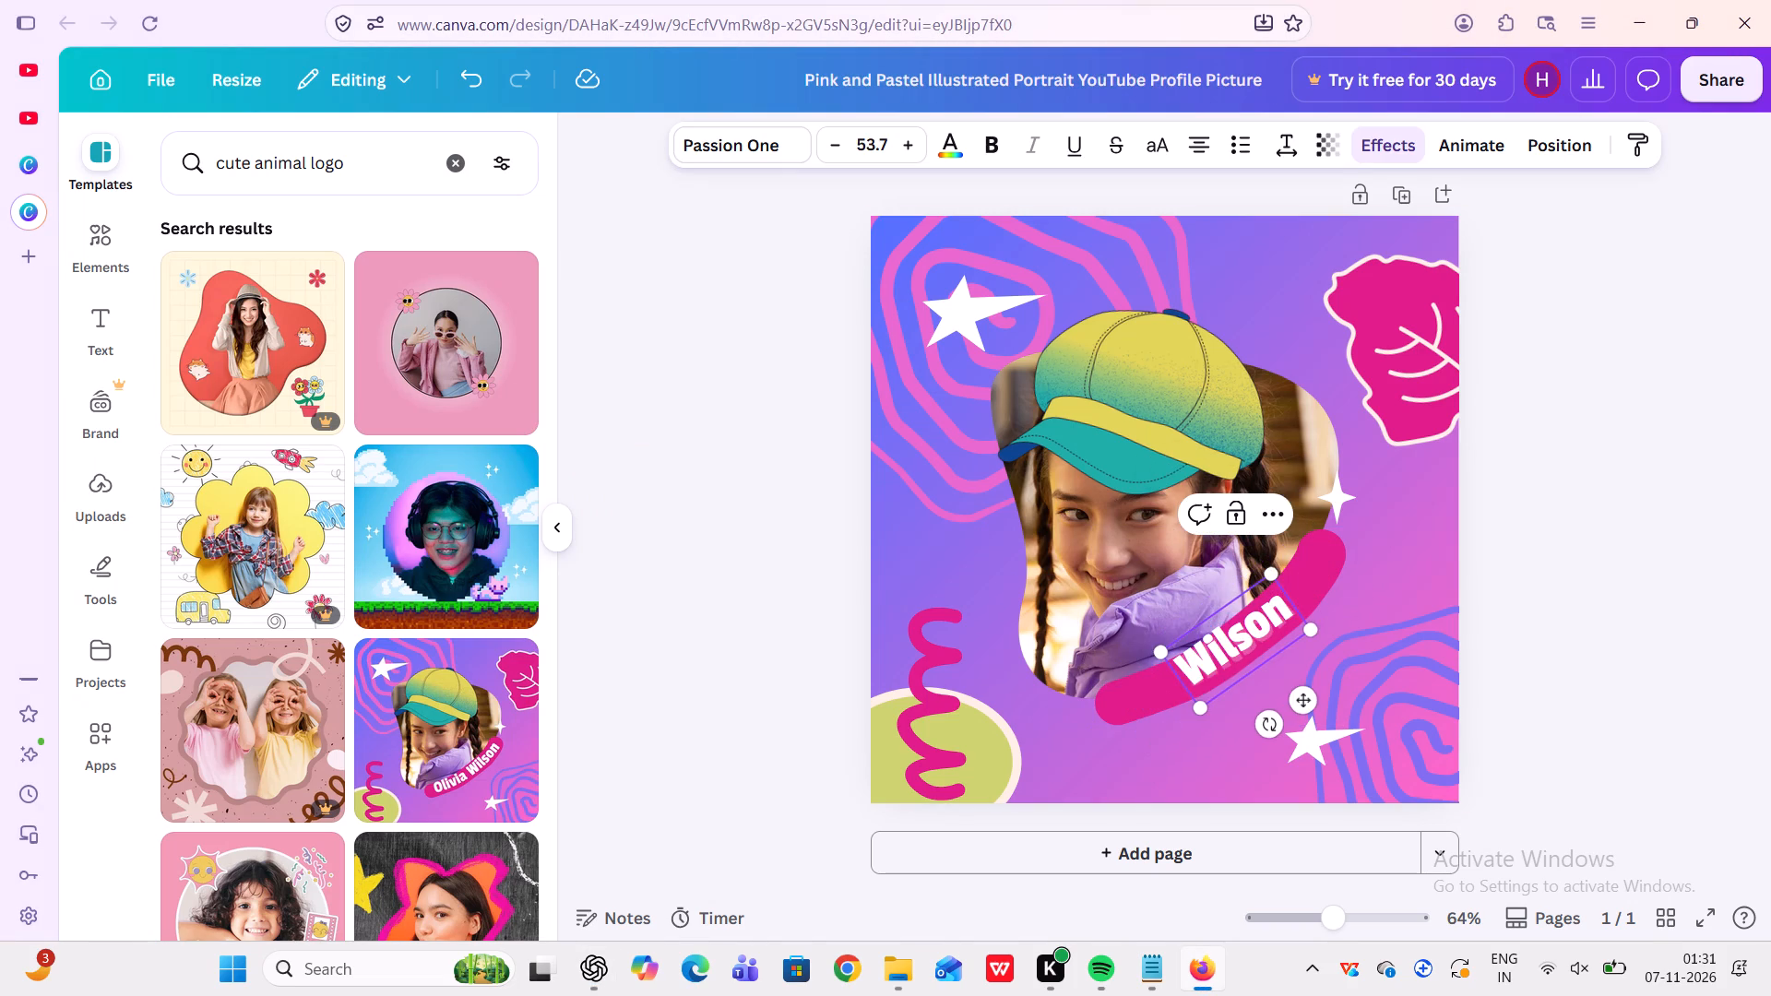
key("Right")
key("Right")
key("Right")
key("Right")
key("Right")
key("Right")
key("Right")
key("BackSpace")
key("BackSpace")
key("BackSpace")
key("BackSpace")
key("BackSpace")
key("BackSpace")
key("ctrl+v")
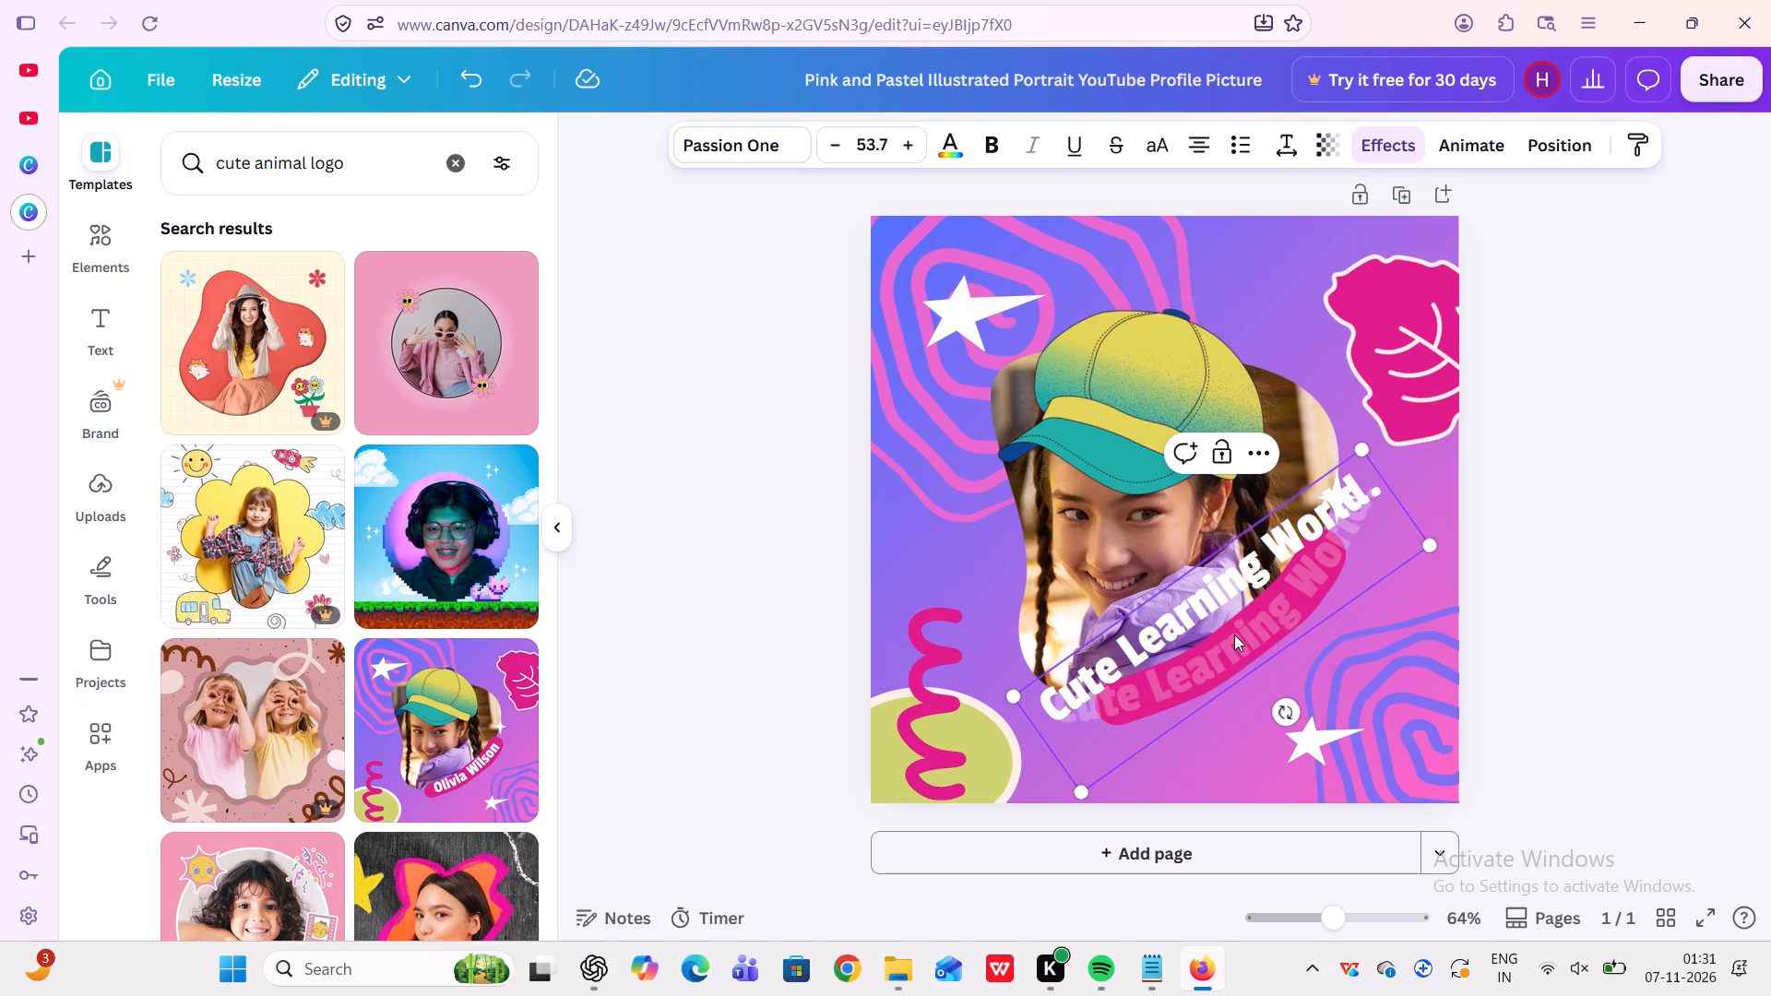
left_click(1218, 595)
left_click(1551, 676)
Move the curved "Cute Learning World." text off the pink banner and up onto the portrait photo.
left_click(1256, 651)
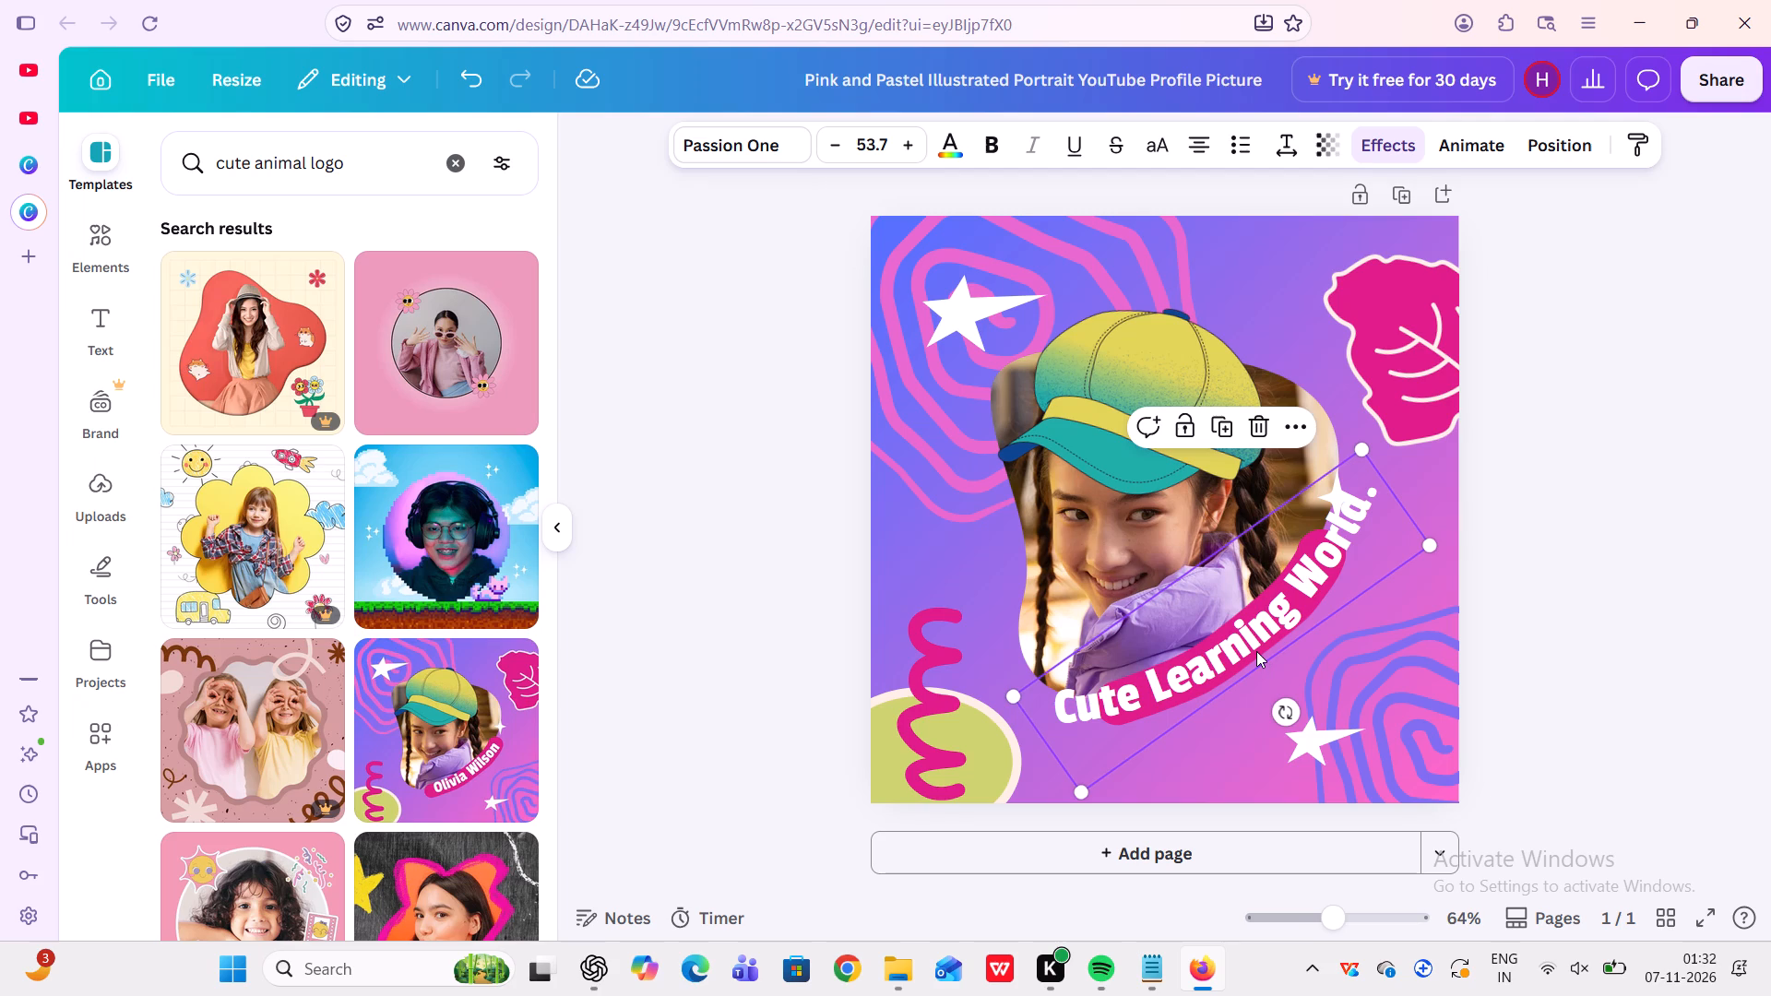
left_click(1128, 714)
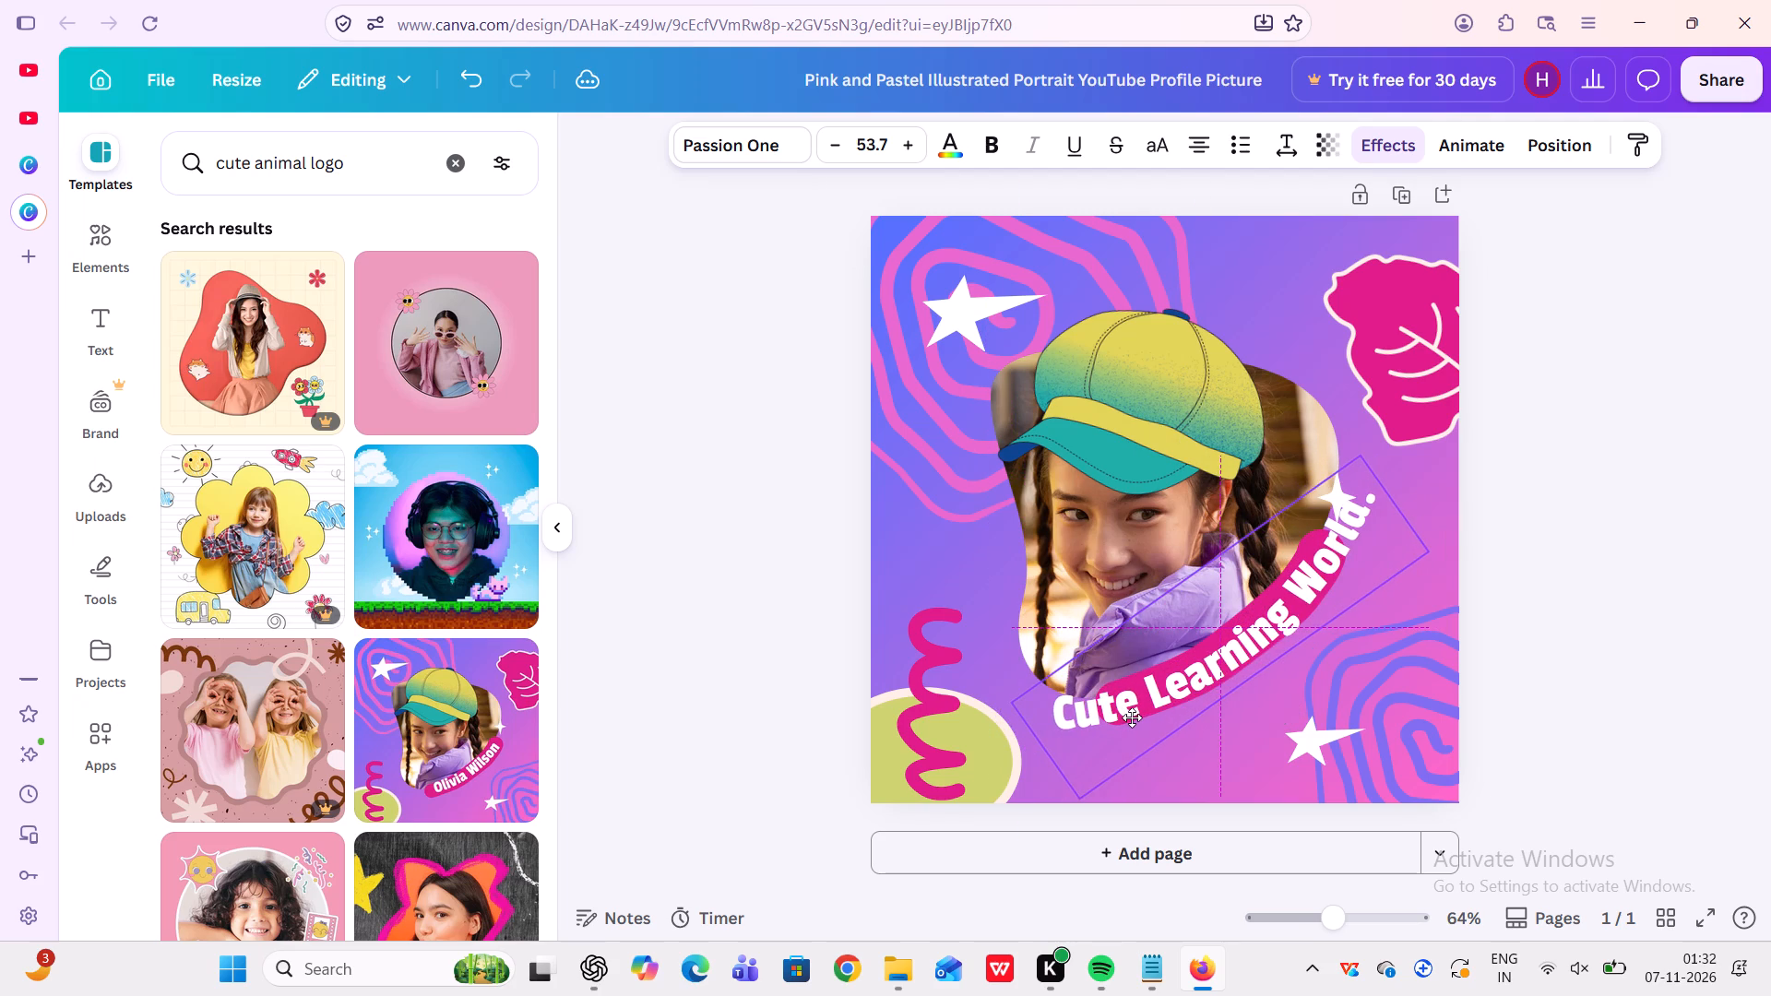
left_click(1119, 720)
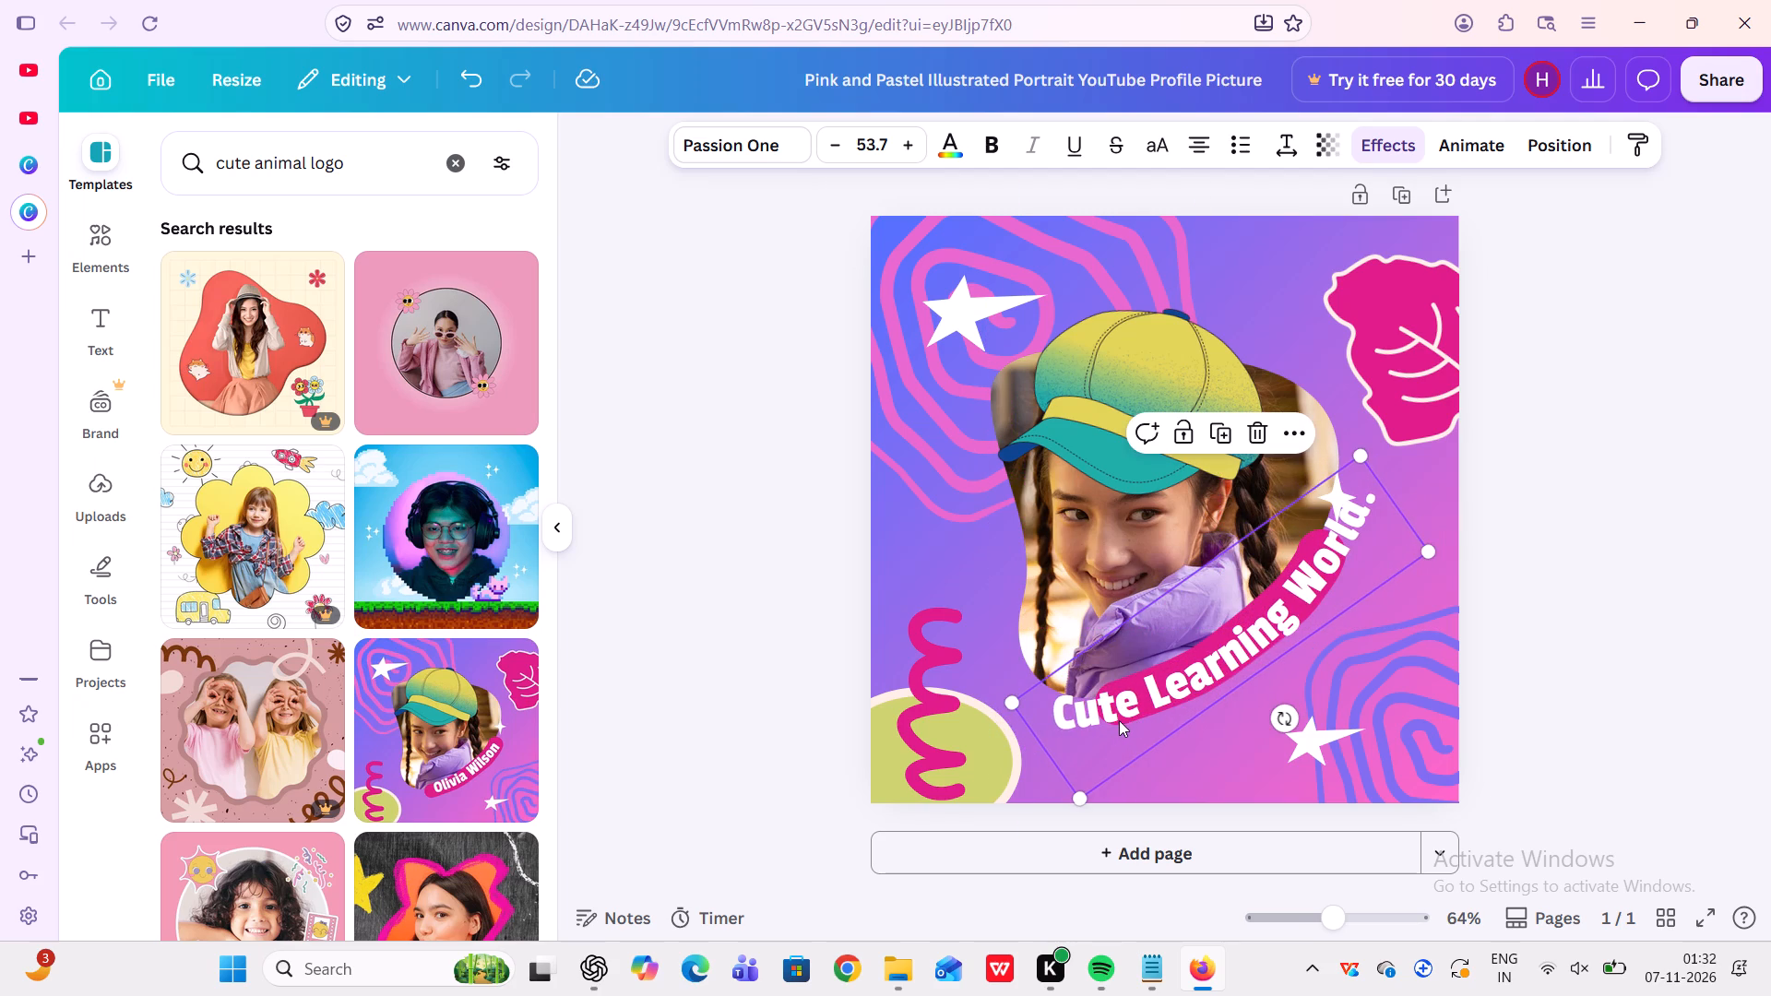
left_click(1123, 663)
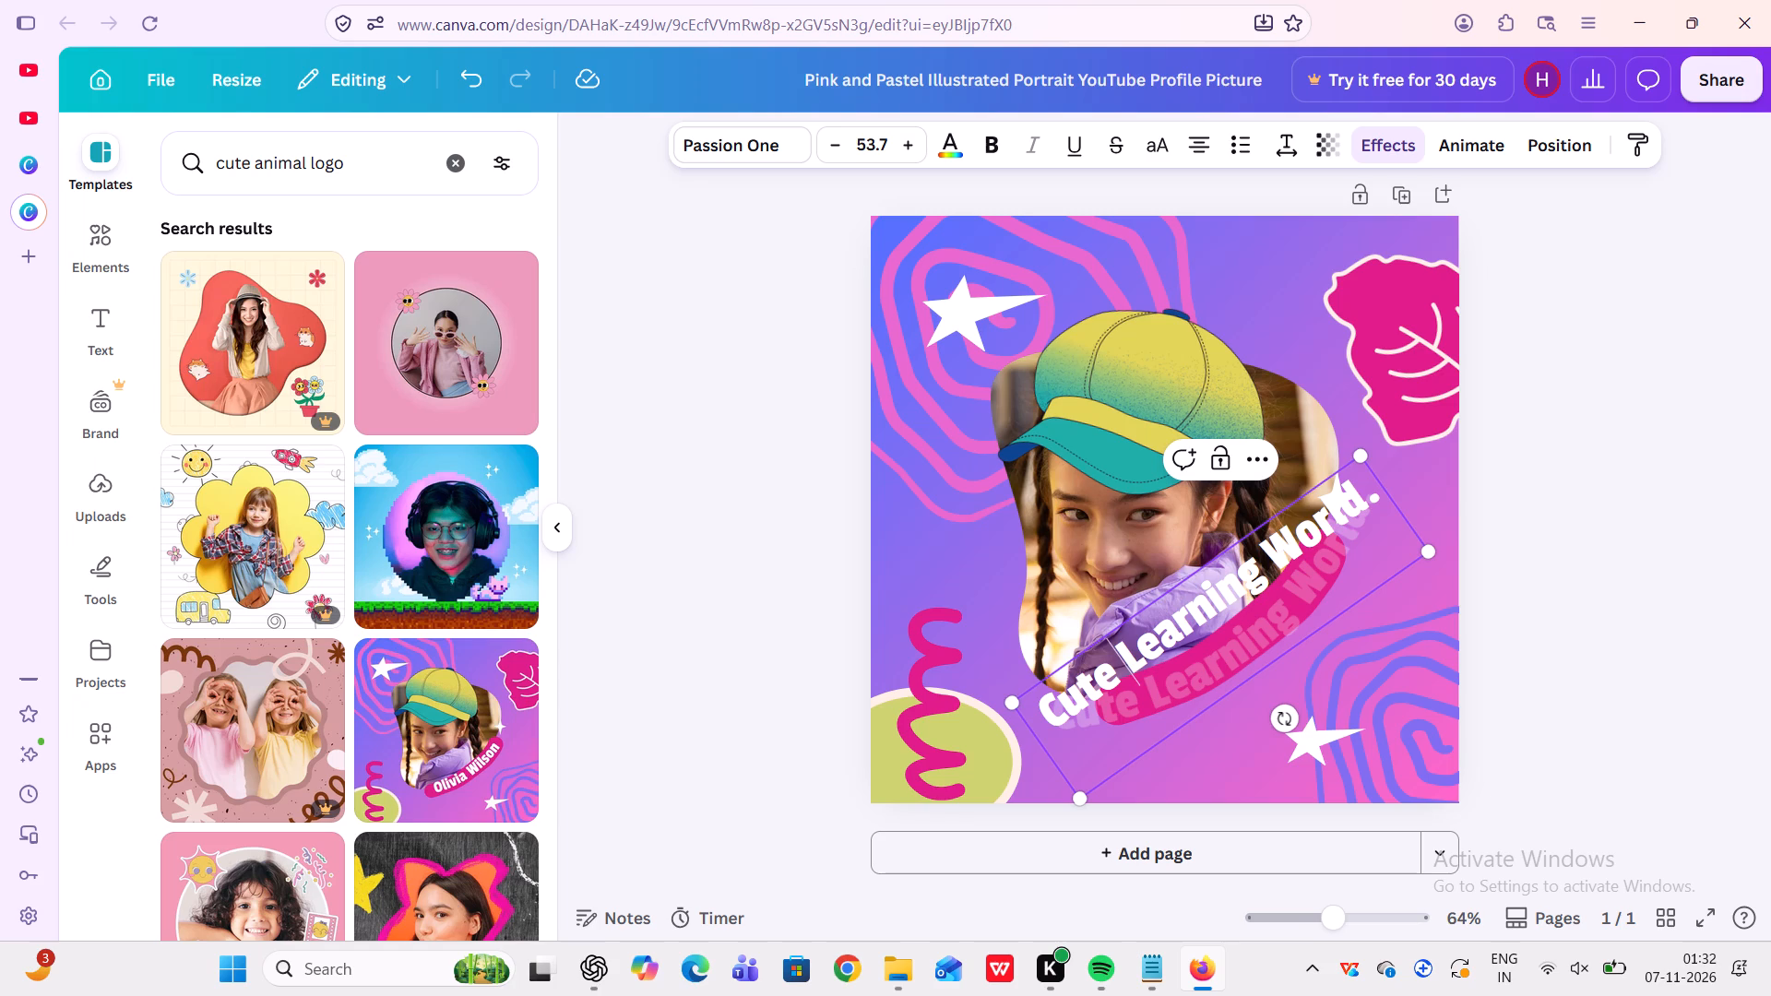
left_click(1475, 709)
left_click_drag(1258, 643, 1257, 642)
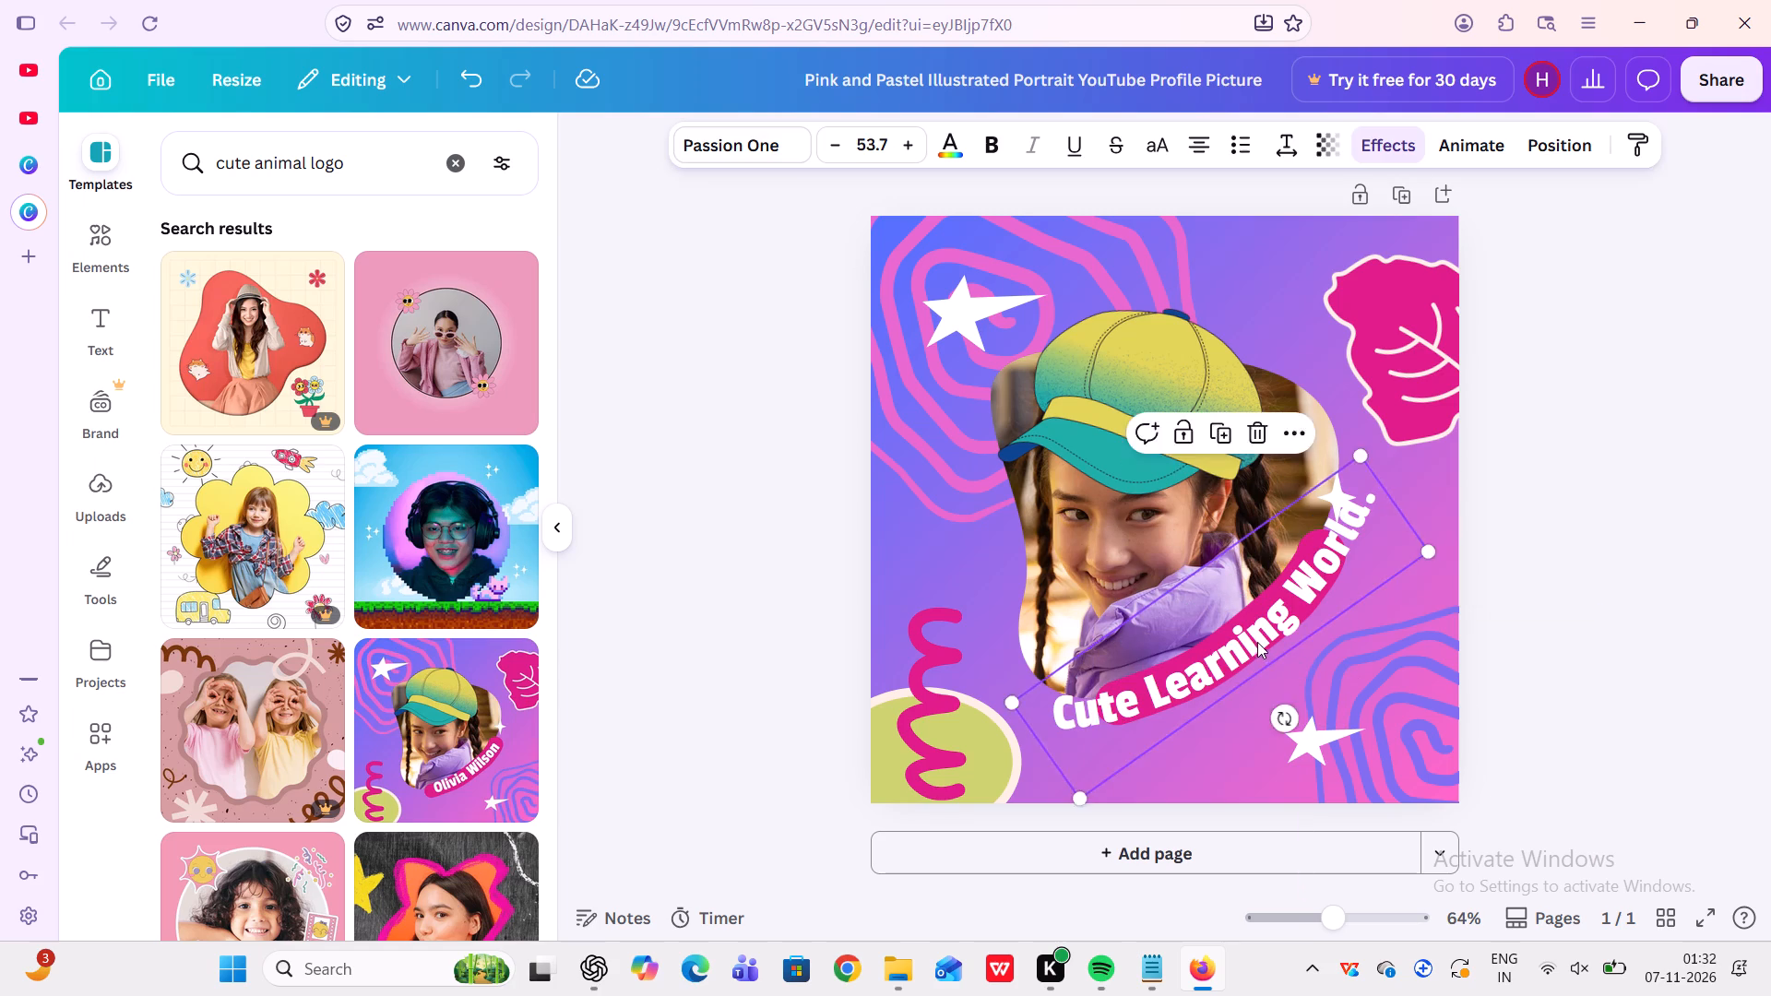
left_click_drag(1257, 642, 1181, 538)
Enlarge the curved pink banner from both ends and shift it slightly away from the portrait, toward the design's lower-right corner.
left_click(1227, 650)
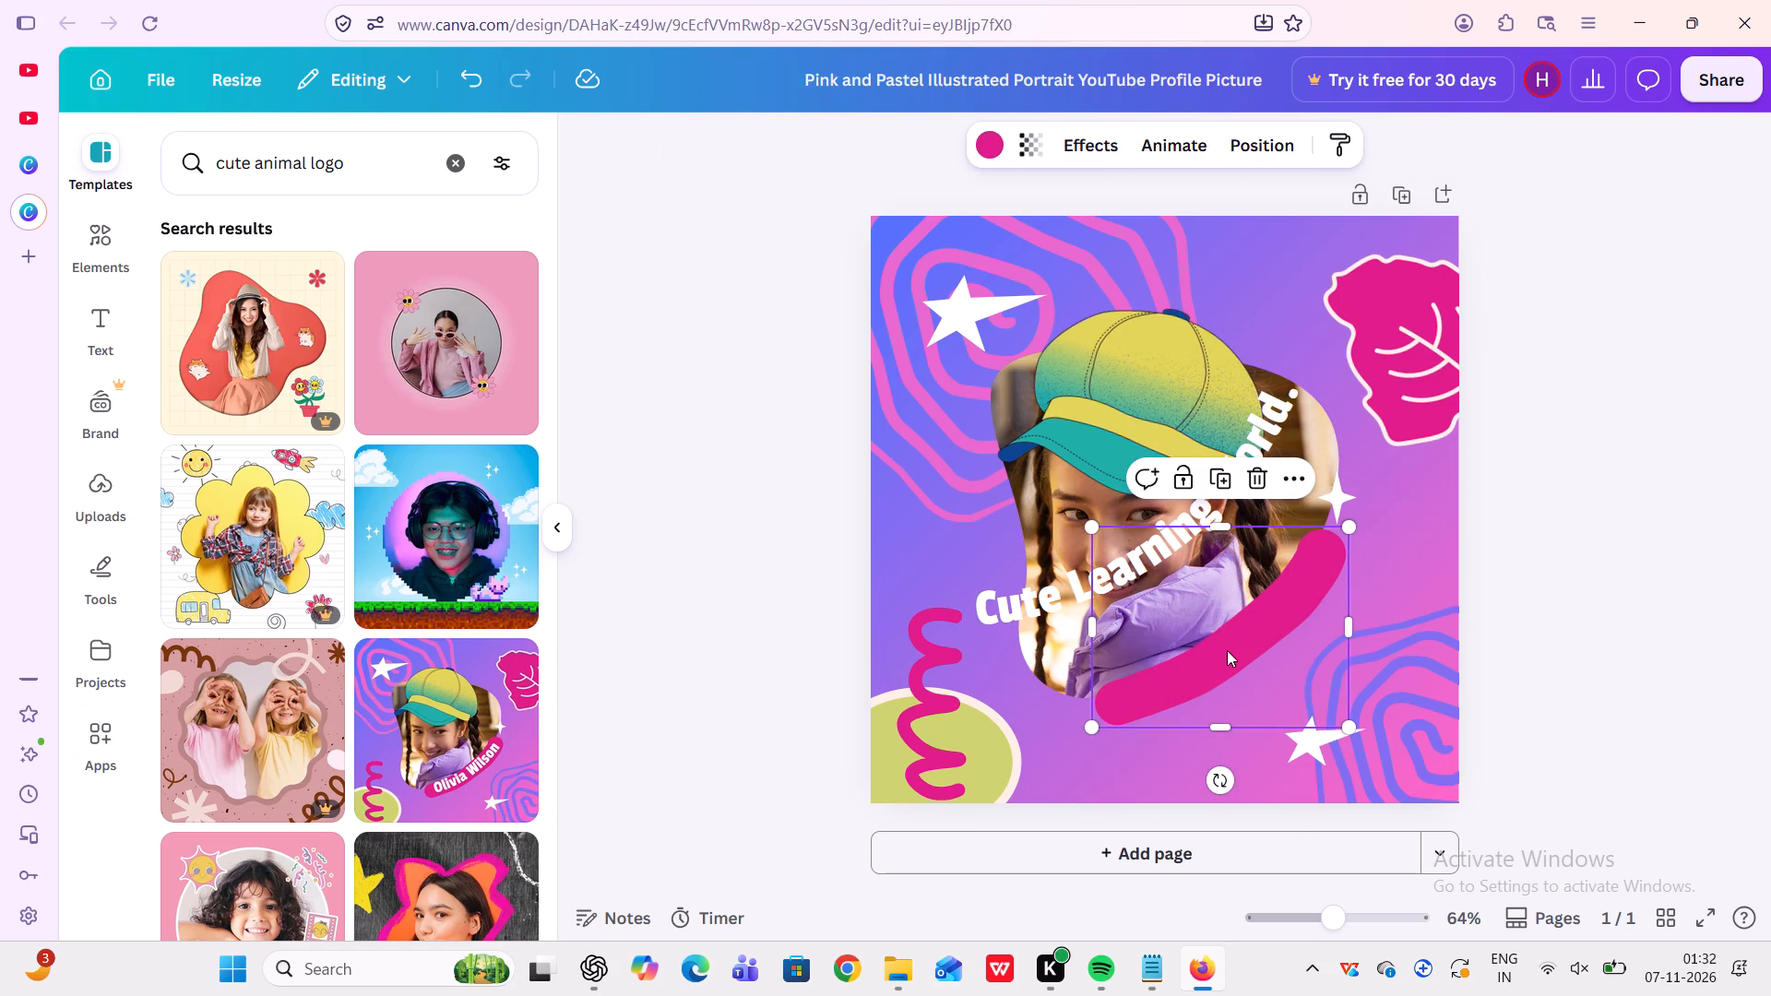
left_click_drag(1099, 724, 1057, 749)
left_click_drag(1349, 527, 1353, 527)
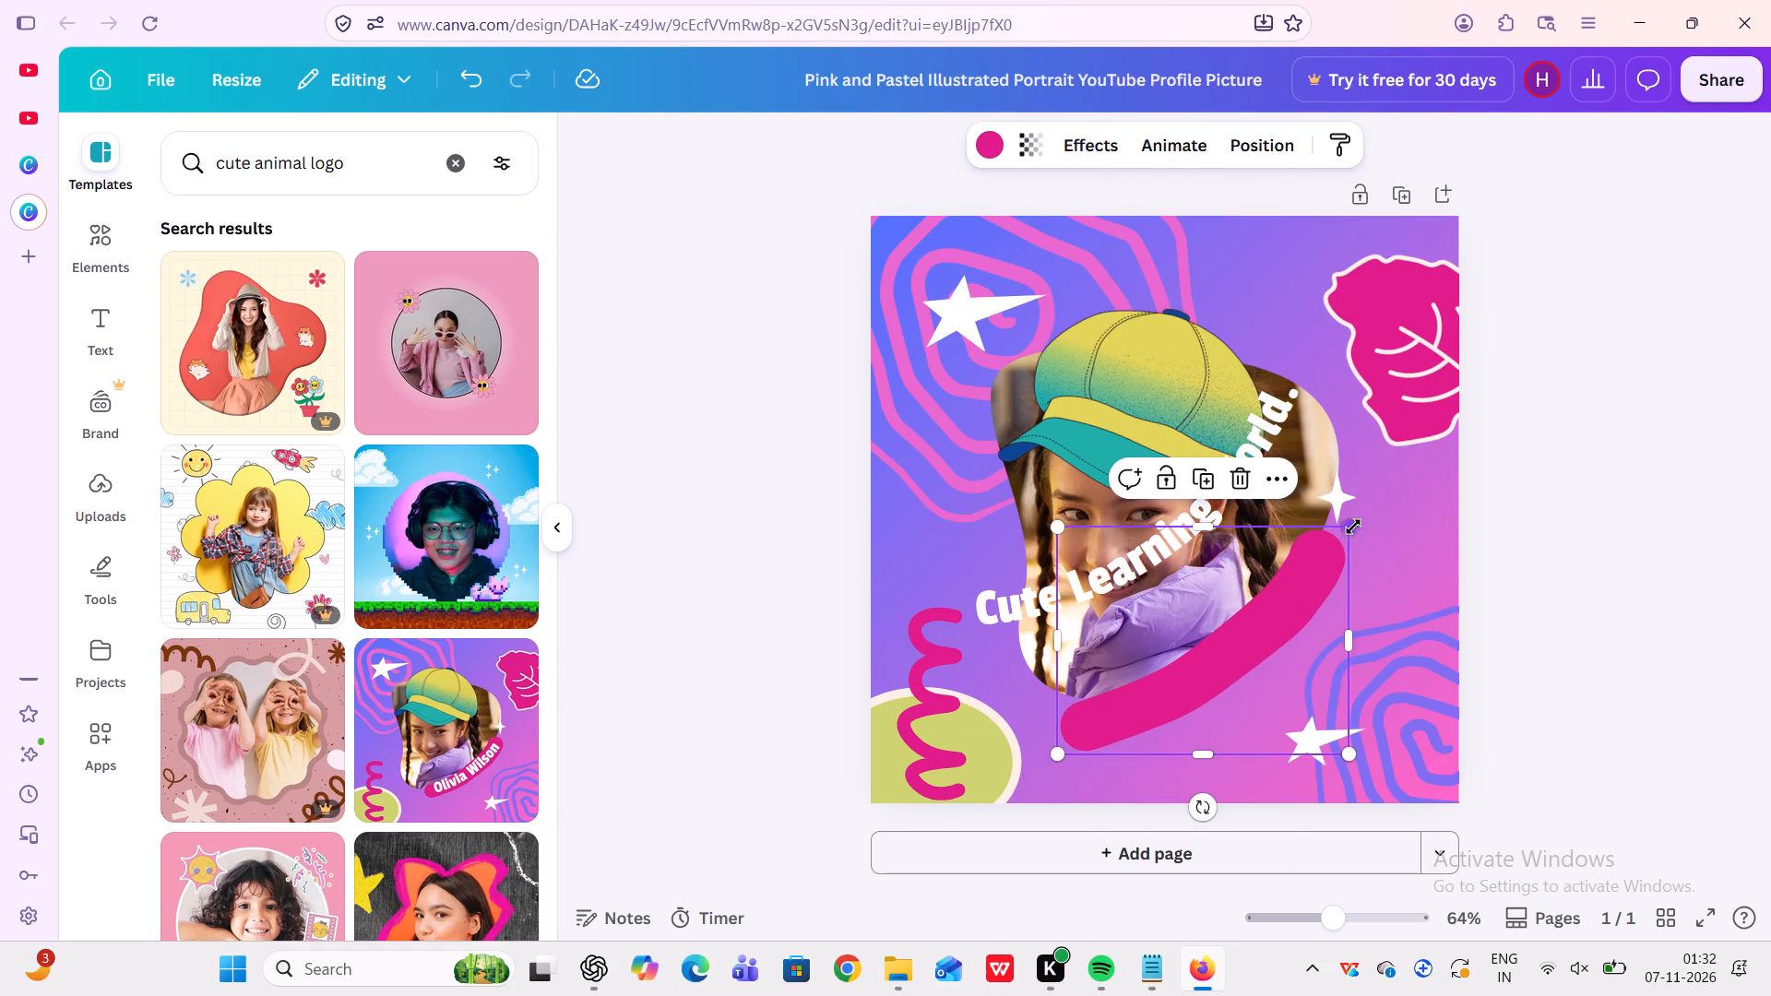
left_click_drag(1353, 527, 1386, 518)
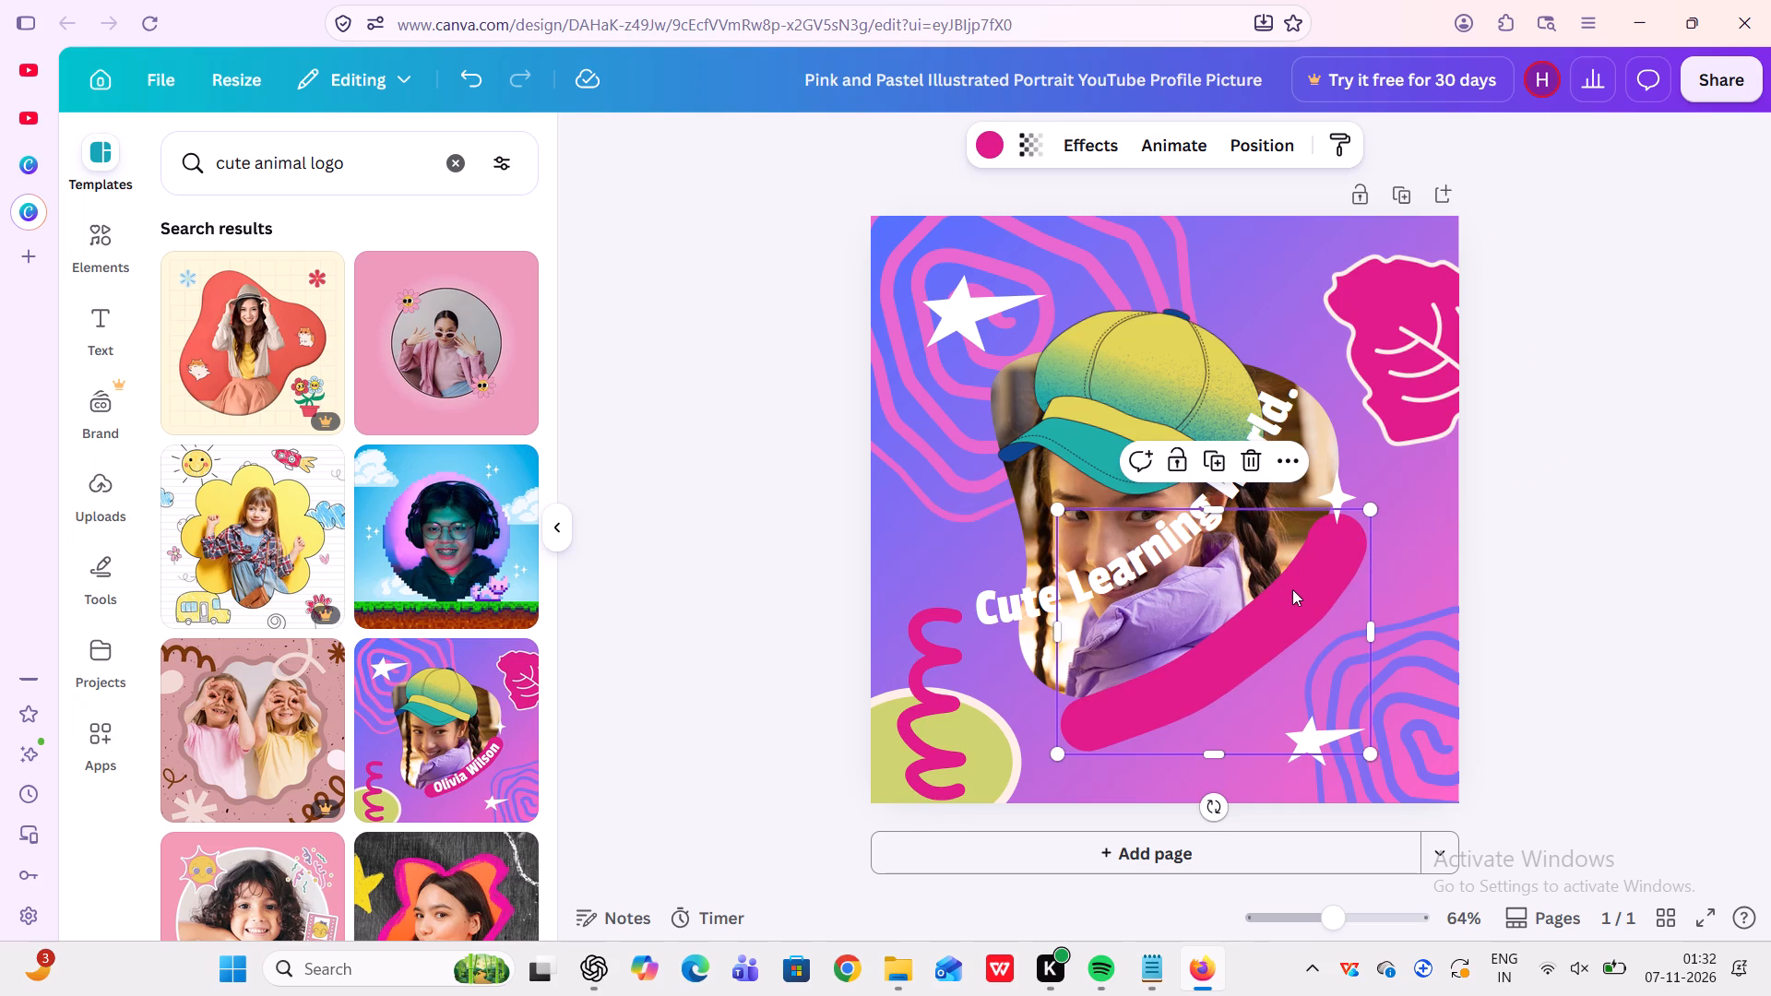
left_click_drag(1294, 593, 1303, 614)
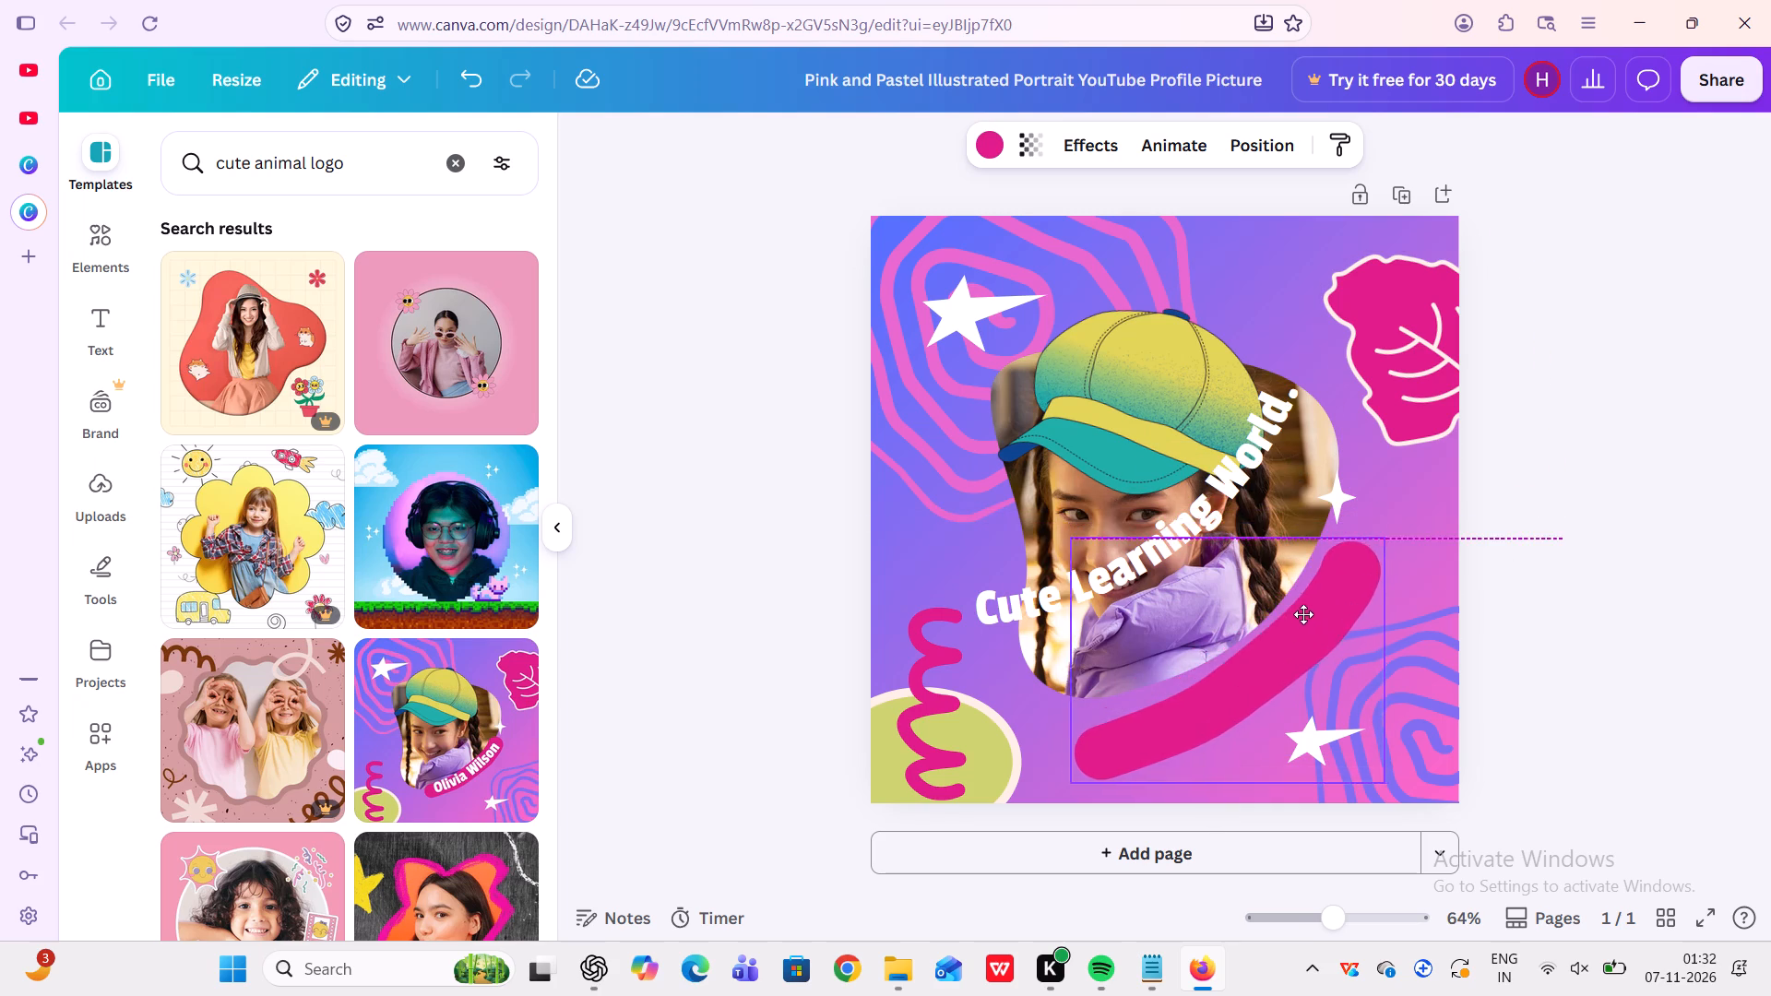
left_click_drag(1303, 614, 1307, 611)
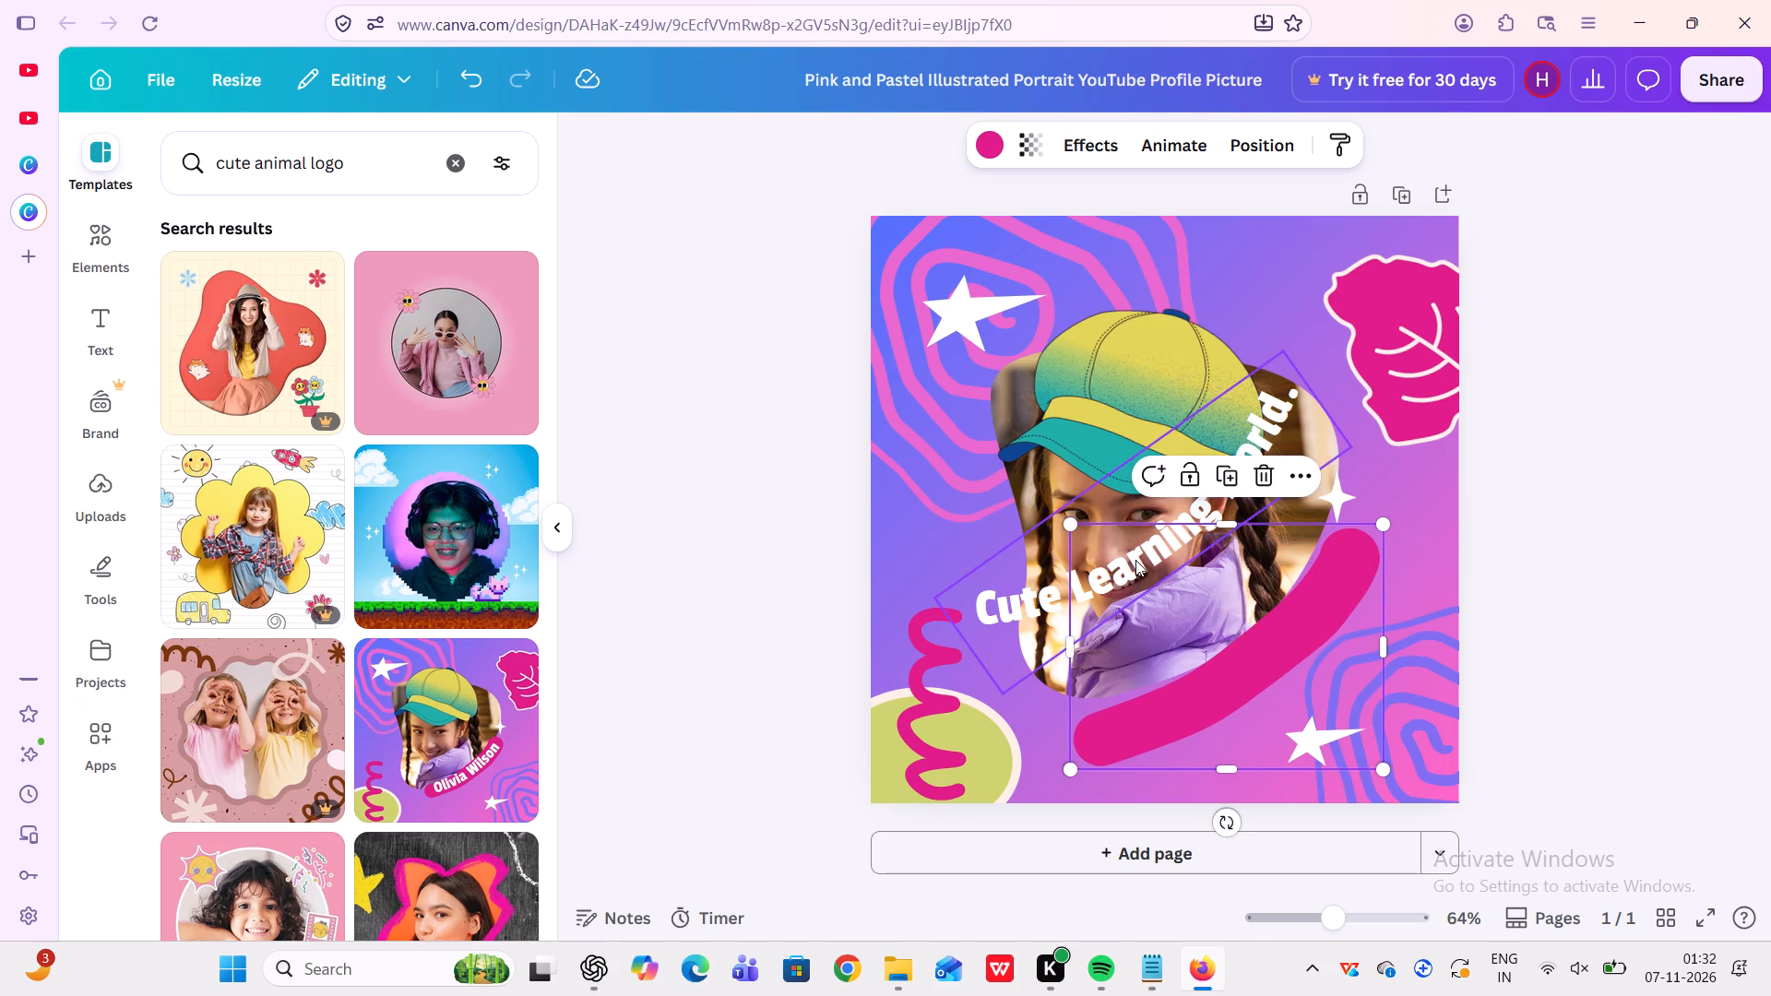
left_click_drag(1135, 560, 1158, 563)
left_click(1322, 607)
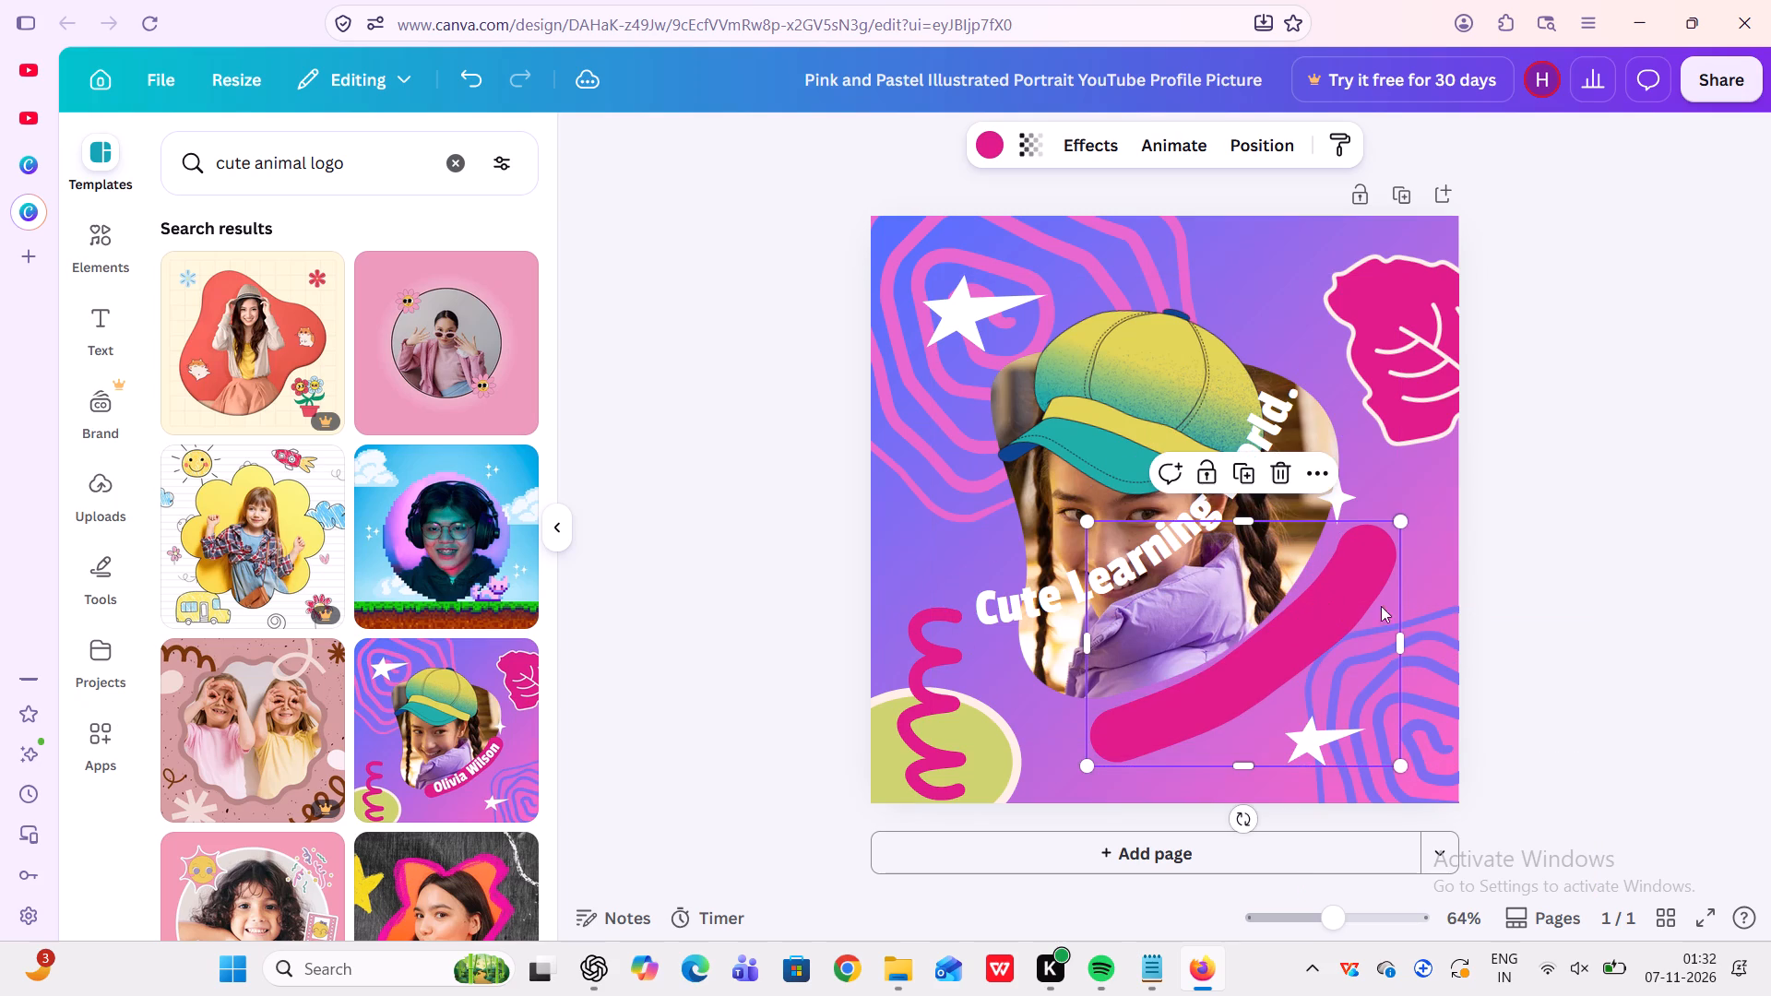
left_click(1492, 624)
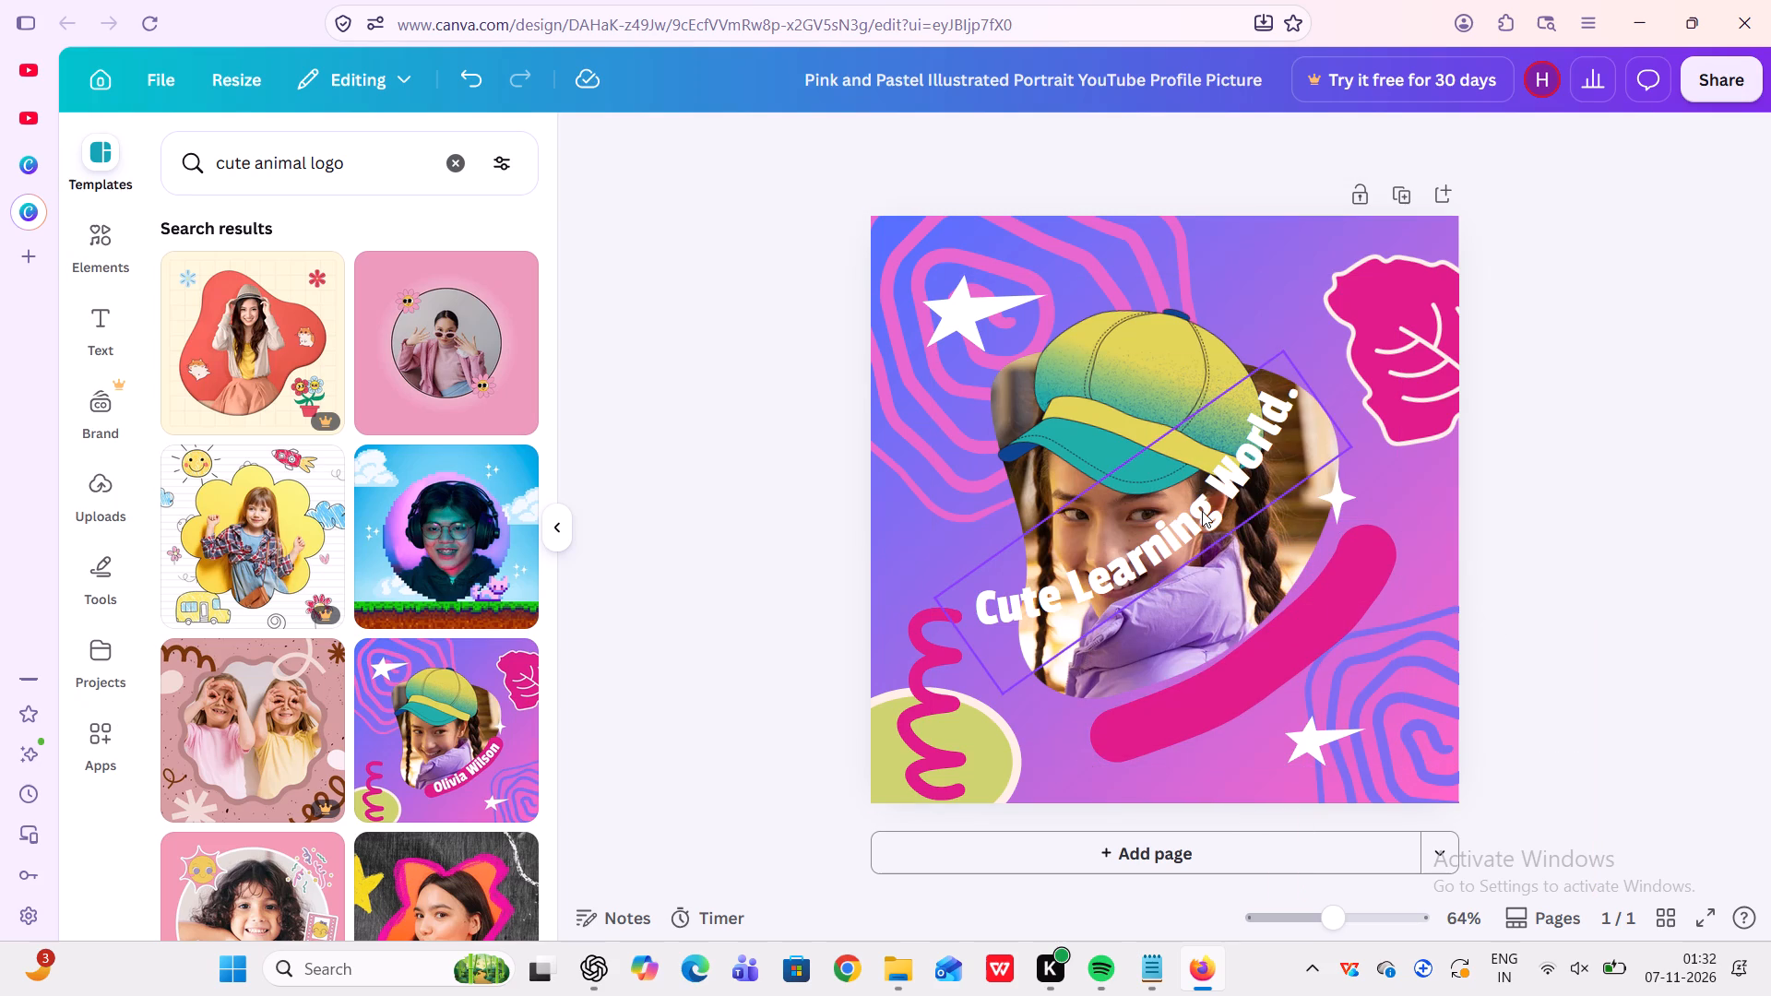
Place the "Cute Learning World." text back on the pink banner and scale it down to font size 50 so it fits.
left_click_drag(1202, 511, 1297, 643)
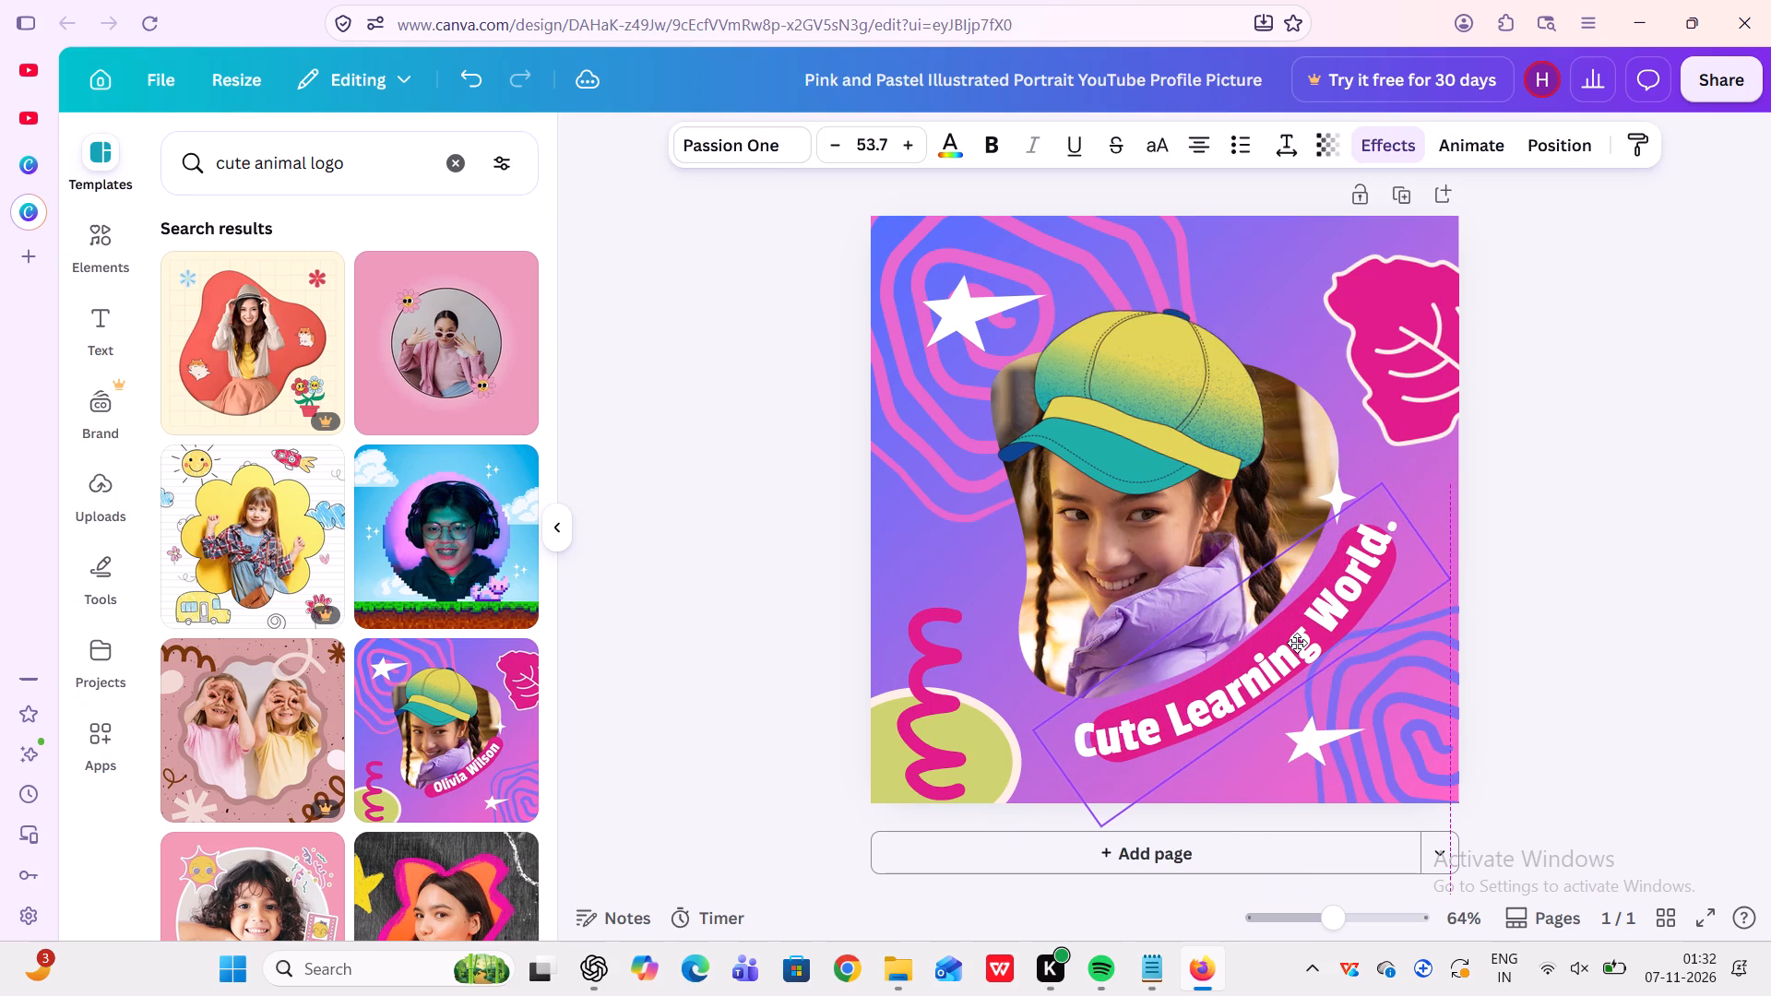
left_click_drag(1297, 643, 1307, 639)
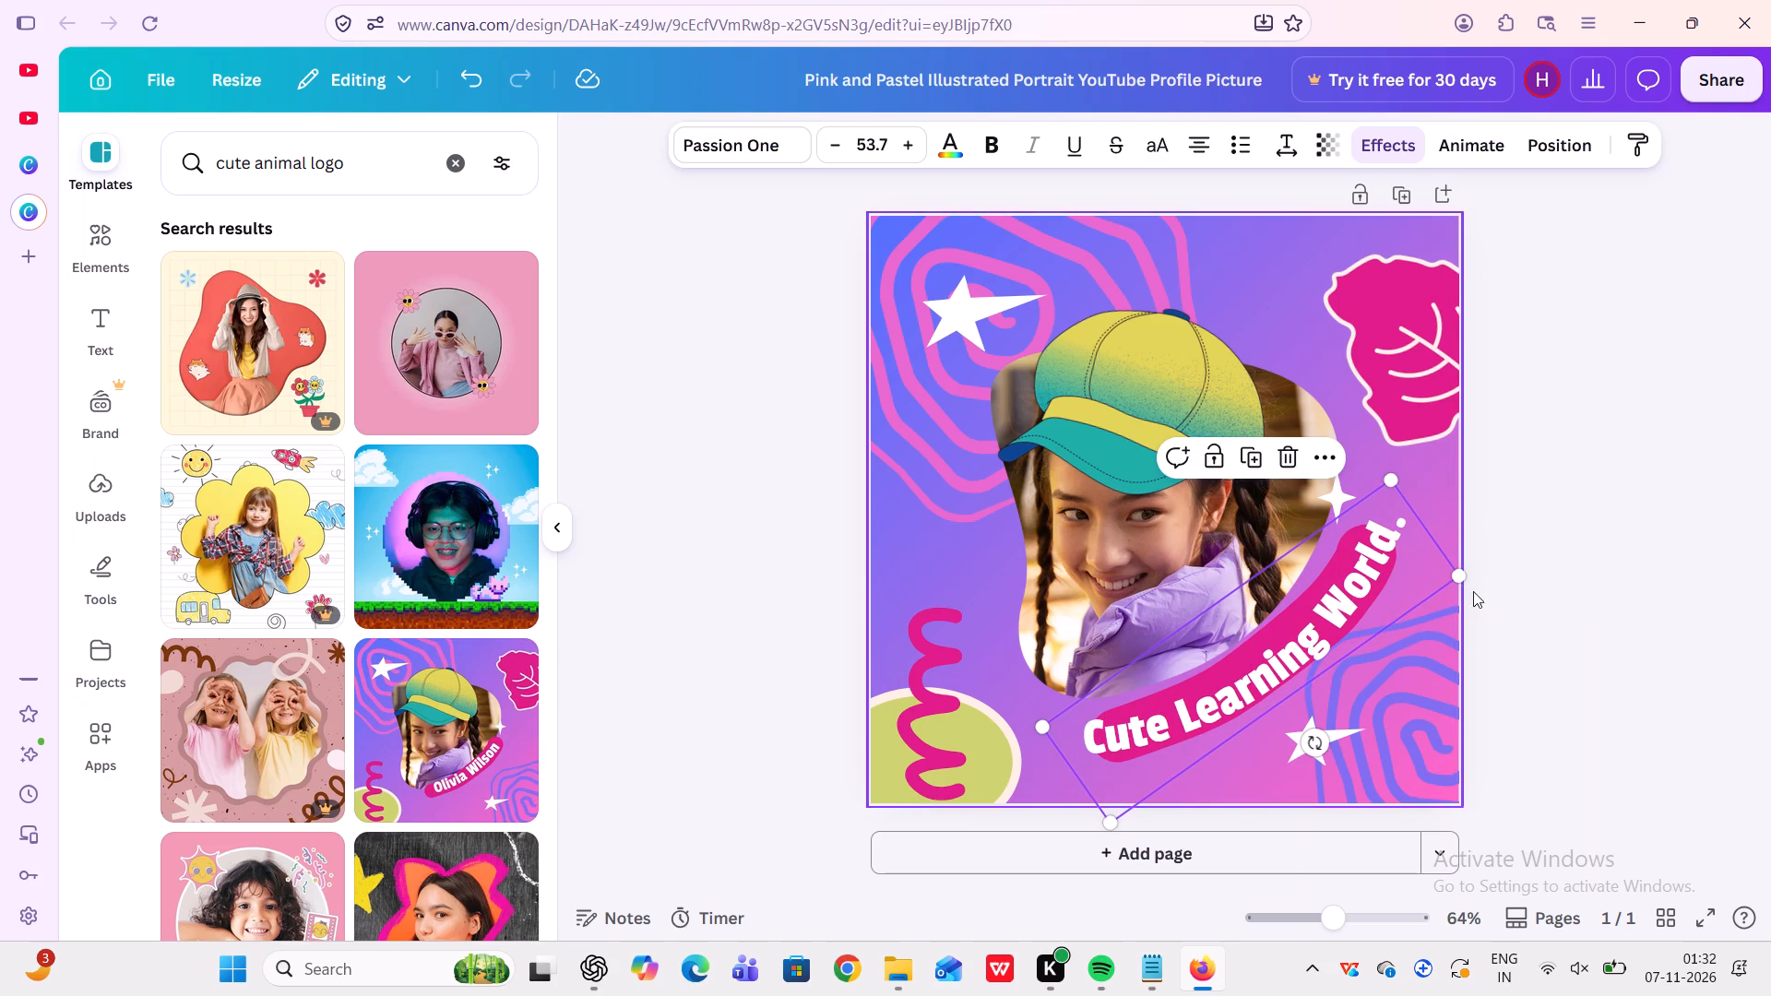
left_click_drag(1460, 574, 1446, 576)
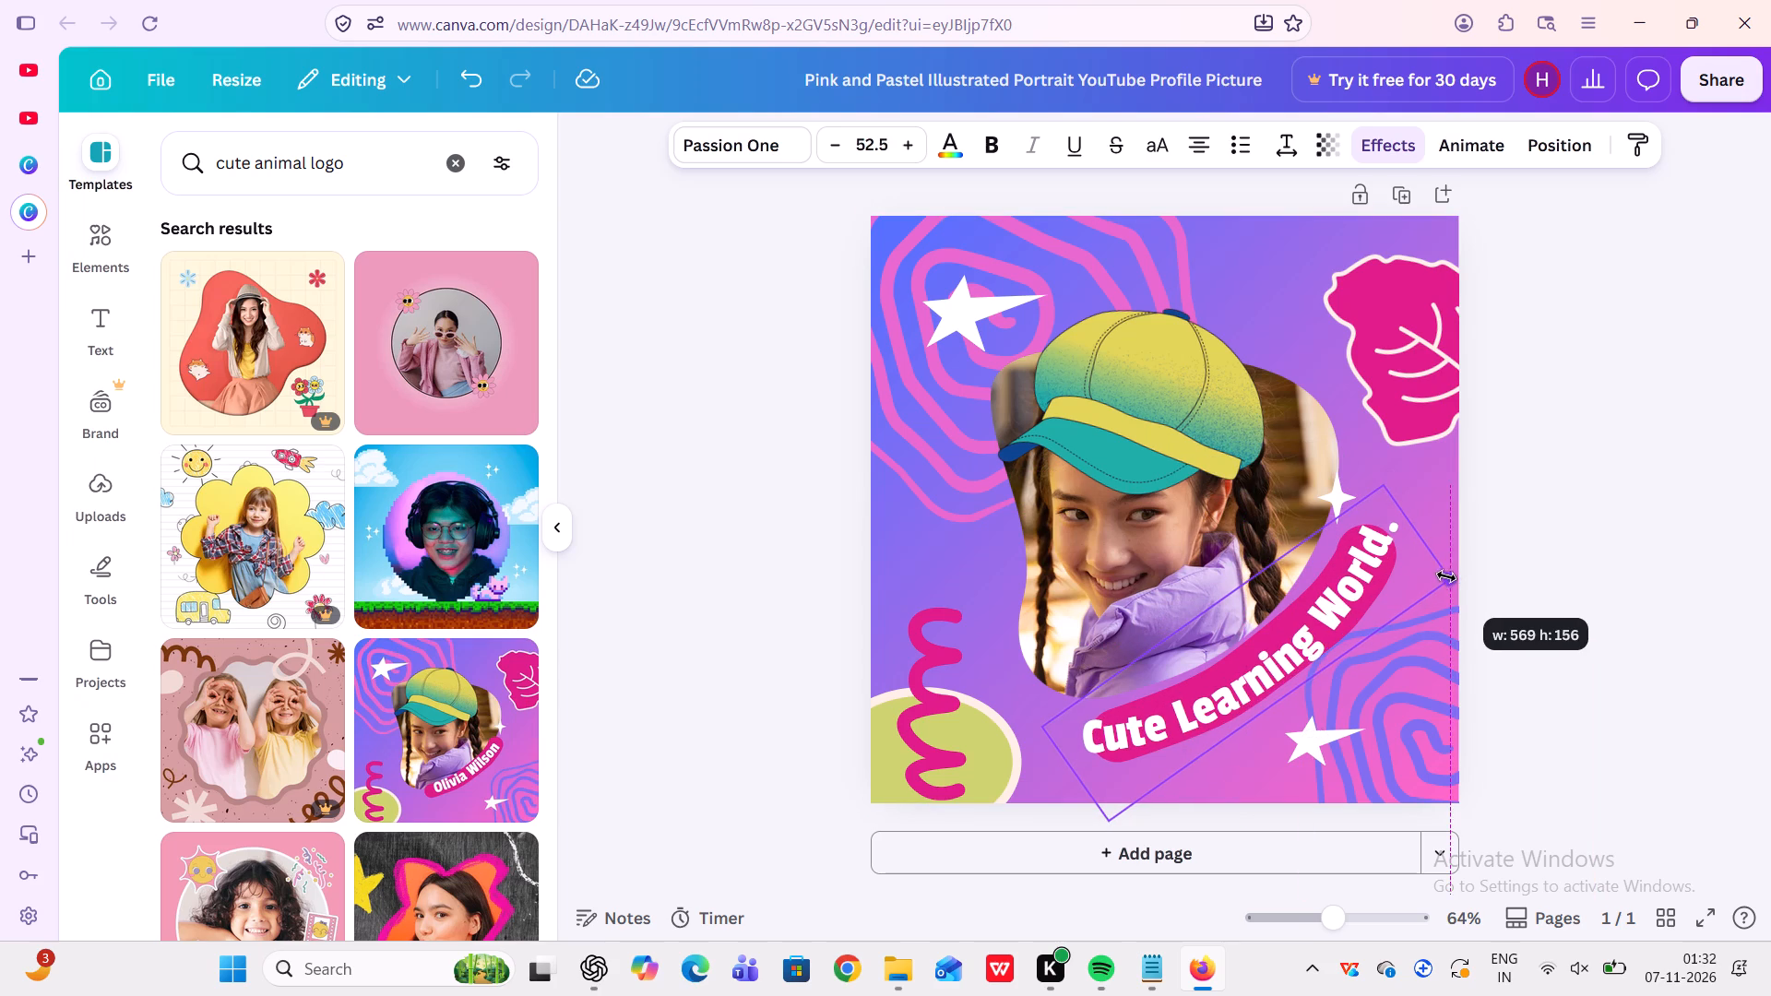
left_click_drag(1446, 576, 1436, 574)
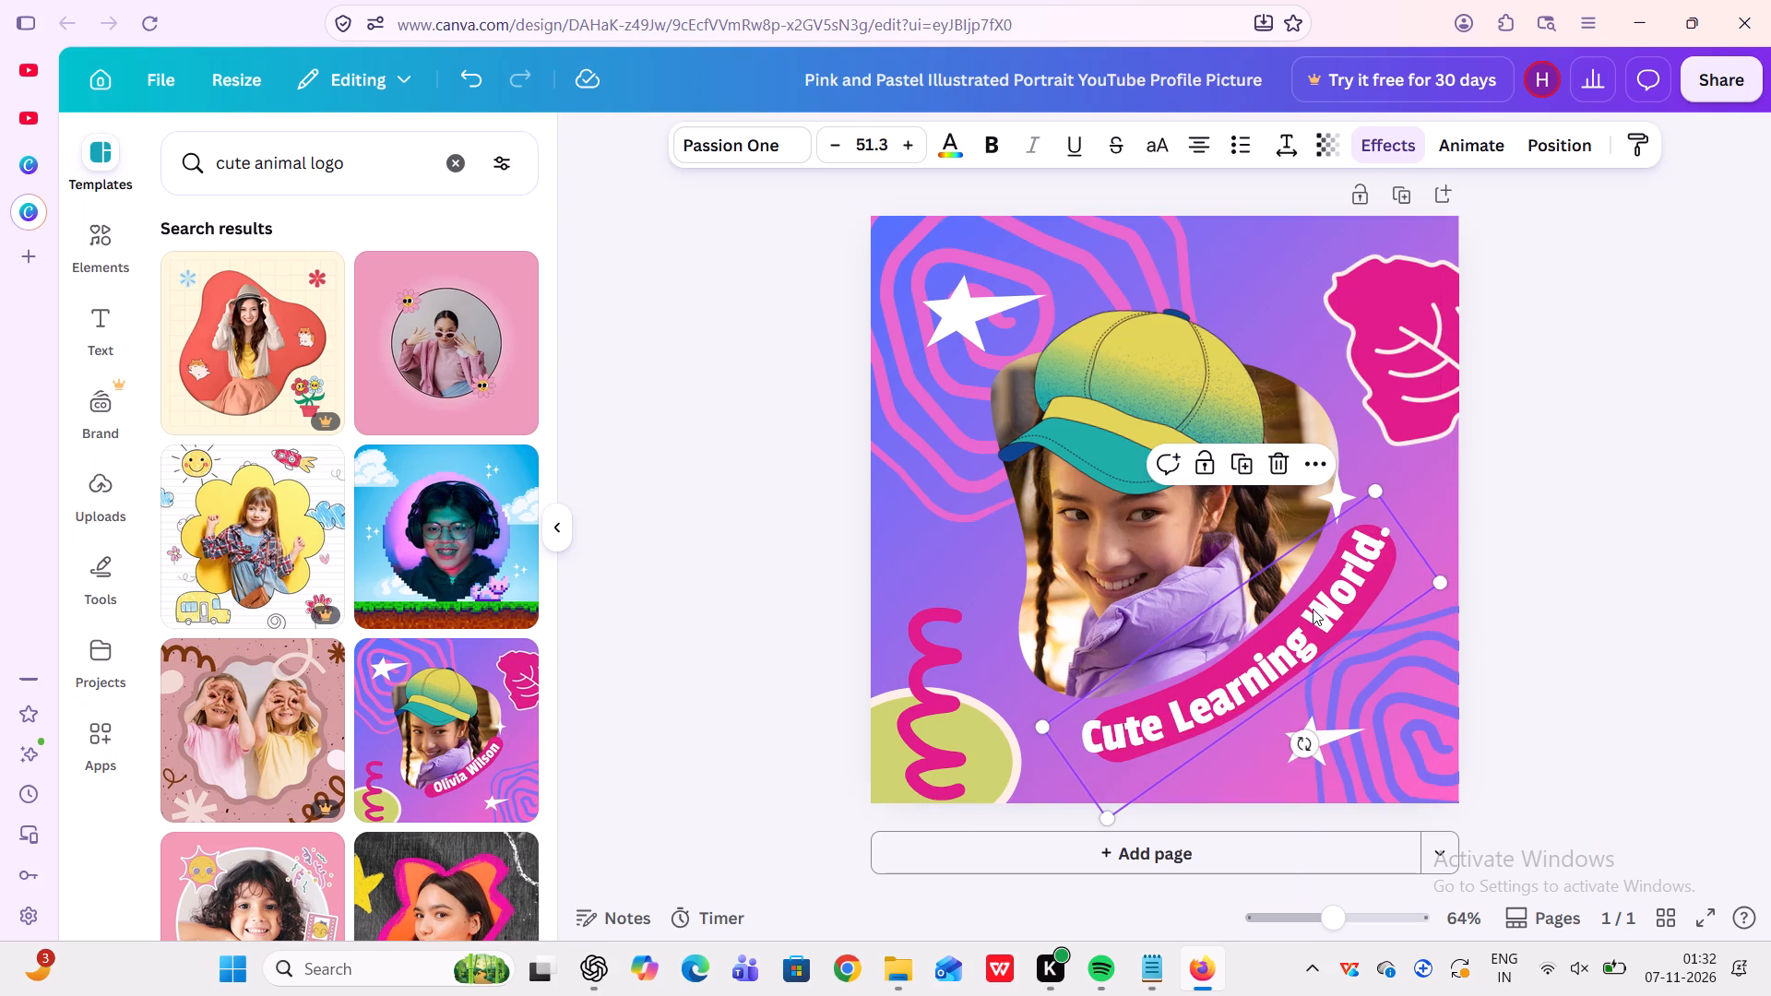
left_click_drag(1313, 609, 1327, 607)
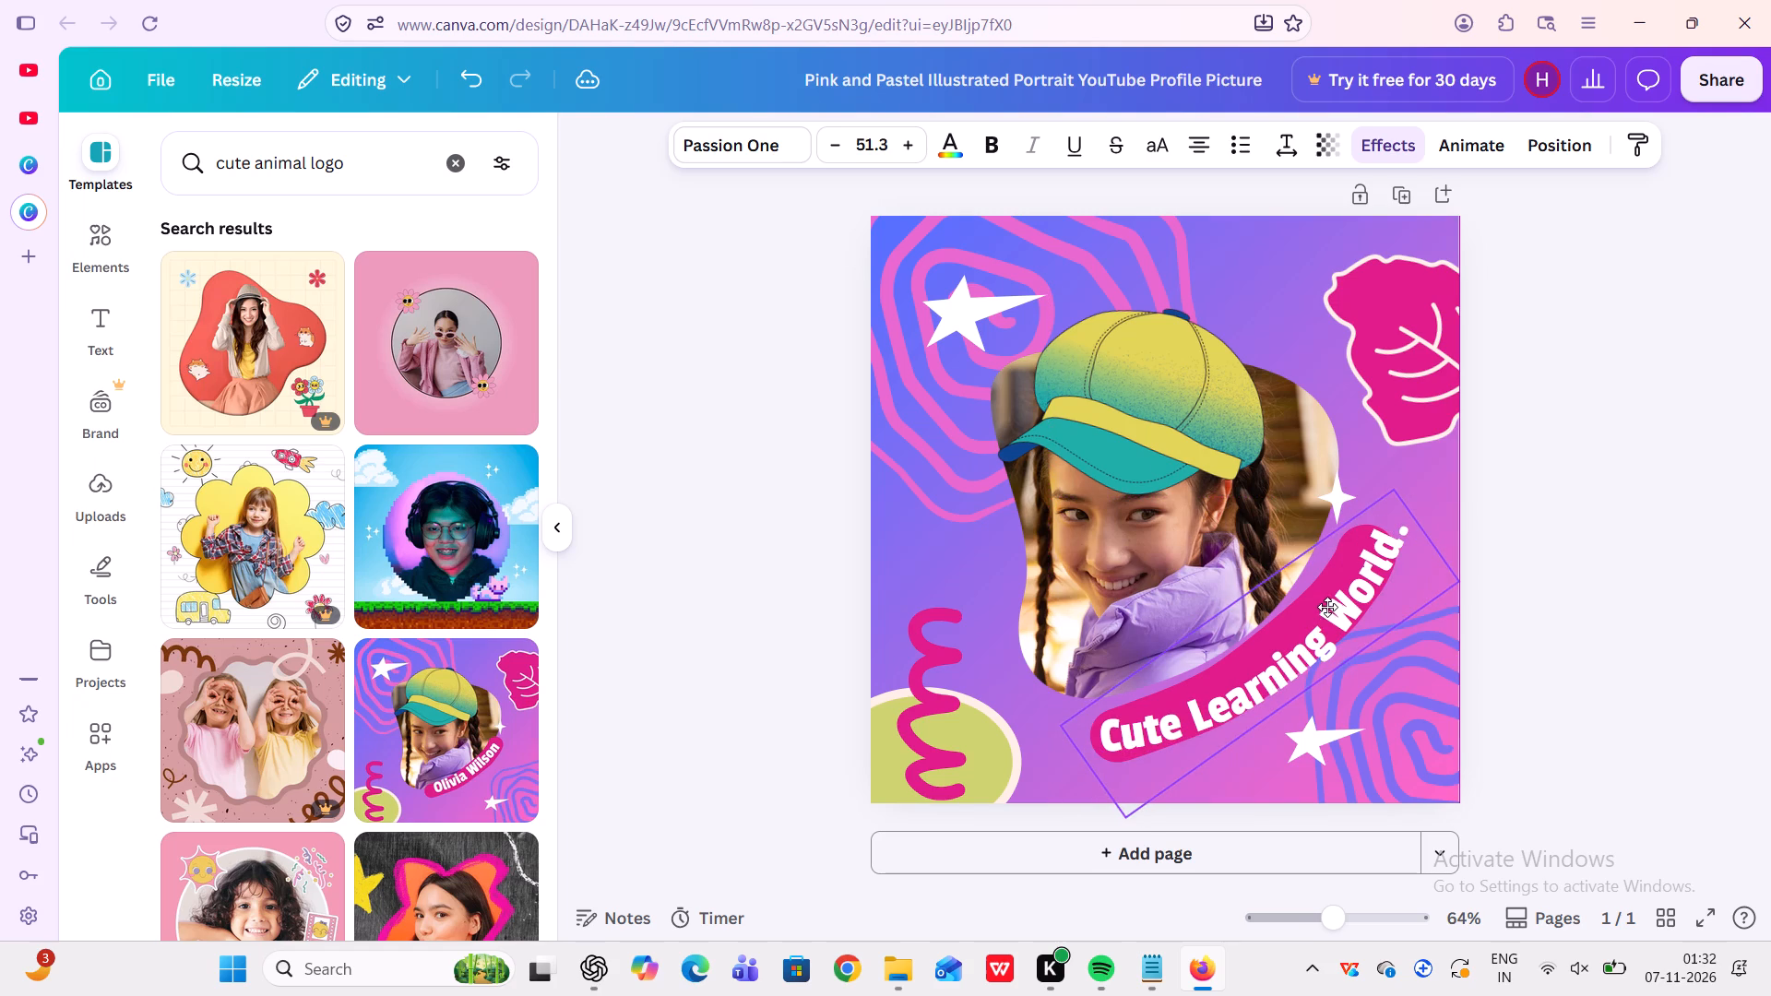
left_click_drag(1327, 607, 1323, 606)
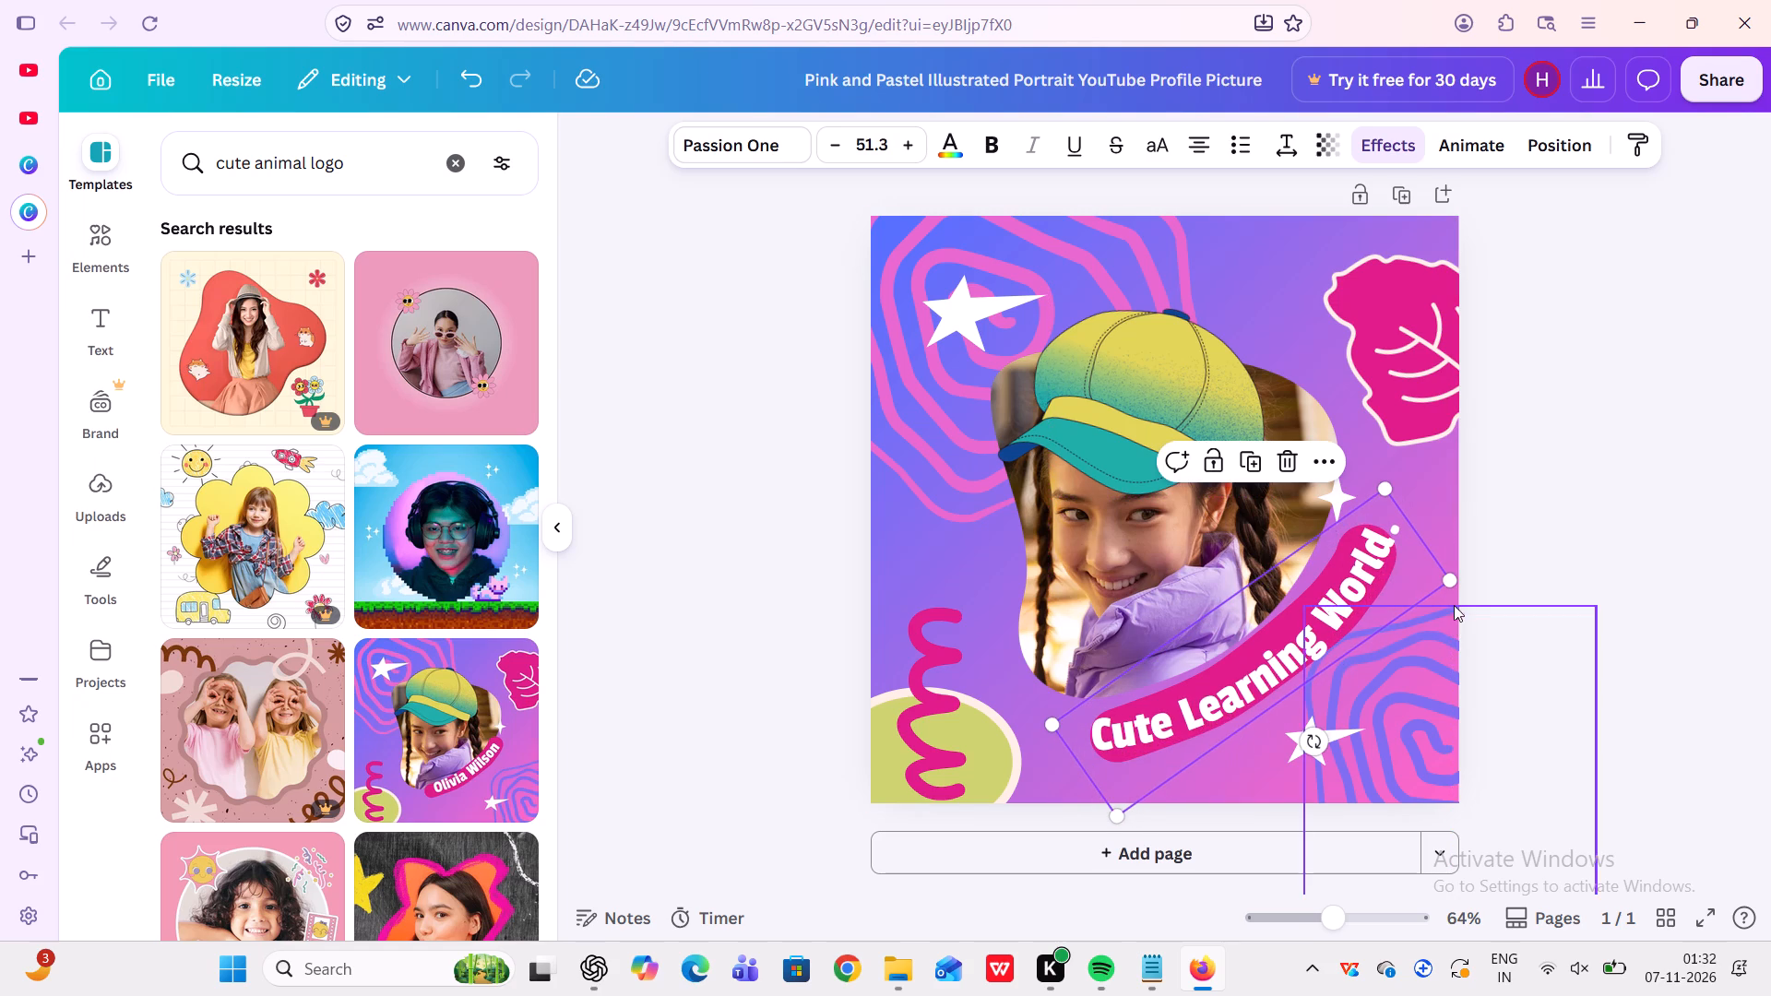
left_click_drag(1454, 583, 1446, 581)
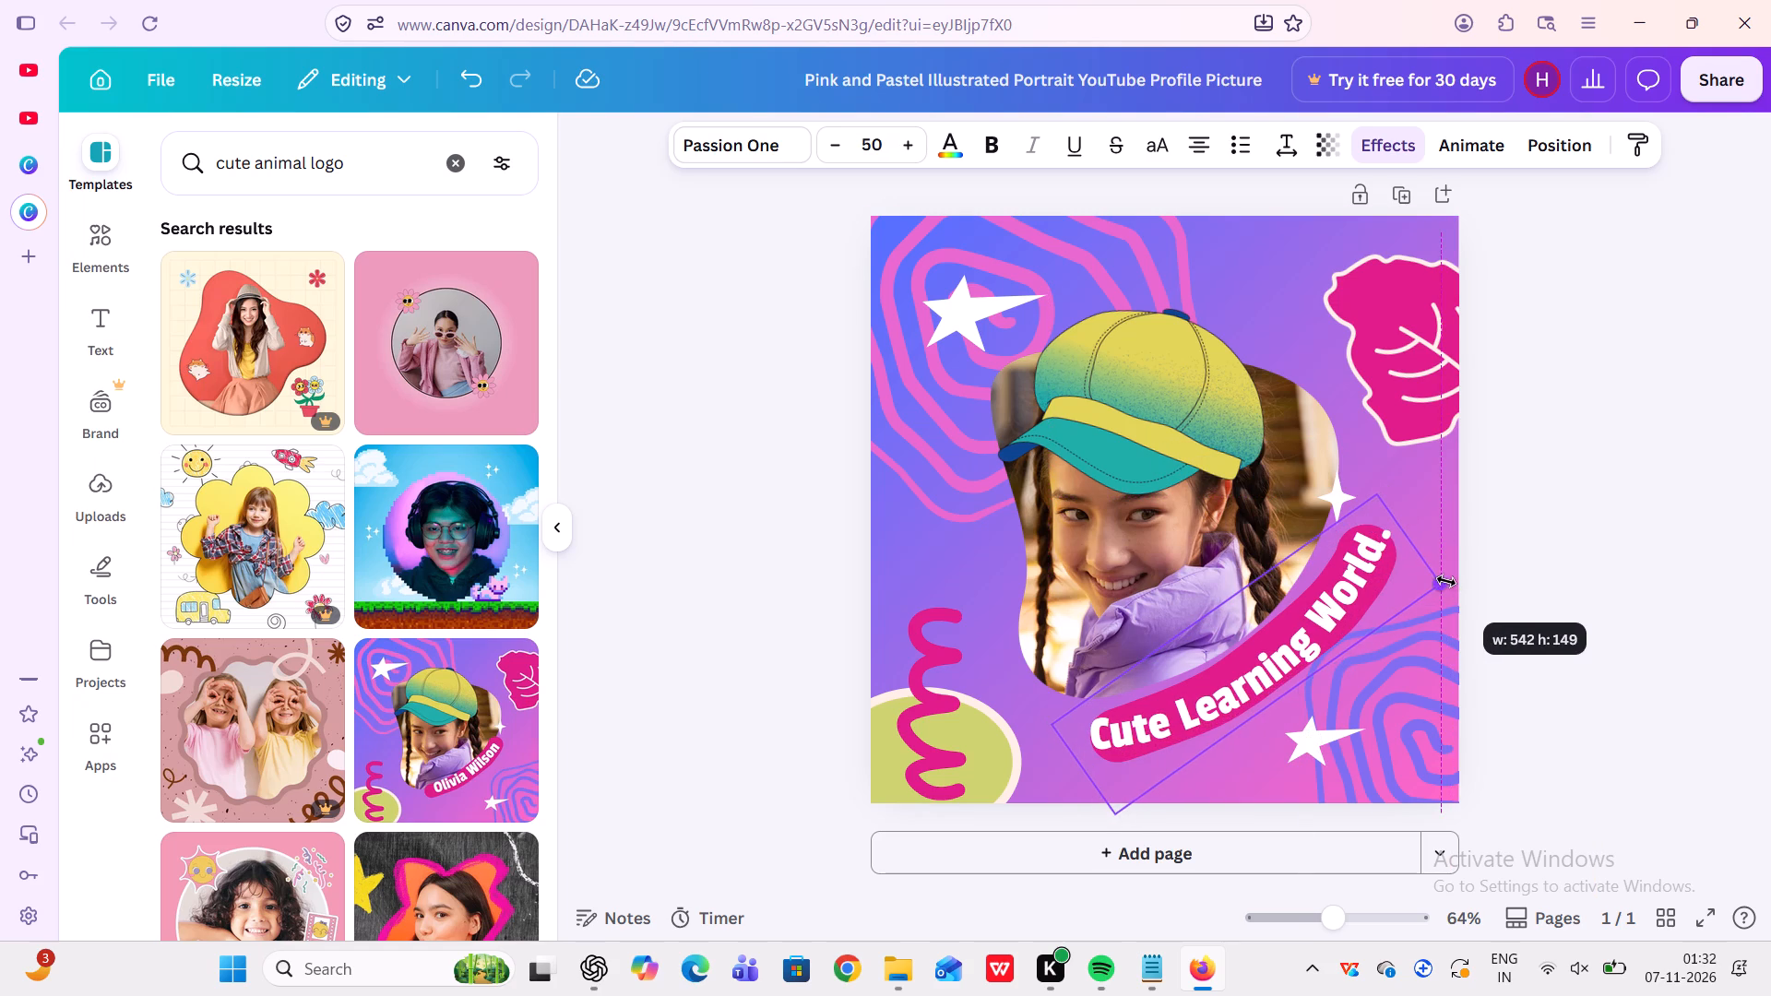
left_click_drag(1446, 581, 1444, 582)
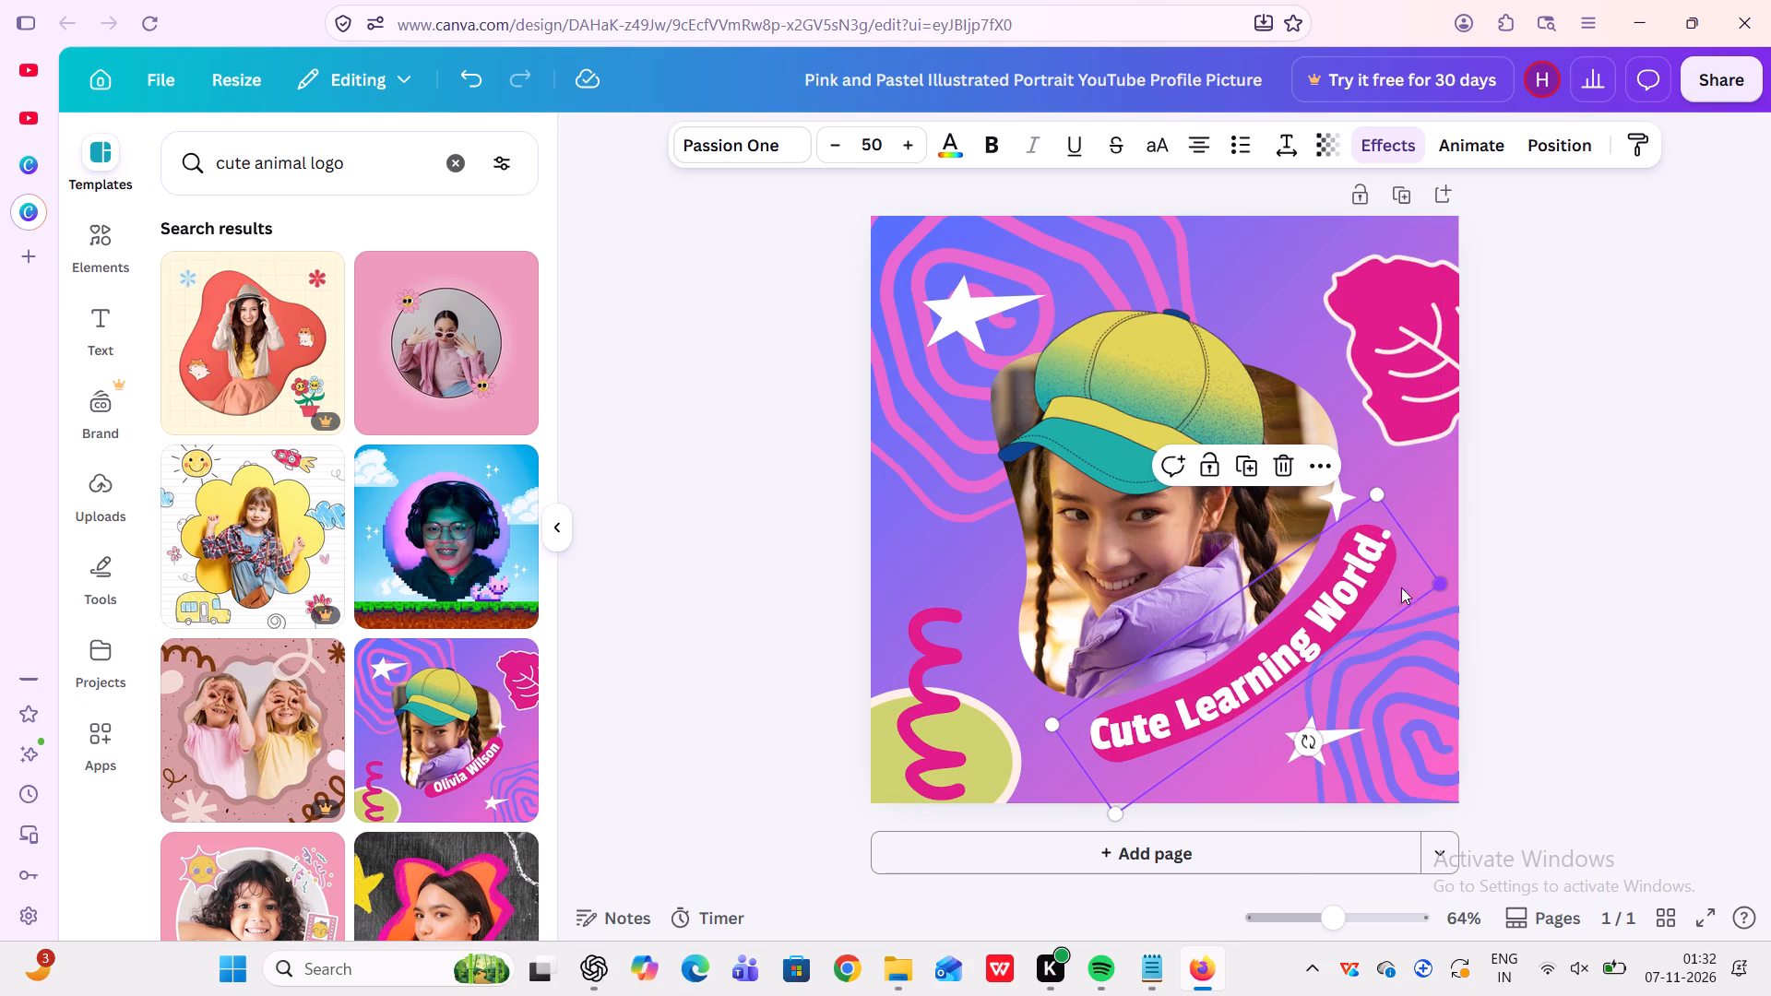
left_click(1339, 596)
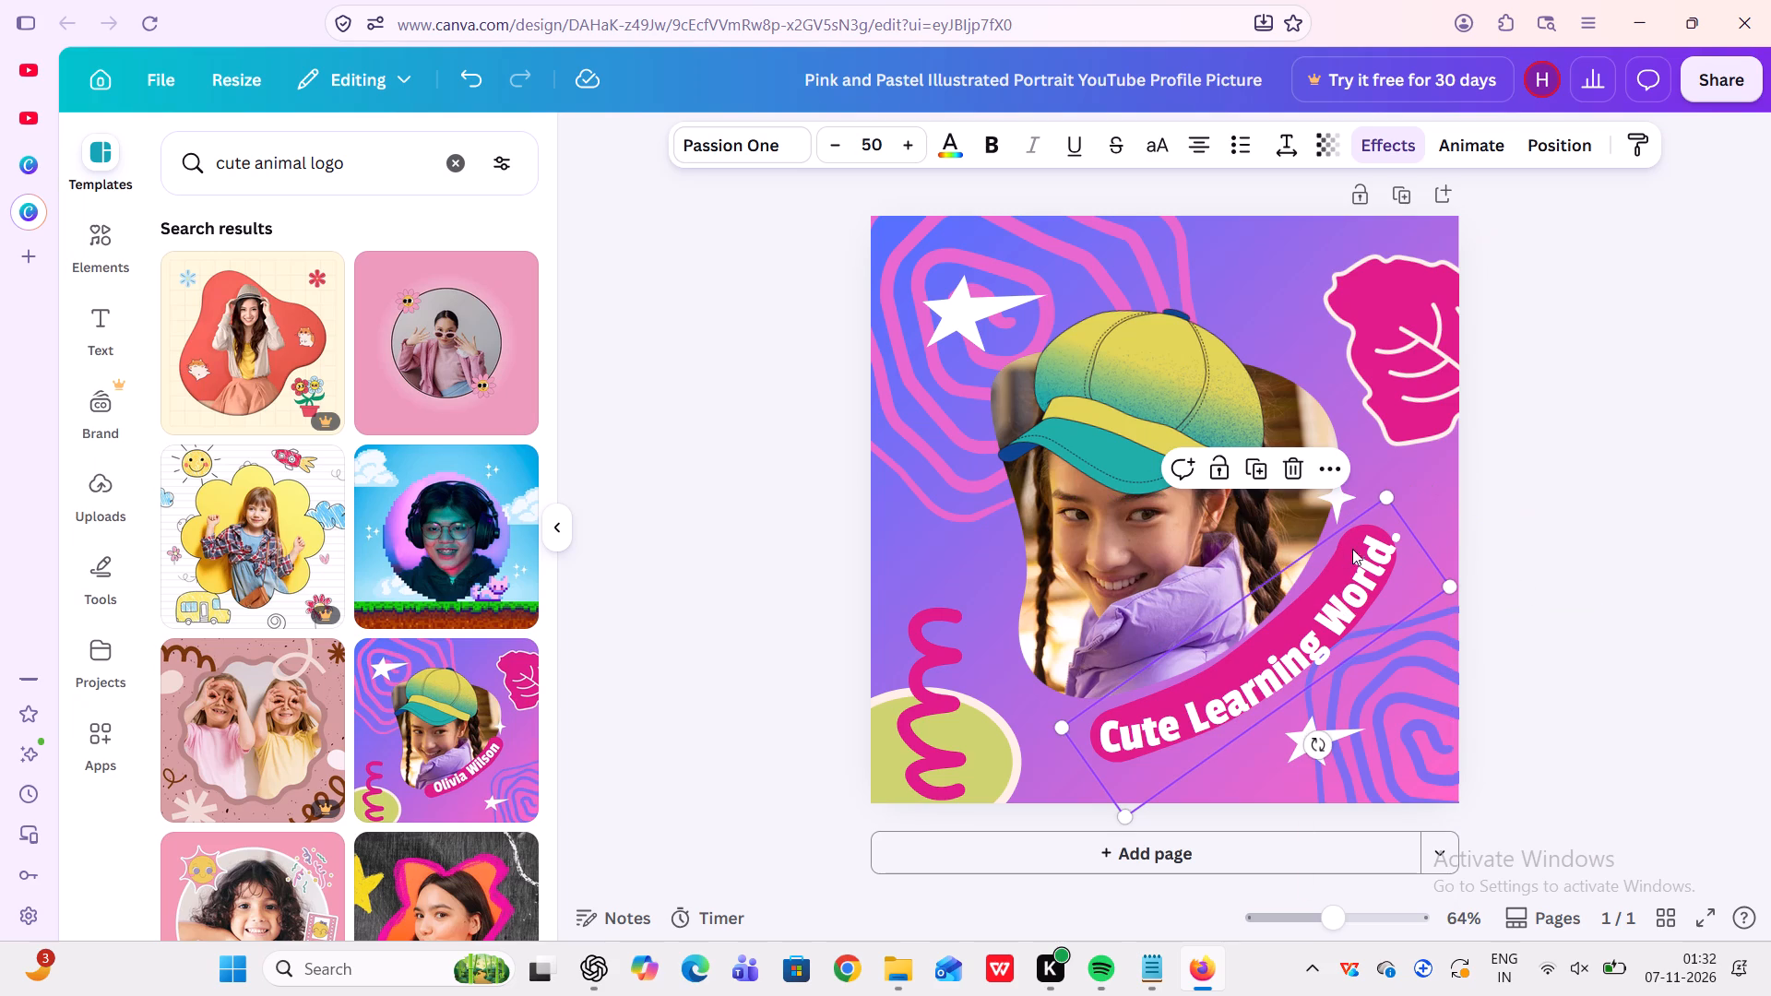
Enlarge the pink banner to about 459 by 359 and reposition it behind the "Cute Learning World." text.
left_click(1529, 517)
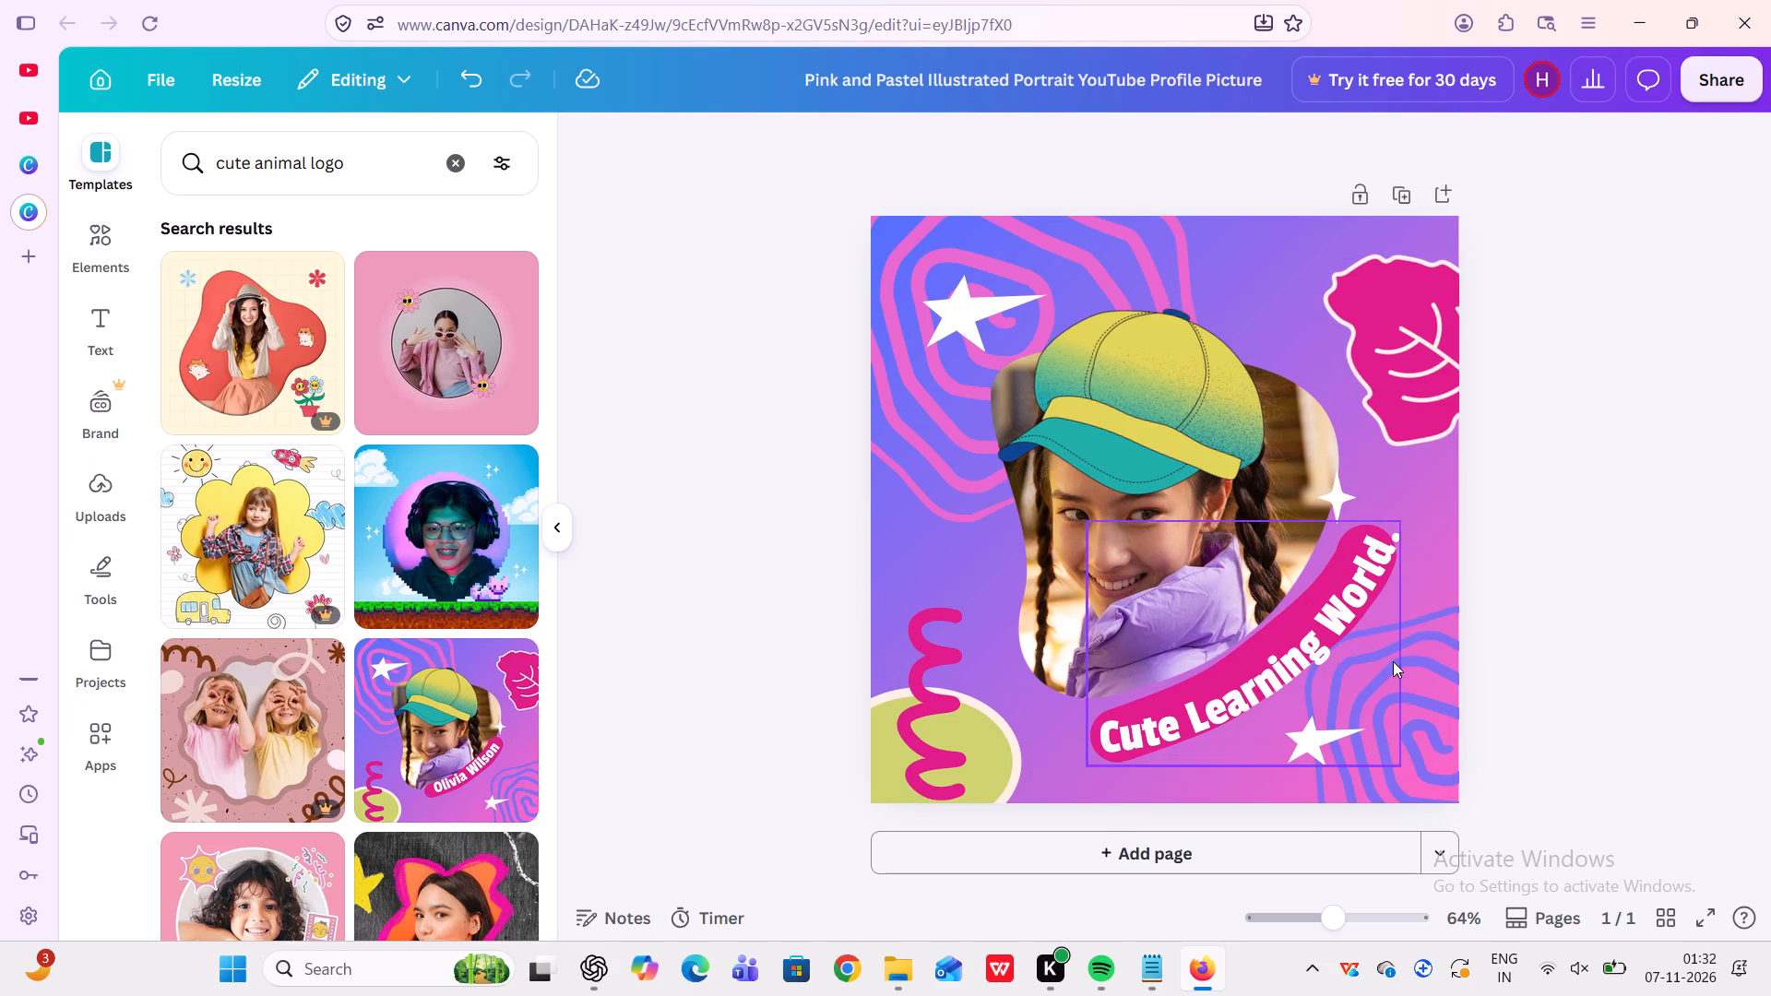
left_click(1281, 553)
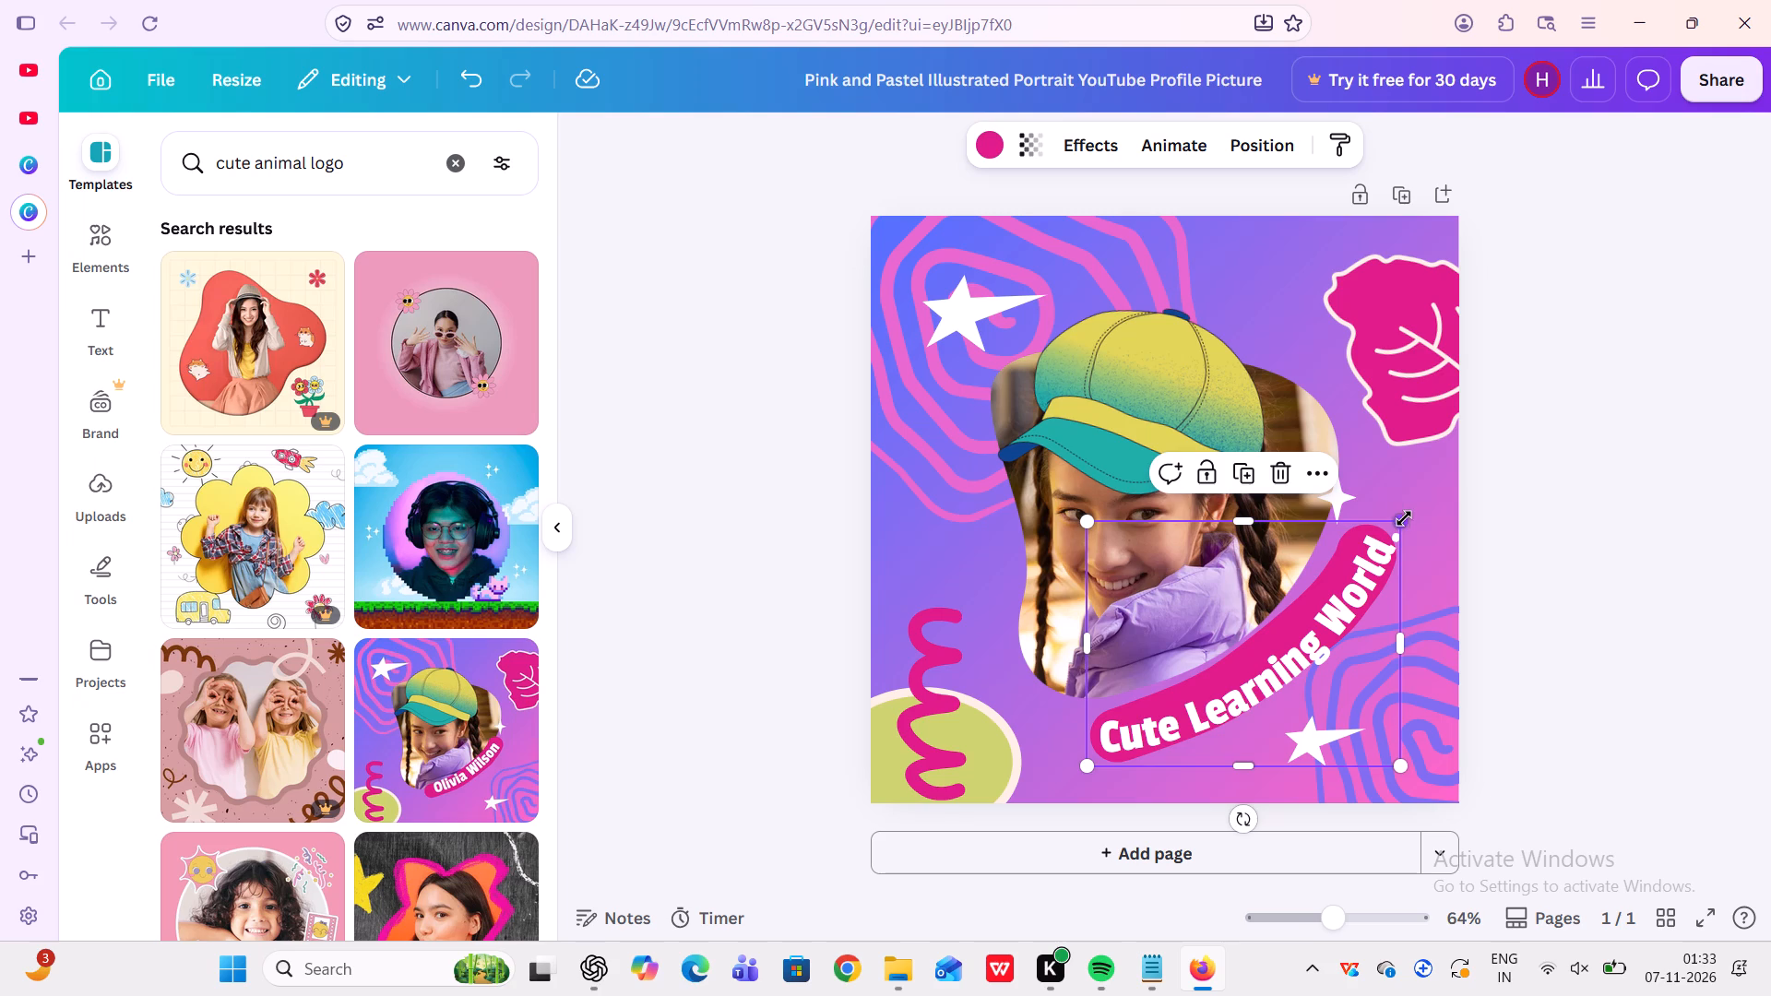
left_click_drag(1404, 518, 1425, 497)
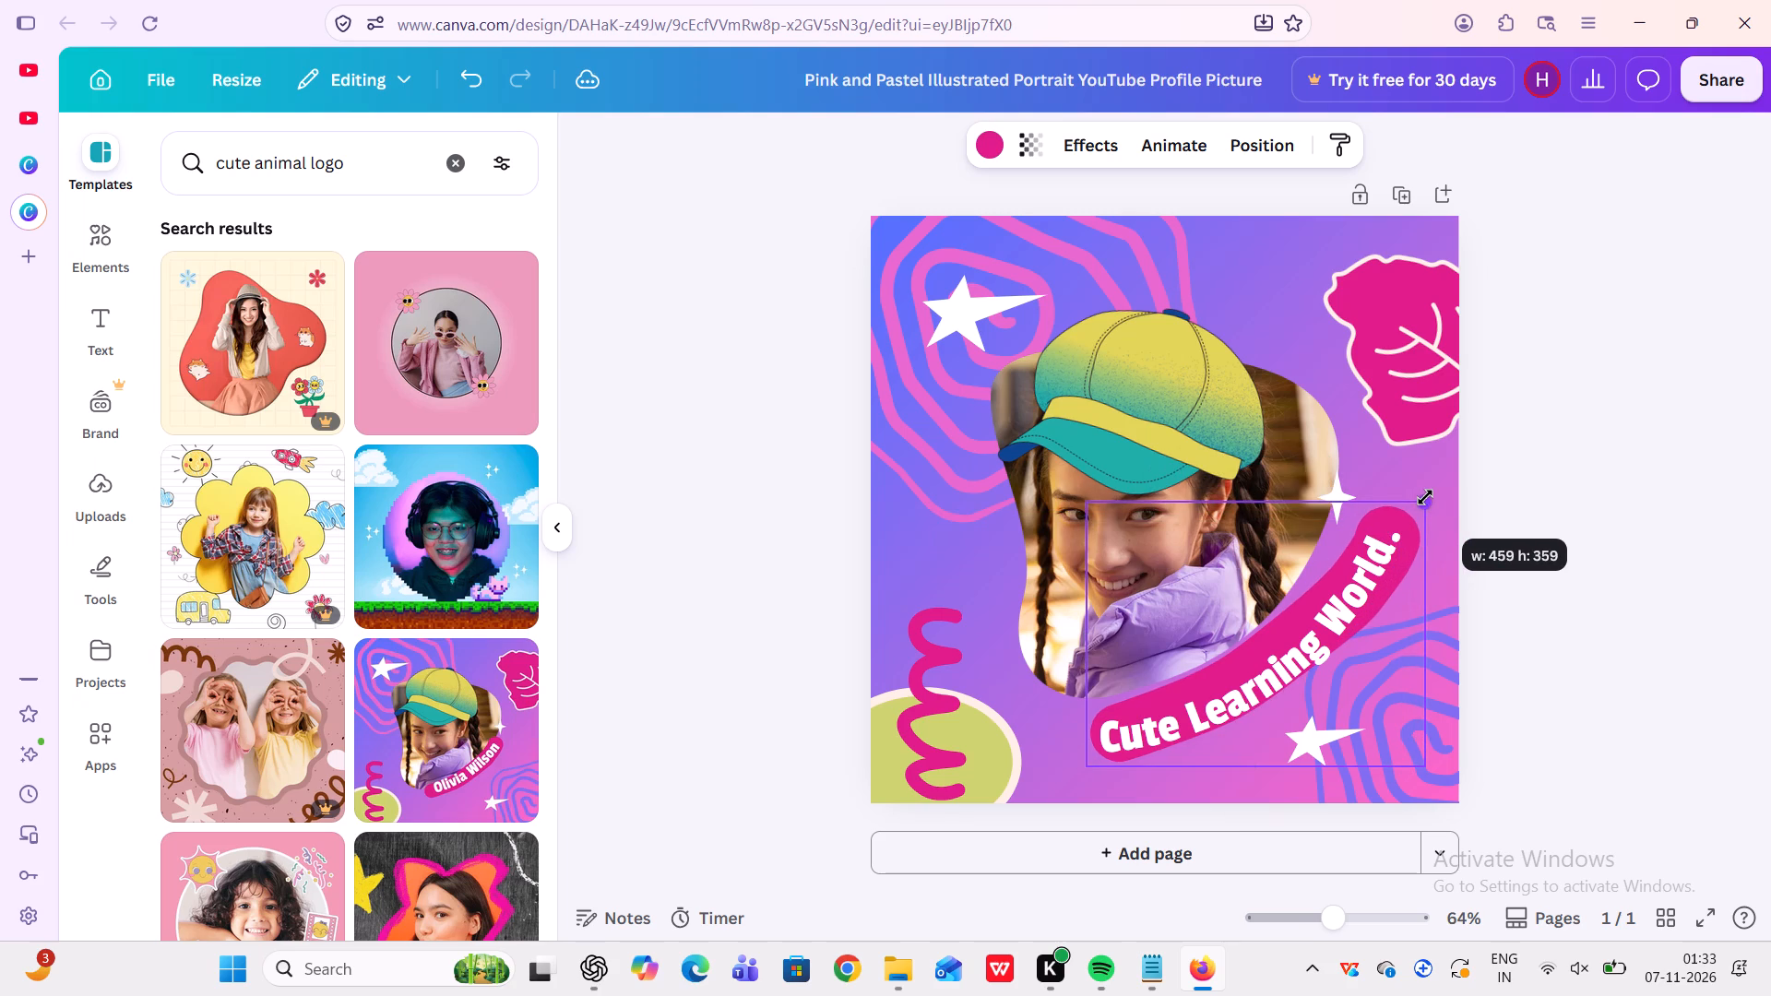
left_click_drag(1425, 497, 1422, 492)
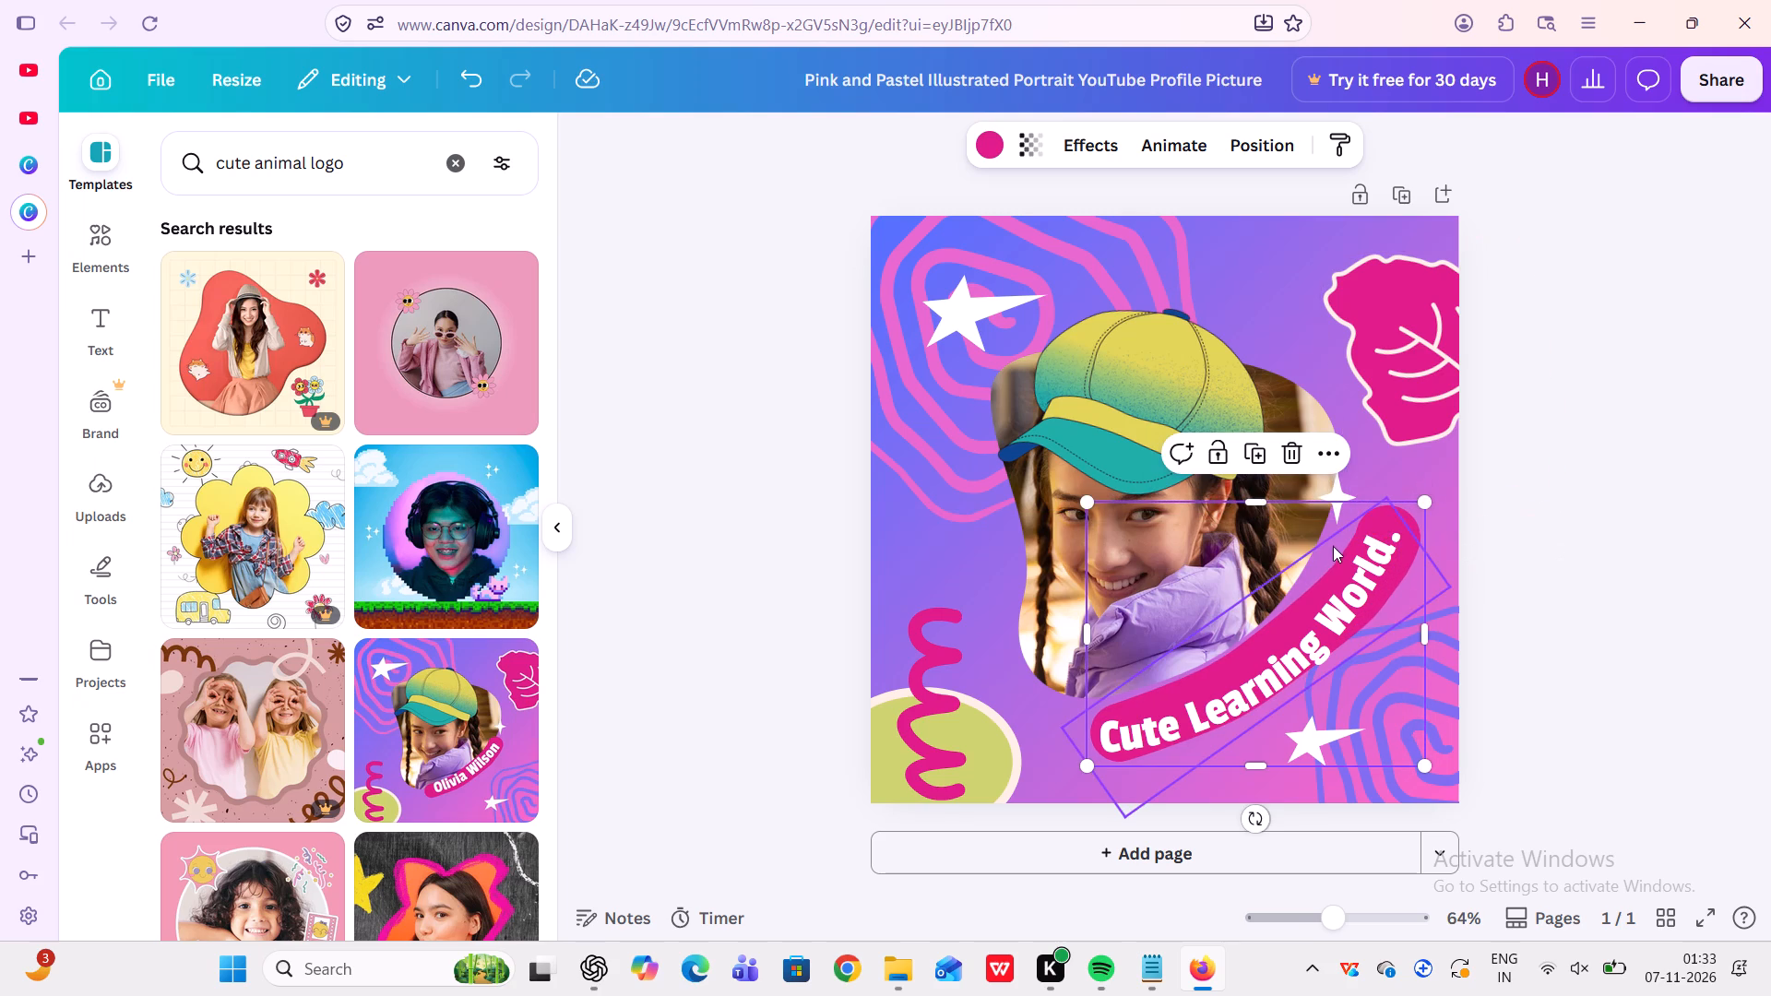
left_click(1333, 544)
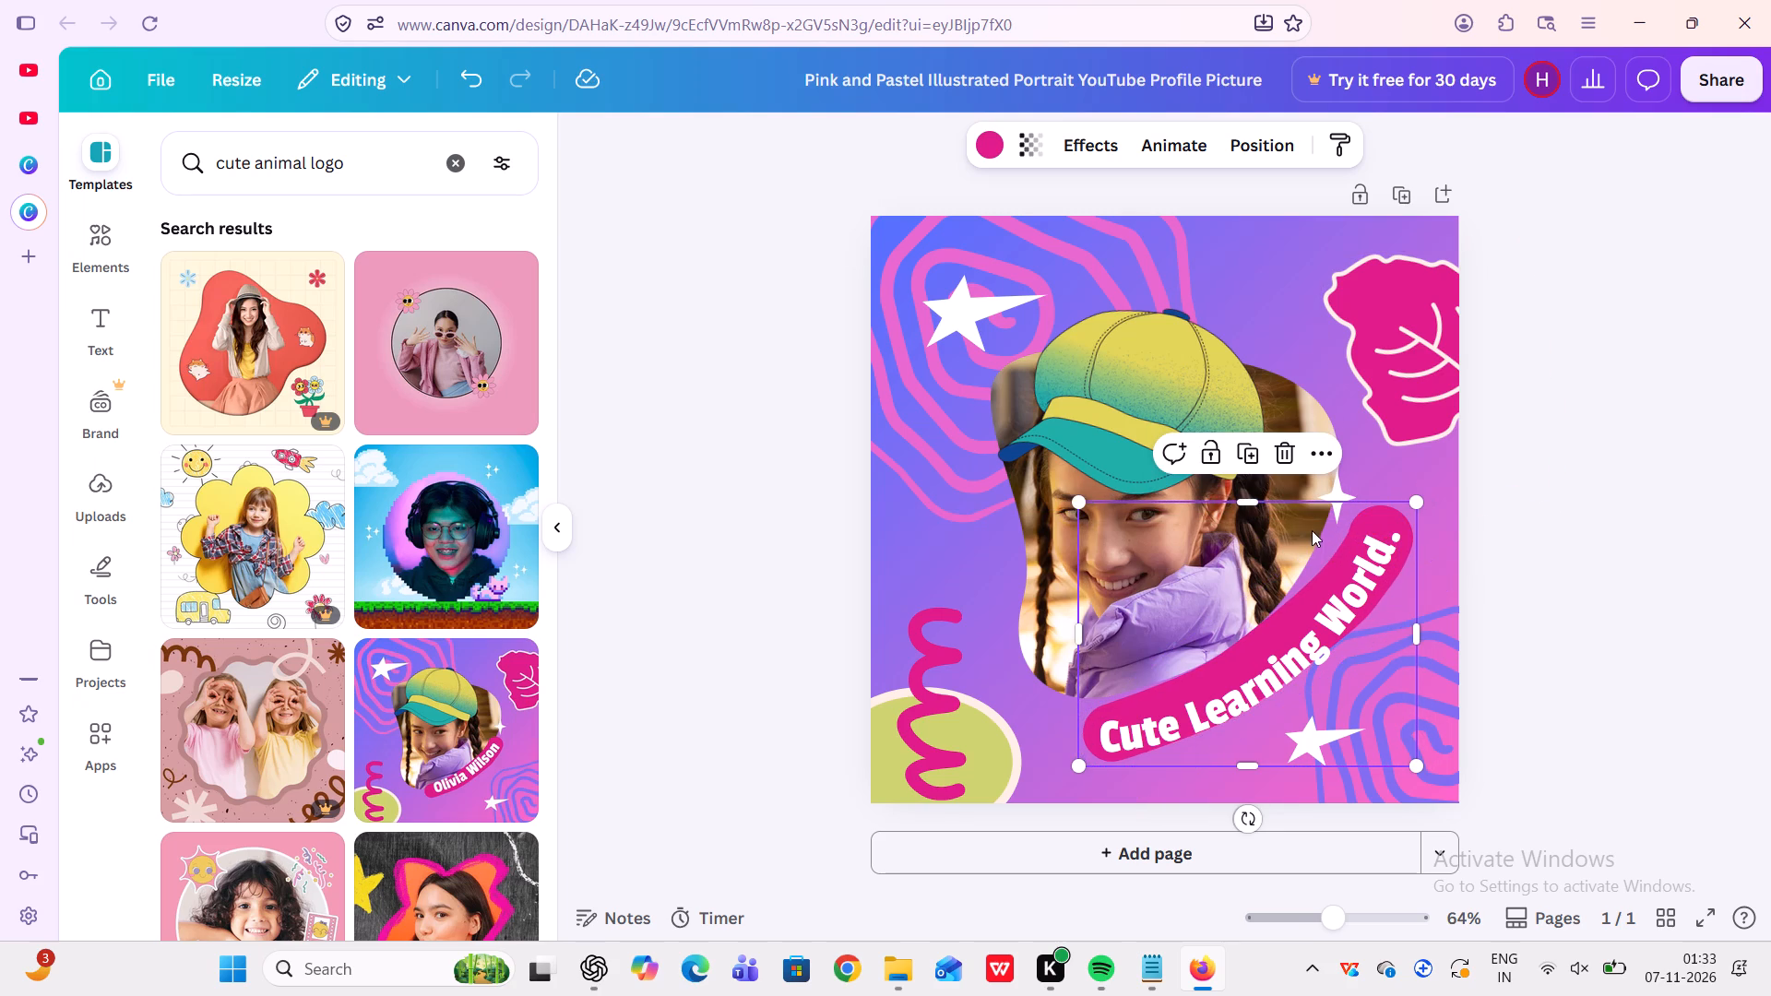
left_click_drag(1315, 528, 1319, 541)
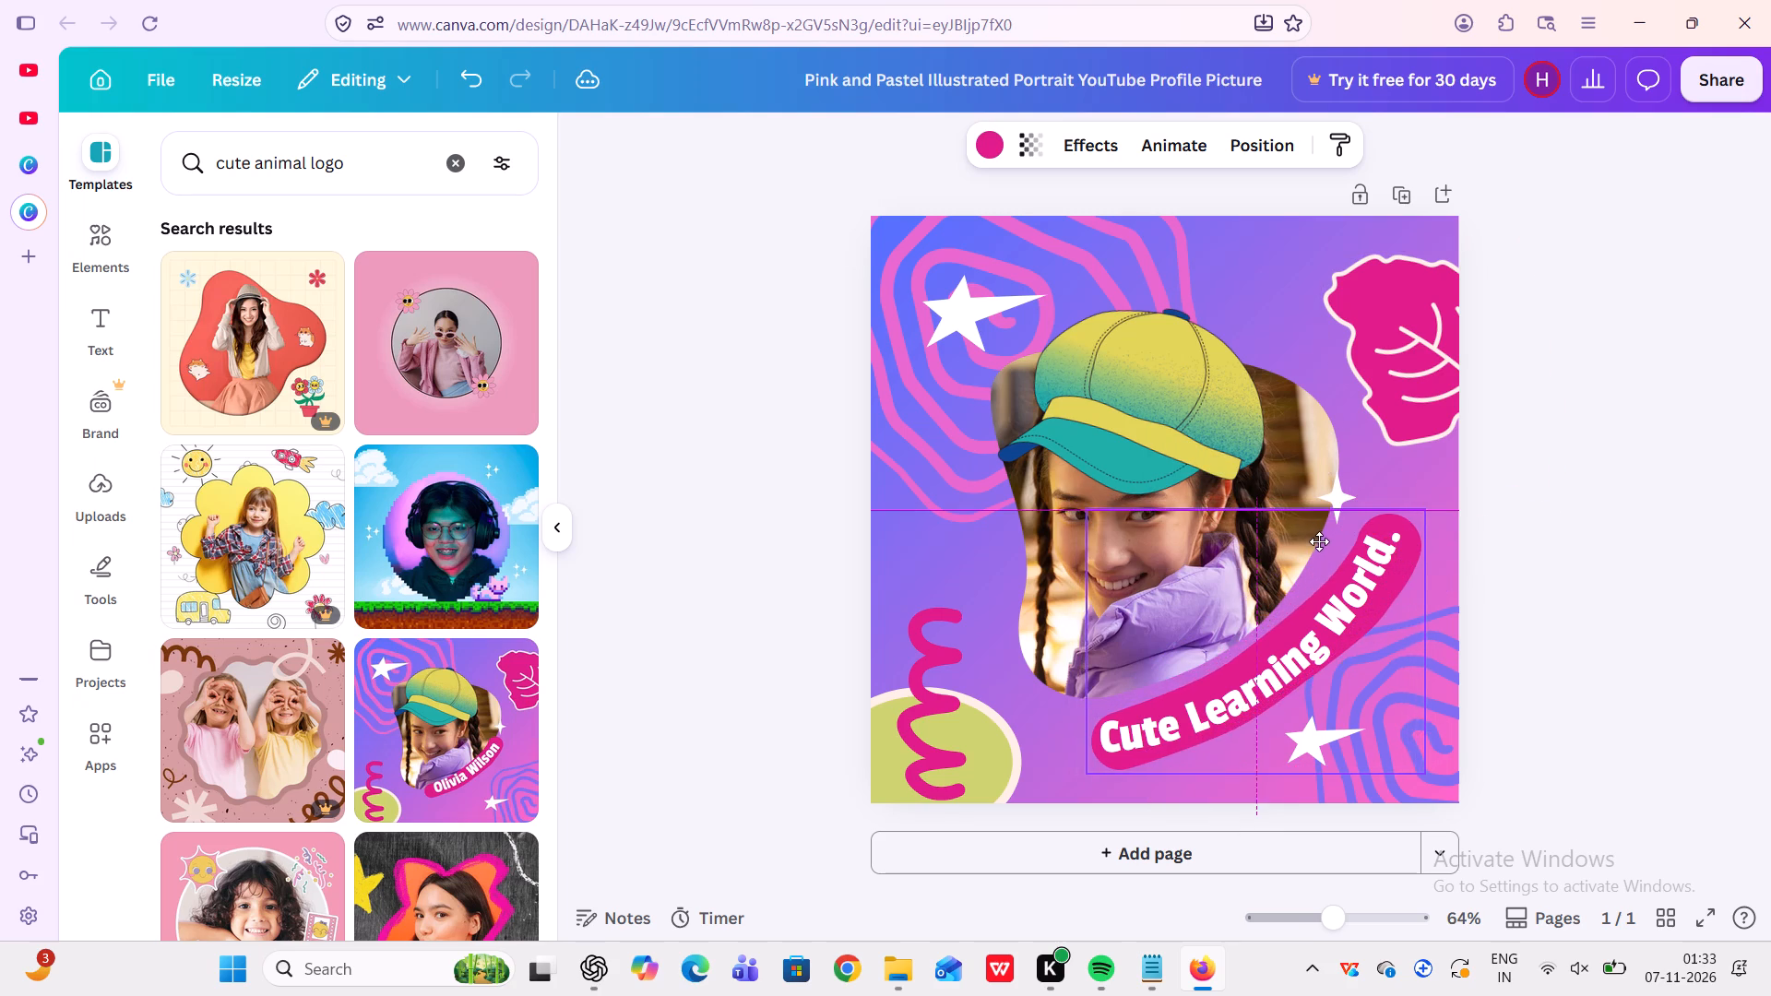
left_click_drag(1319, 541, 1316, 539)
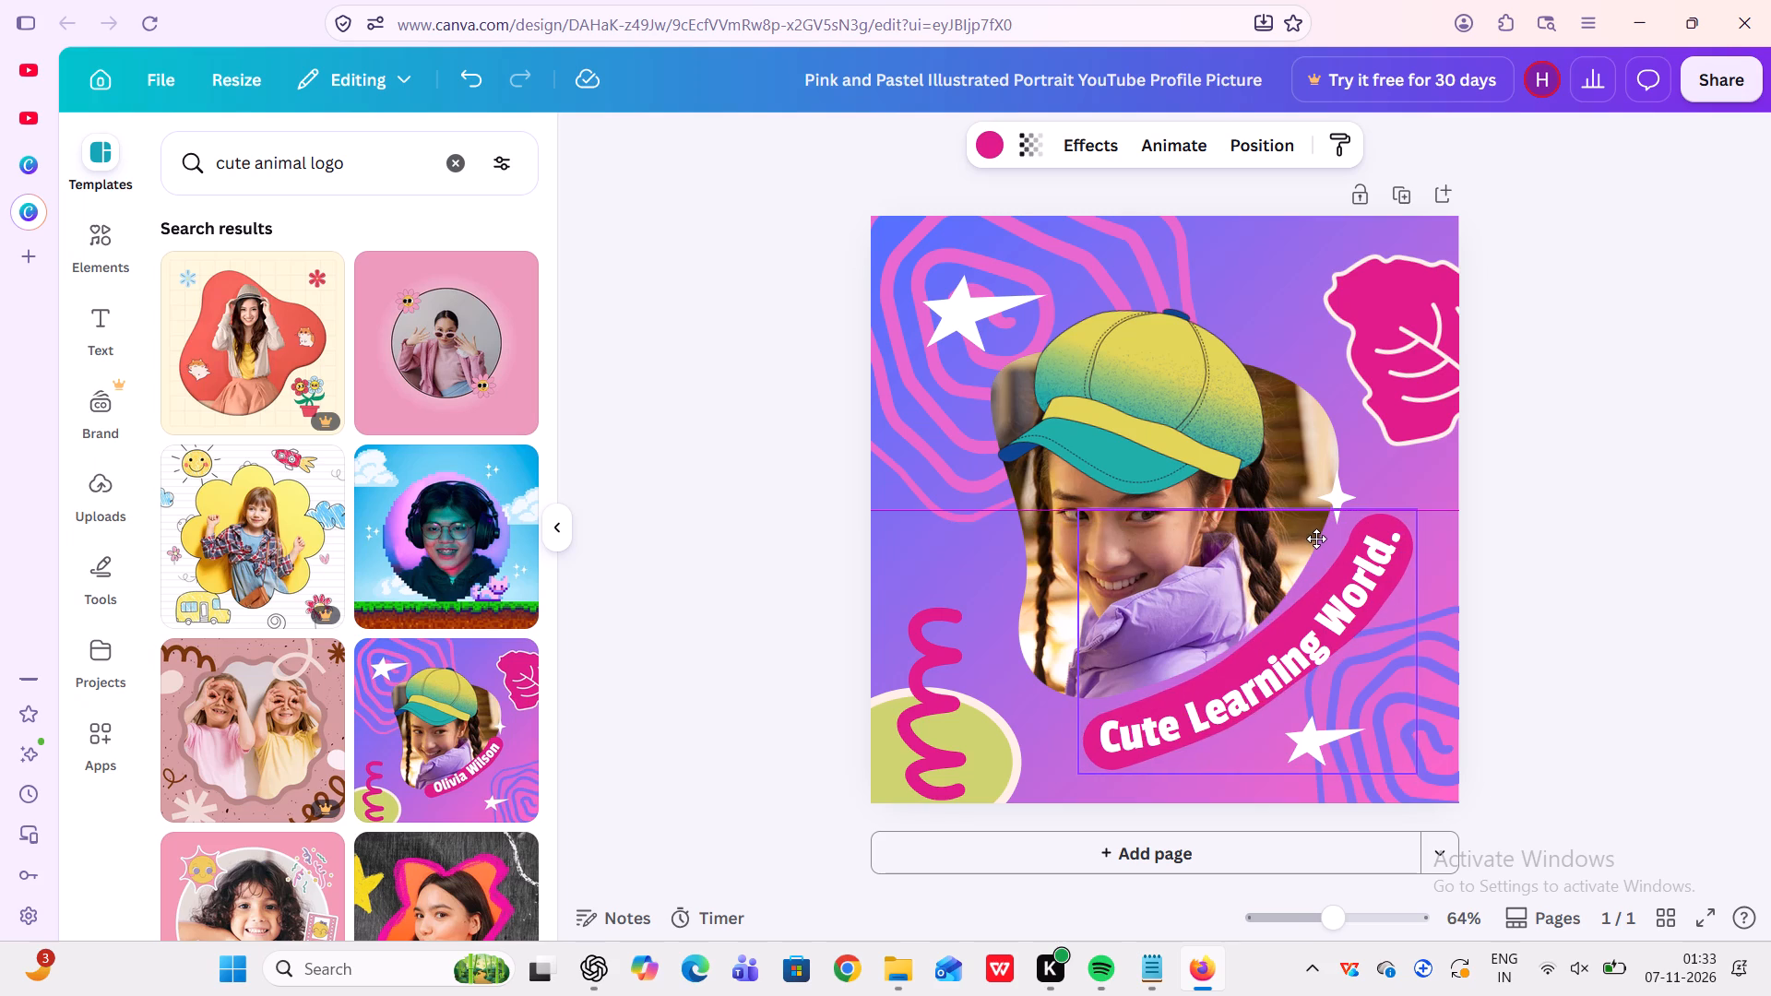
left_click_drag(1316, 539, 1313, 540)
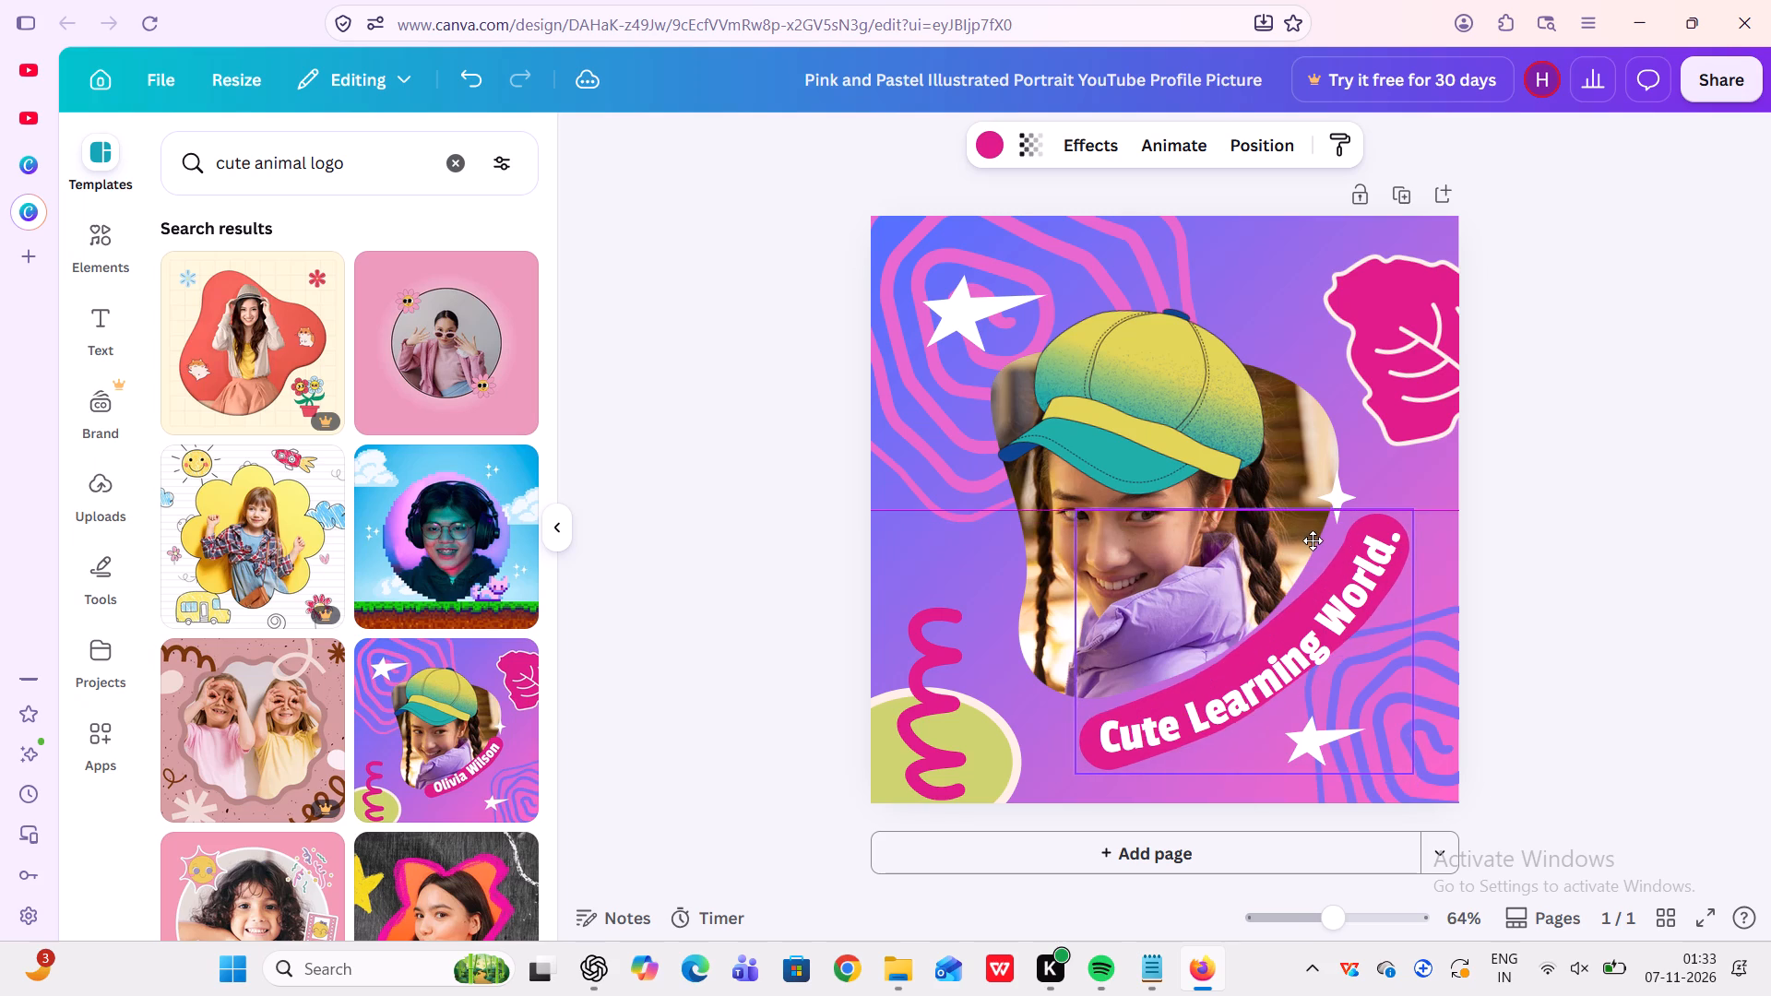
left_click_drag(1313, 540, 1309, 546)
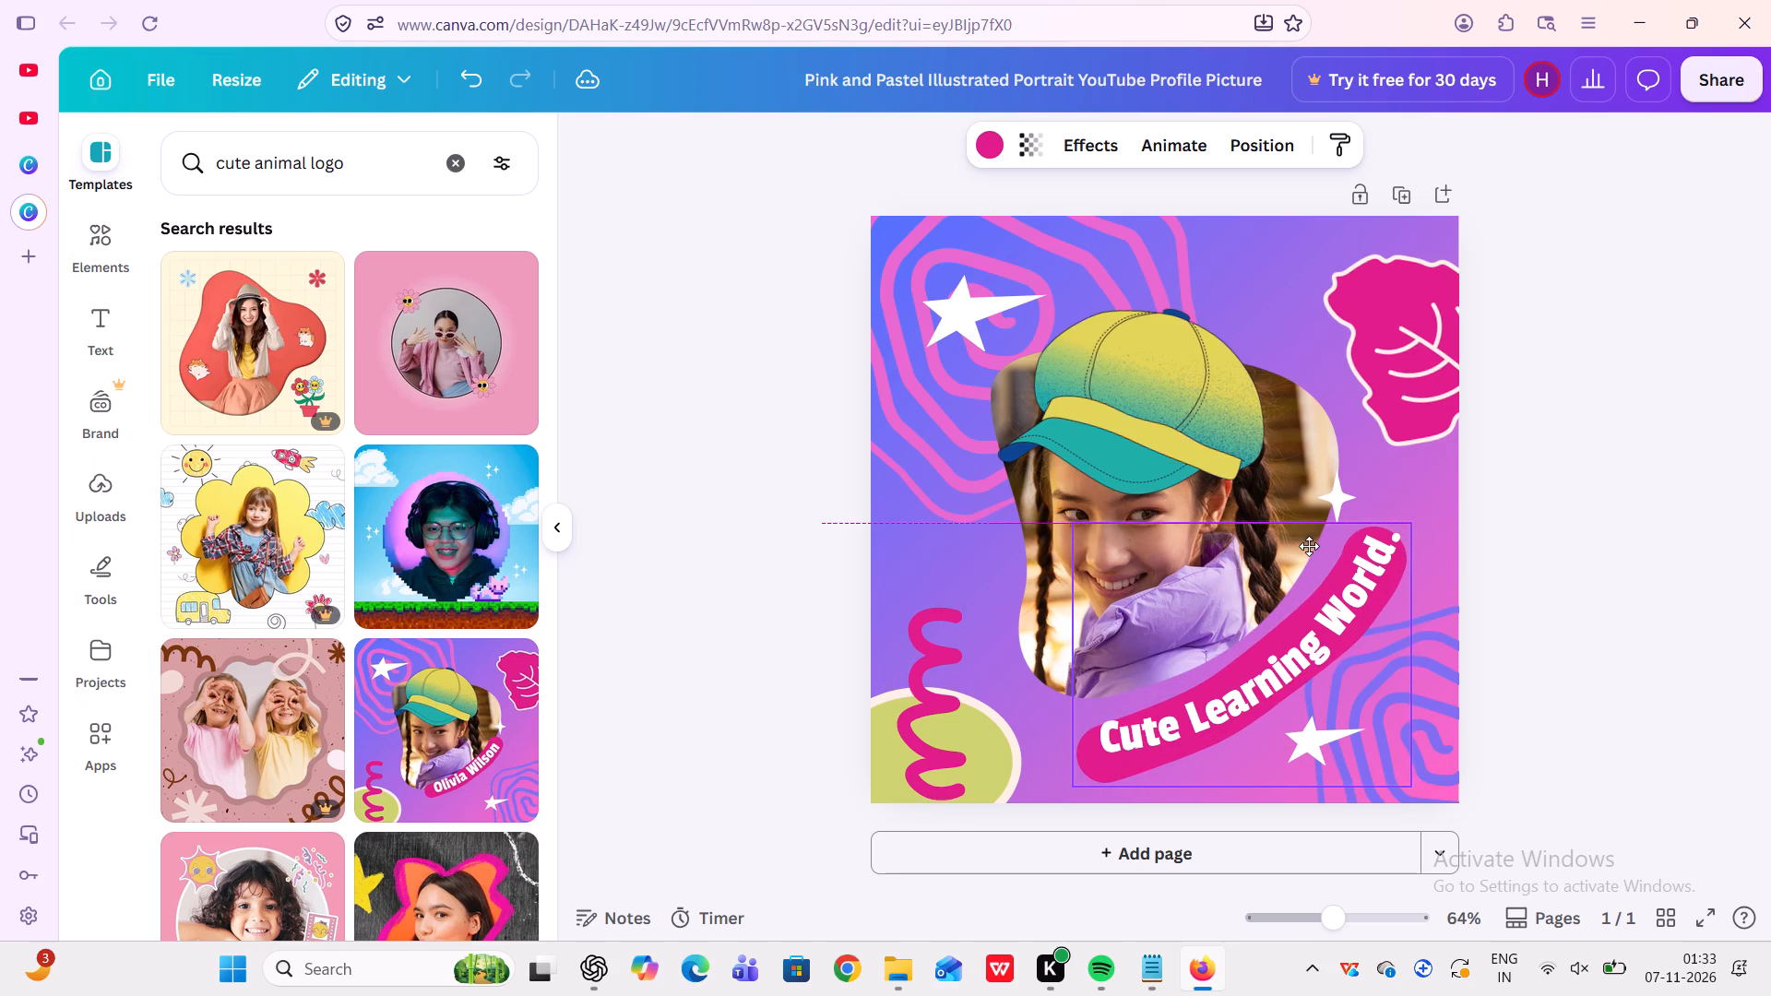
left_click_drag(1309, 546, 1315, 538)
Enlarge the pink banner slightly more and nudge it so the curved text sits centred within it.
left_click(1408, 771)
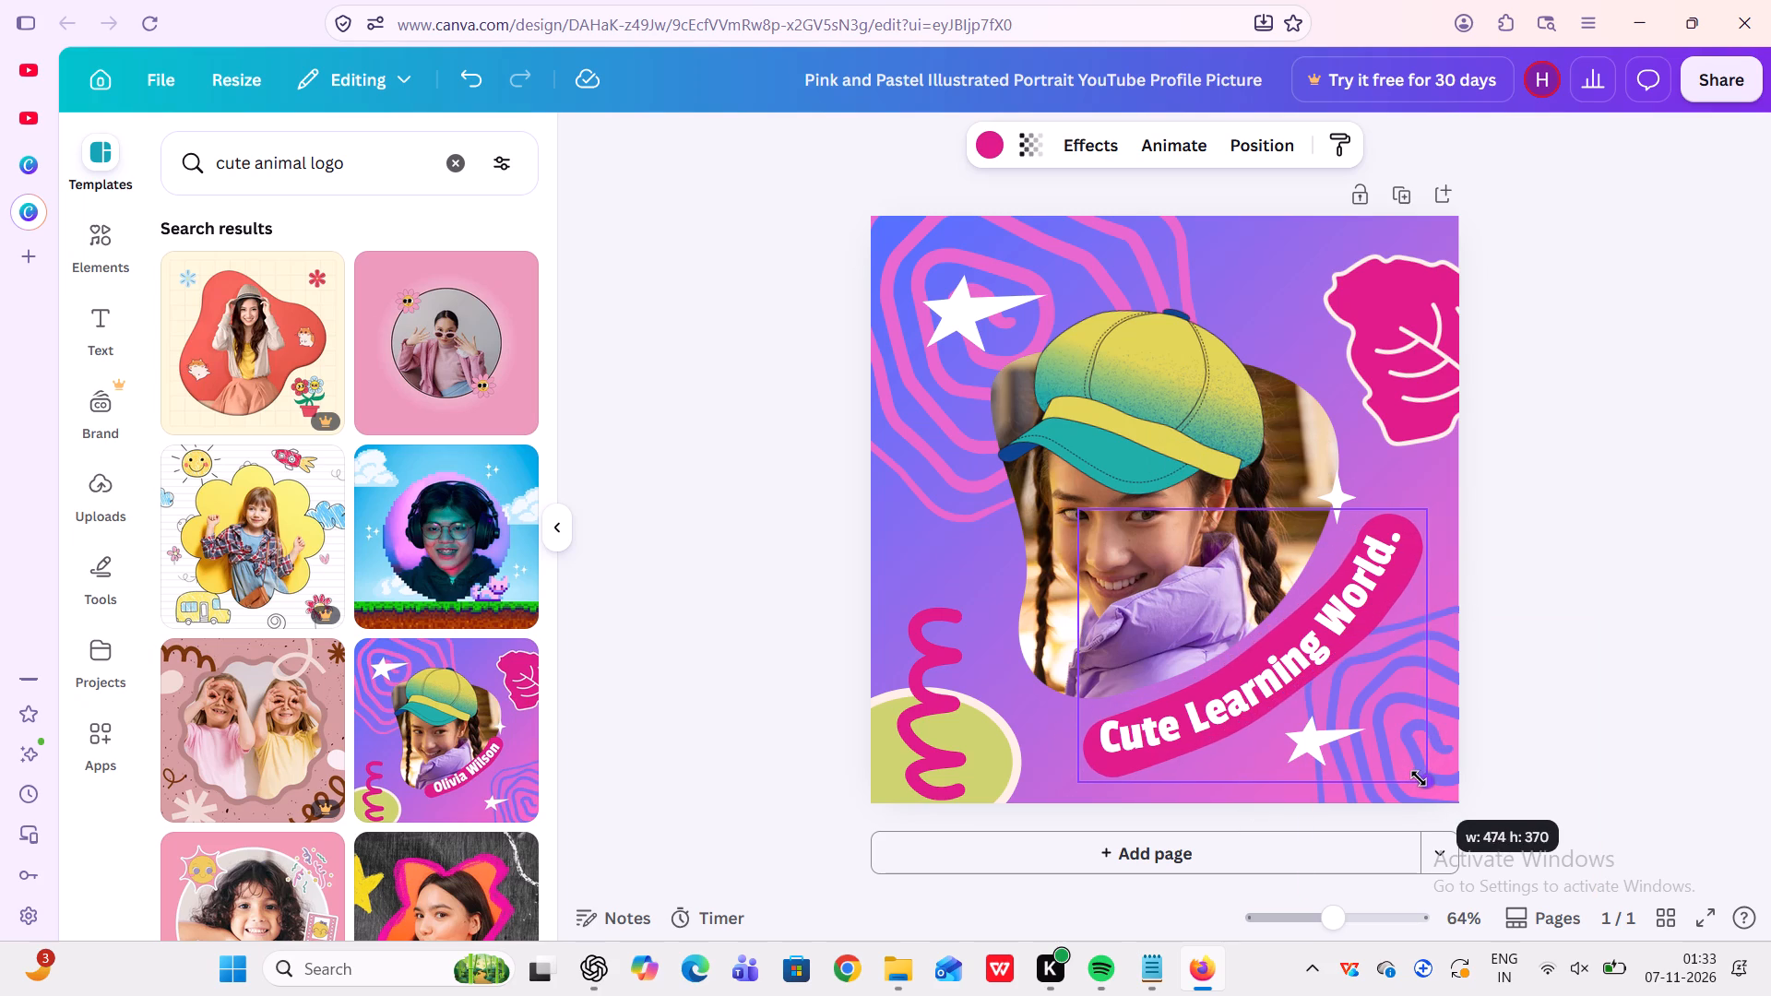
left_click_drag(1417, 775, 1422, 781)
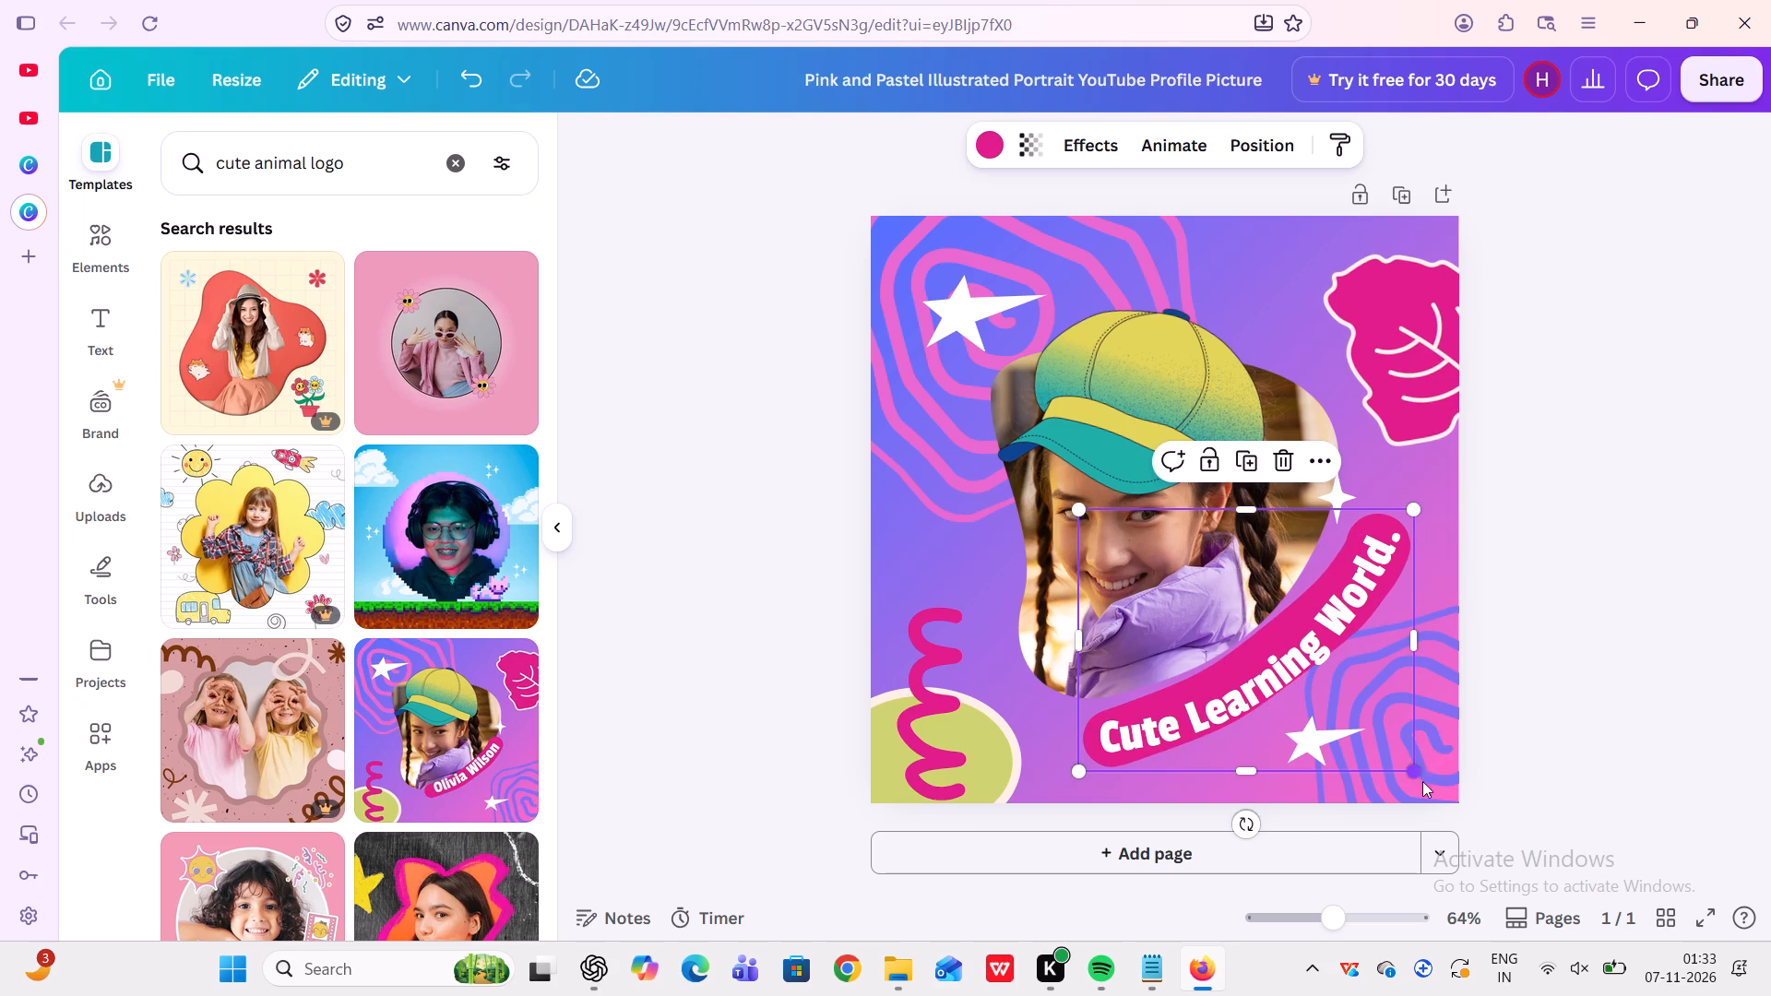
left_click_drag(1422, 781, 1426, 785)
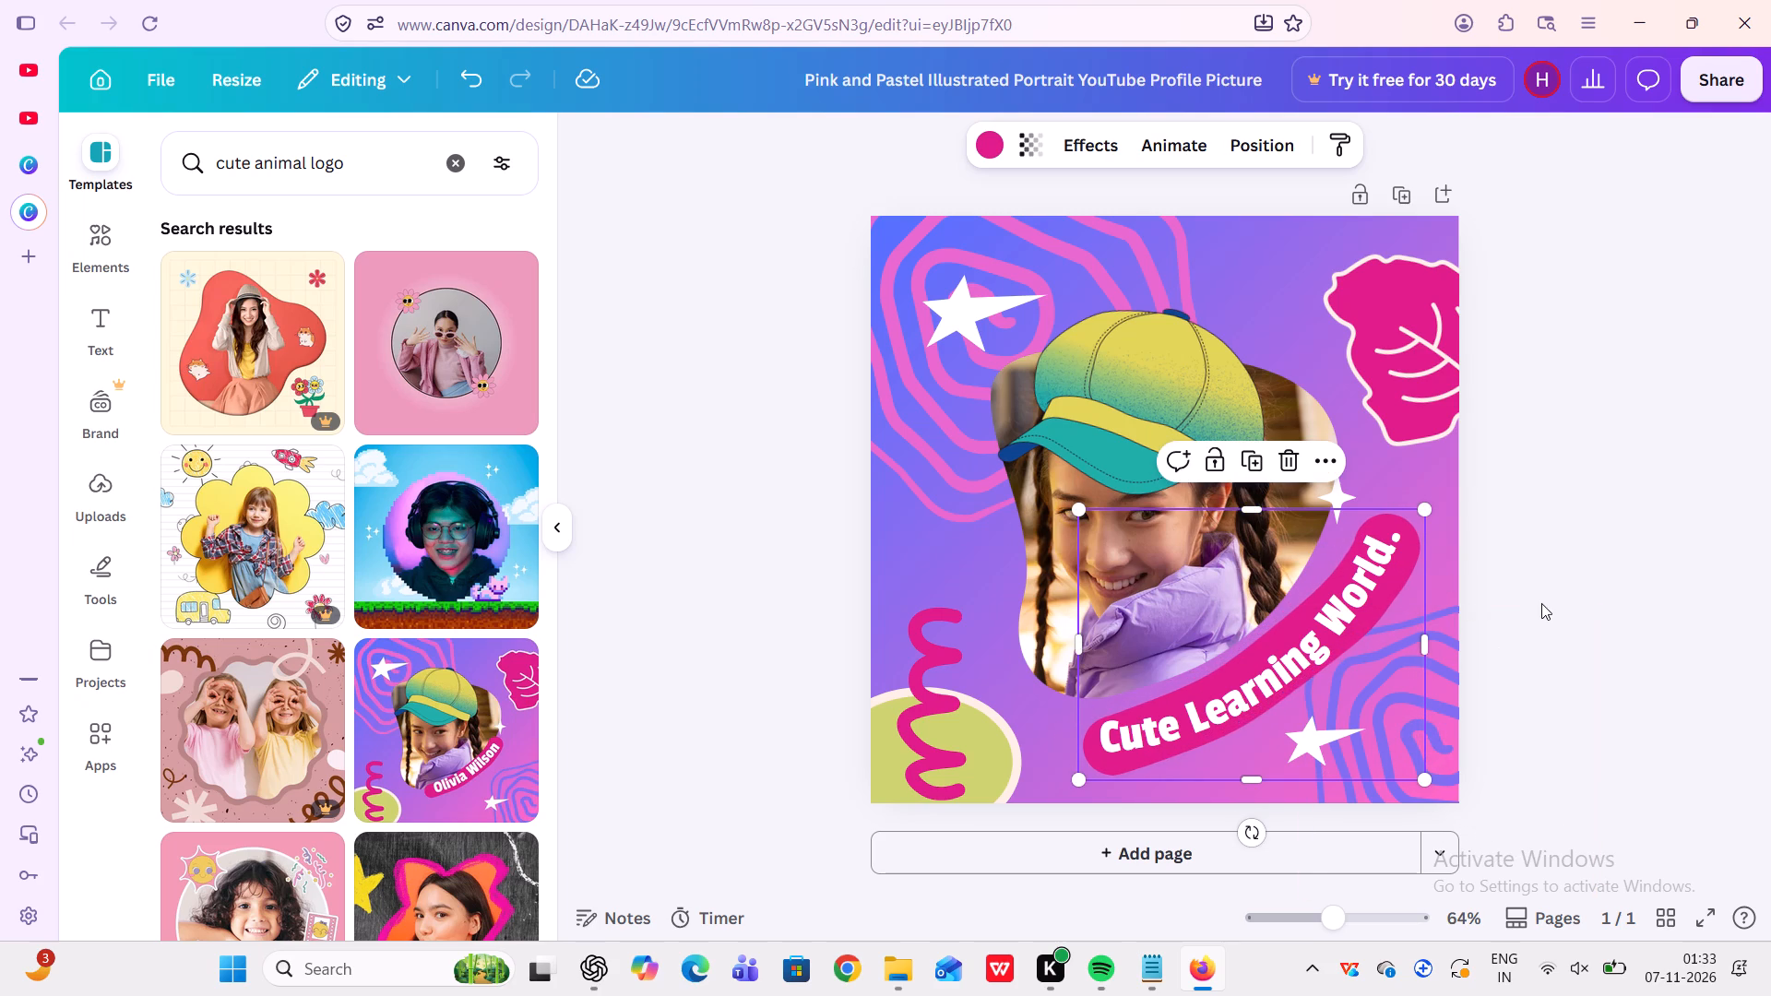
left_click(1405, 658)
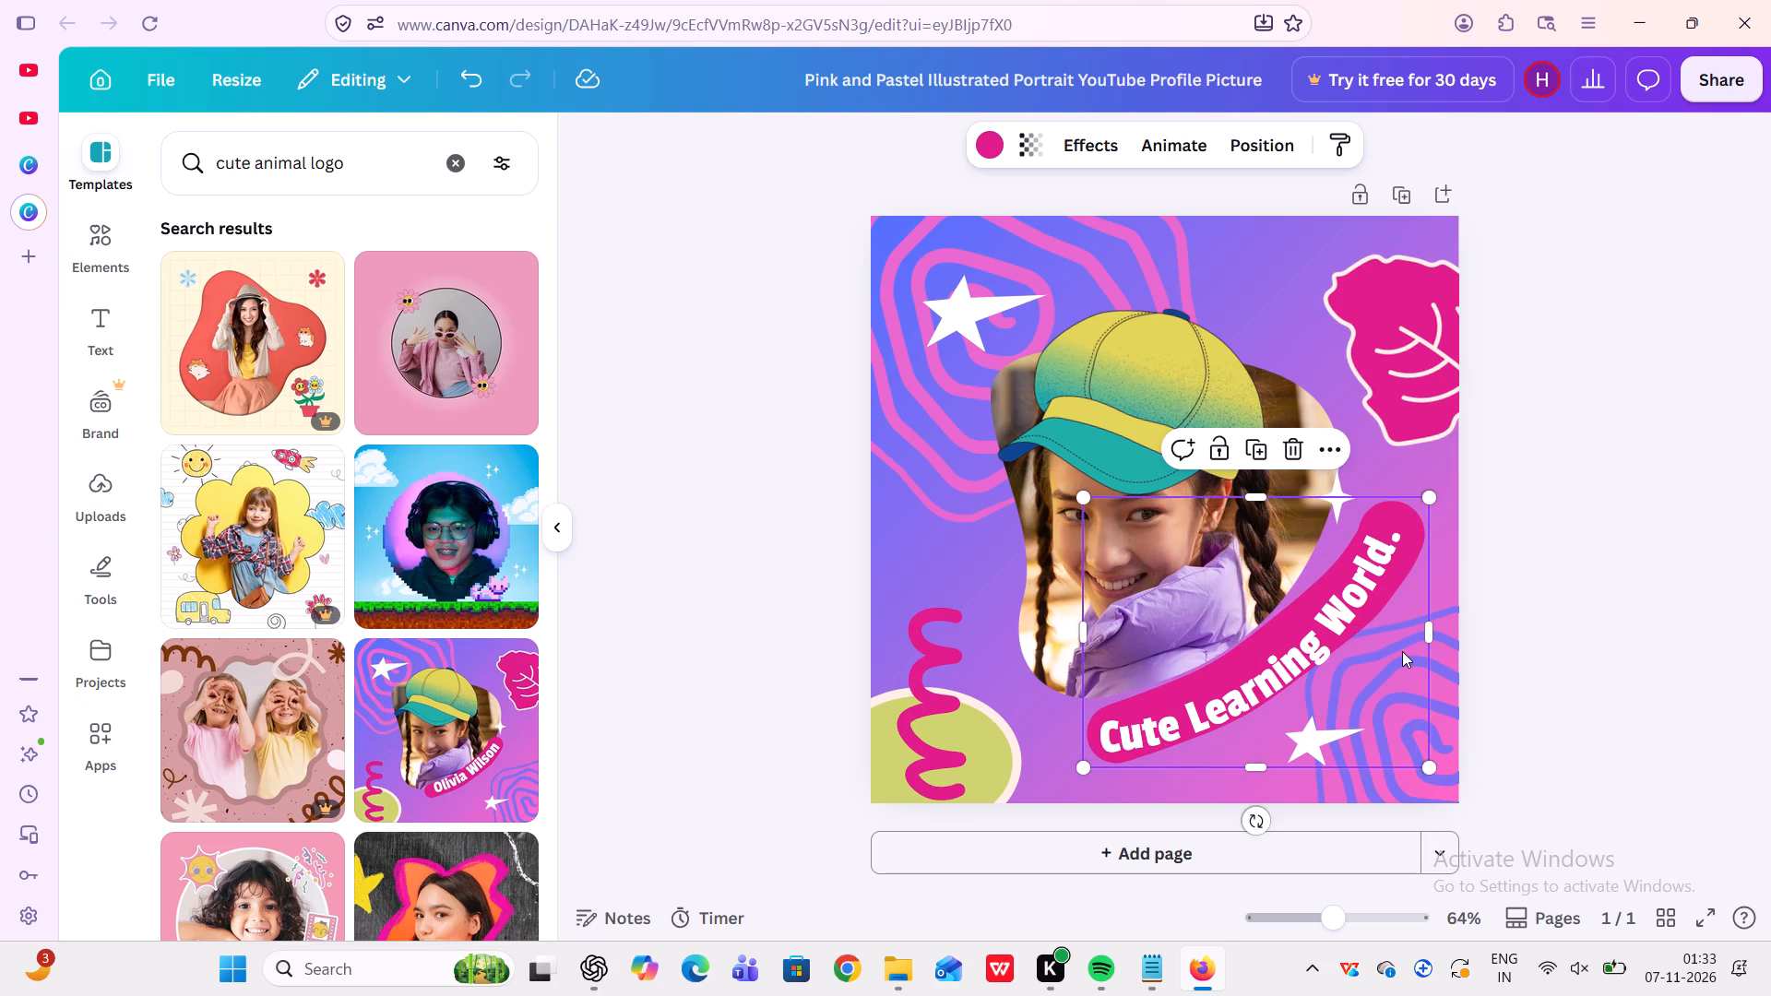
left_click(1344, 631)
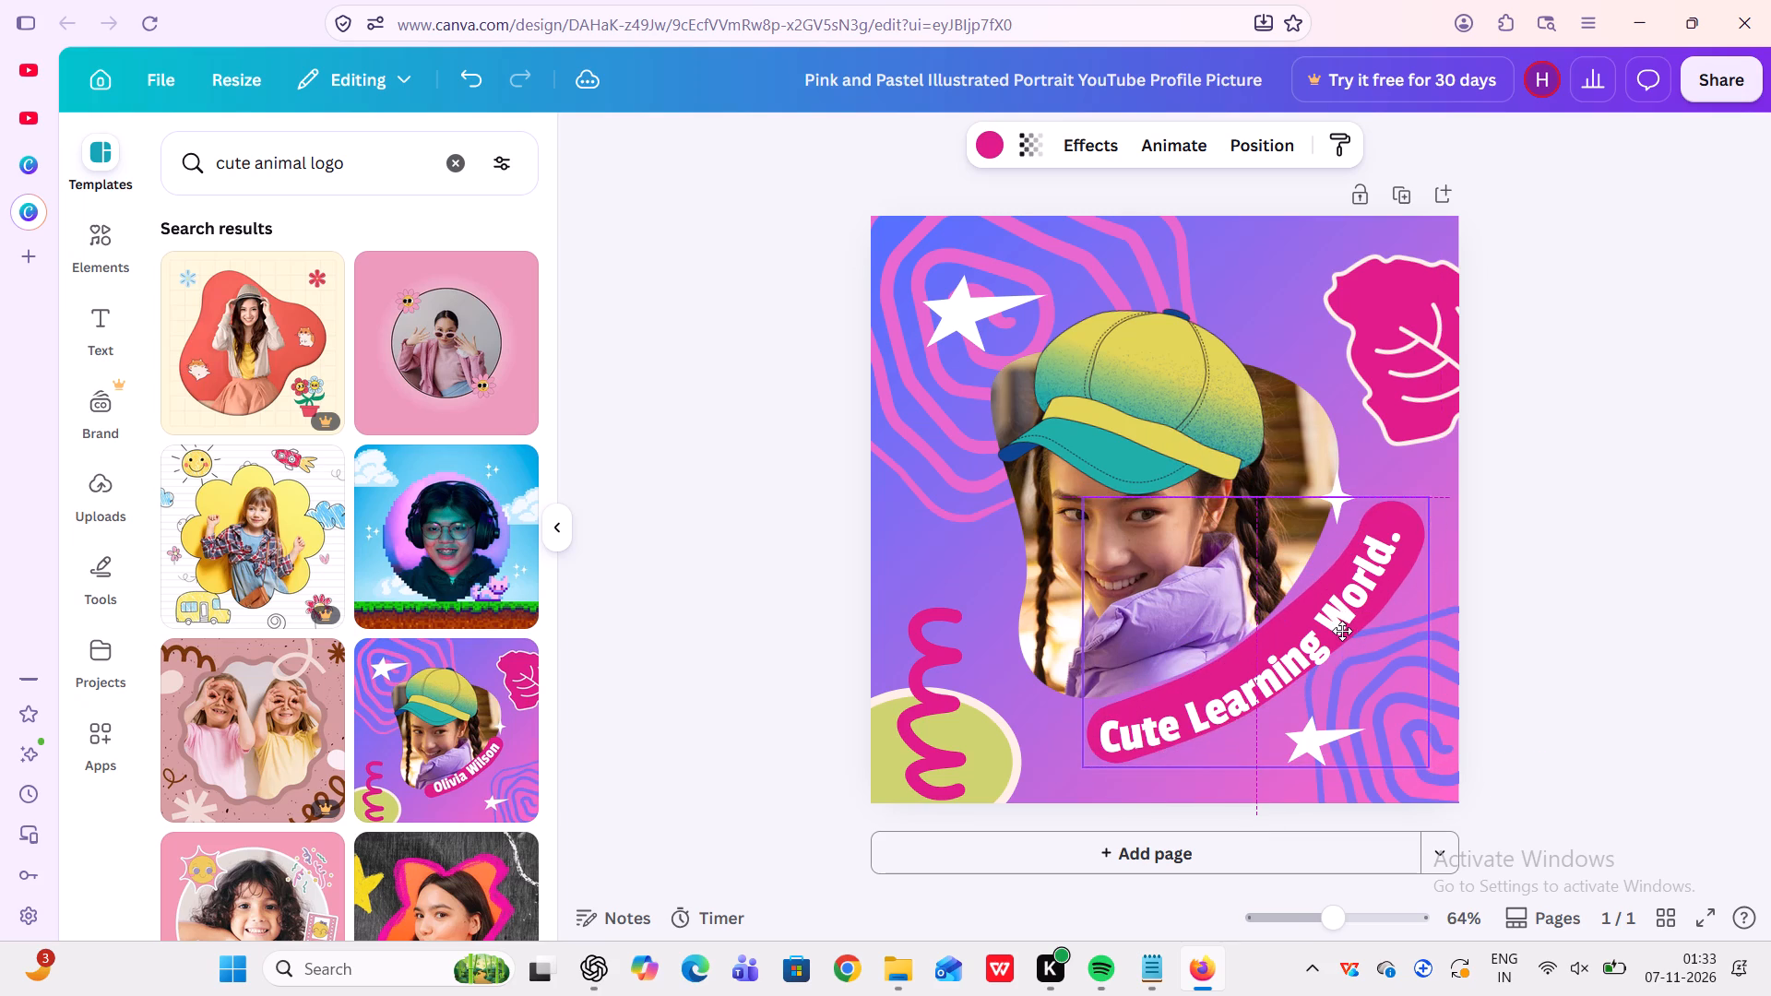
left_click(1319, 642)
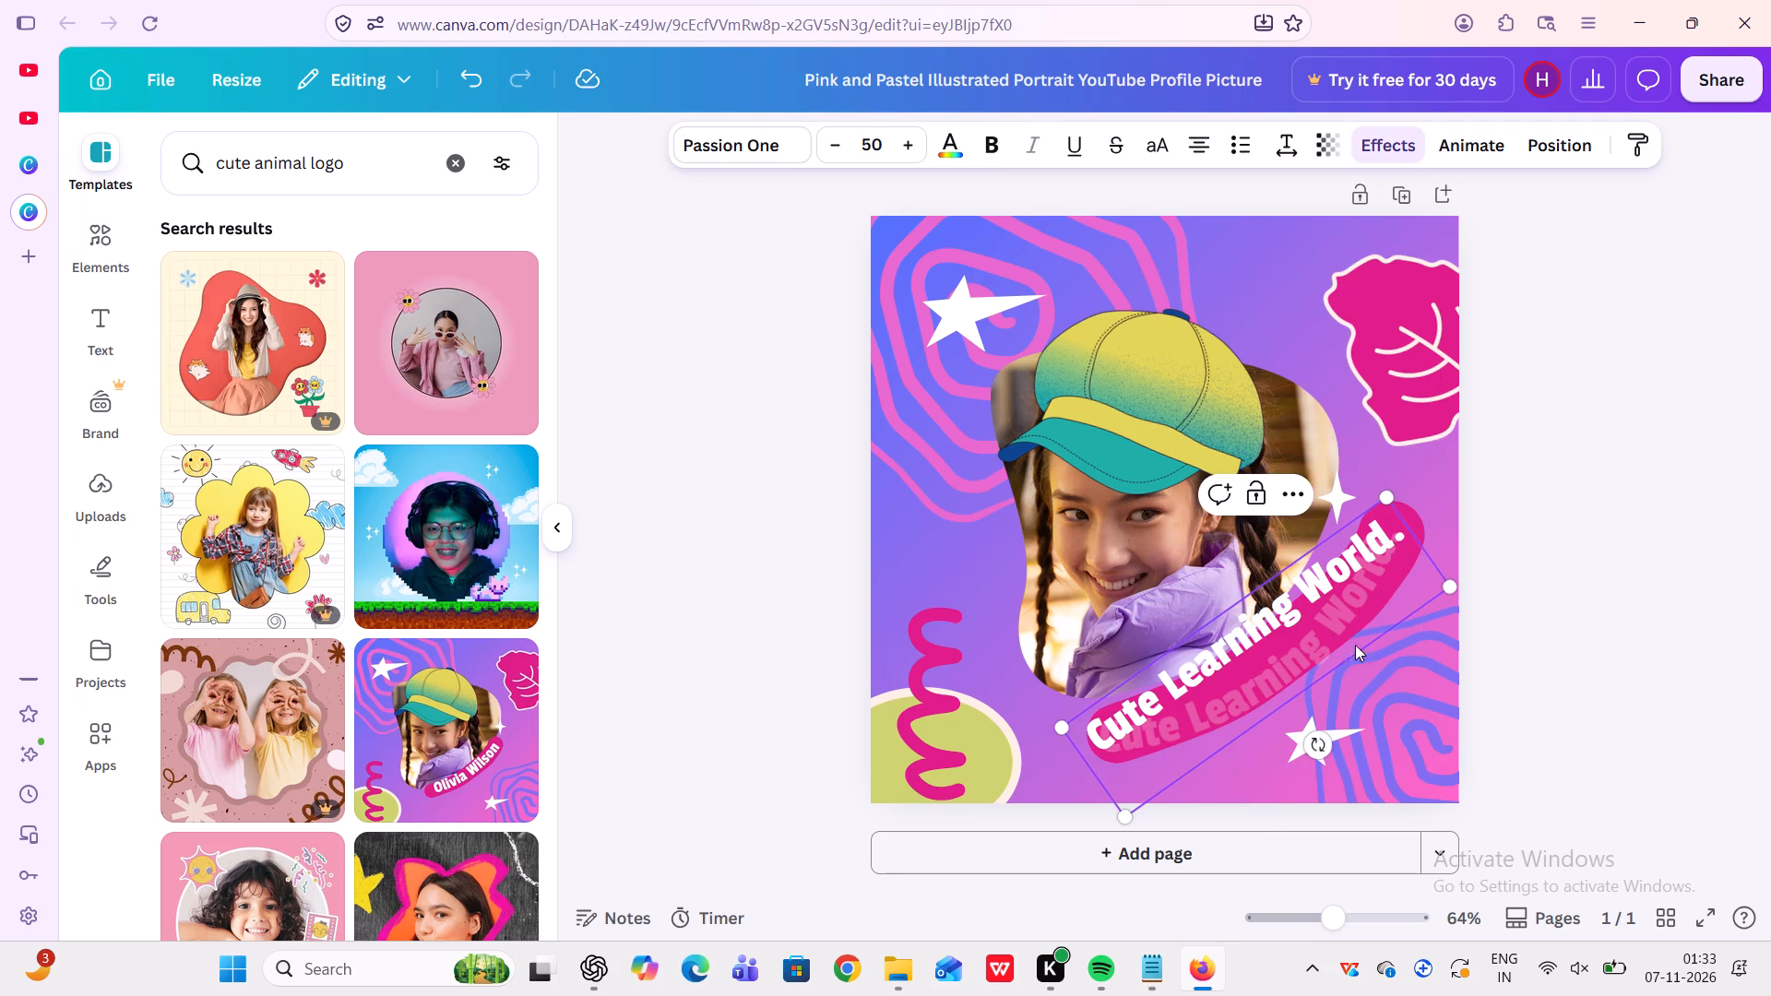
left_click(1491, 659)
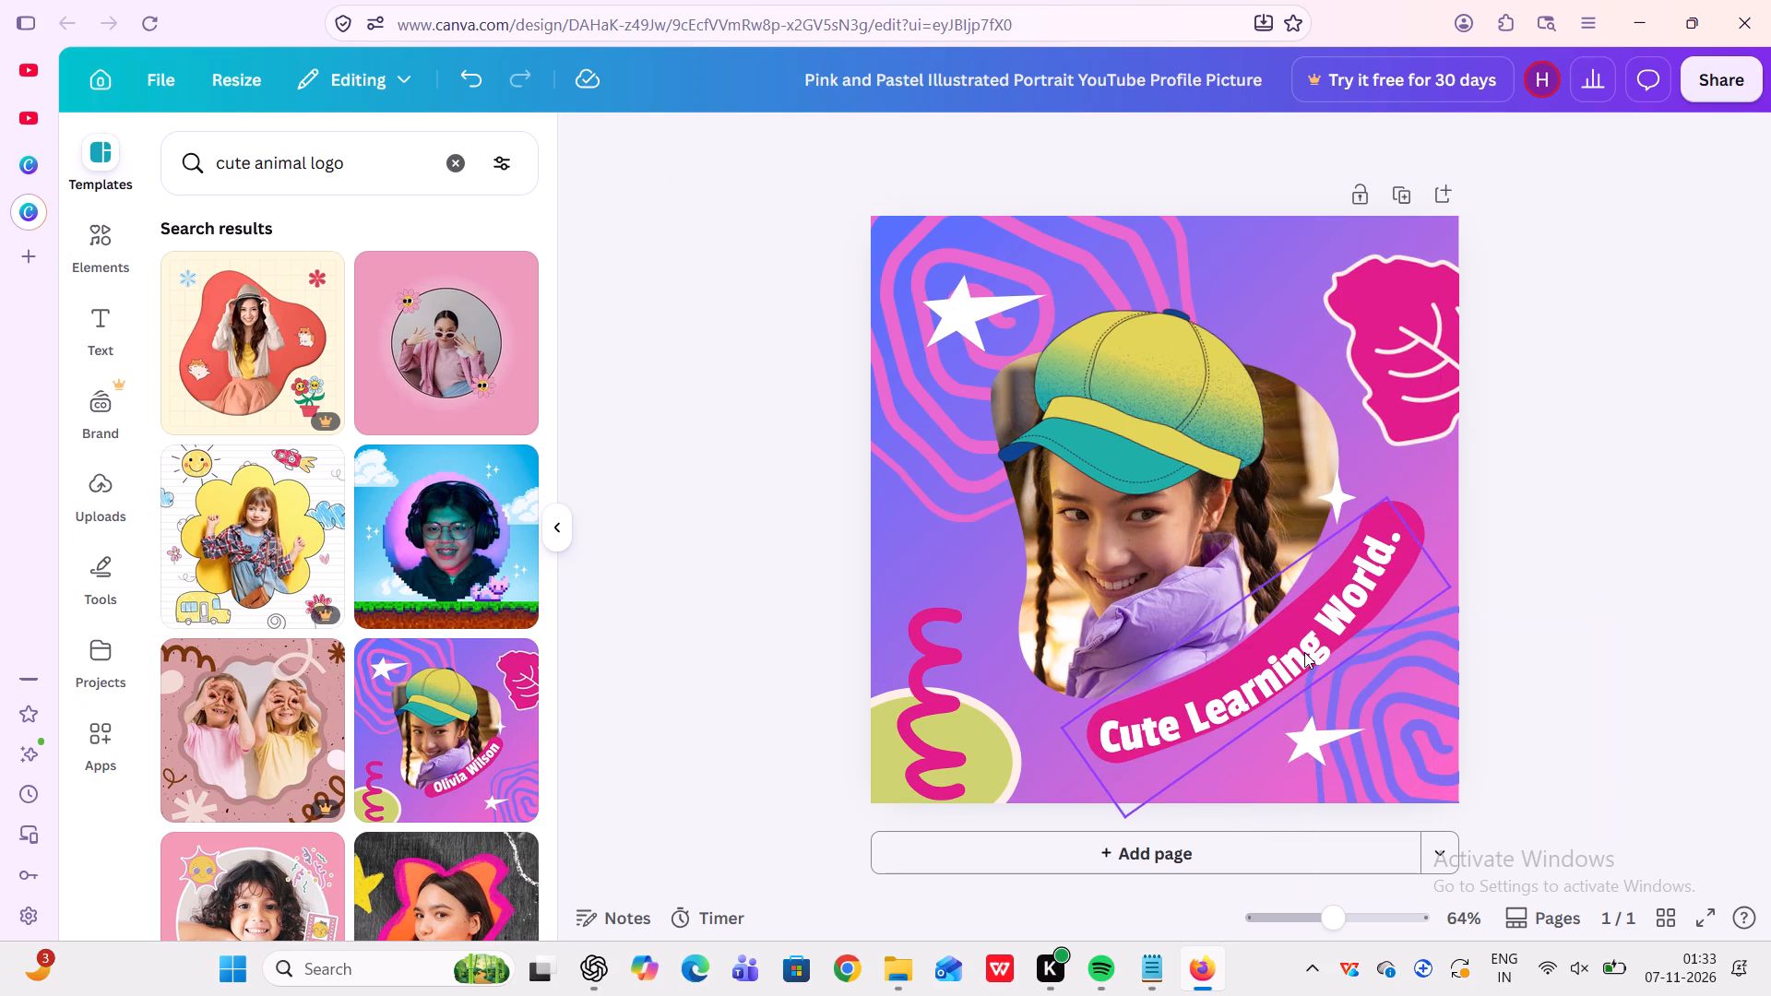
left_click(1304, 652)
left_click(1277, 620)
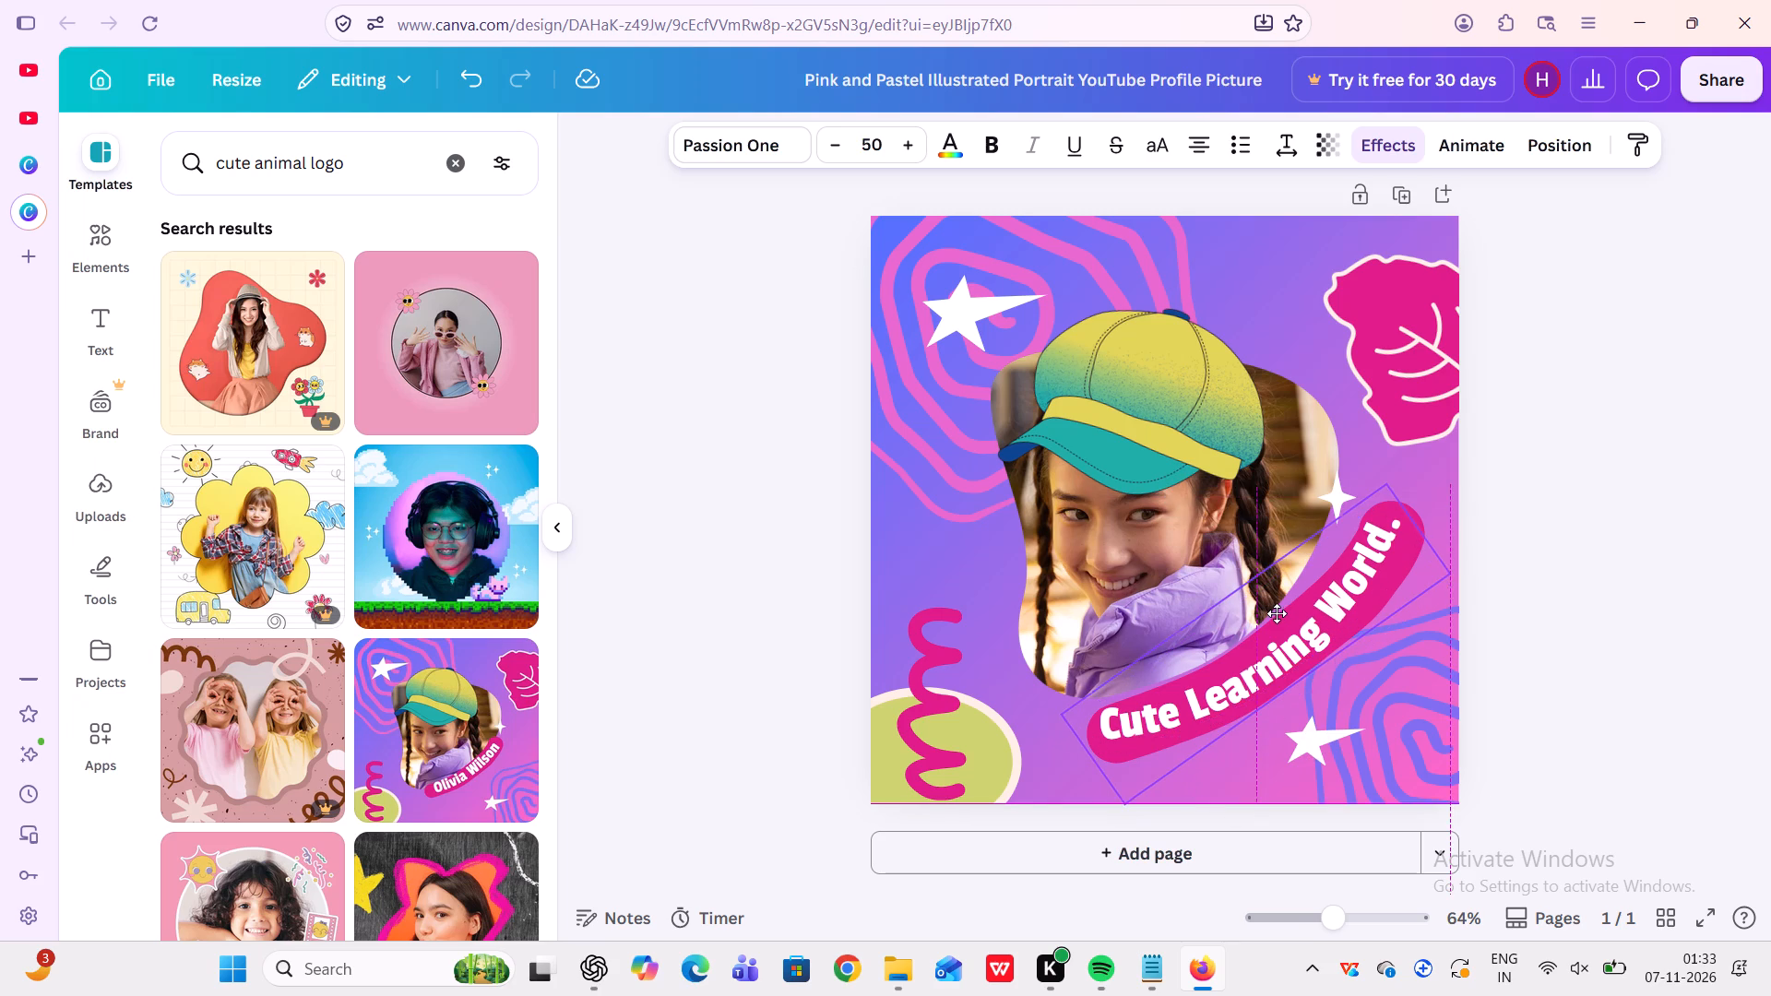
left_click(1656, 722)
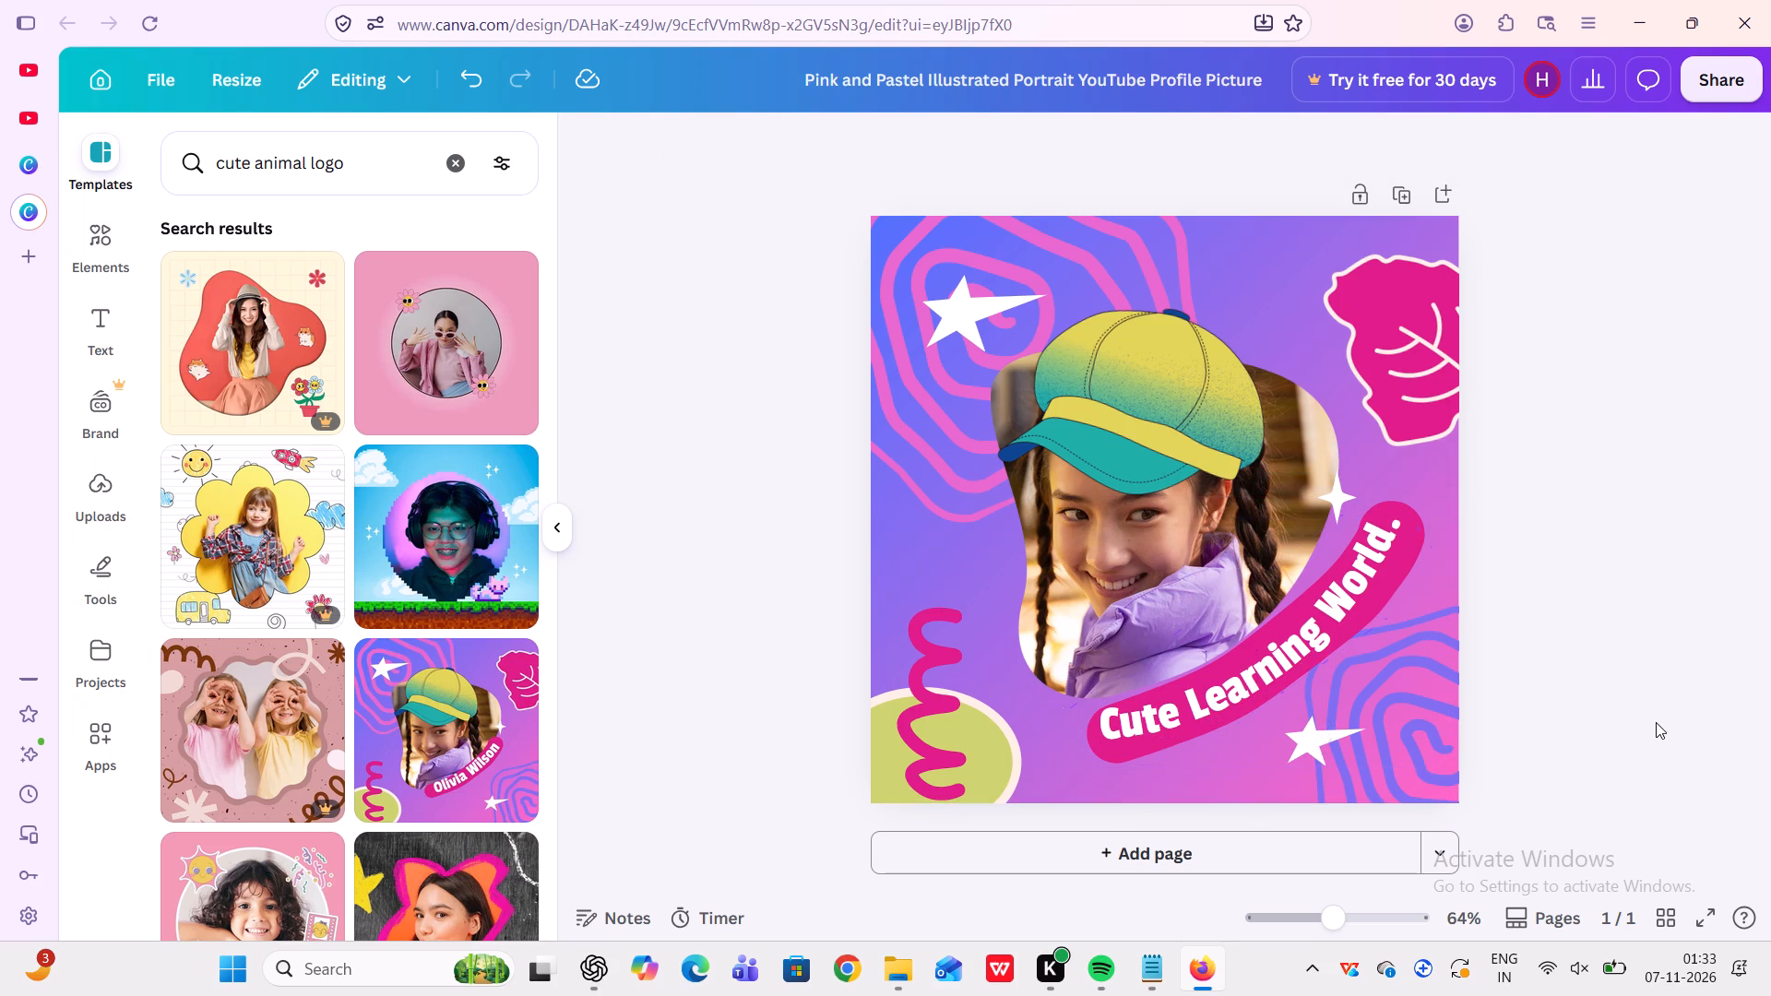
double_click(1417, 601)
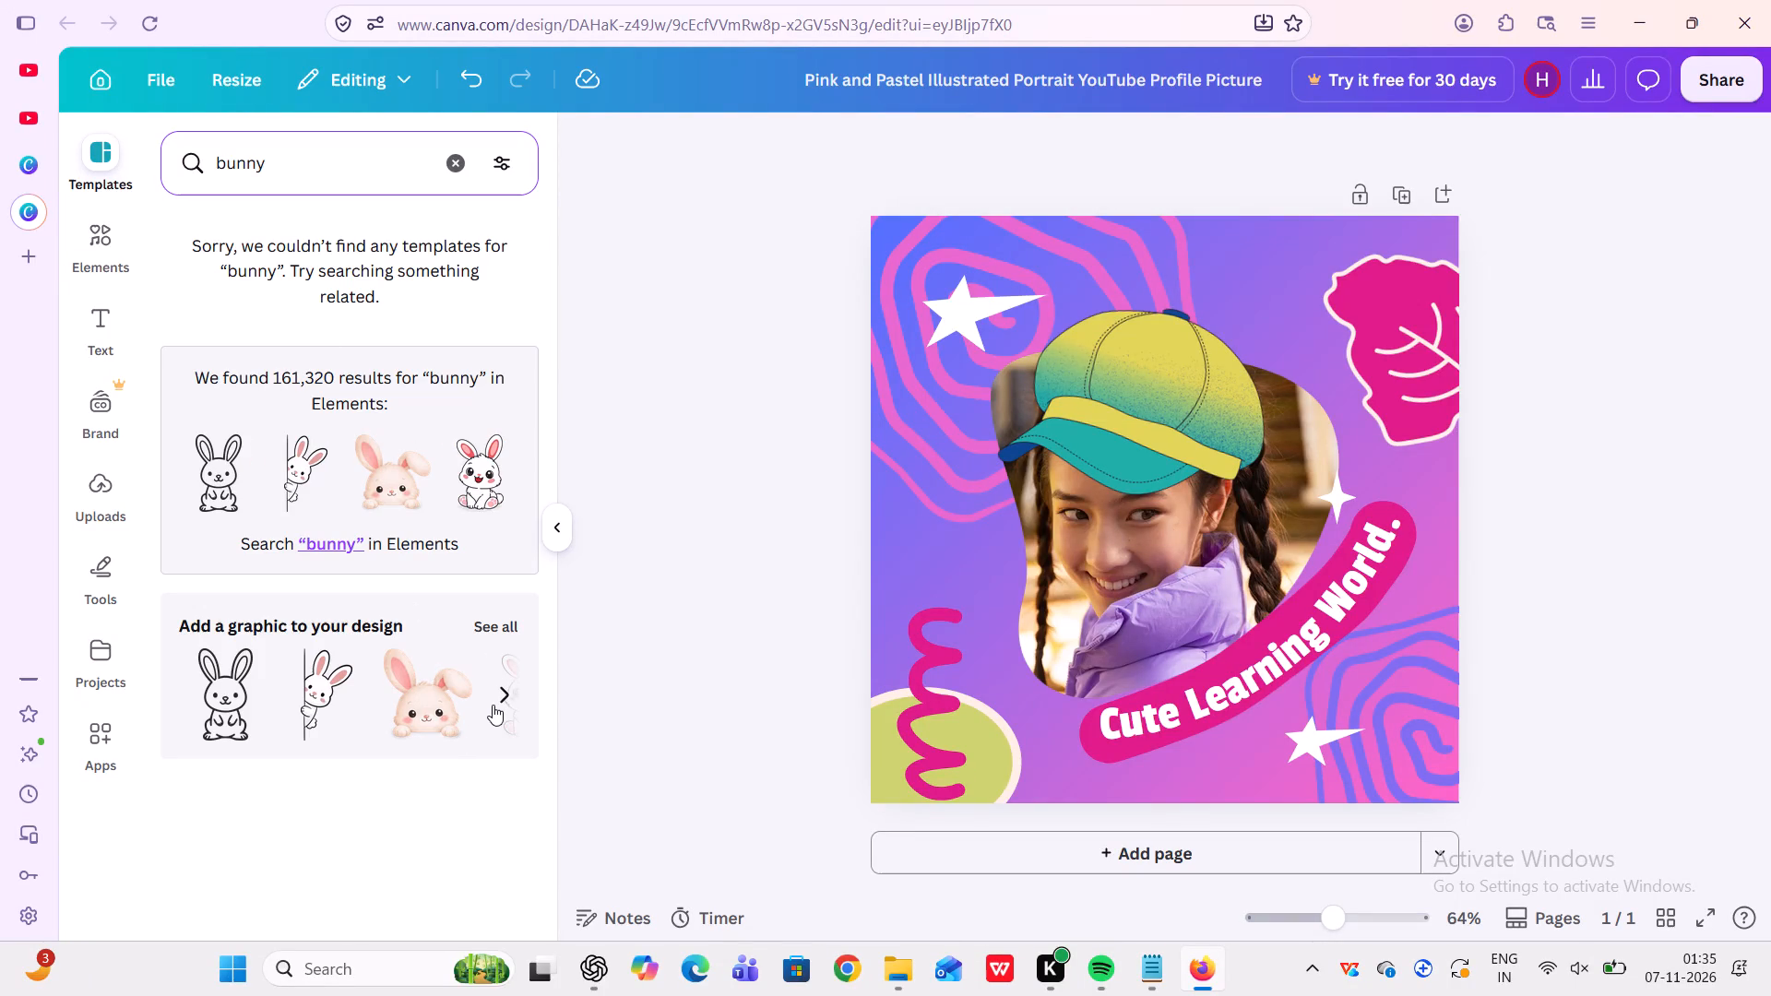
Open the "bunny" search in Elements and browse the full set of bunny graphics.
left_click(344, 550)
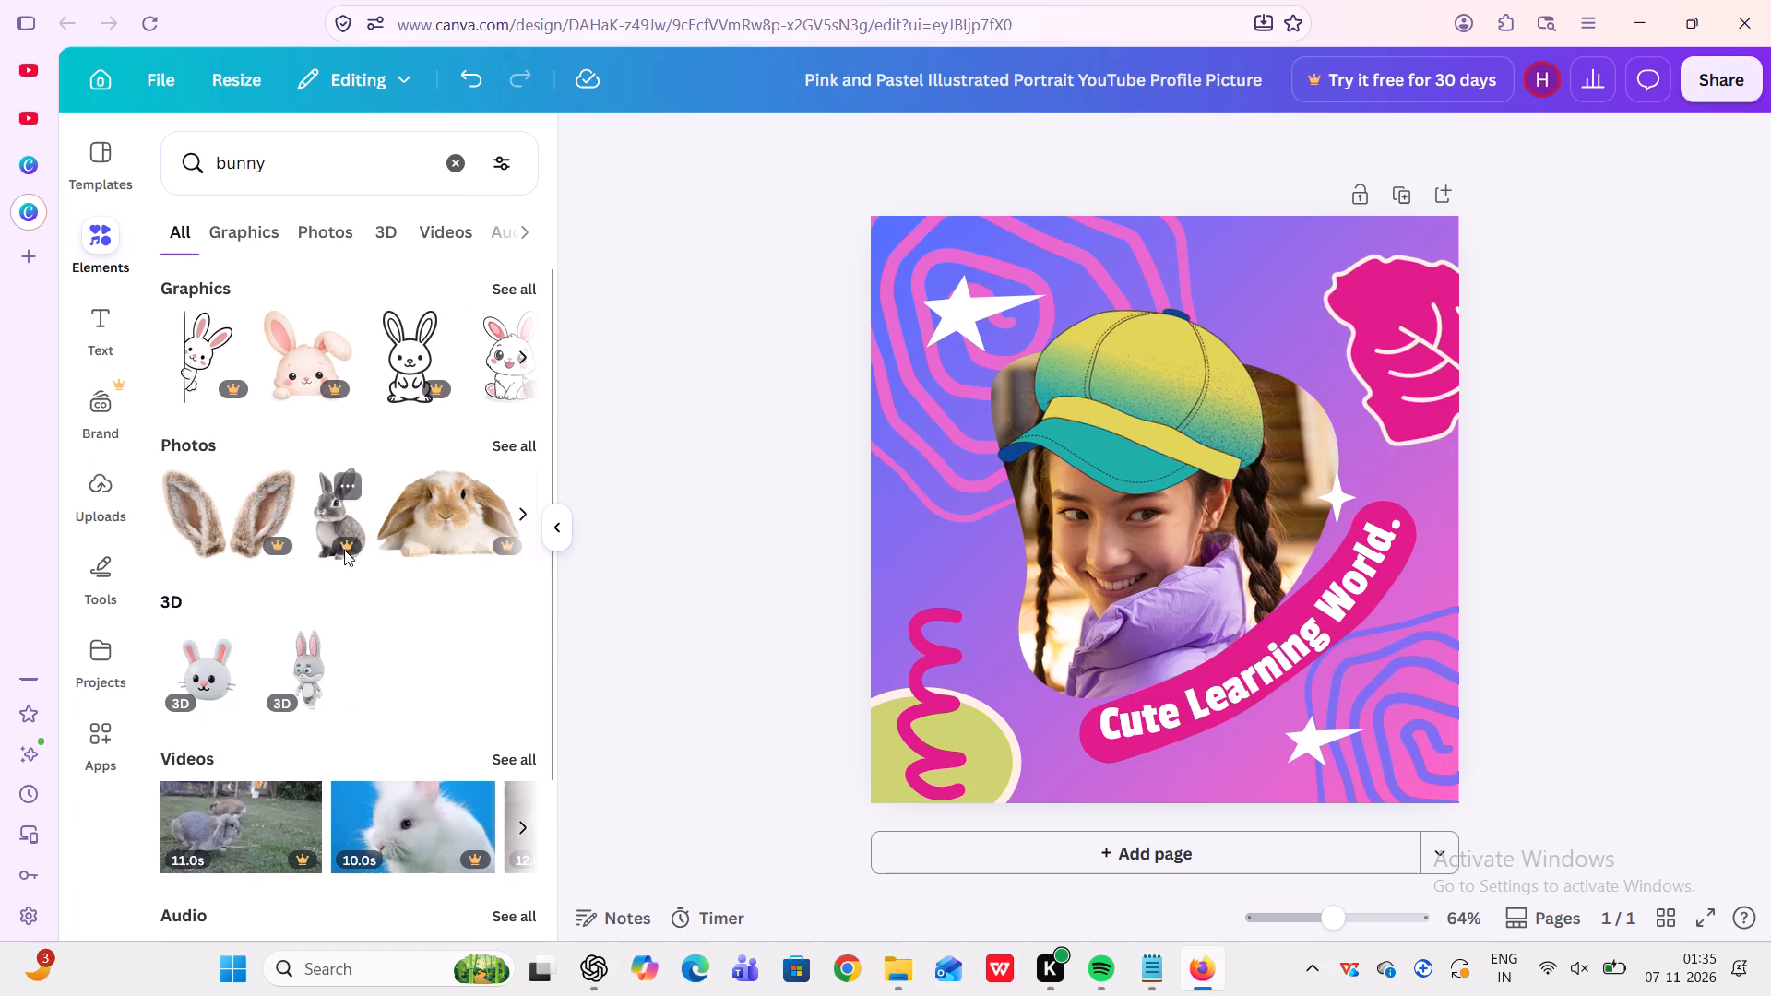
scroll(402, 712, "down", 2)
scroll(402, 712, "up", 1)
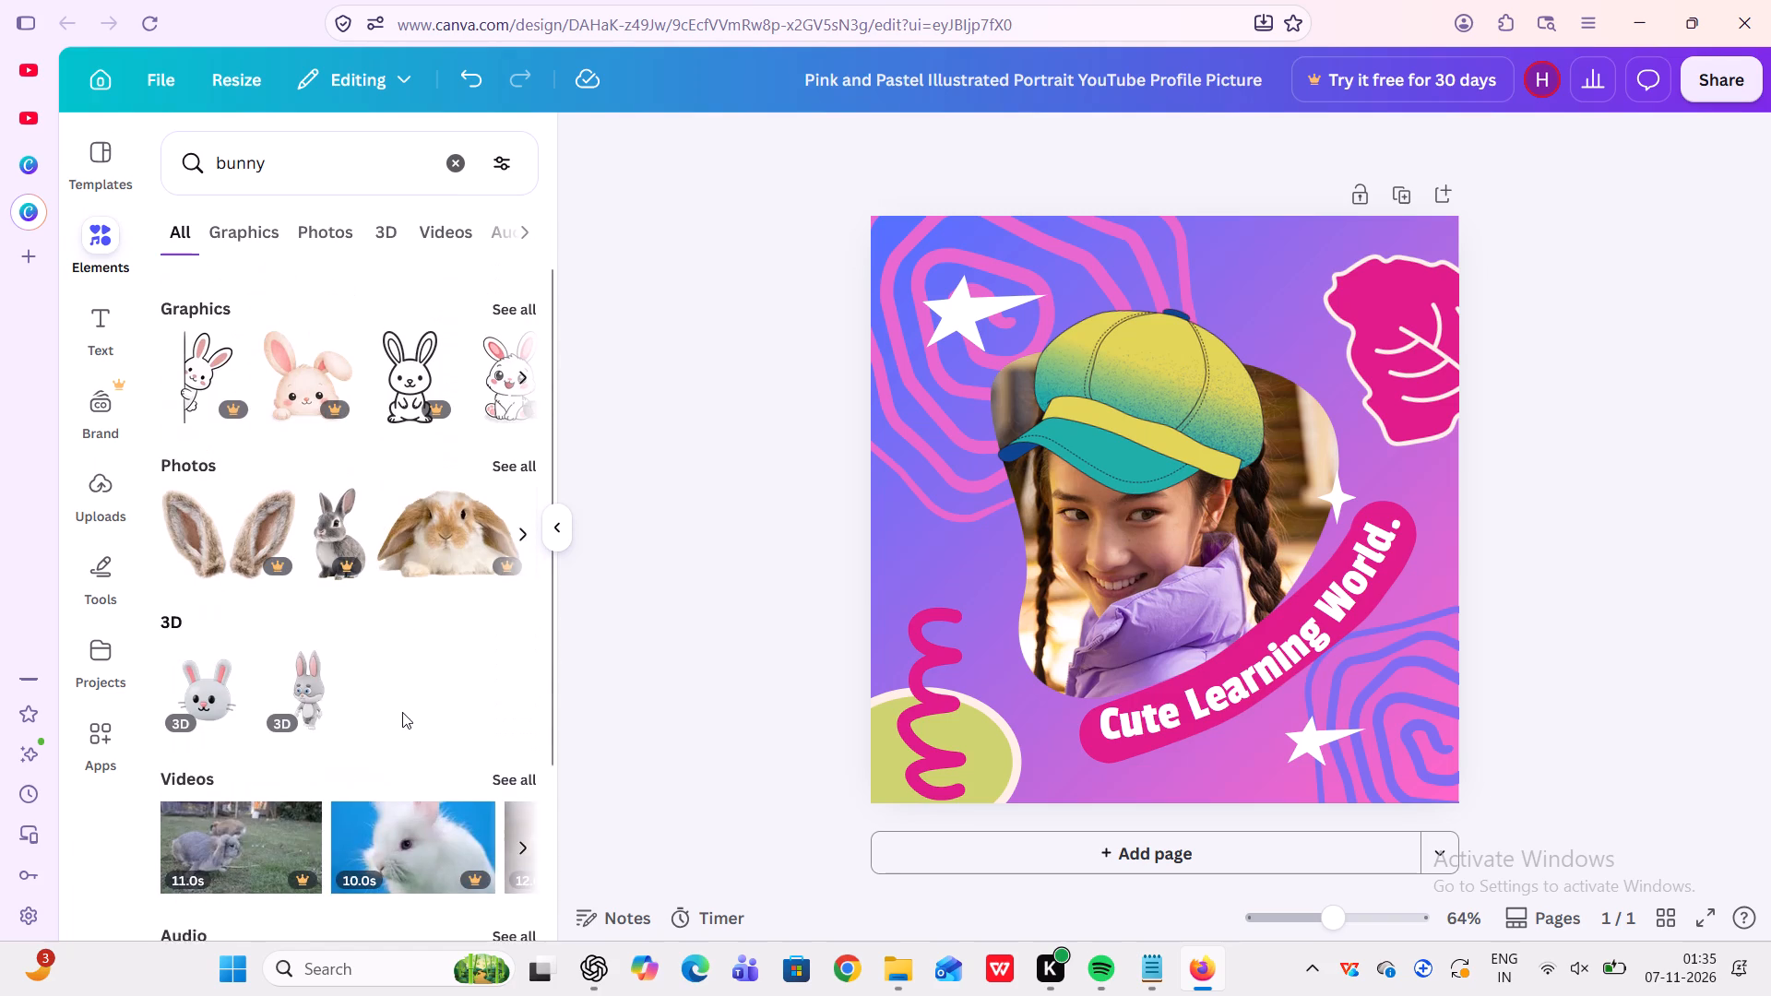
left_click(524, 279)
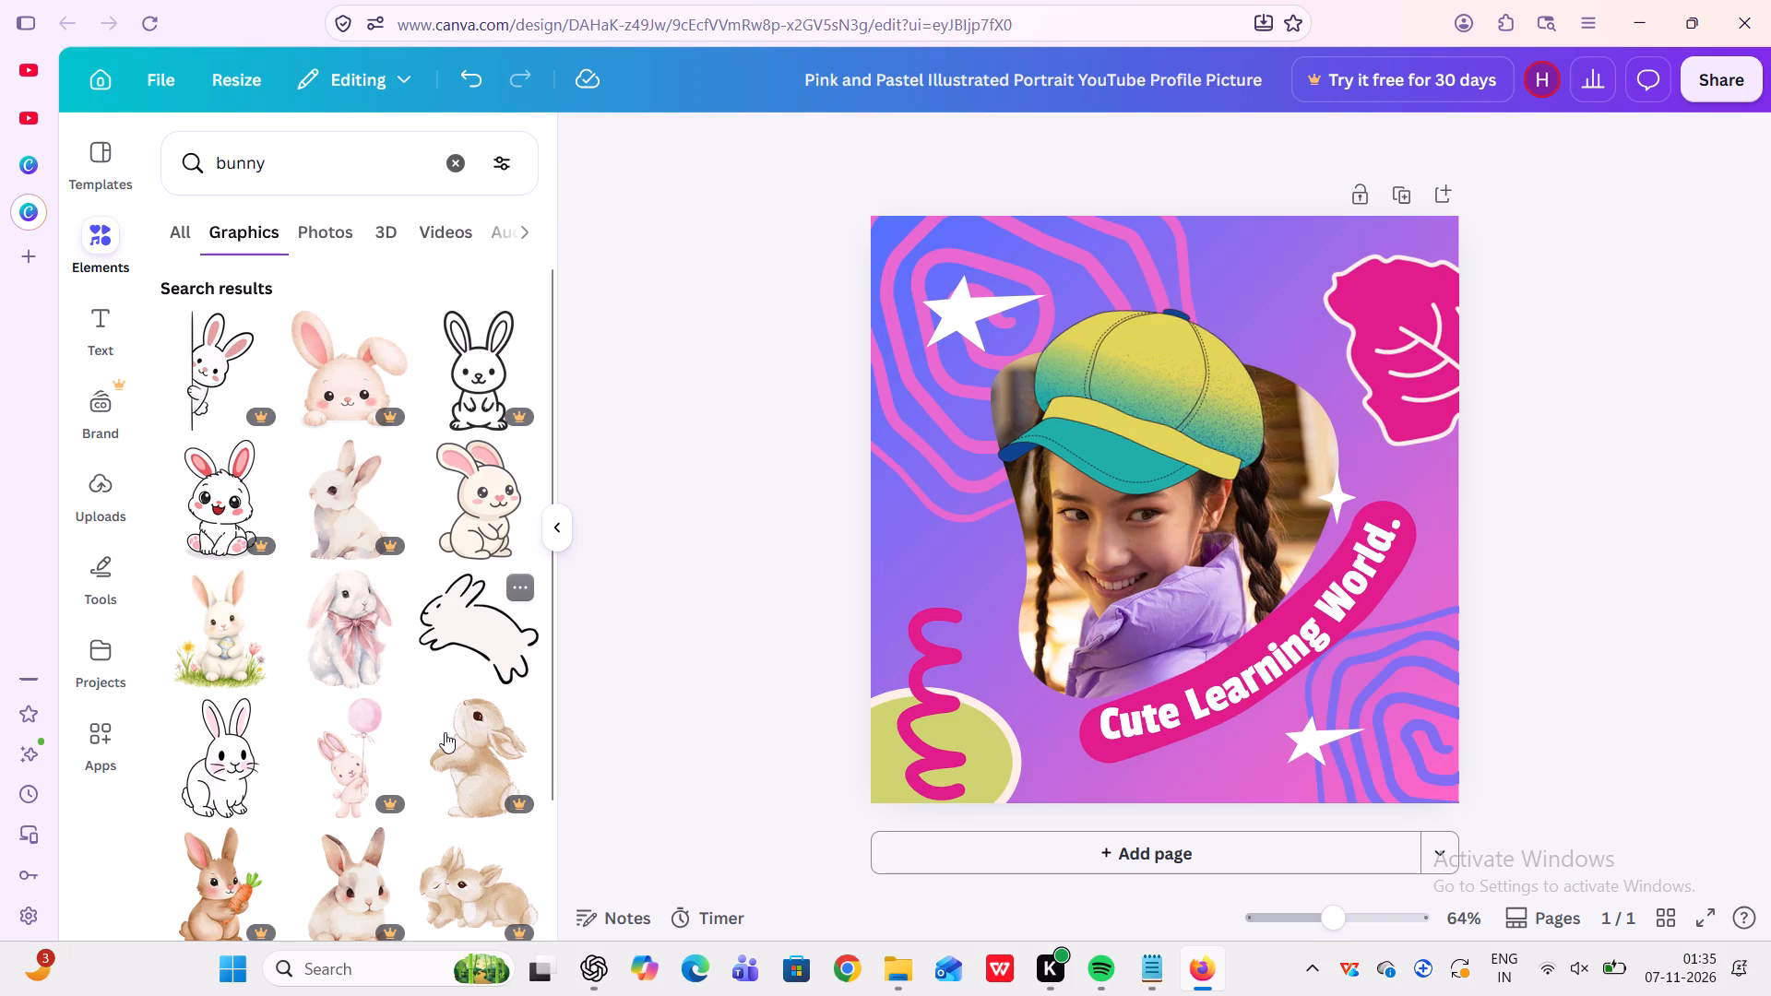
scroll(445, 732, "down", 2)
scroll(445, 732, "up", 2)
Replace the "bunny" search in the Elements graphics with "animal".
left_click_drag(324, 150, 215, 166)
key("BackSpace")
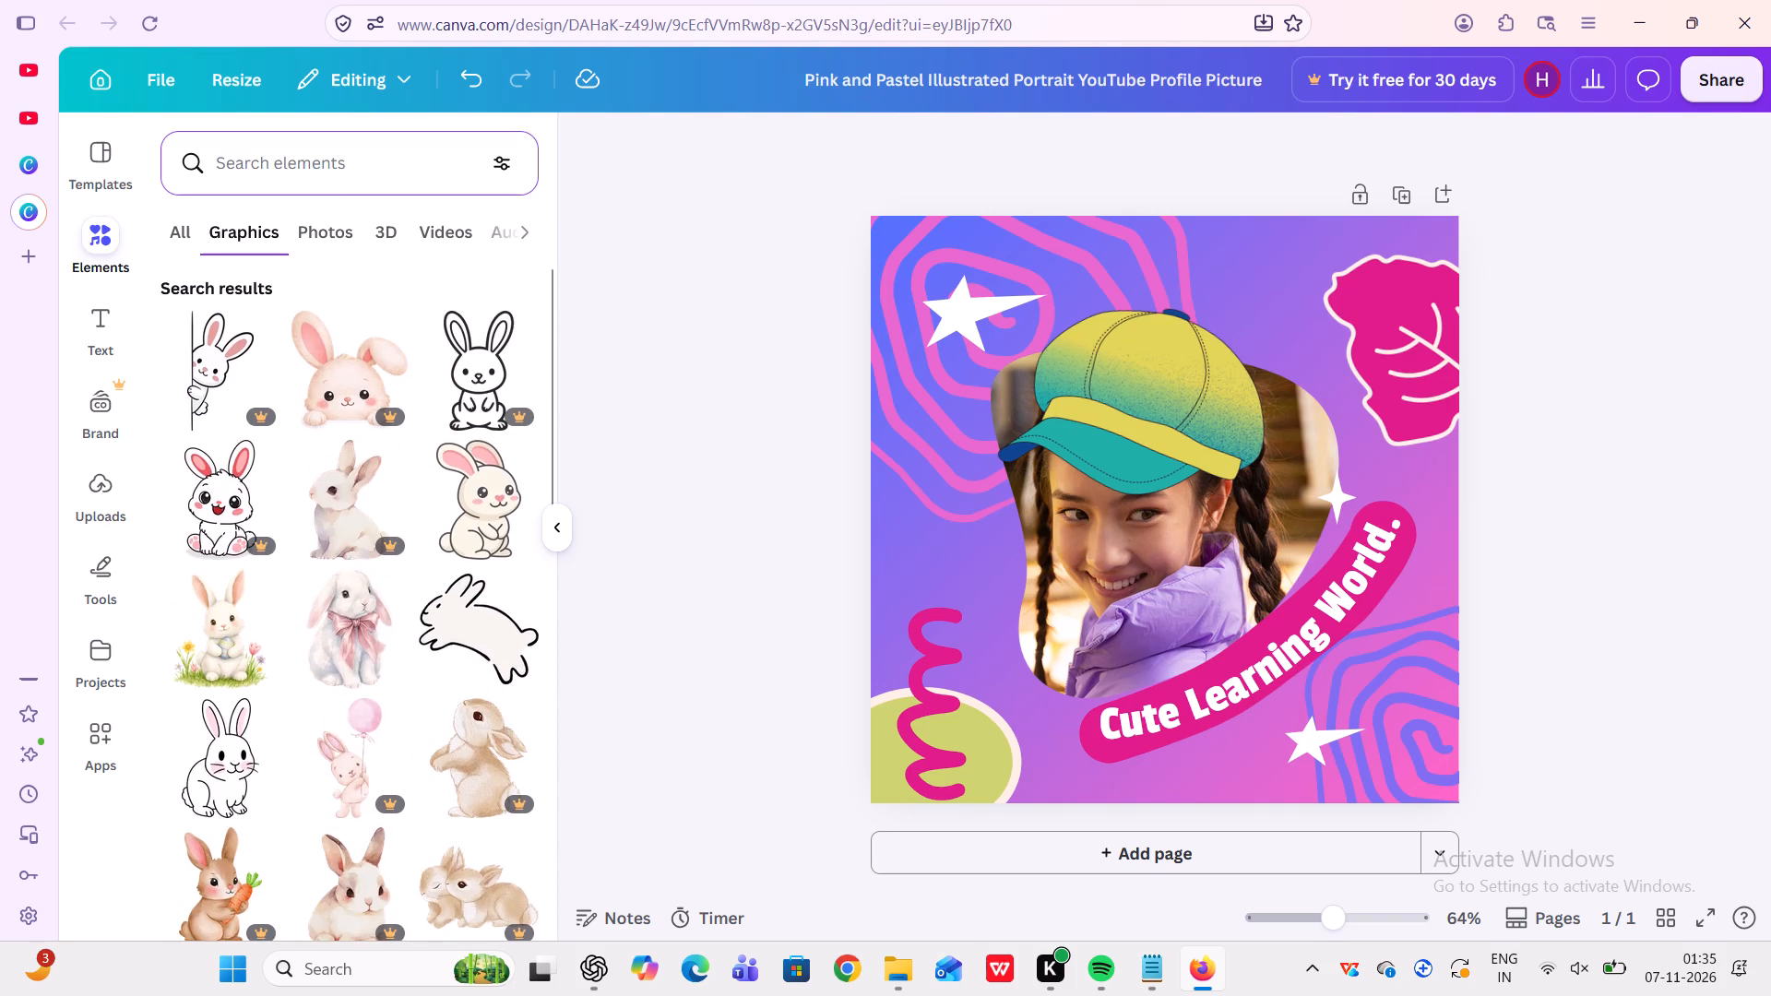
type("ank")
key("BackSpace")
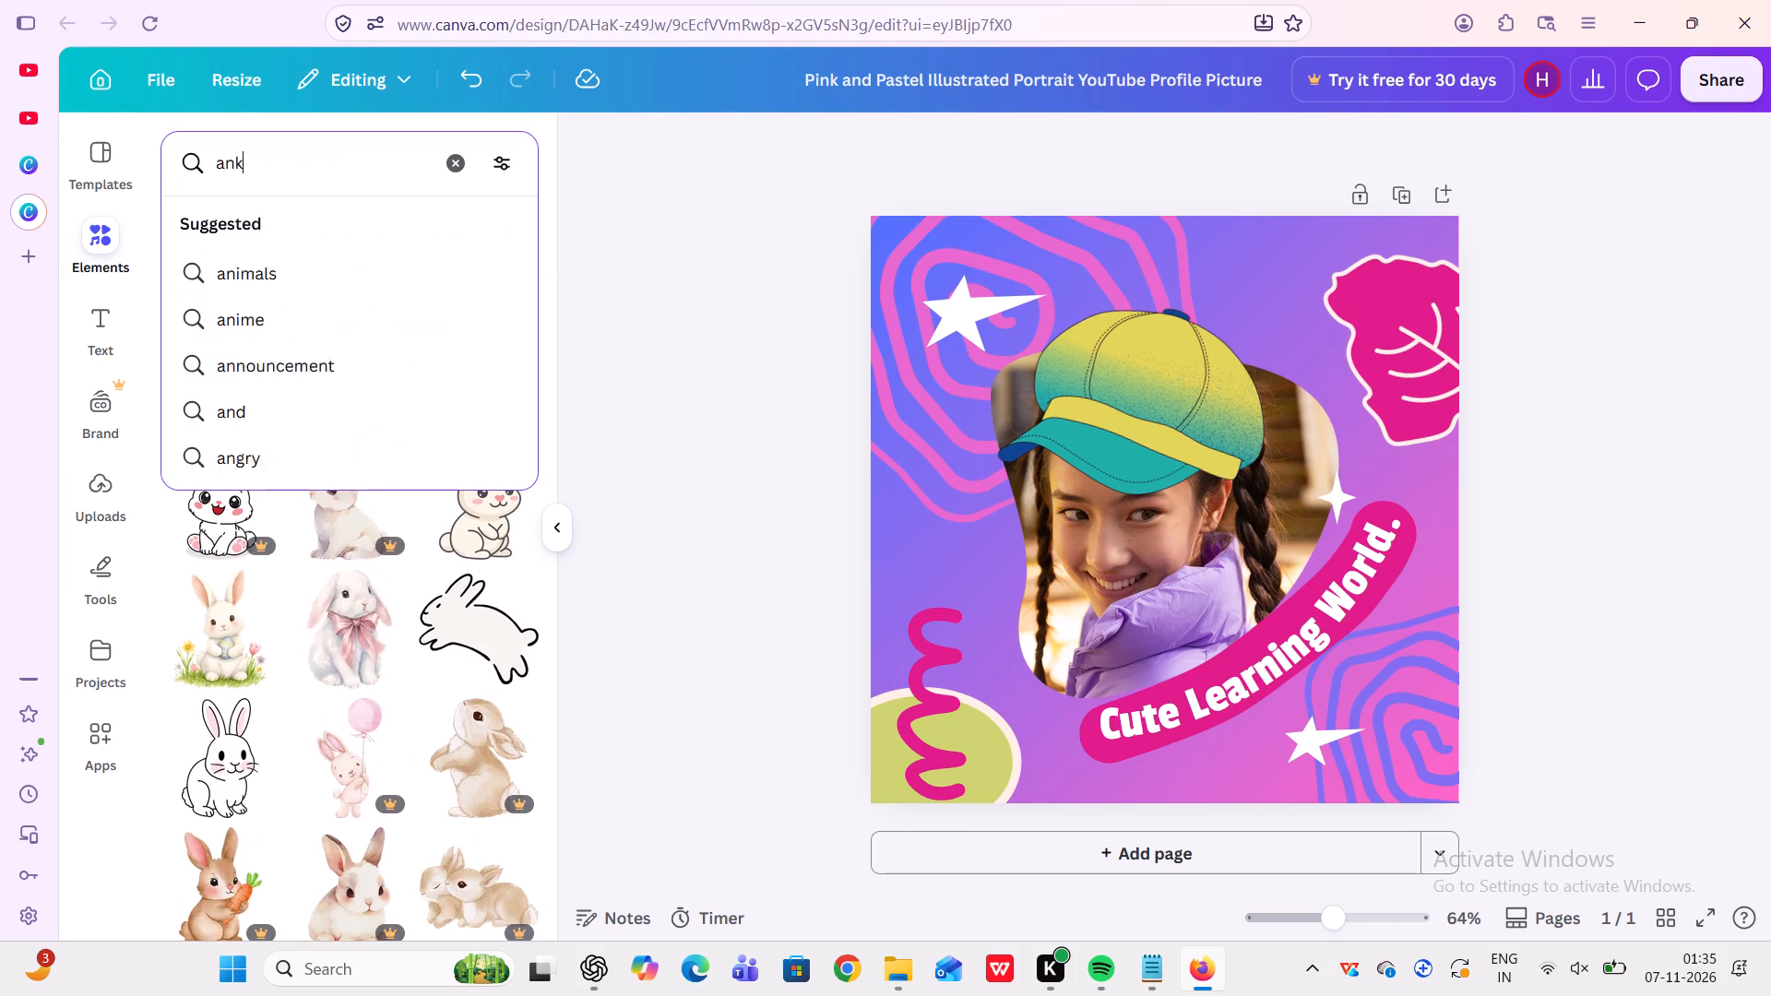
type("imak")
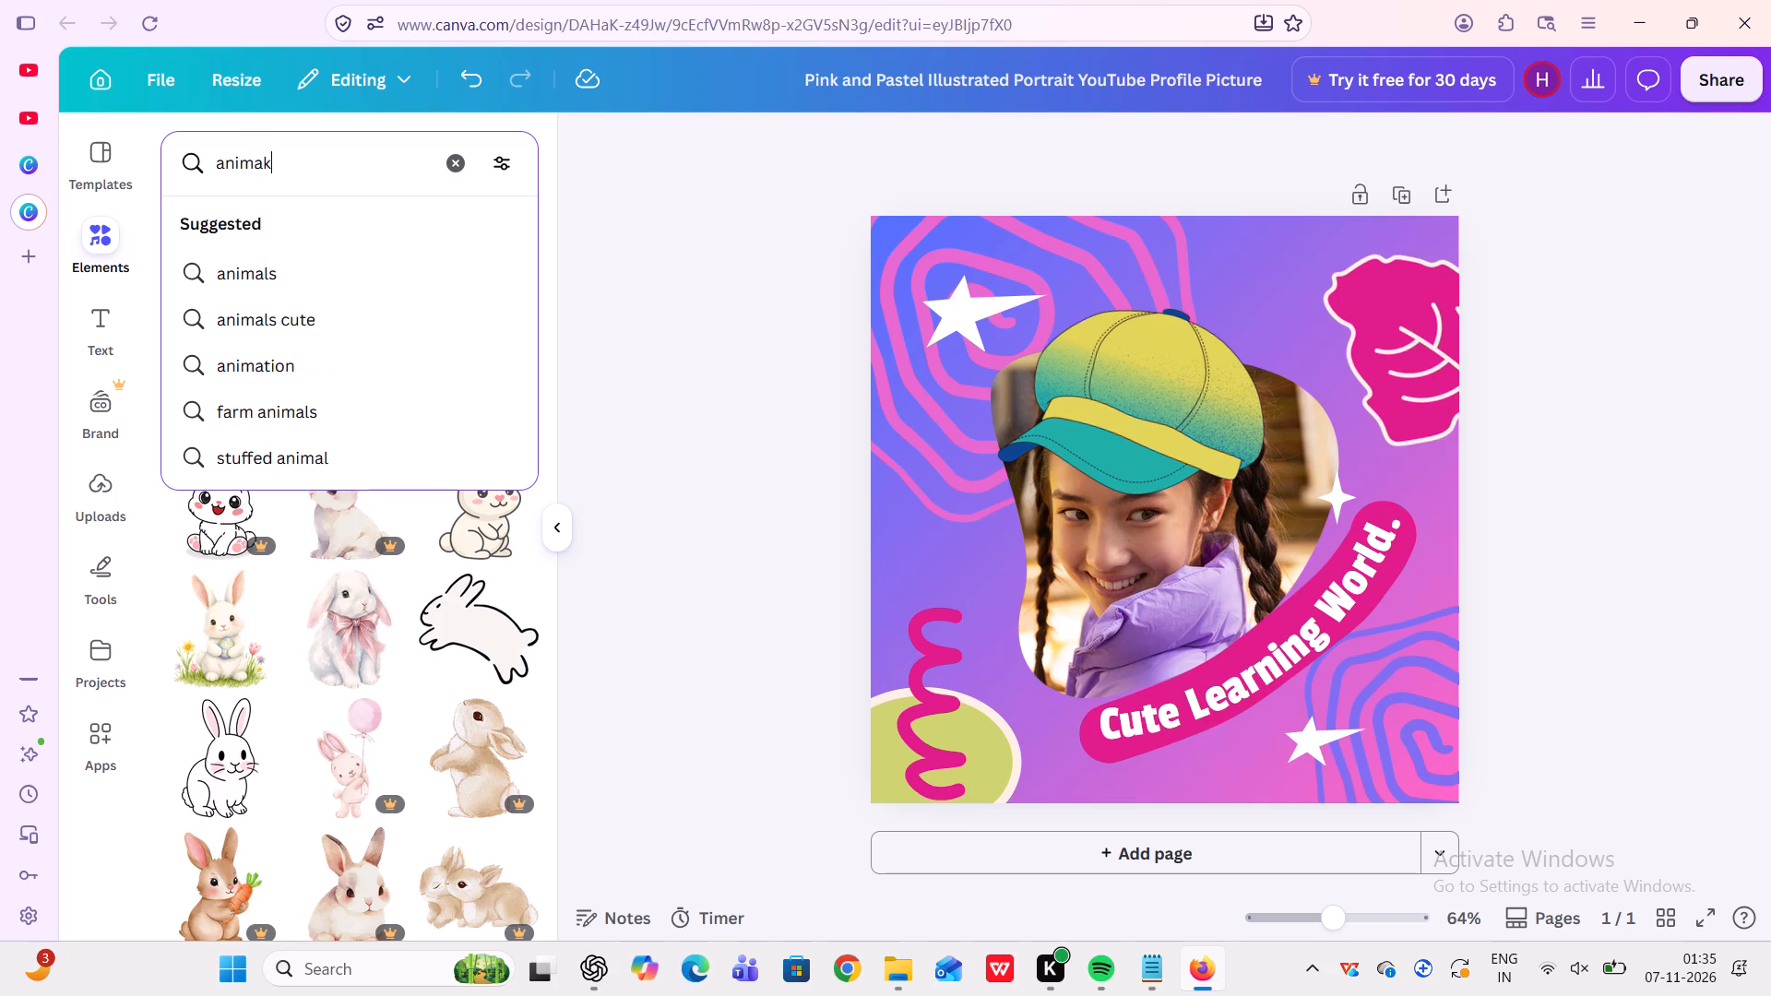
key("BackSpace")
key("l")
key("Return")
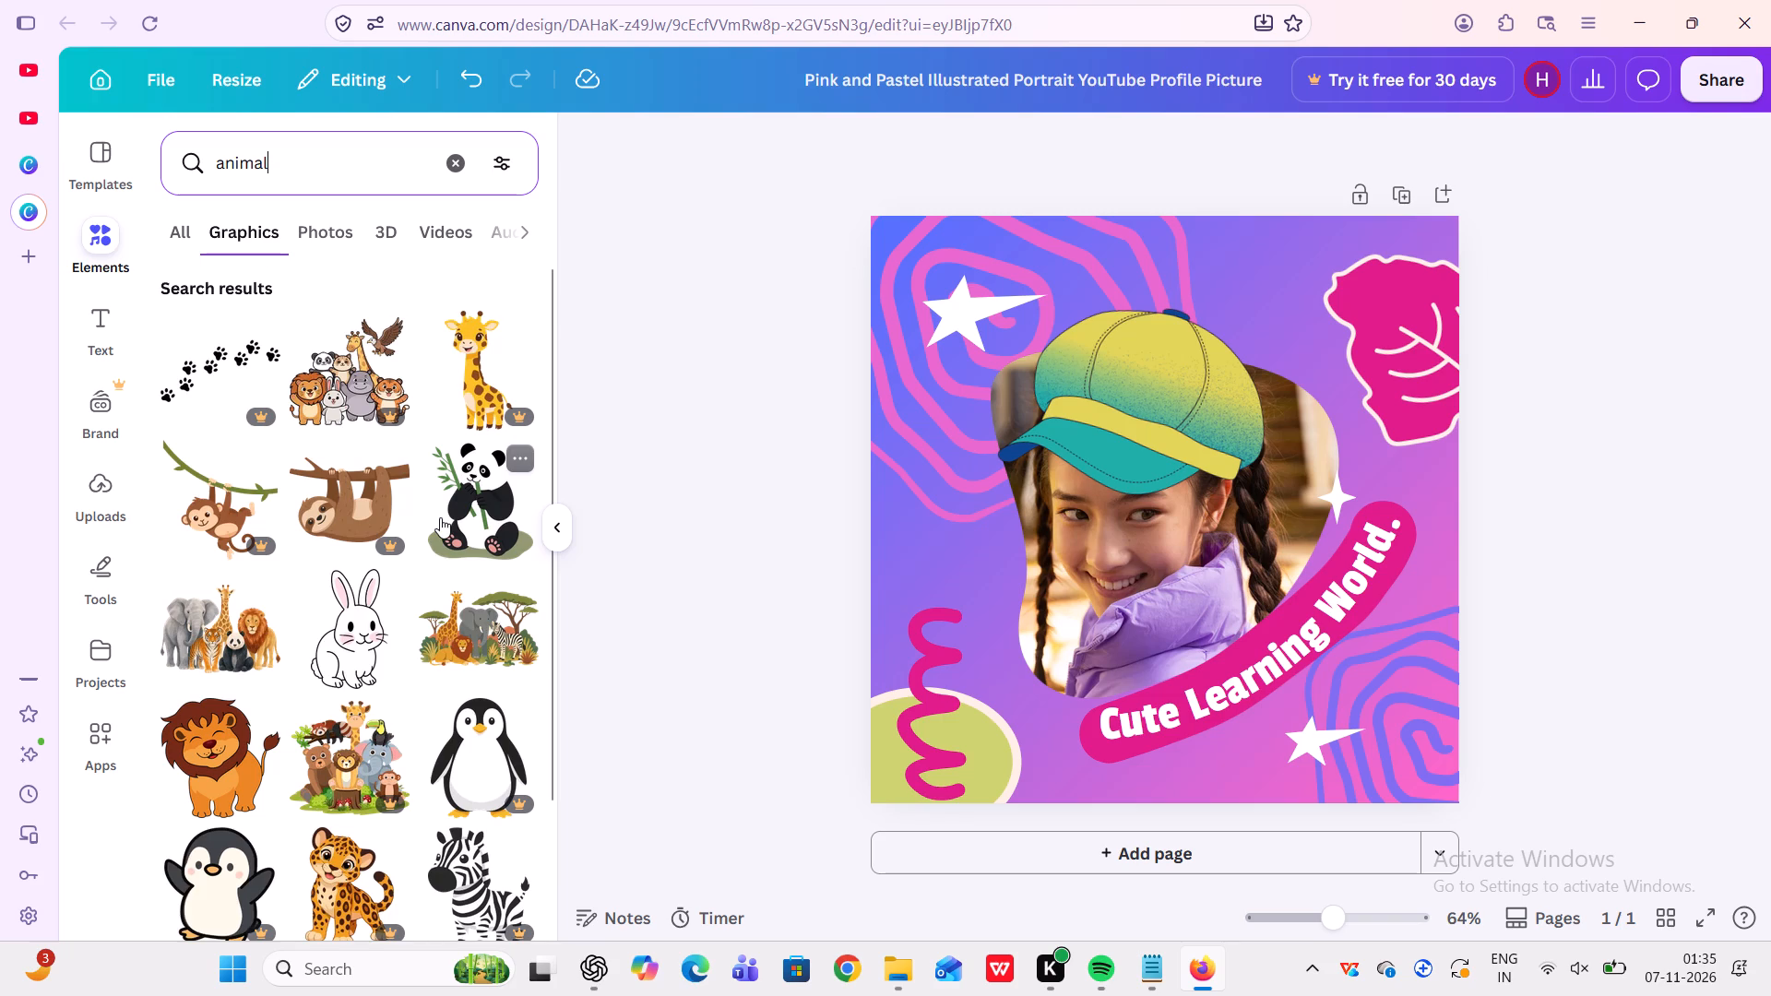
Browse the animal graphics for a cute cartoon animal that could replace the portrait.
scroll(440, 517, "down", 4)
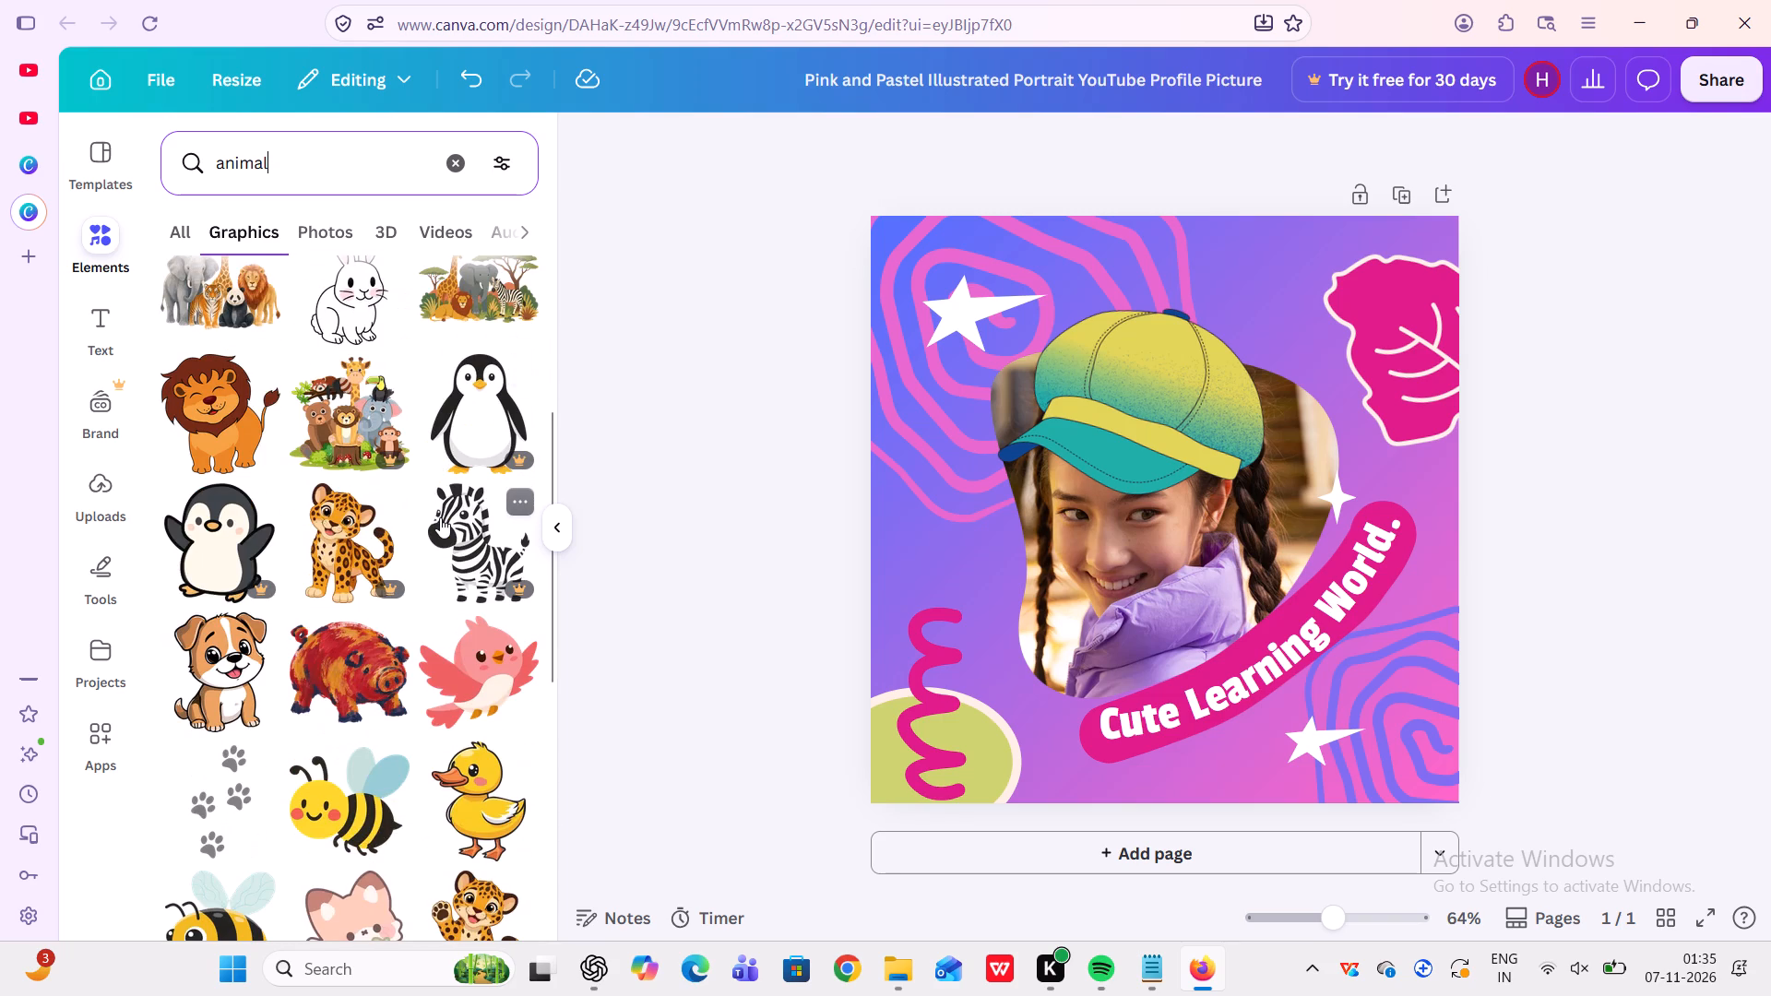
scroll(433, 646, "down", 4)
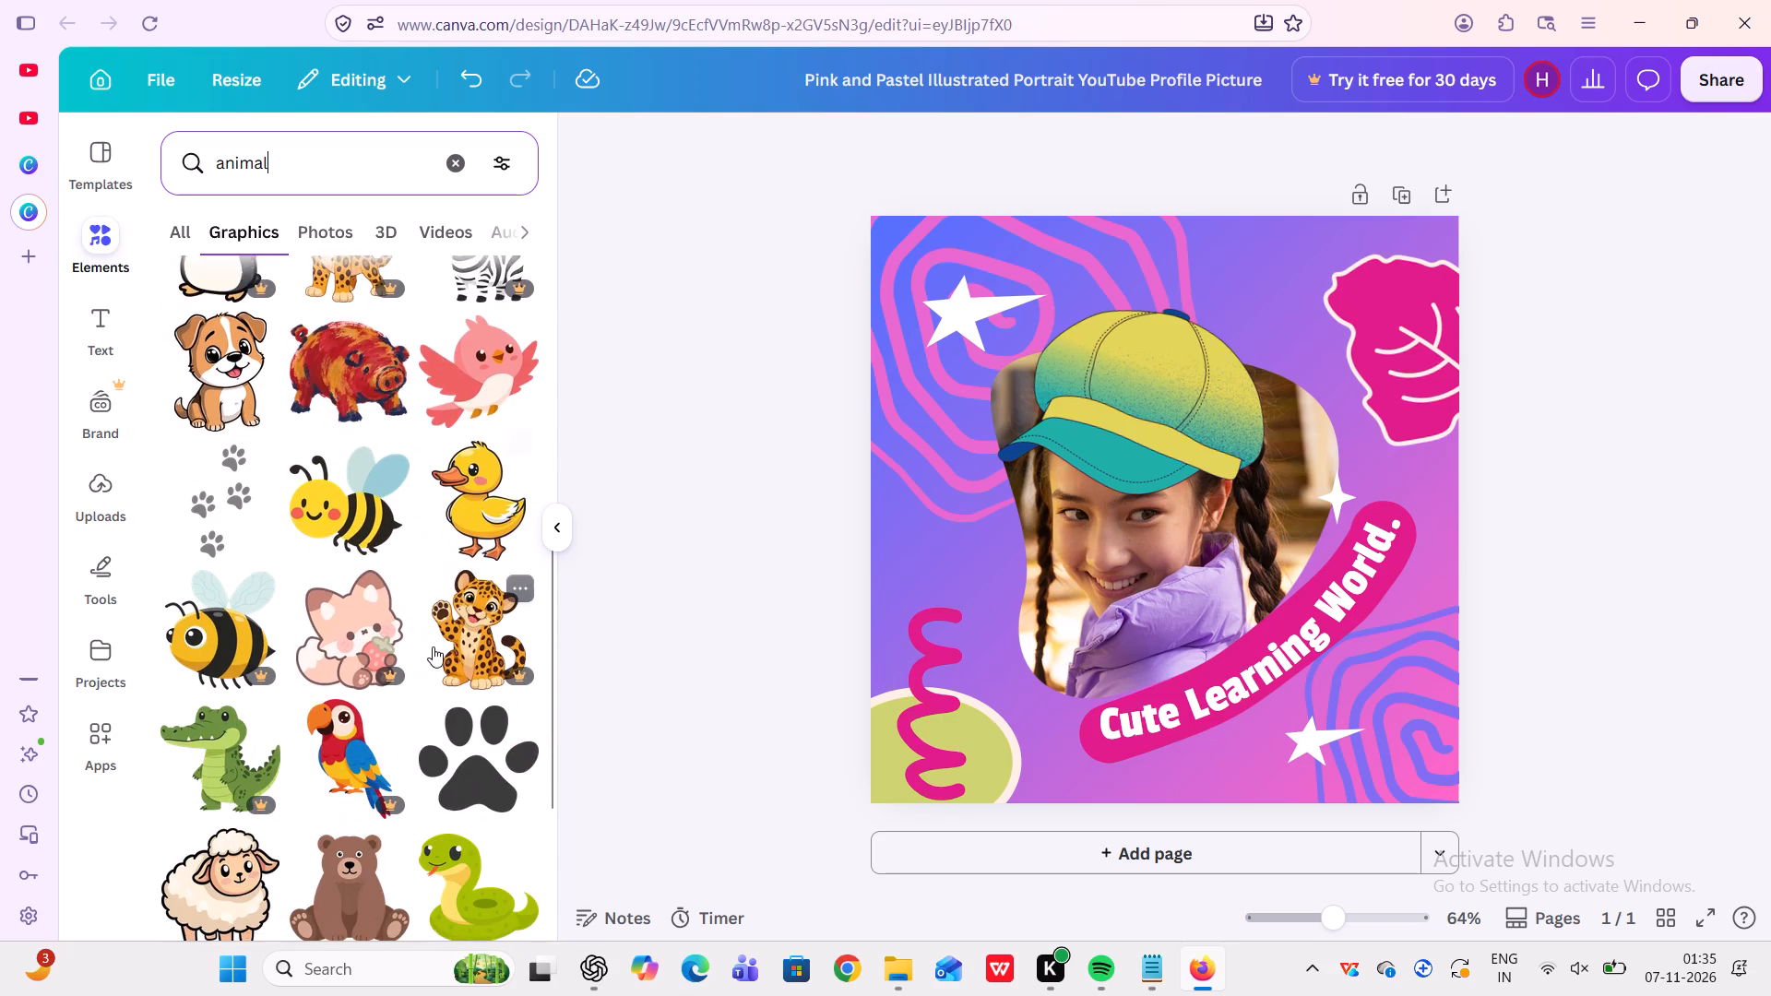
scroll(433, 646, "down", 4)
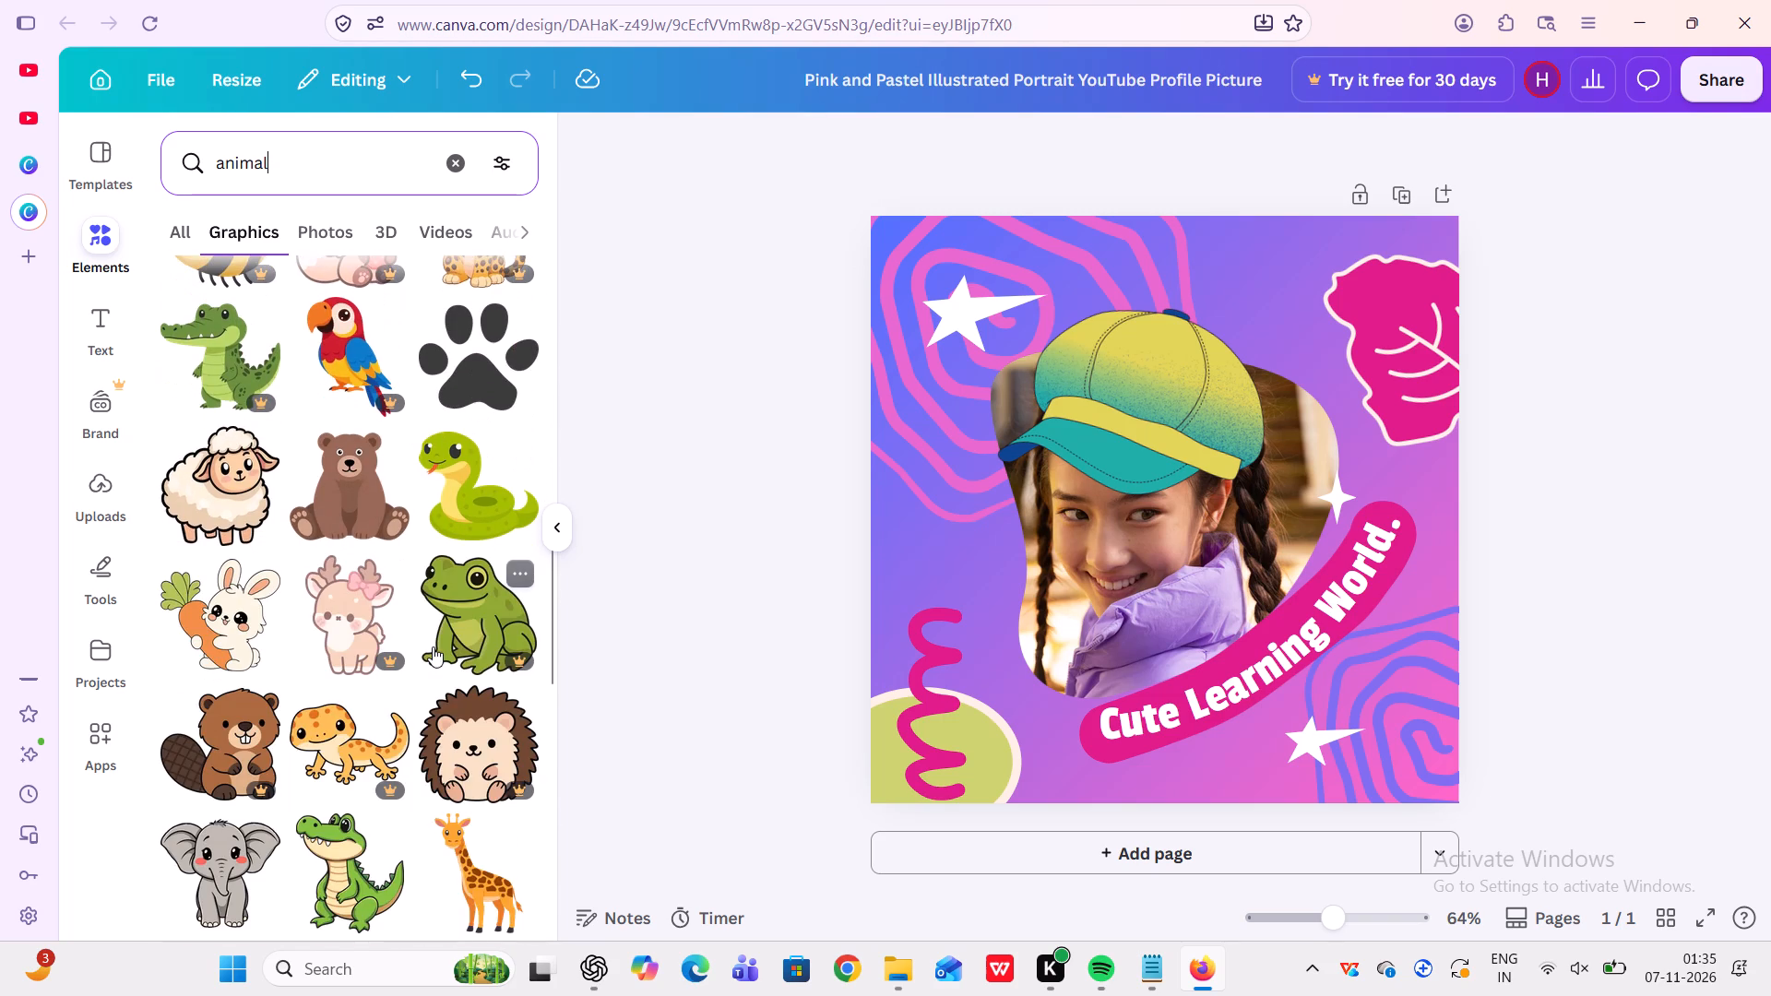
scroll(433, 646, "down", 8)
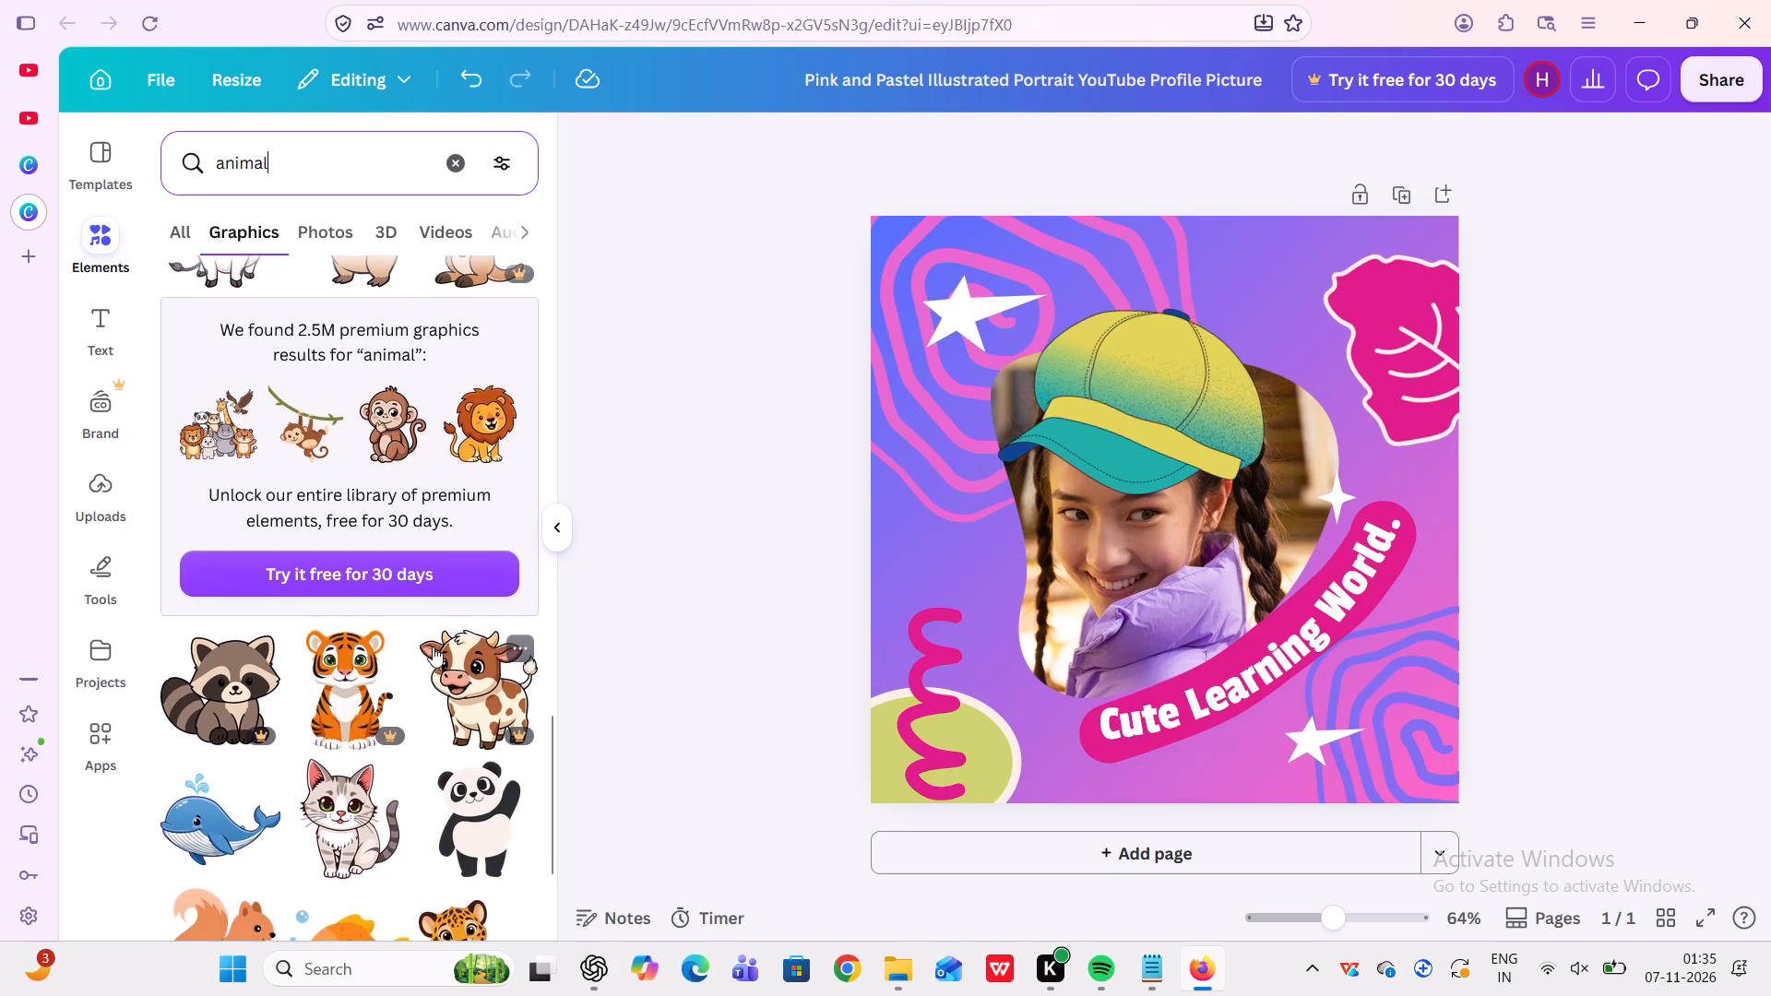
scroll(433, 646, "down", 8)
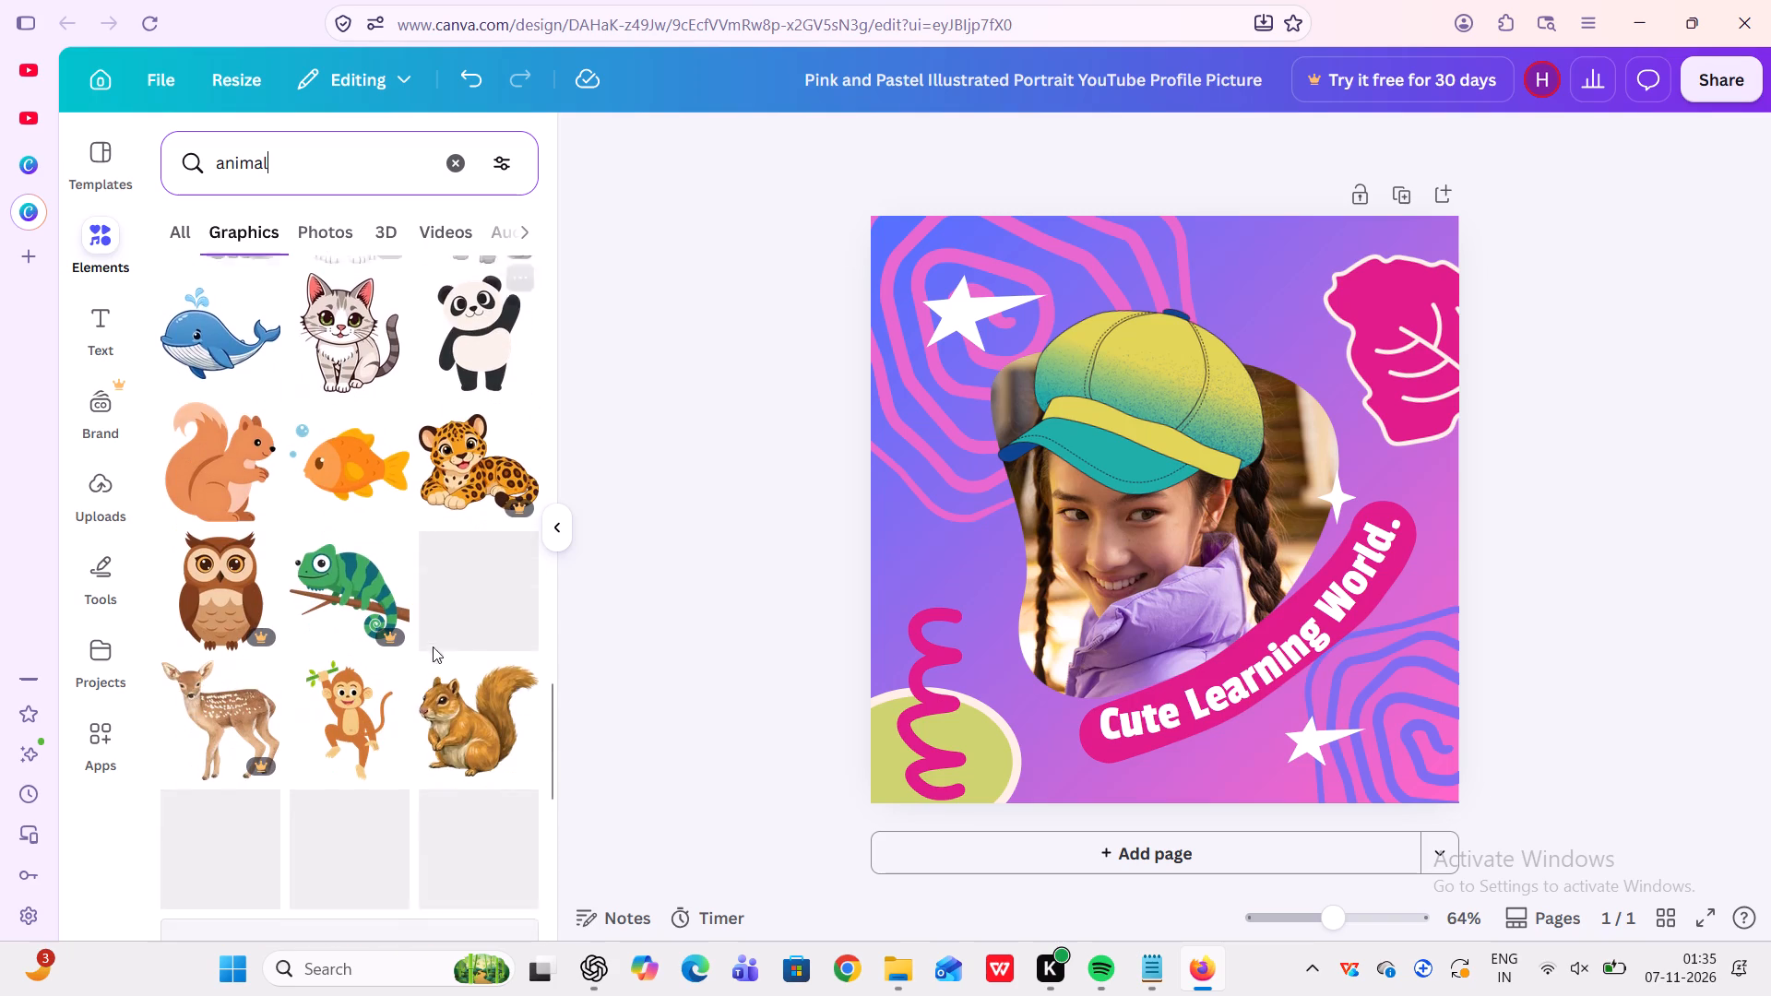
scroll(433, 646, "down", 3)
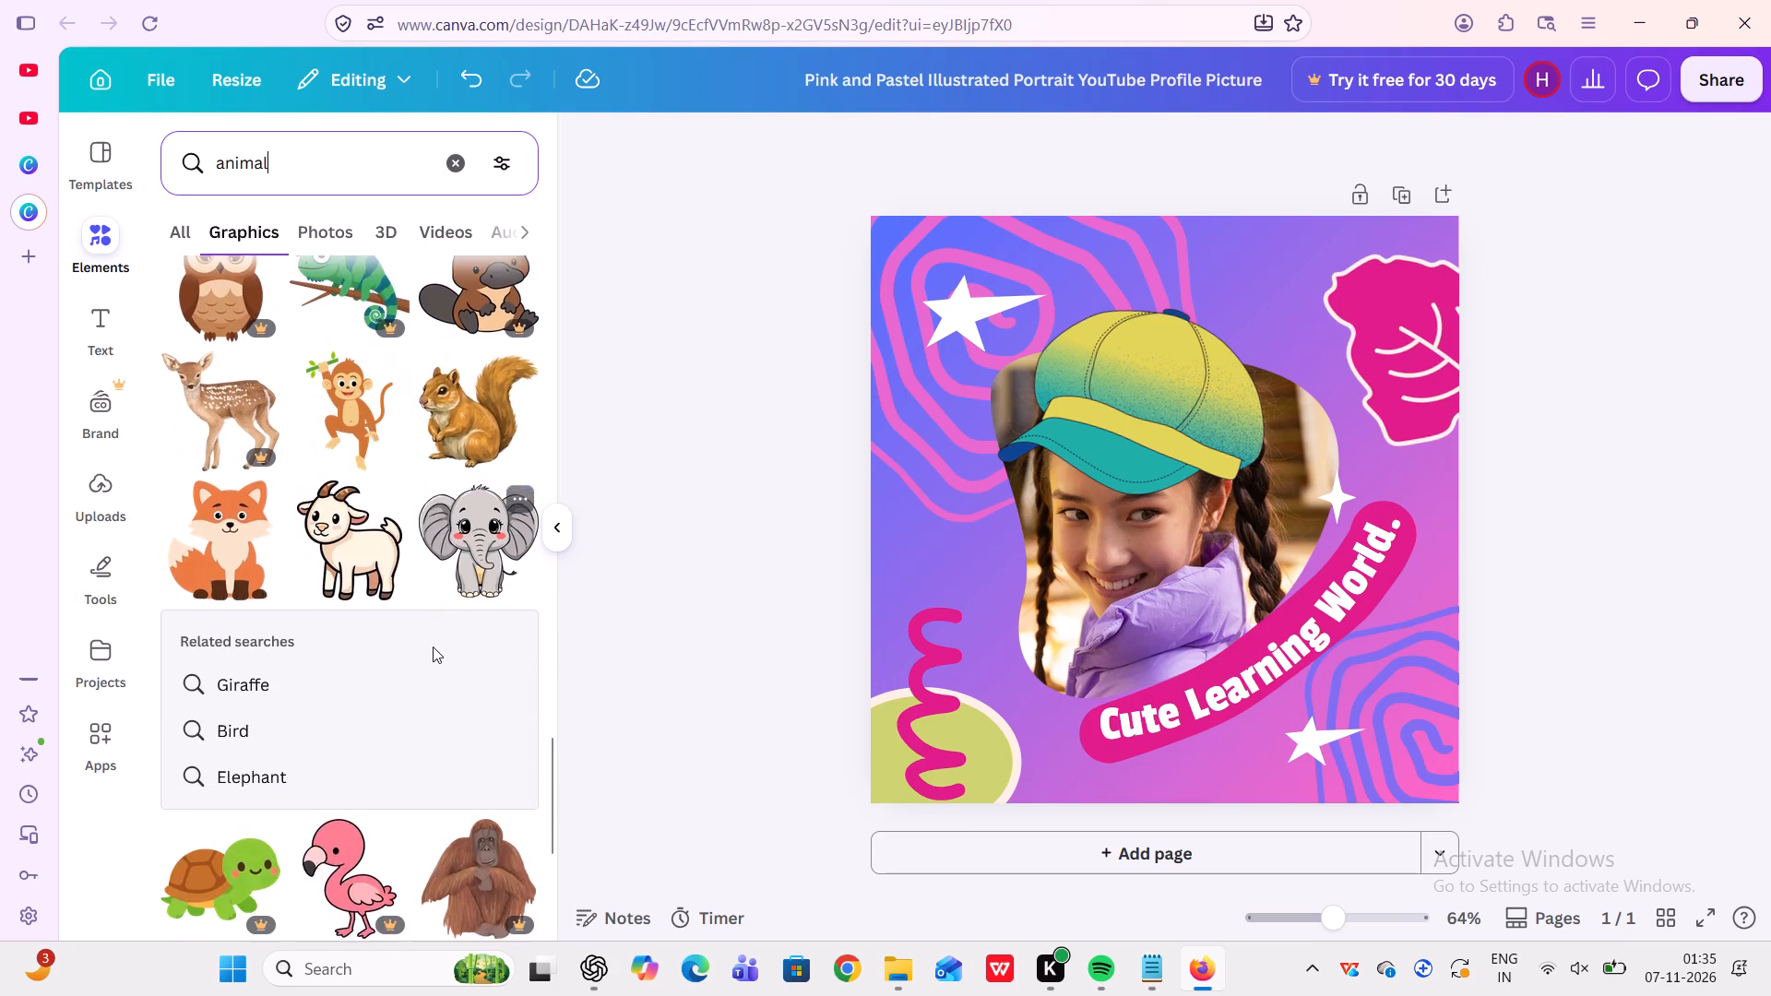
scroll(433, 646, "down", 6)
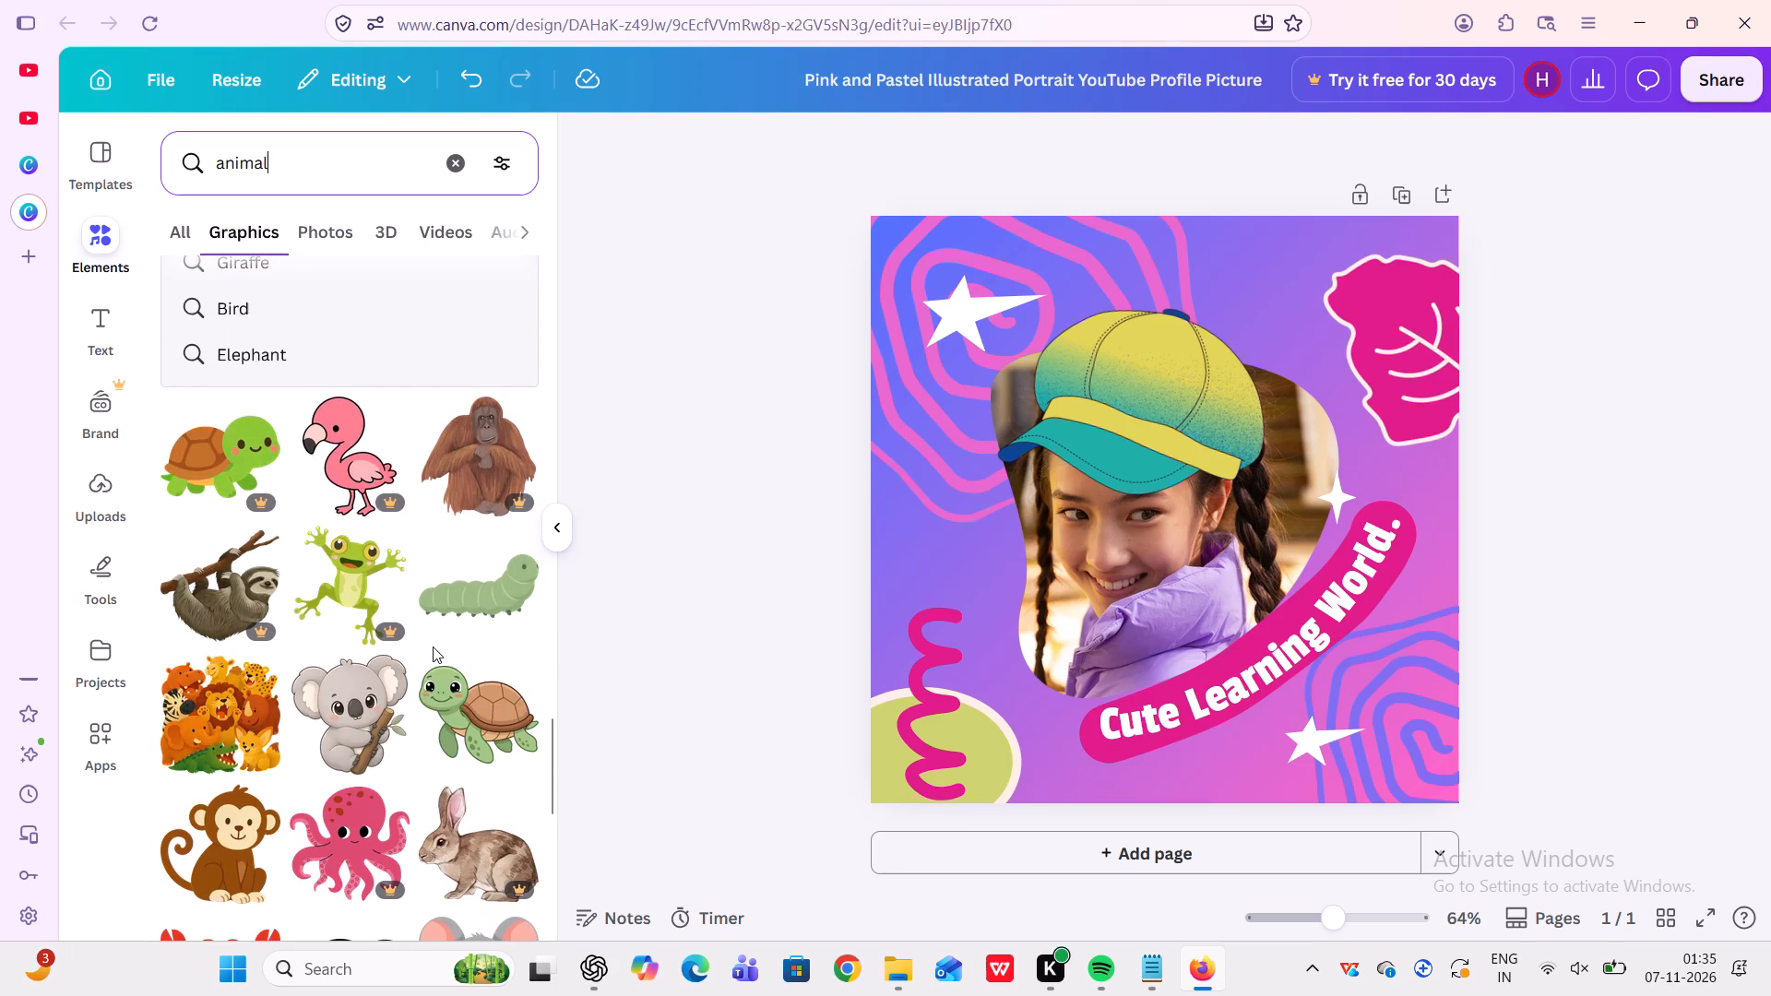
scroll(433, 646, "down", 5)
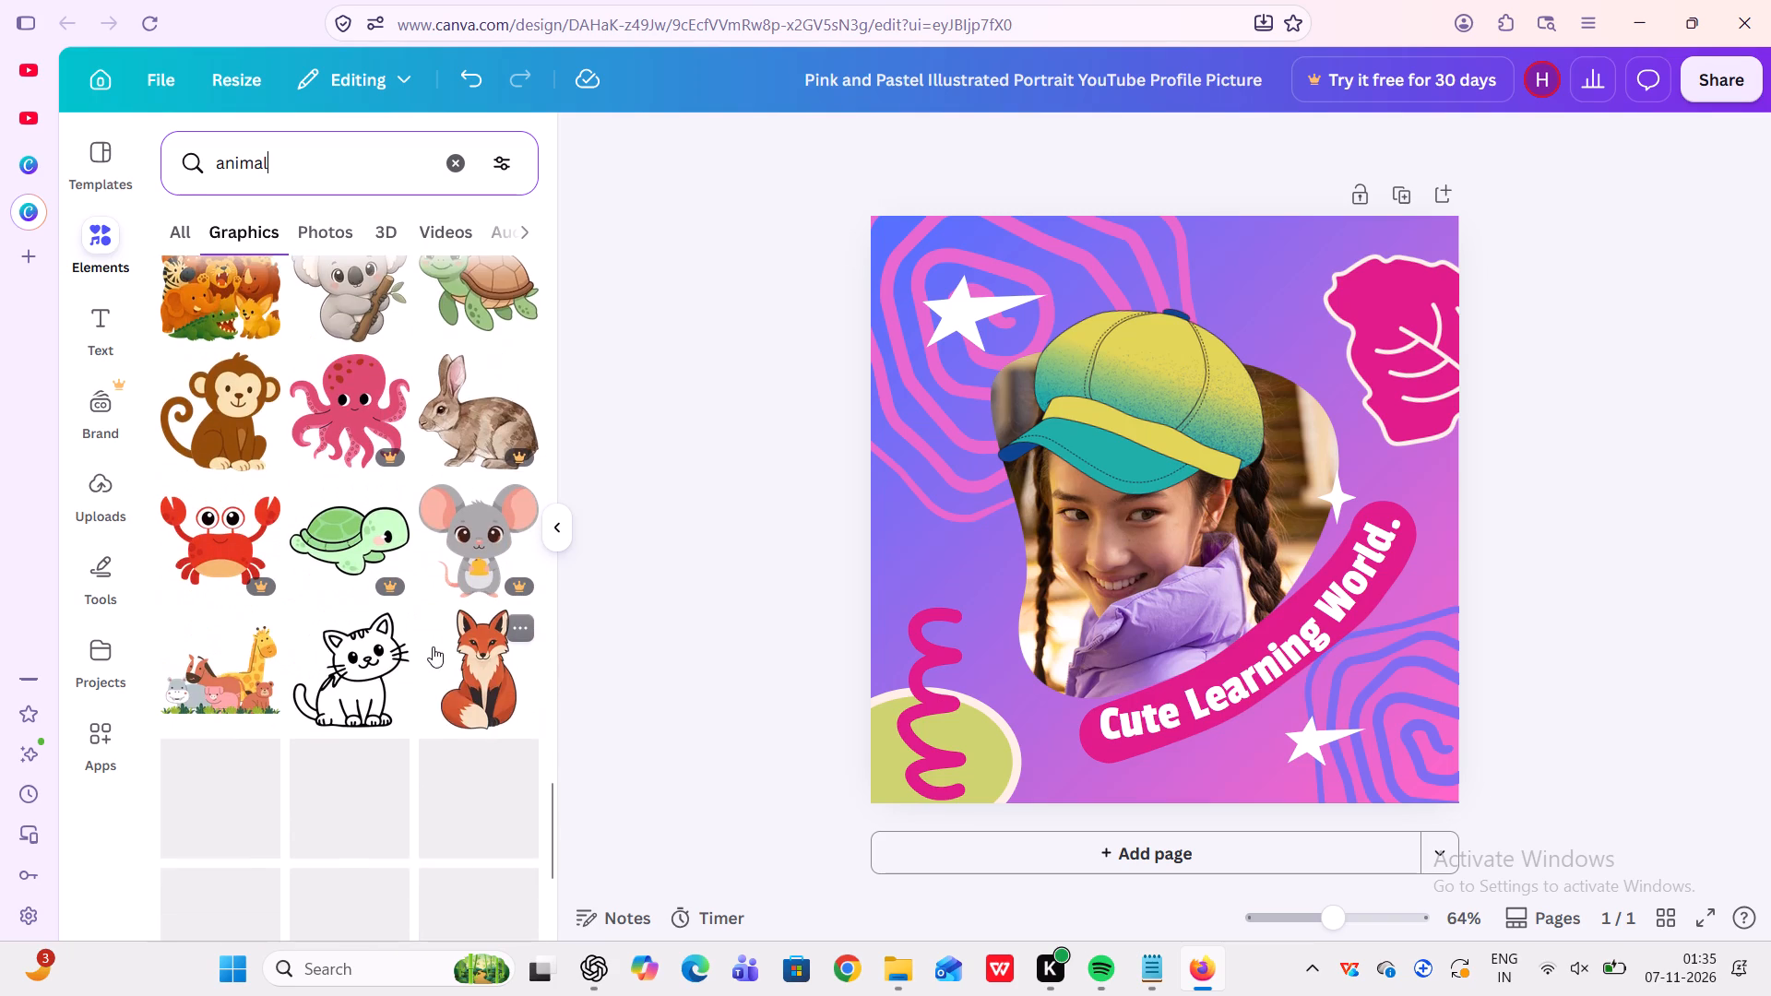
scroll(433, 646, "down", 5)
scroll(433, 646, "up", 2)
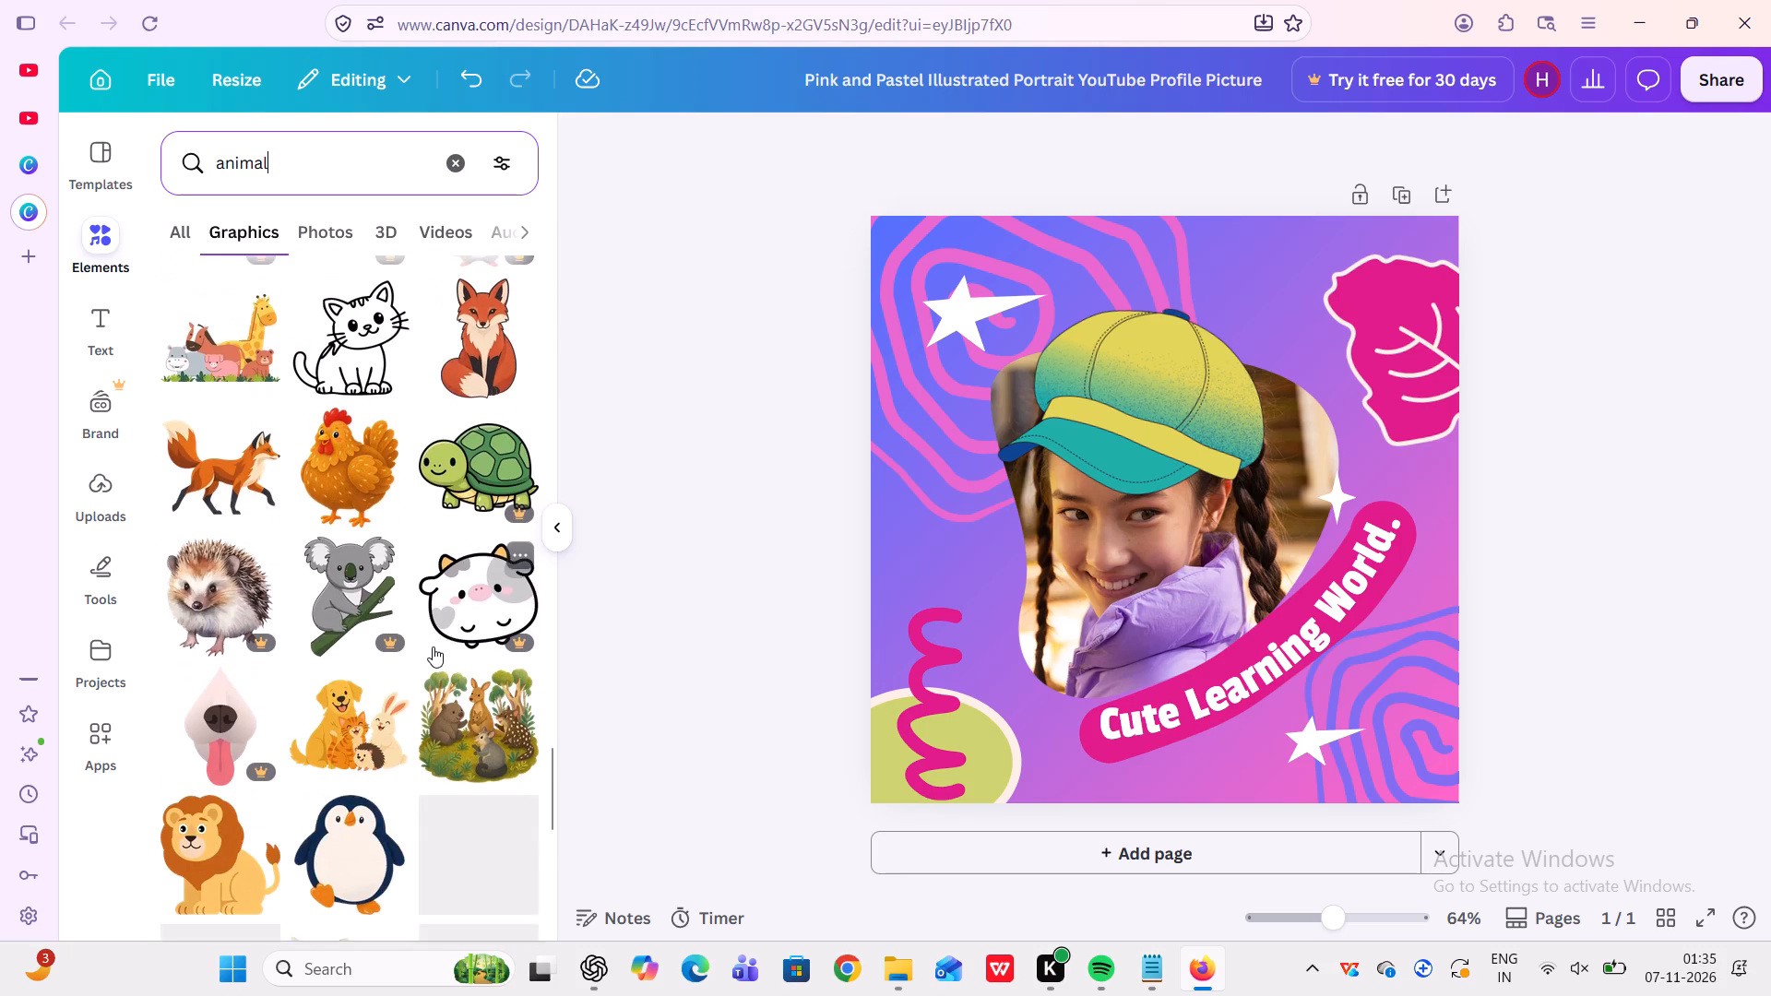
scroll(433, 646, "up", 17)
scroll(433, 646, "up", 4)
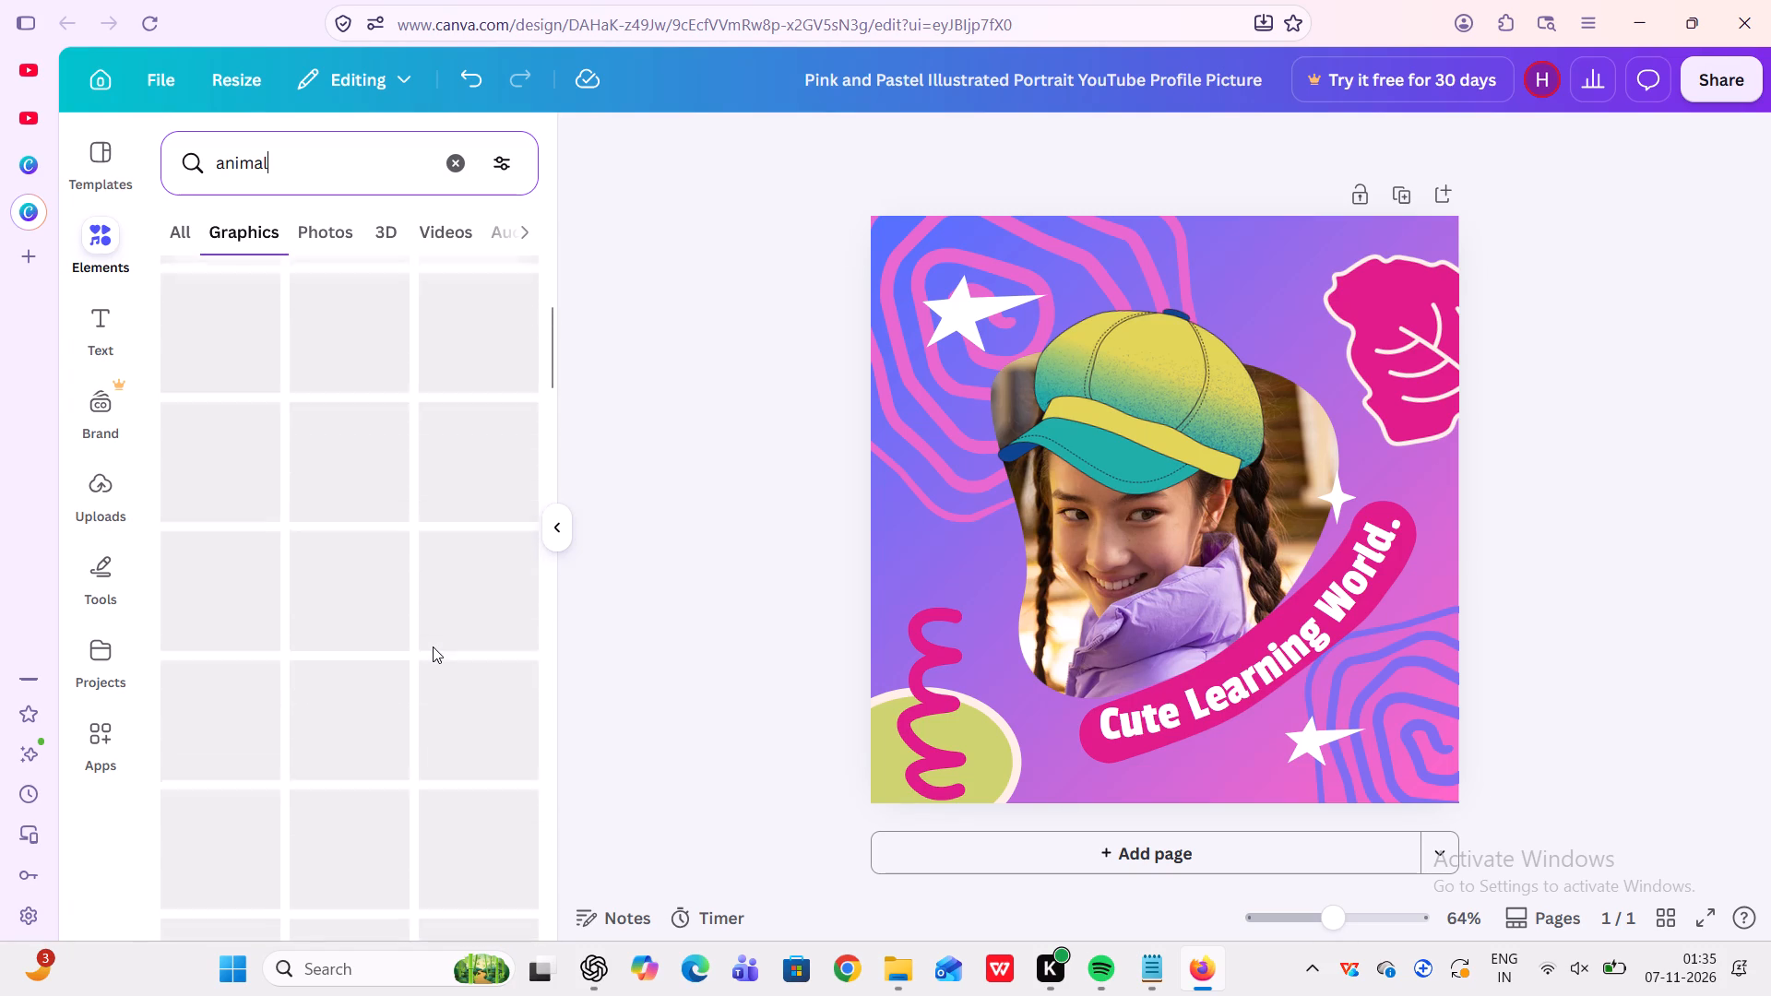
Switch the "animal" search to 3D elements and browse the 3D characters for a suitable one.
left_click(380, 229)
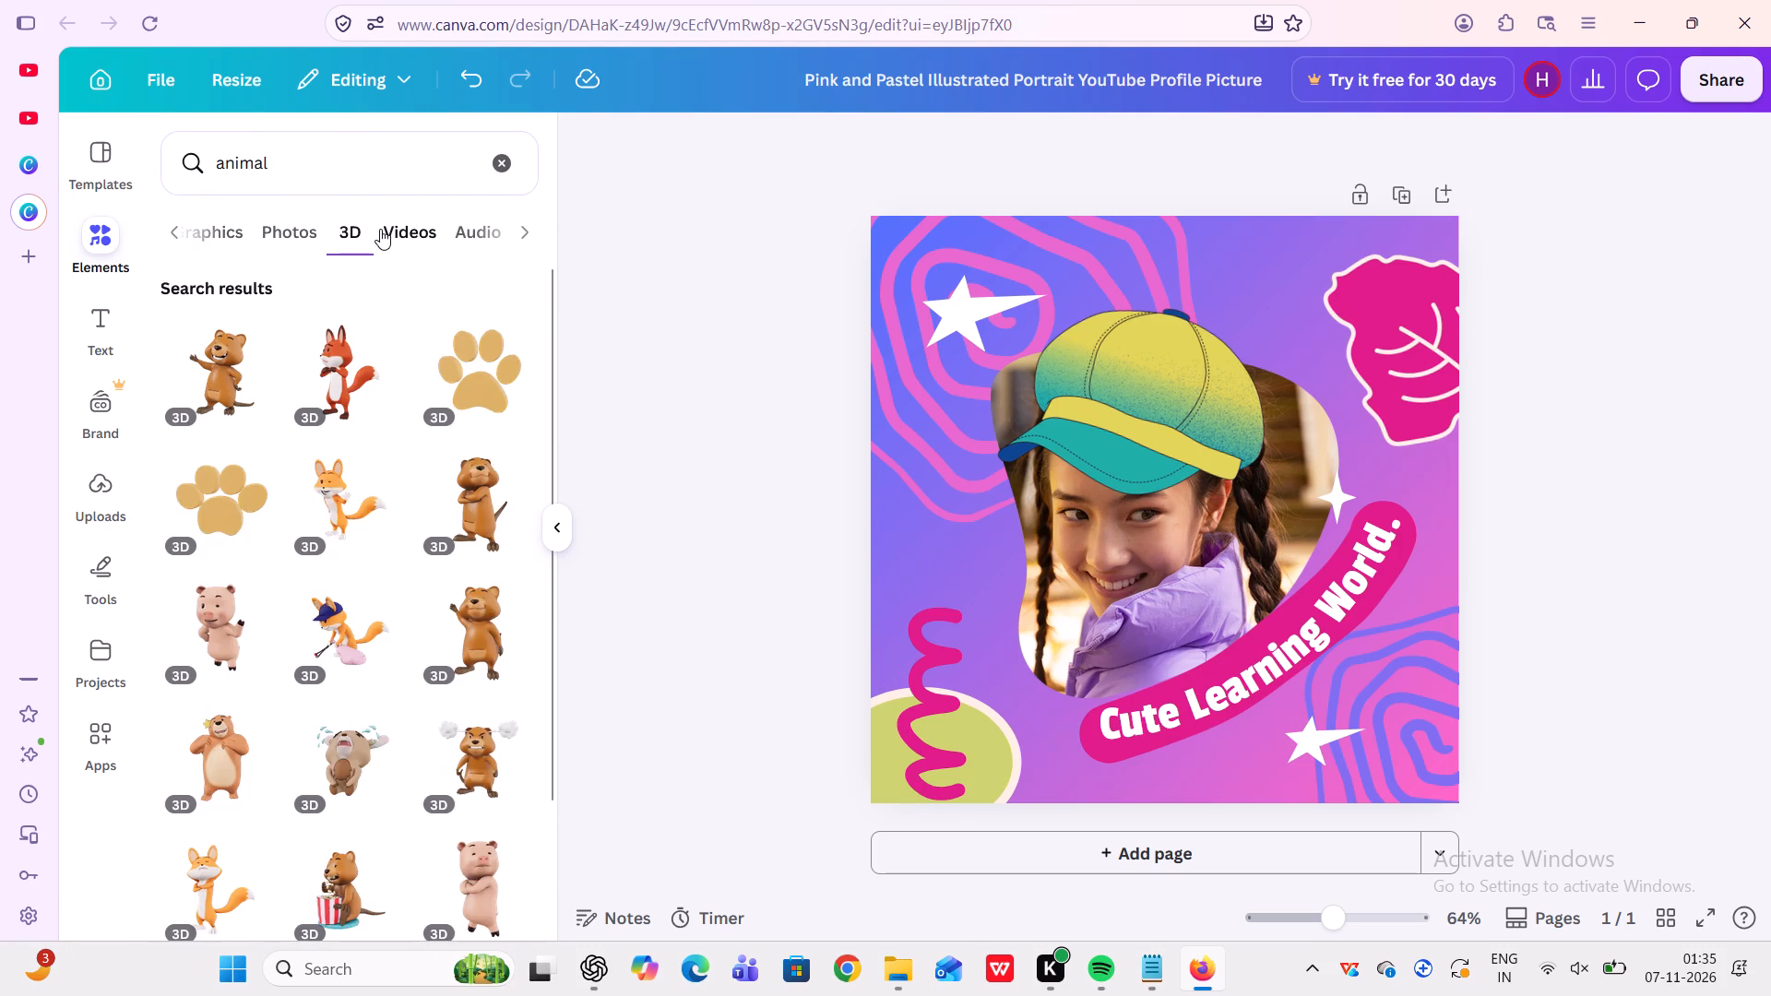
scroll(385, 731, "down", 3)
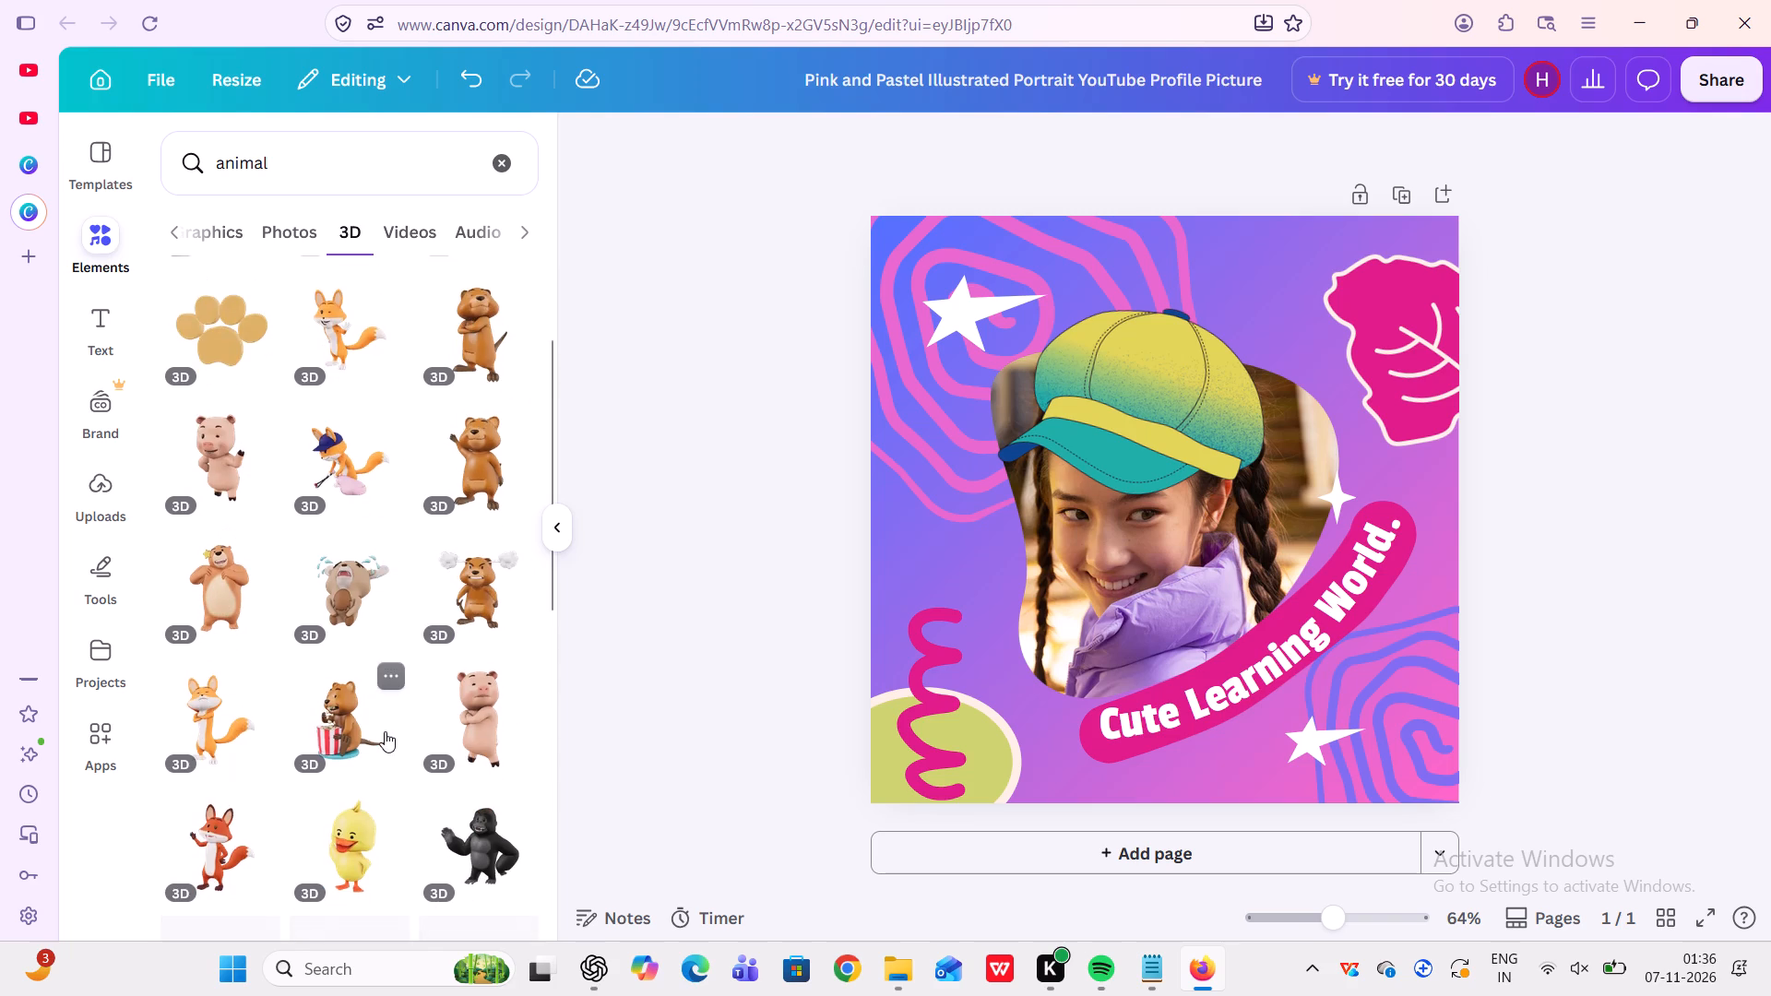
scroll(385, 731, "down", 4)
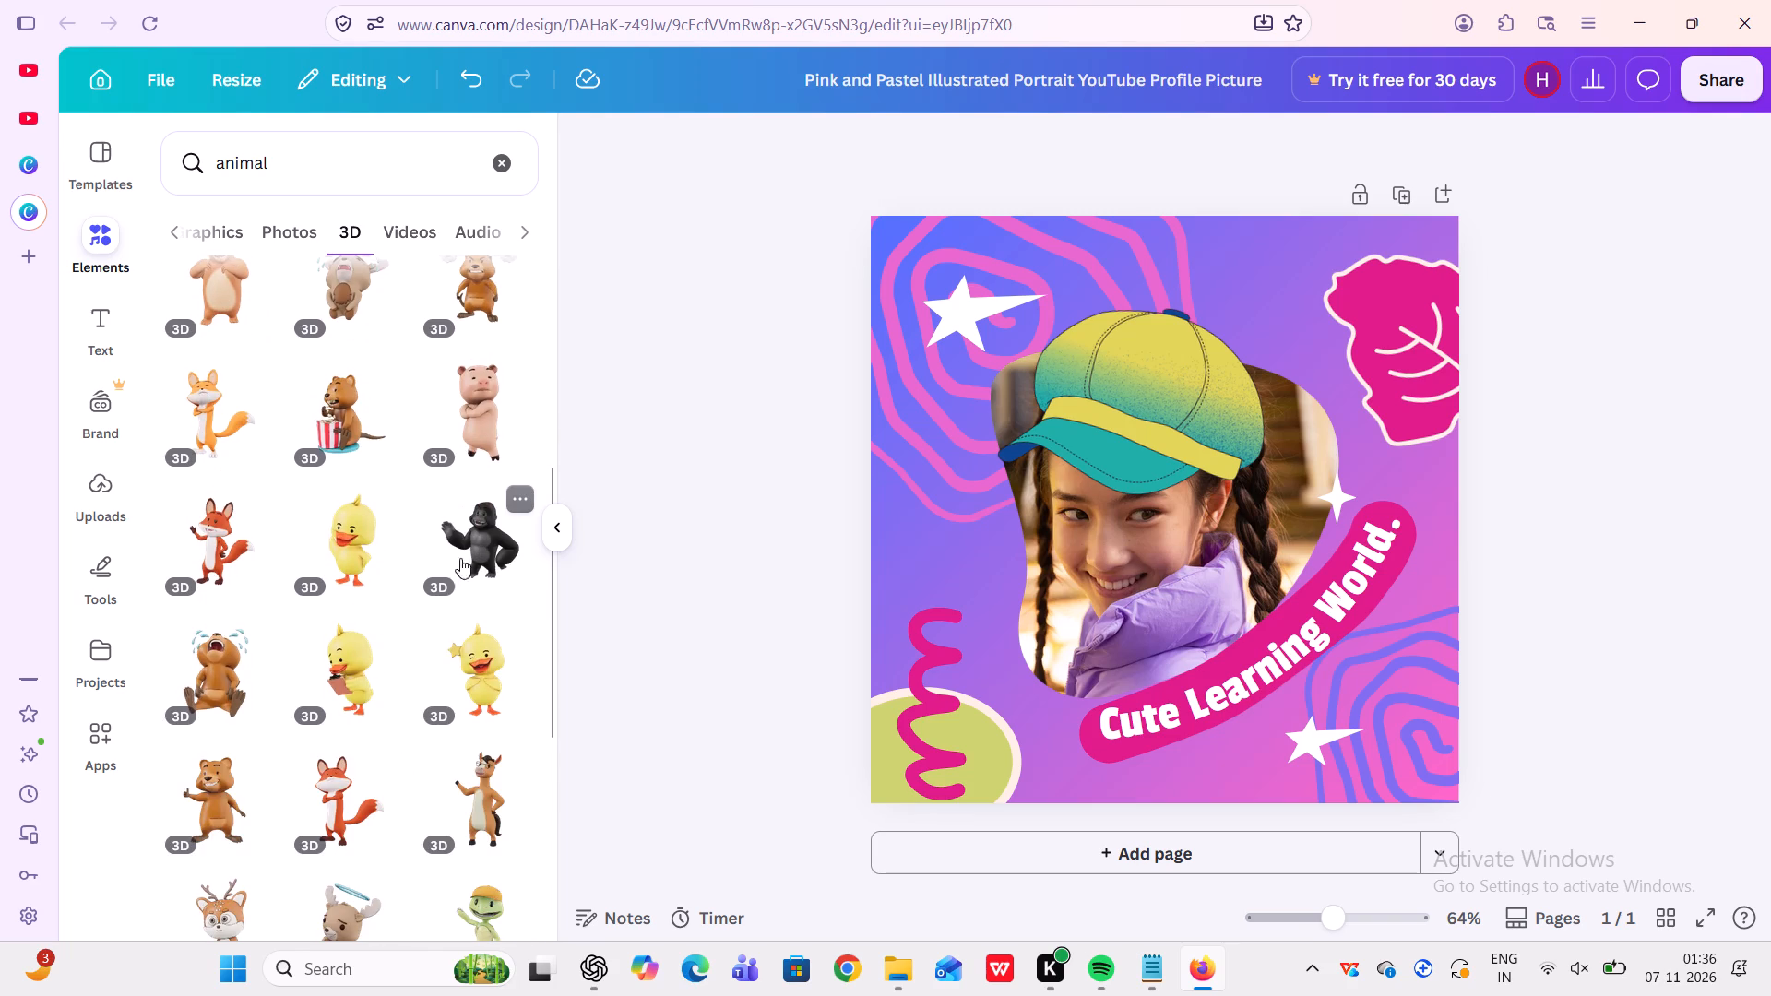
scroll(415, 599, "down", 4)
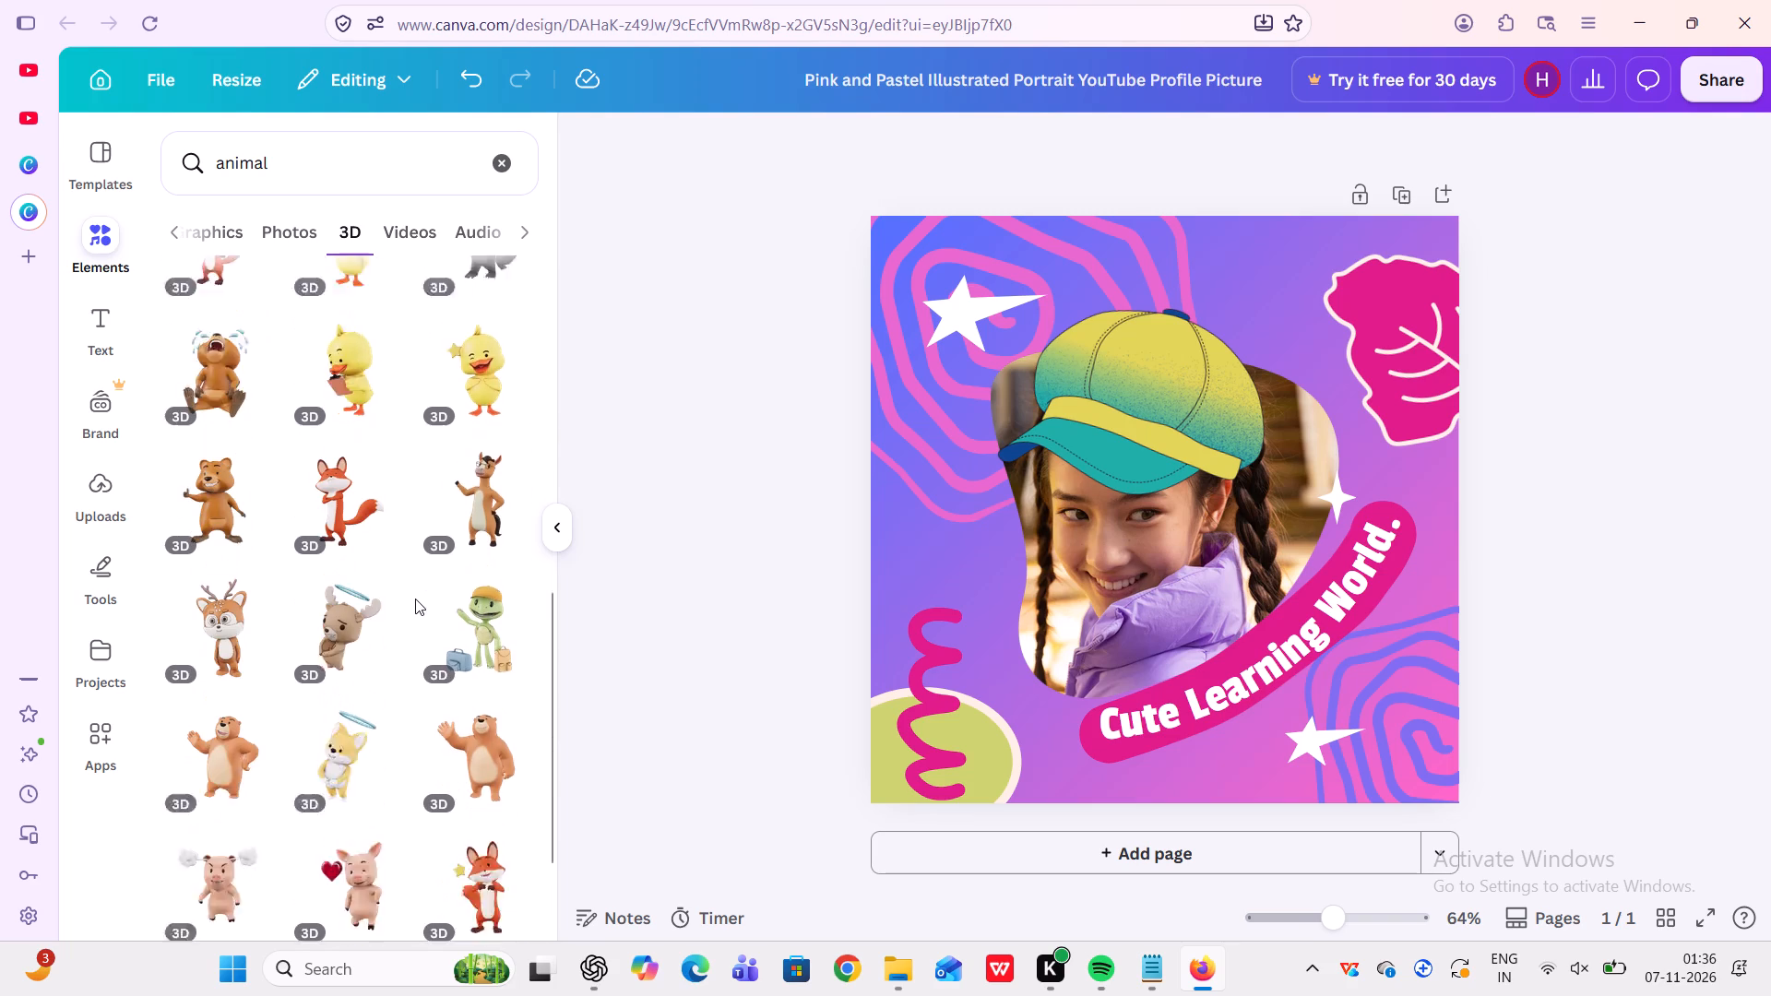
scroll(415, 599, "down", 5)
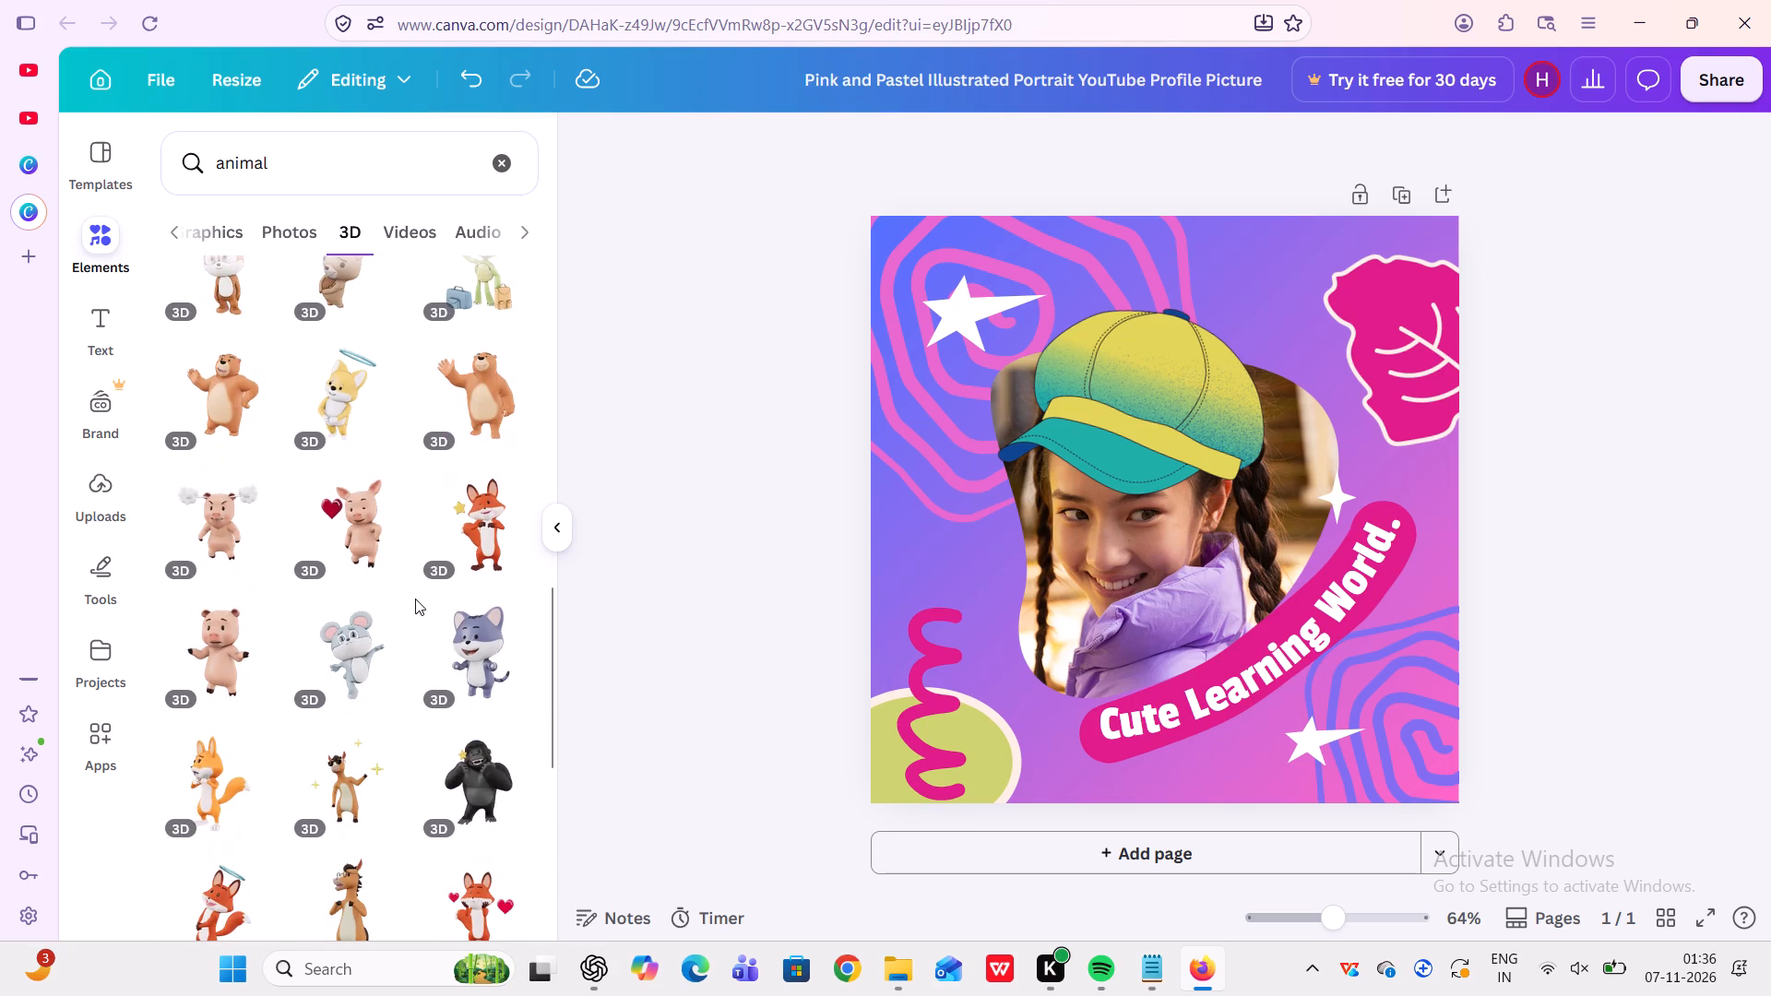
scroll(415, 599, "down", 5)
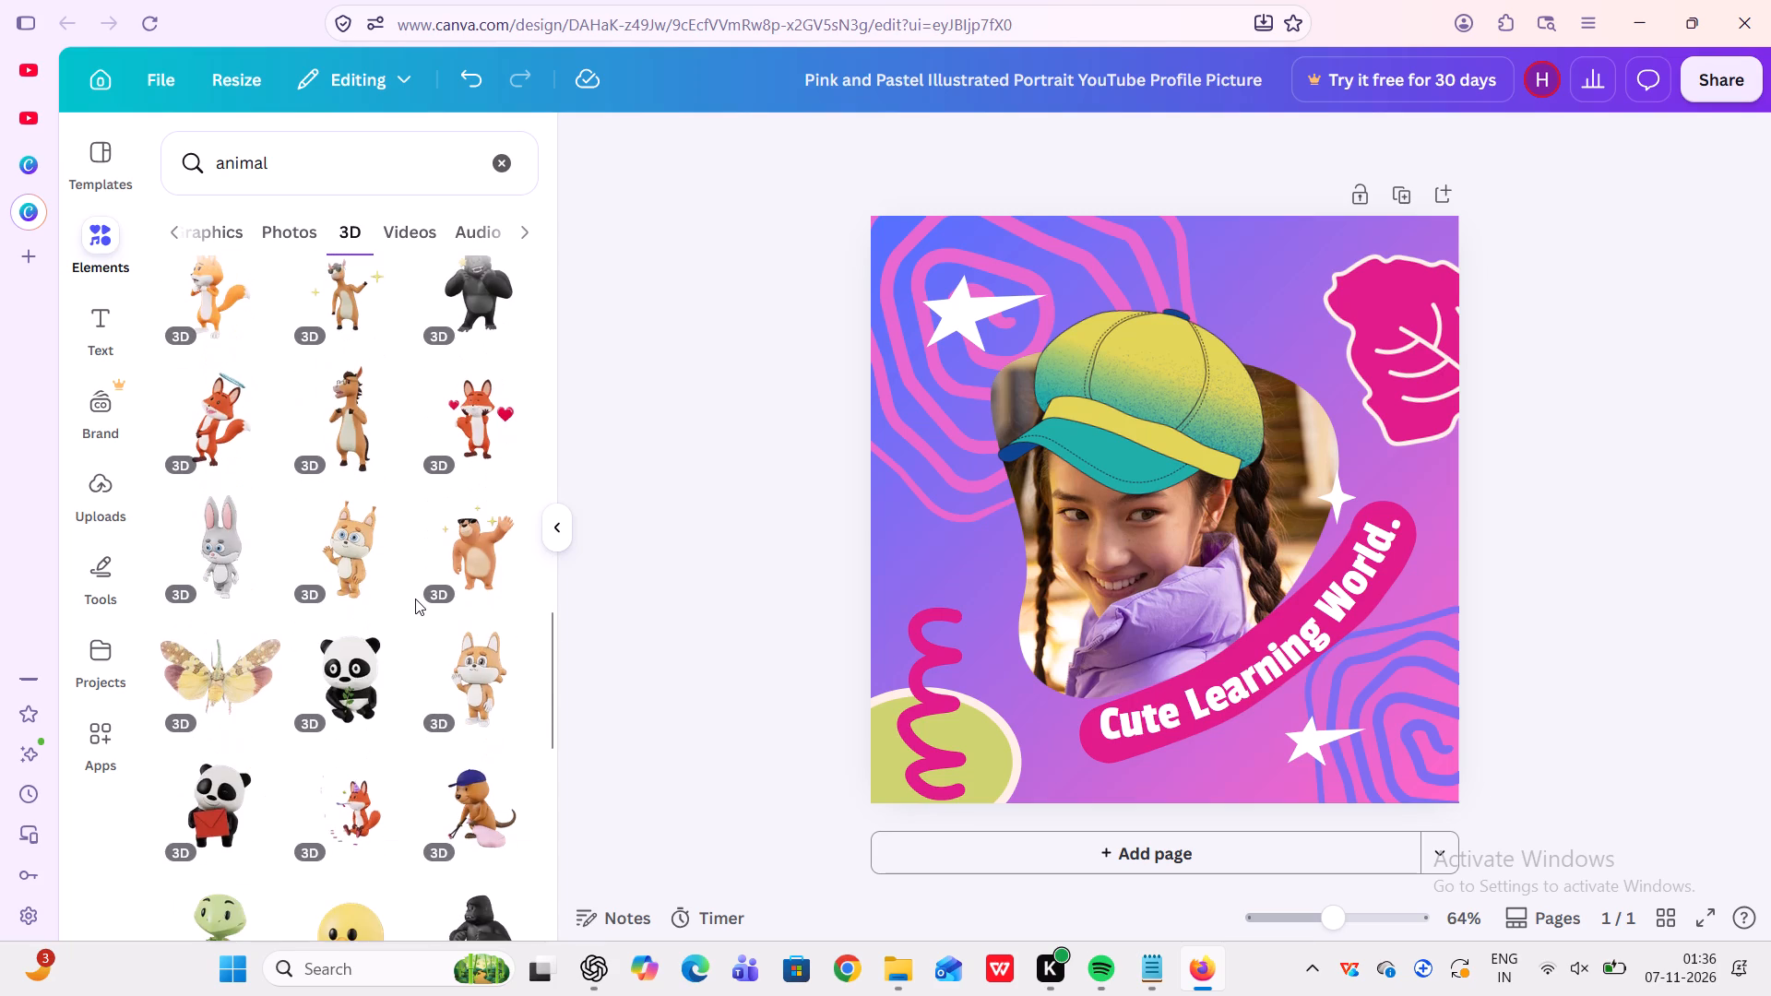
scroll(415, 599, "down", 3)
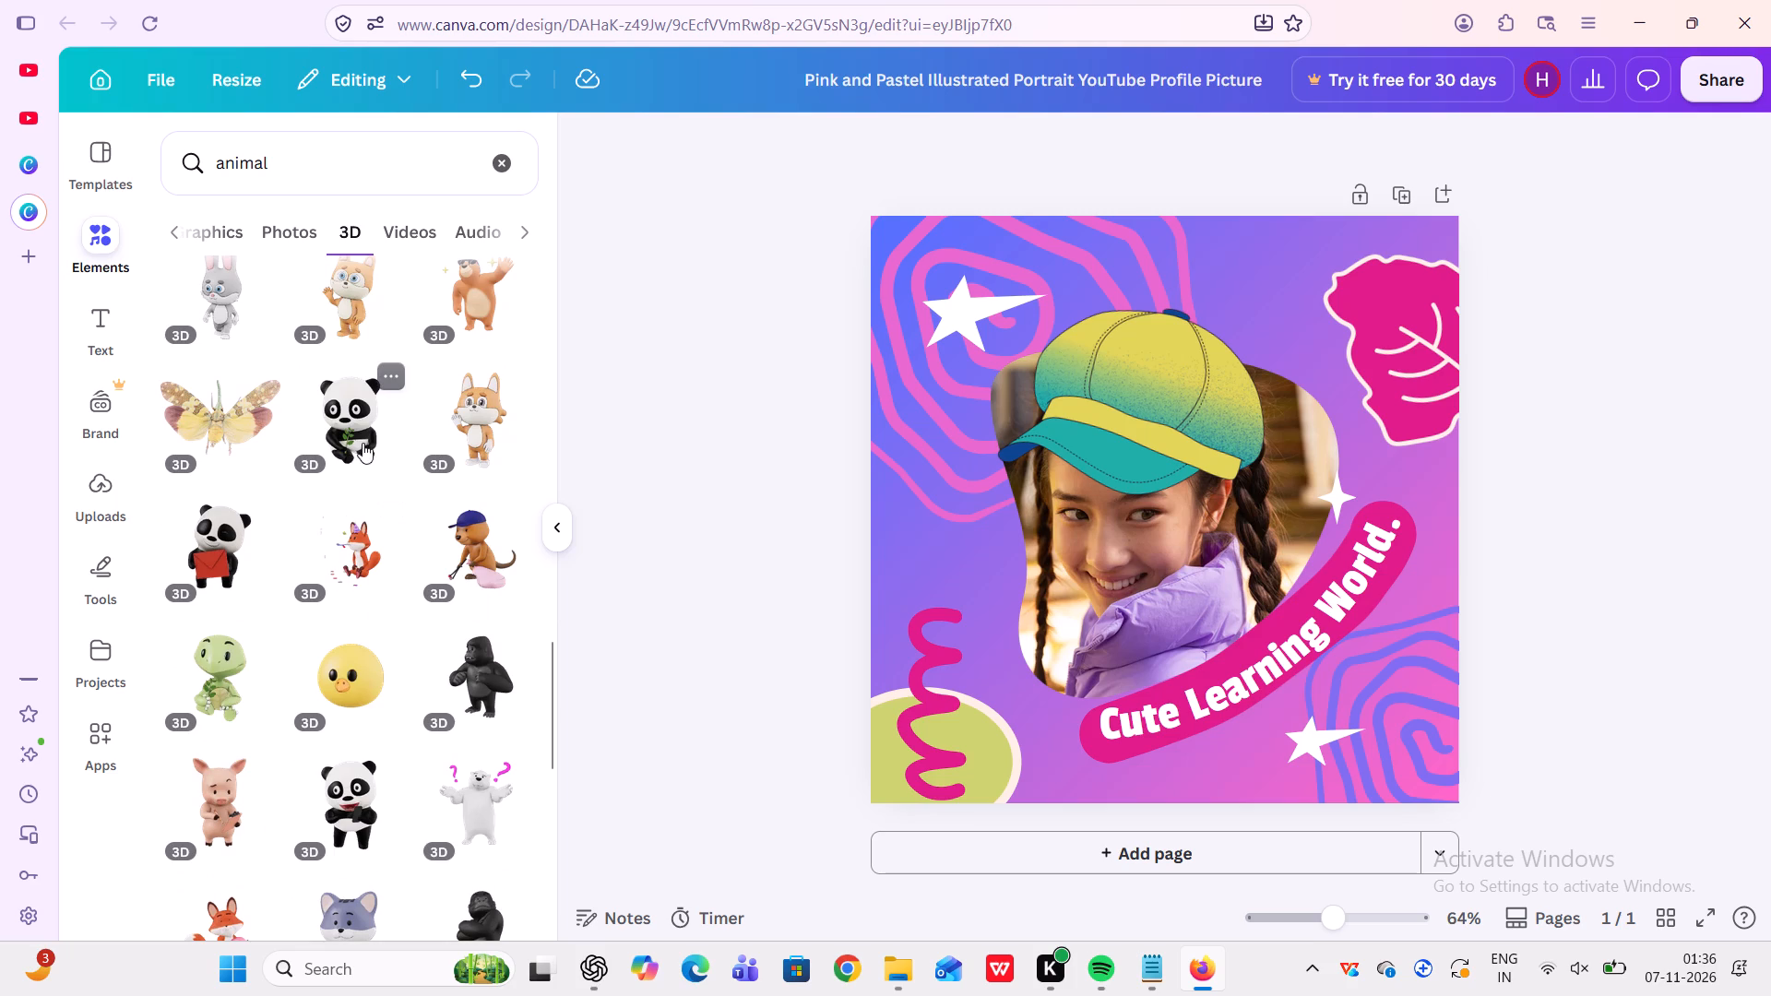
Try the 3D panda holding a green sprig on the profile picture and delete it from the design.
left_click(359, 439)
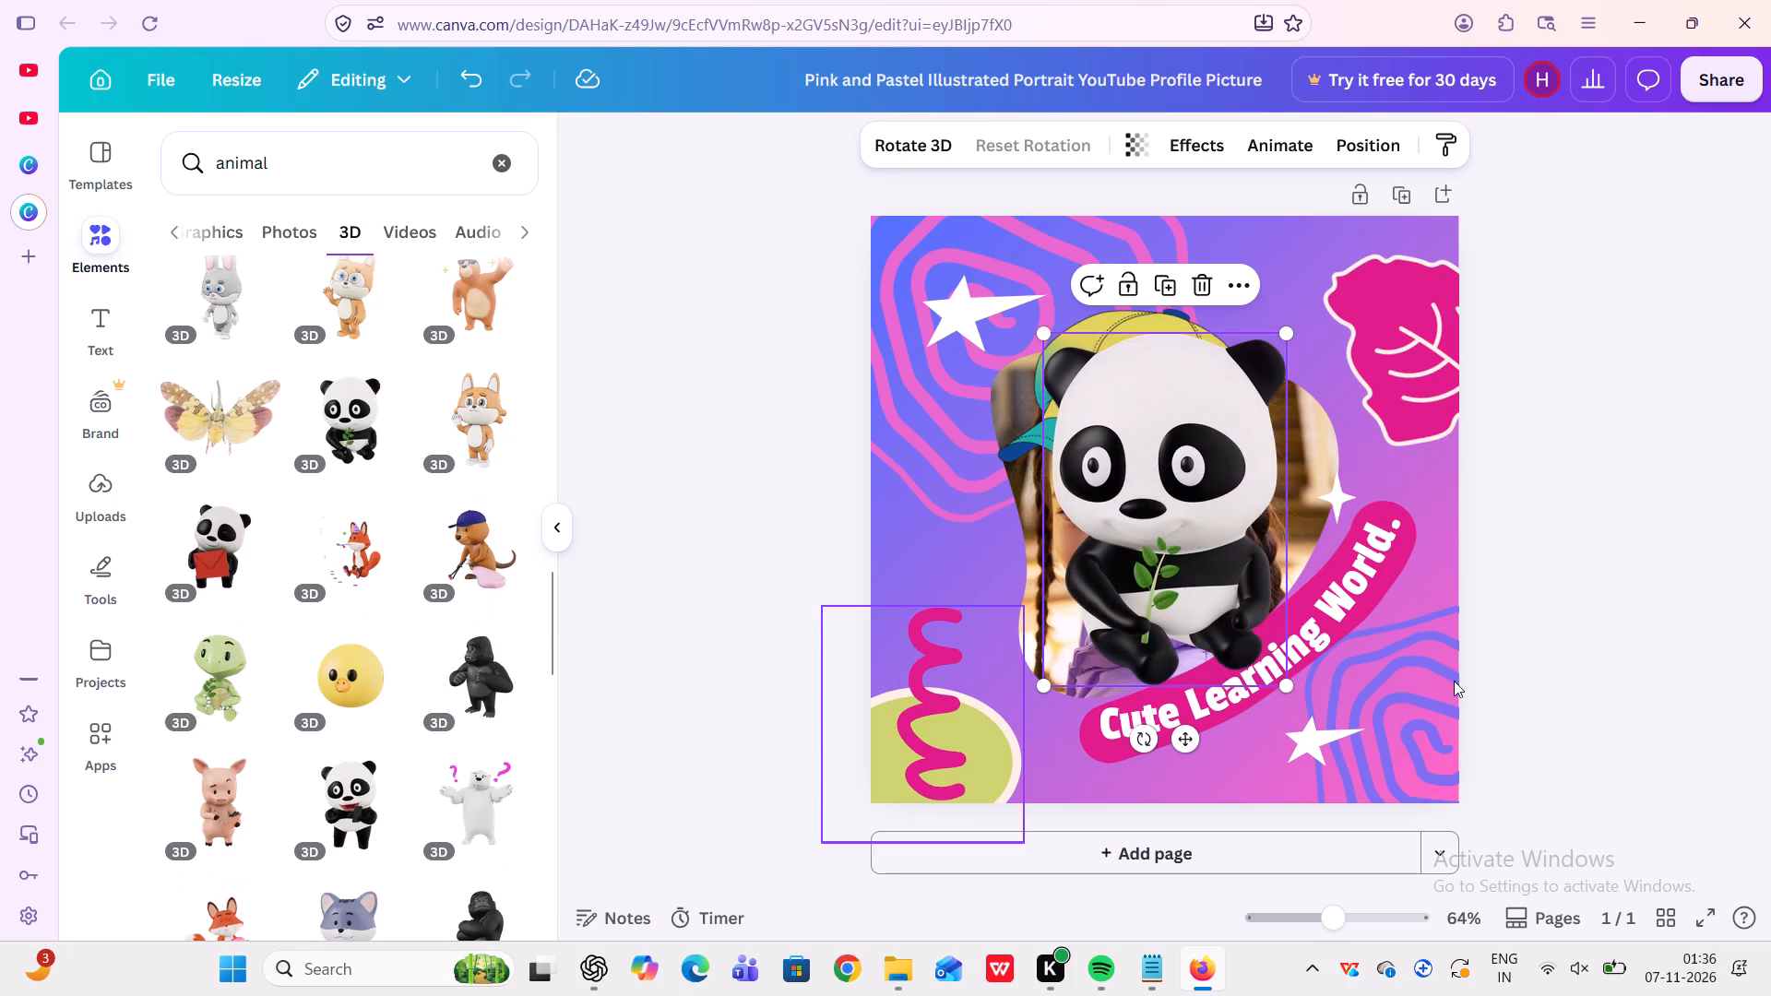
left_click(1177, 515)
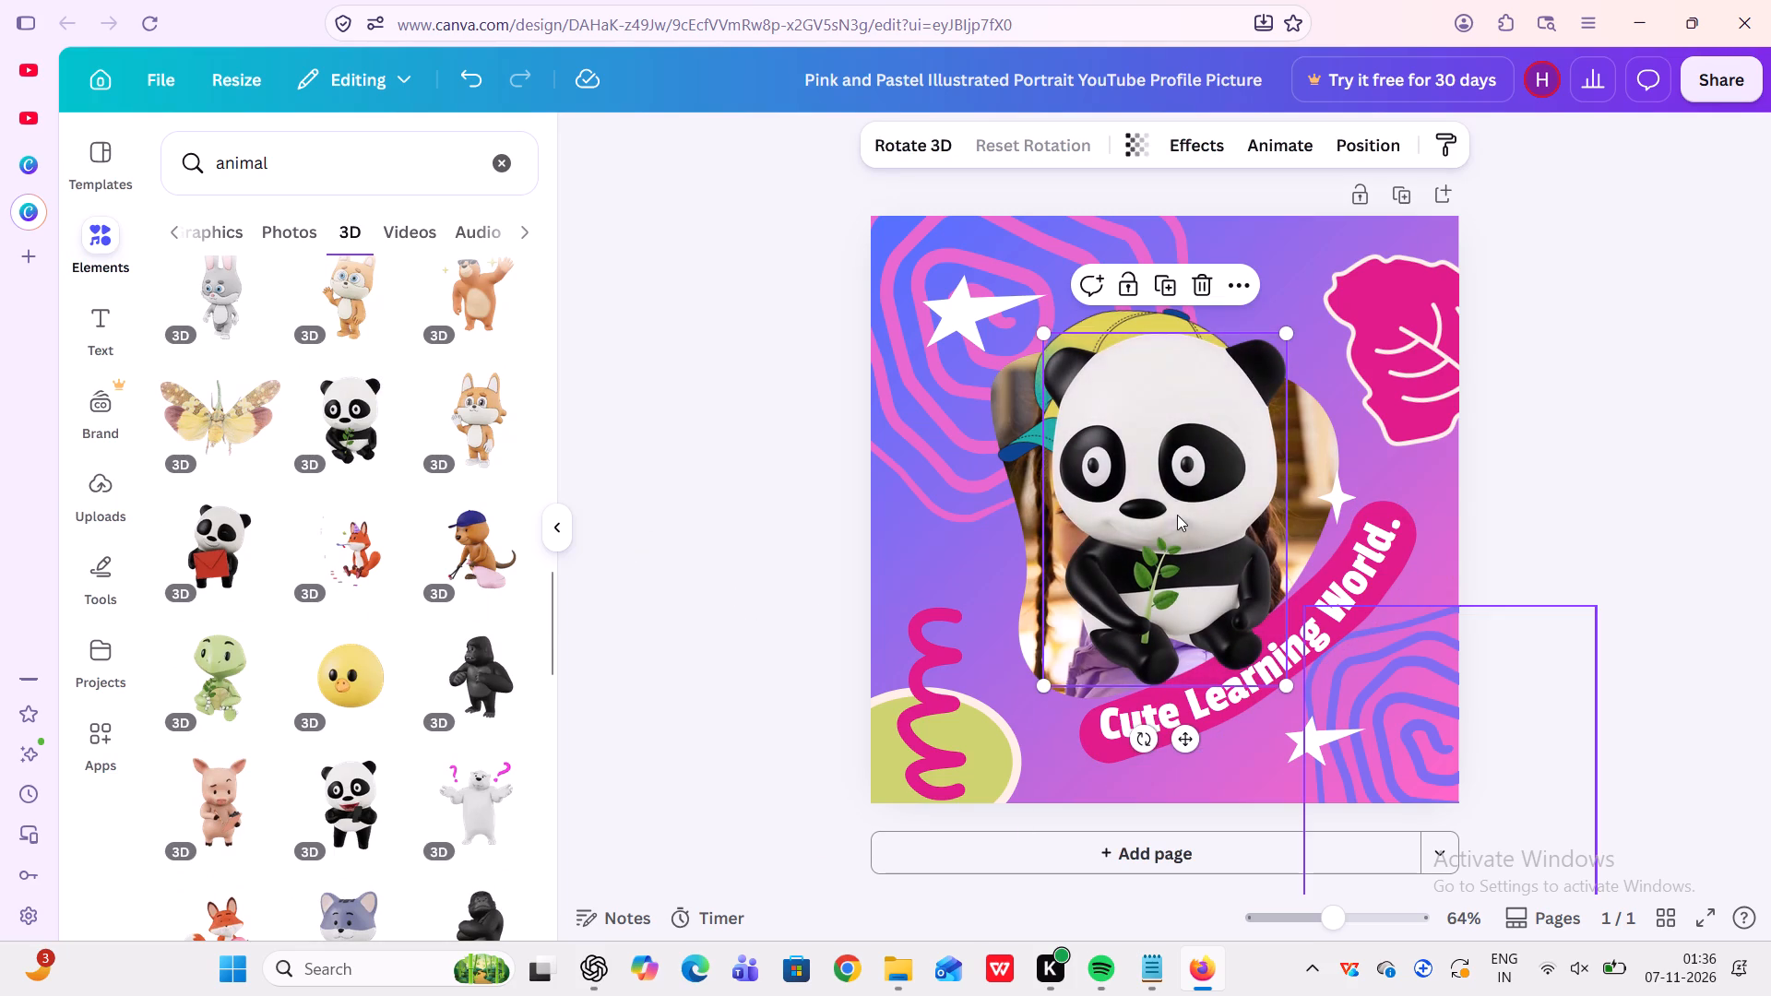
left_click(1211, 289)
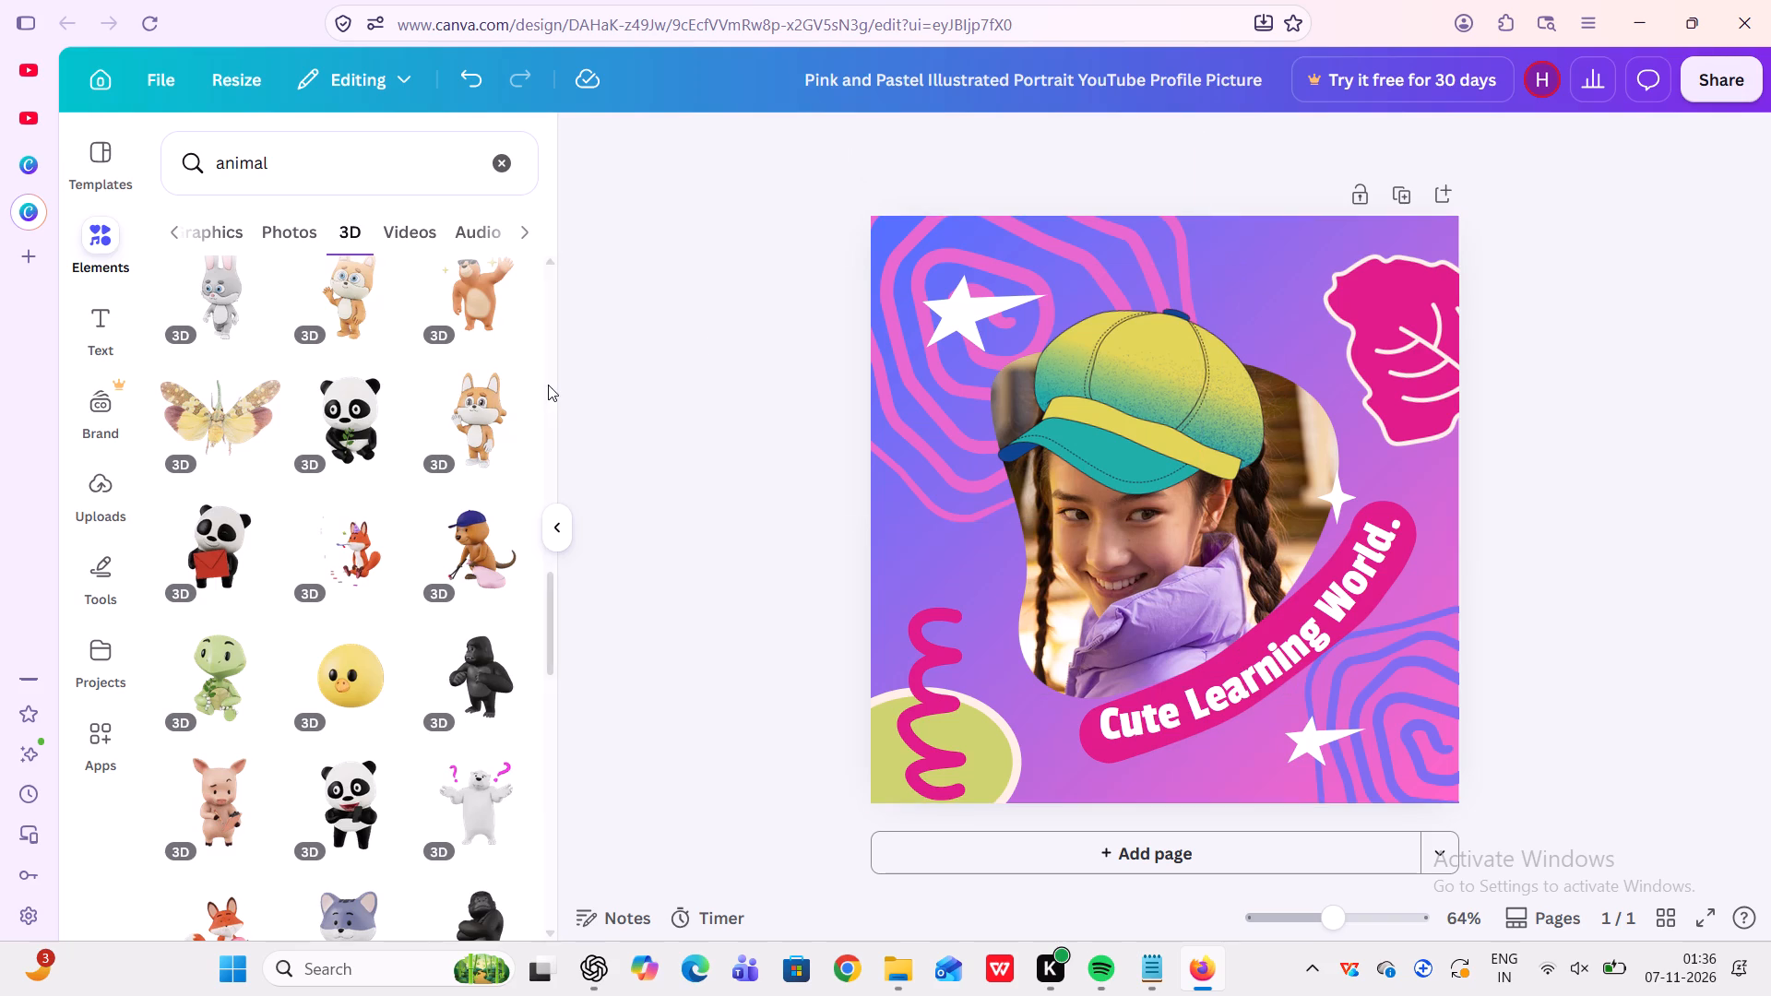
Search the 3D elements for "bunny" and switch back to the bunny graphics.
scroll(361, 494, "up", 17)
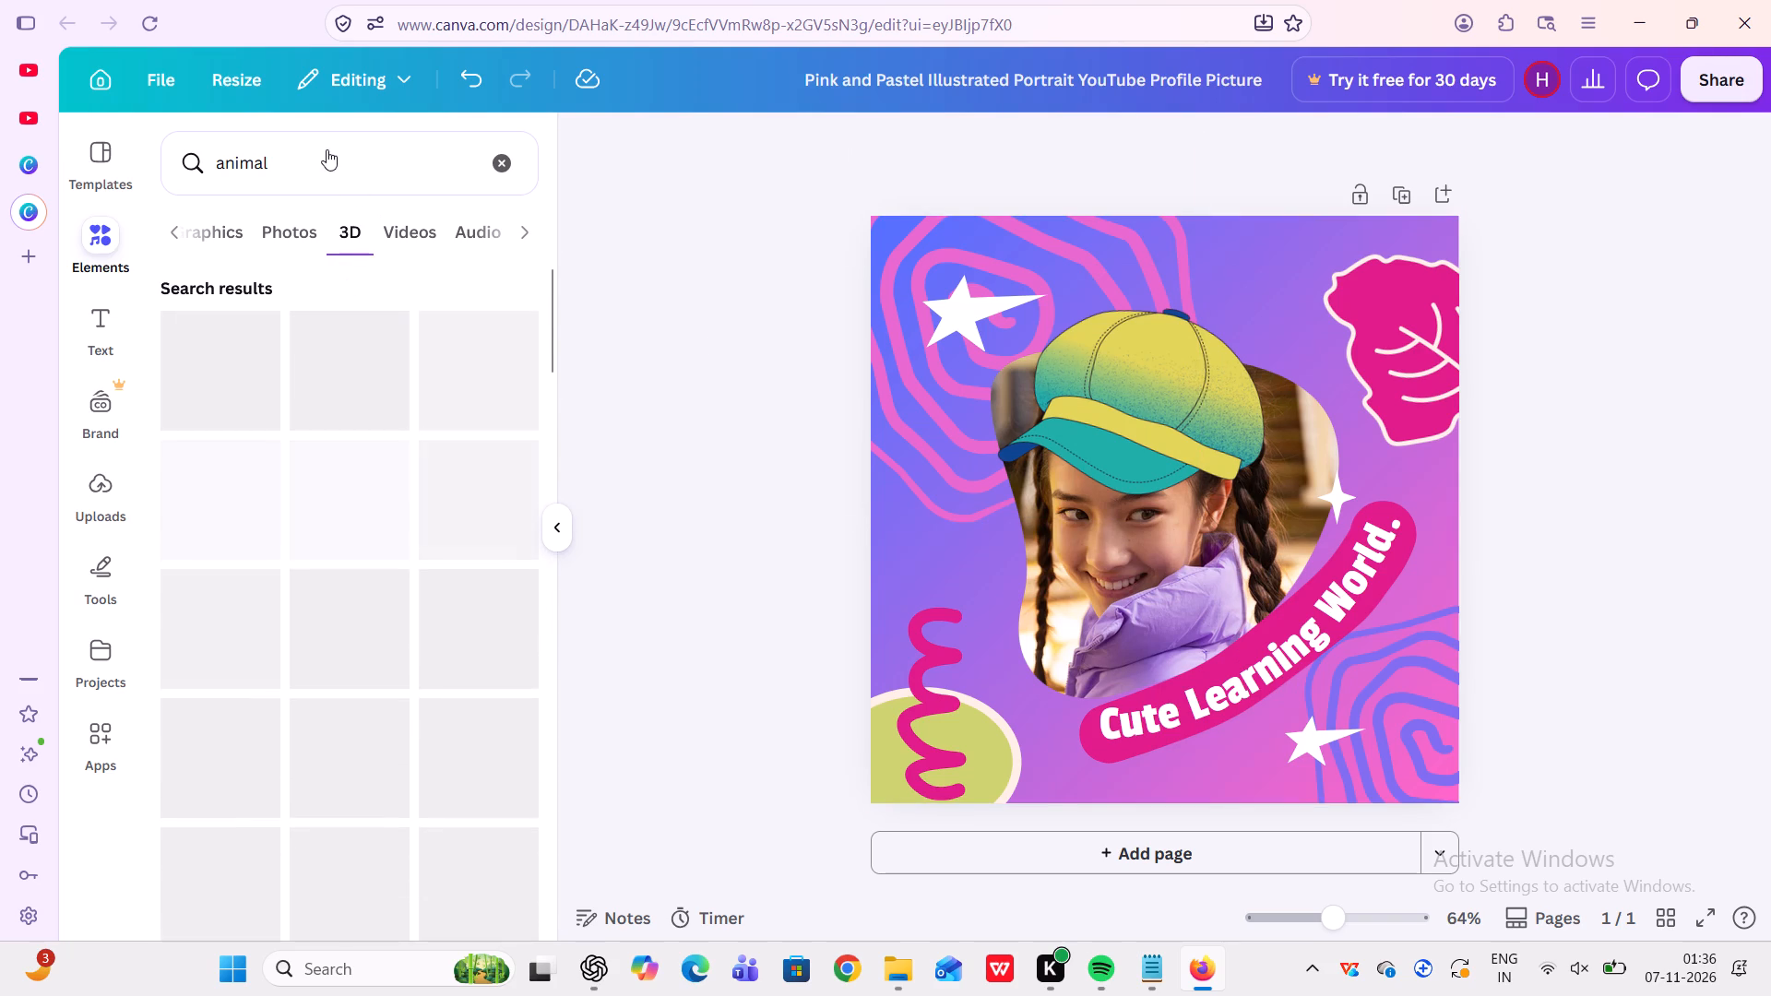
left_click_drag(327, 149, 137, 163)
key("BackSpace")
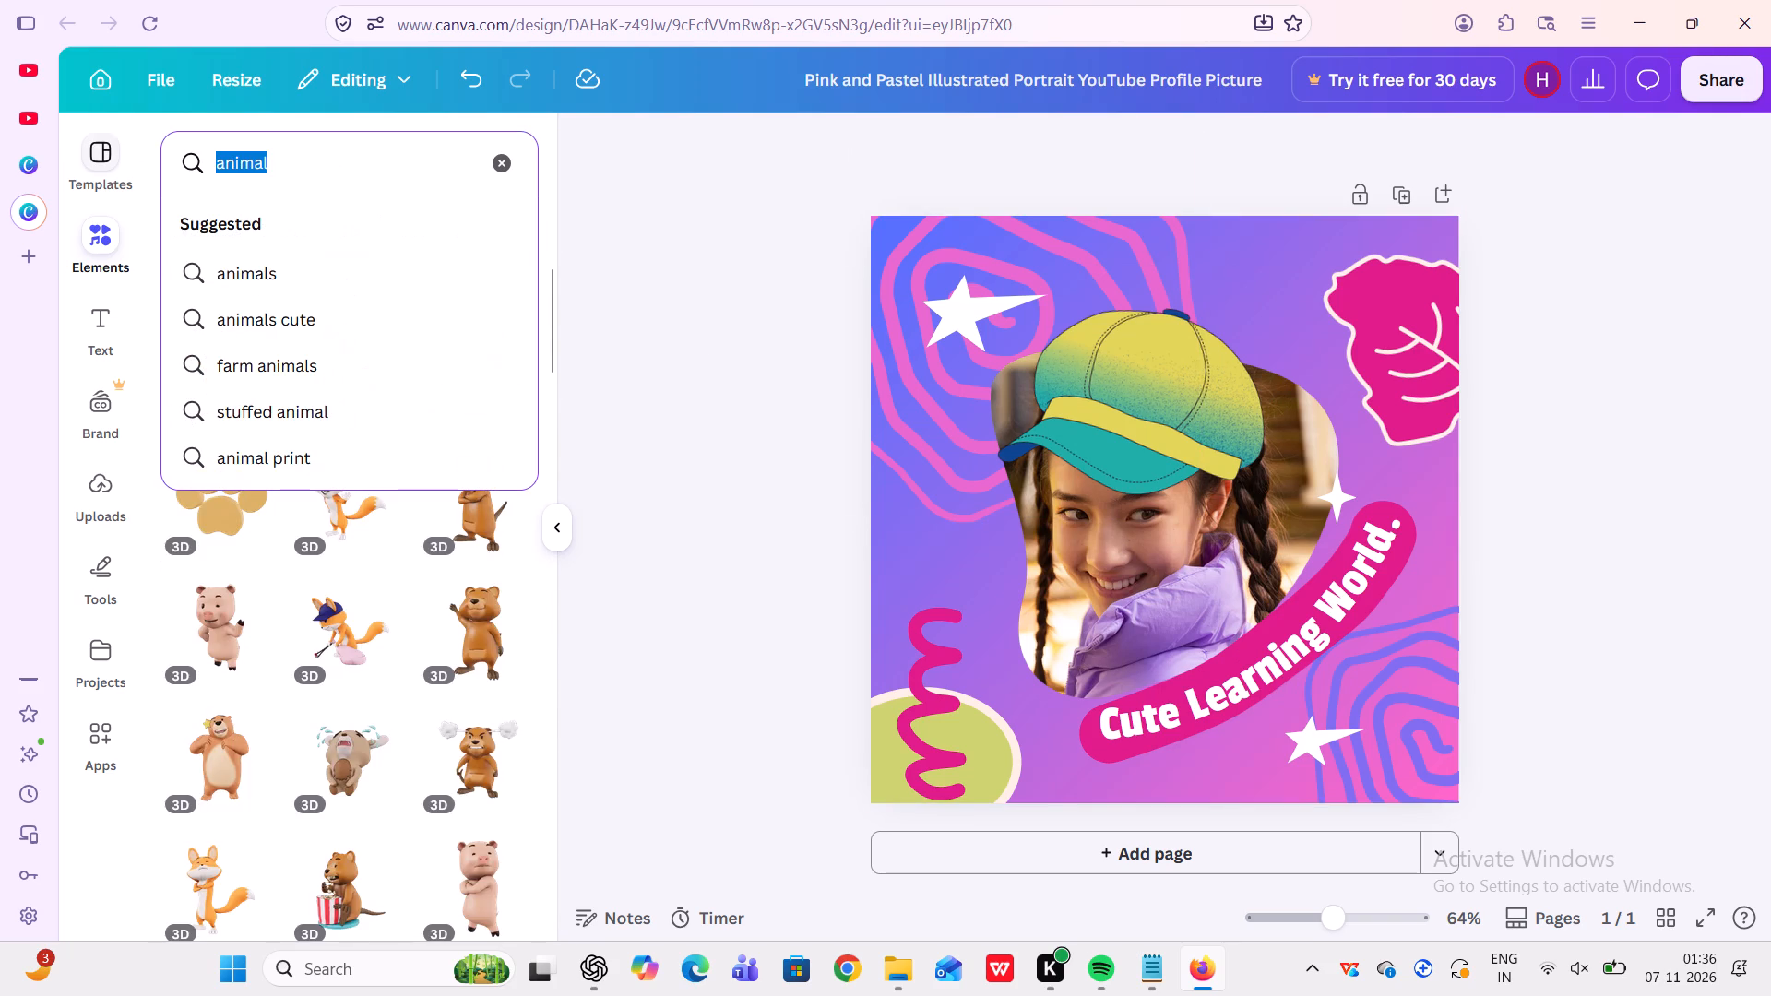
type("bunny")
key("Return")
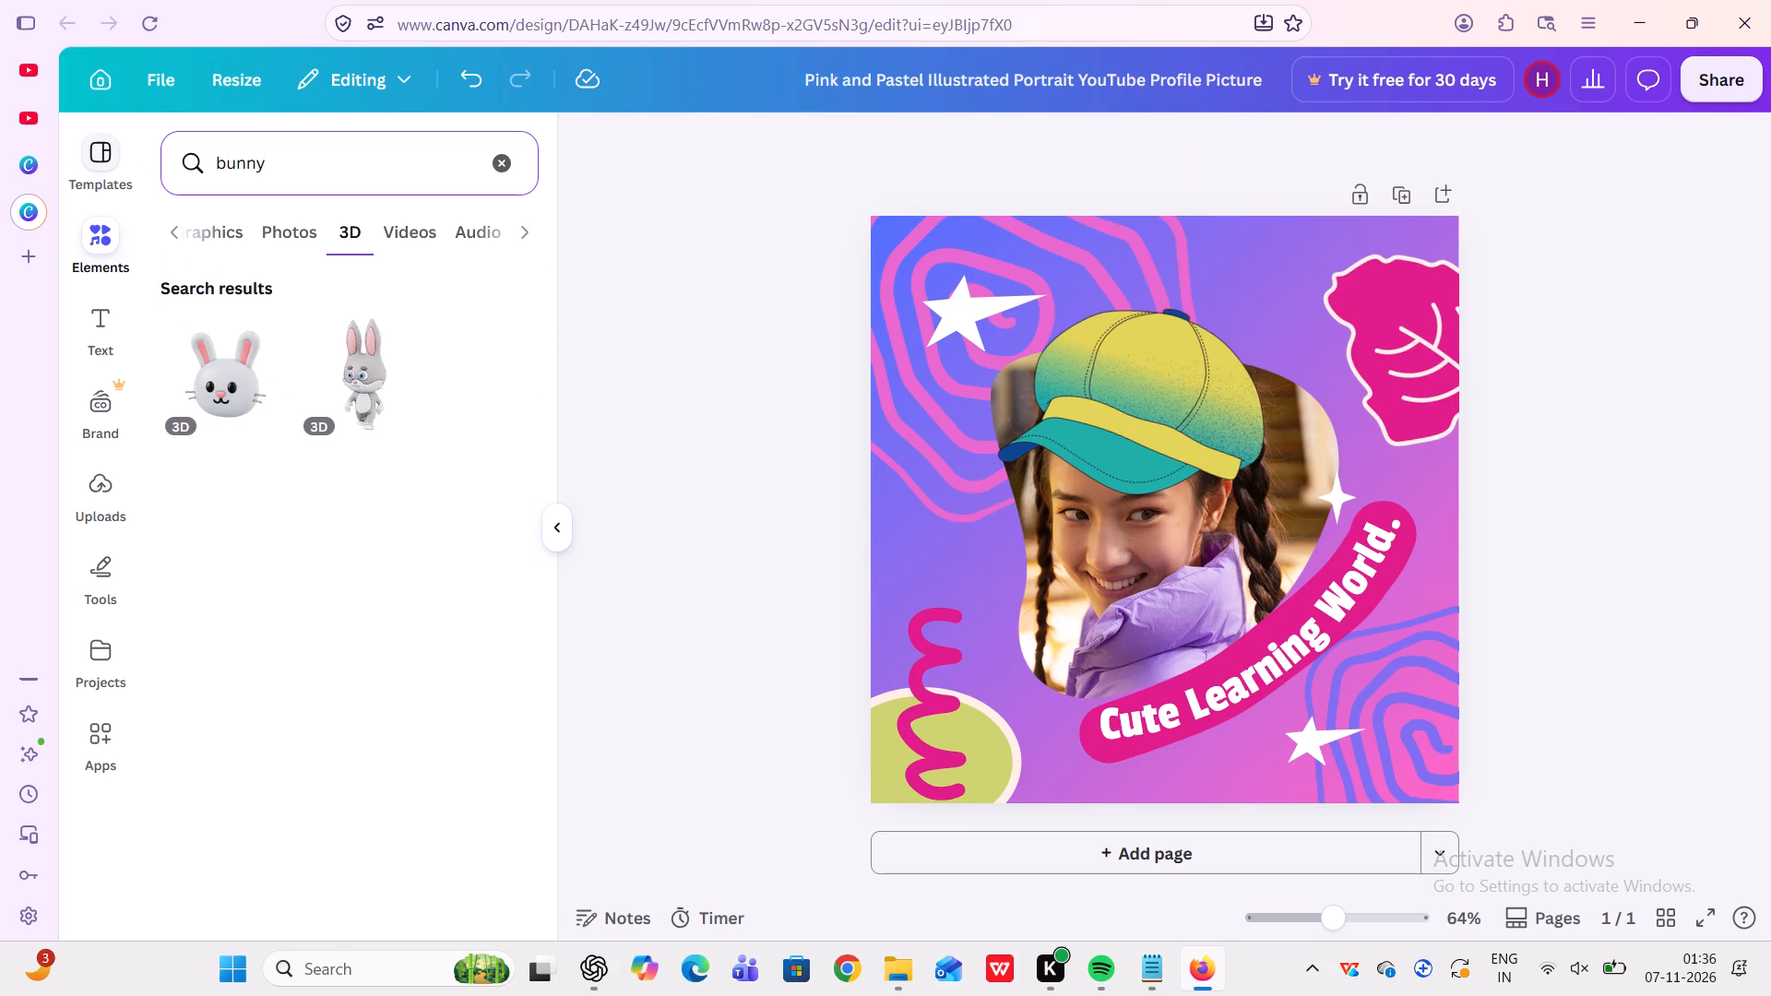
left_click(220, 236)
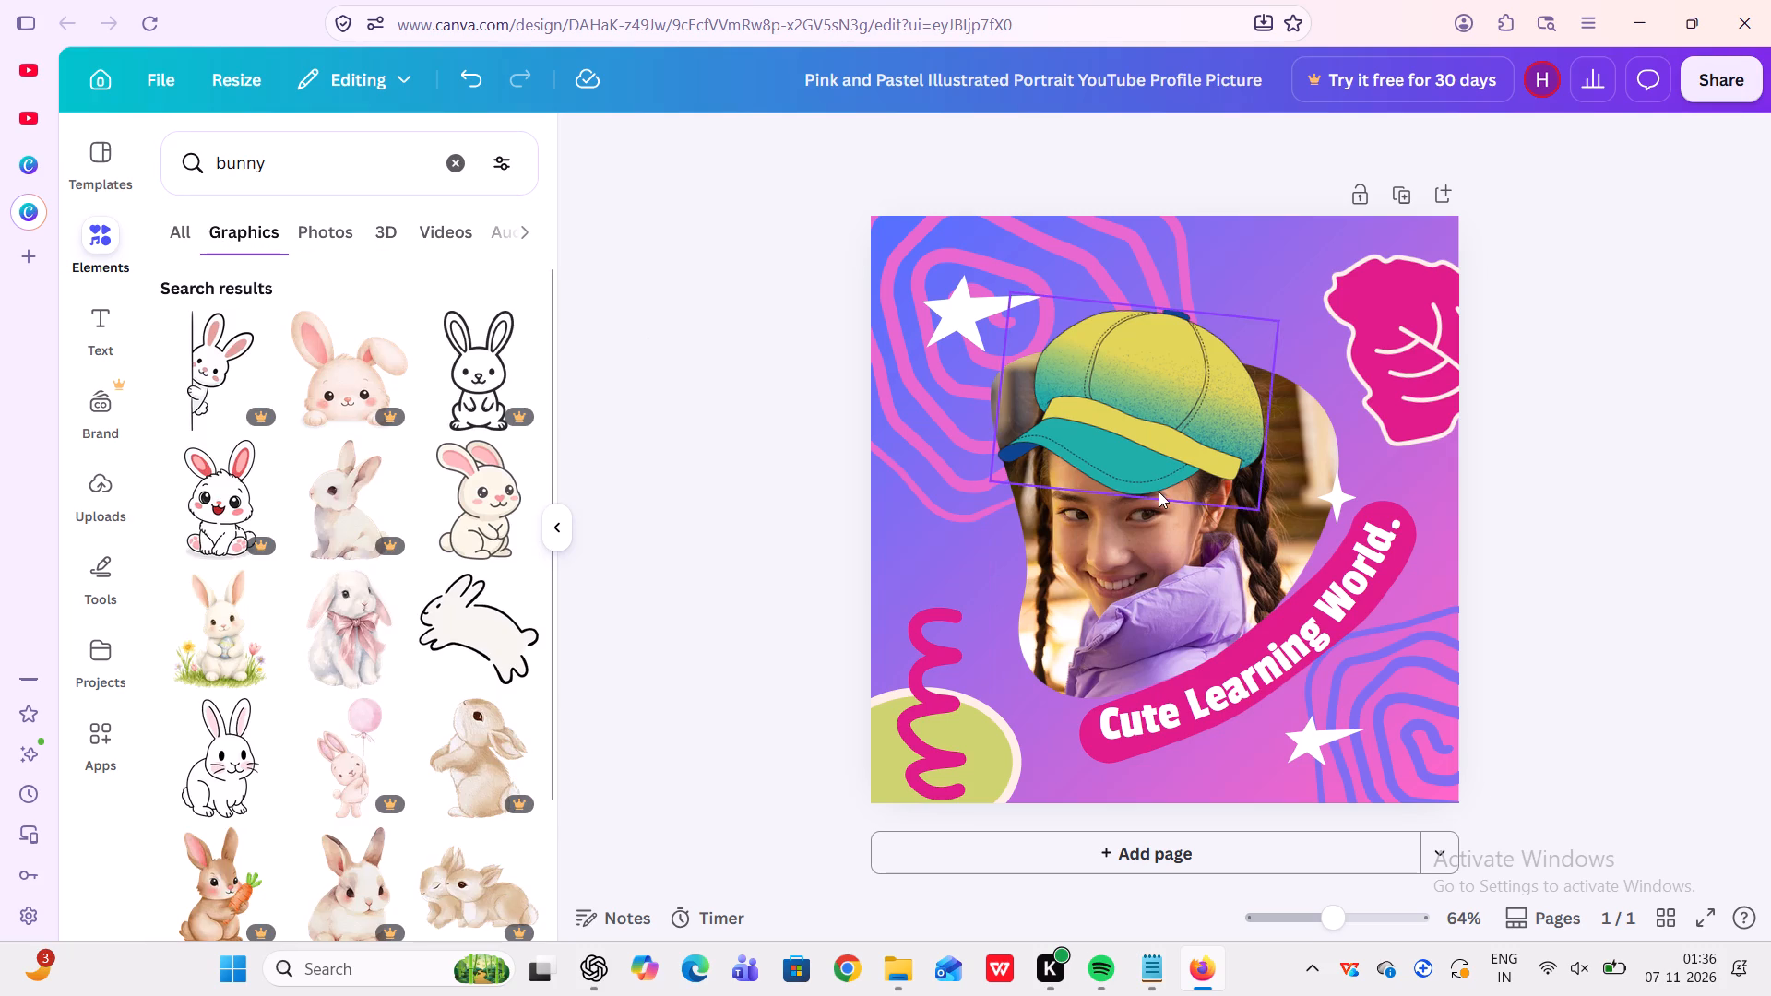
Delete the yellow and teal cap covering the girl's head in the profile picture.
left_click(1124, 516)
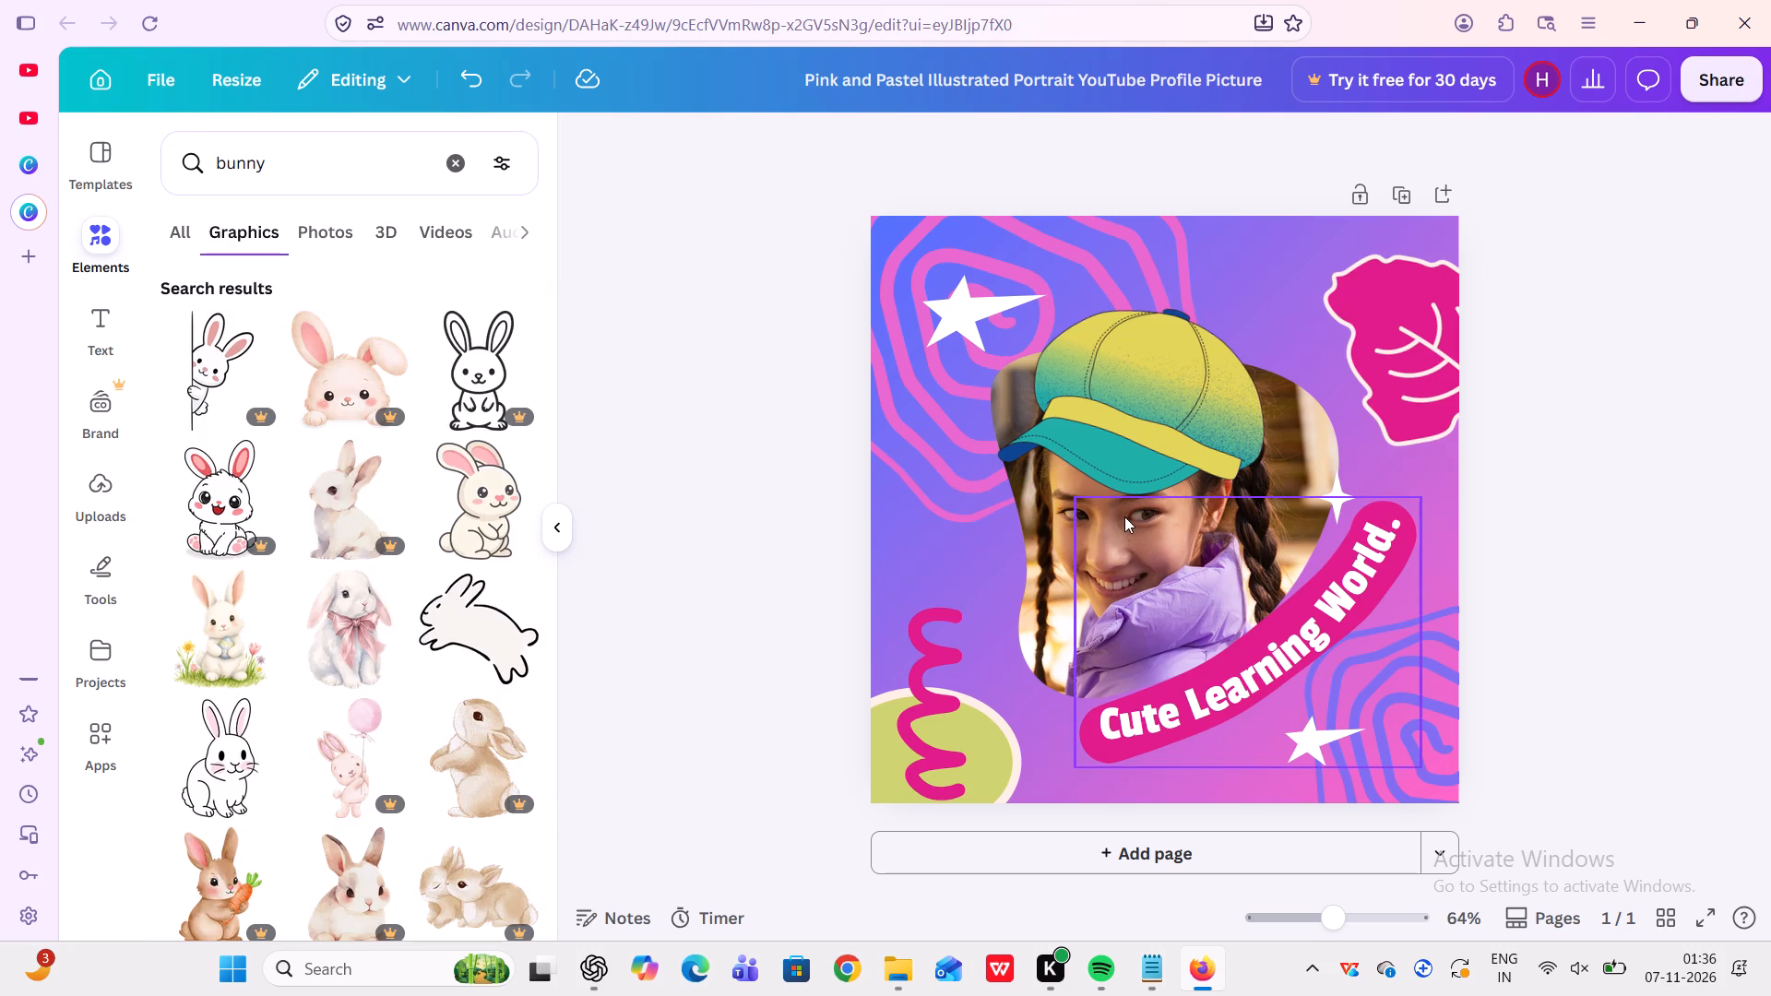
left_click(1090, 409)
key("BackSpace")
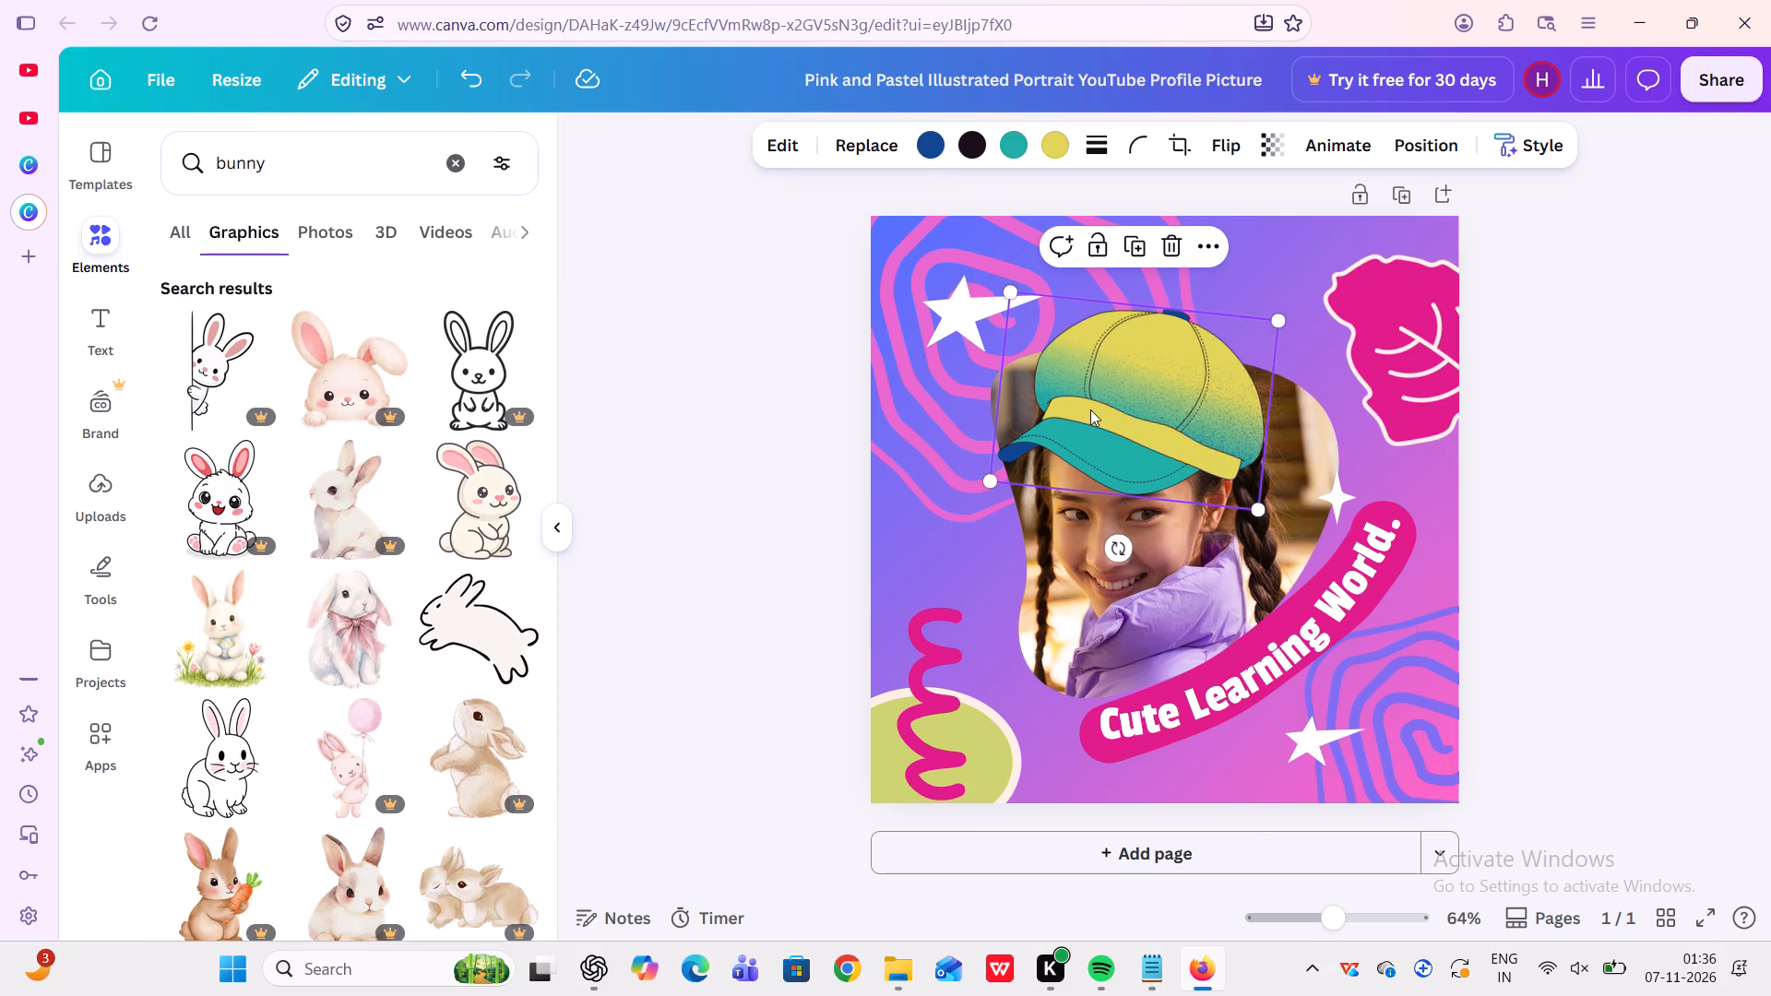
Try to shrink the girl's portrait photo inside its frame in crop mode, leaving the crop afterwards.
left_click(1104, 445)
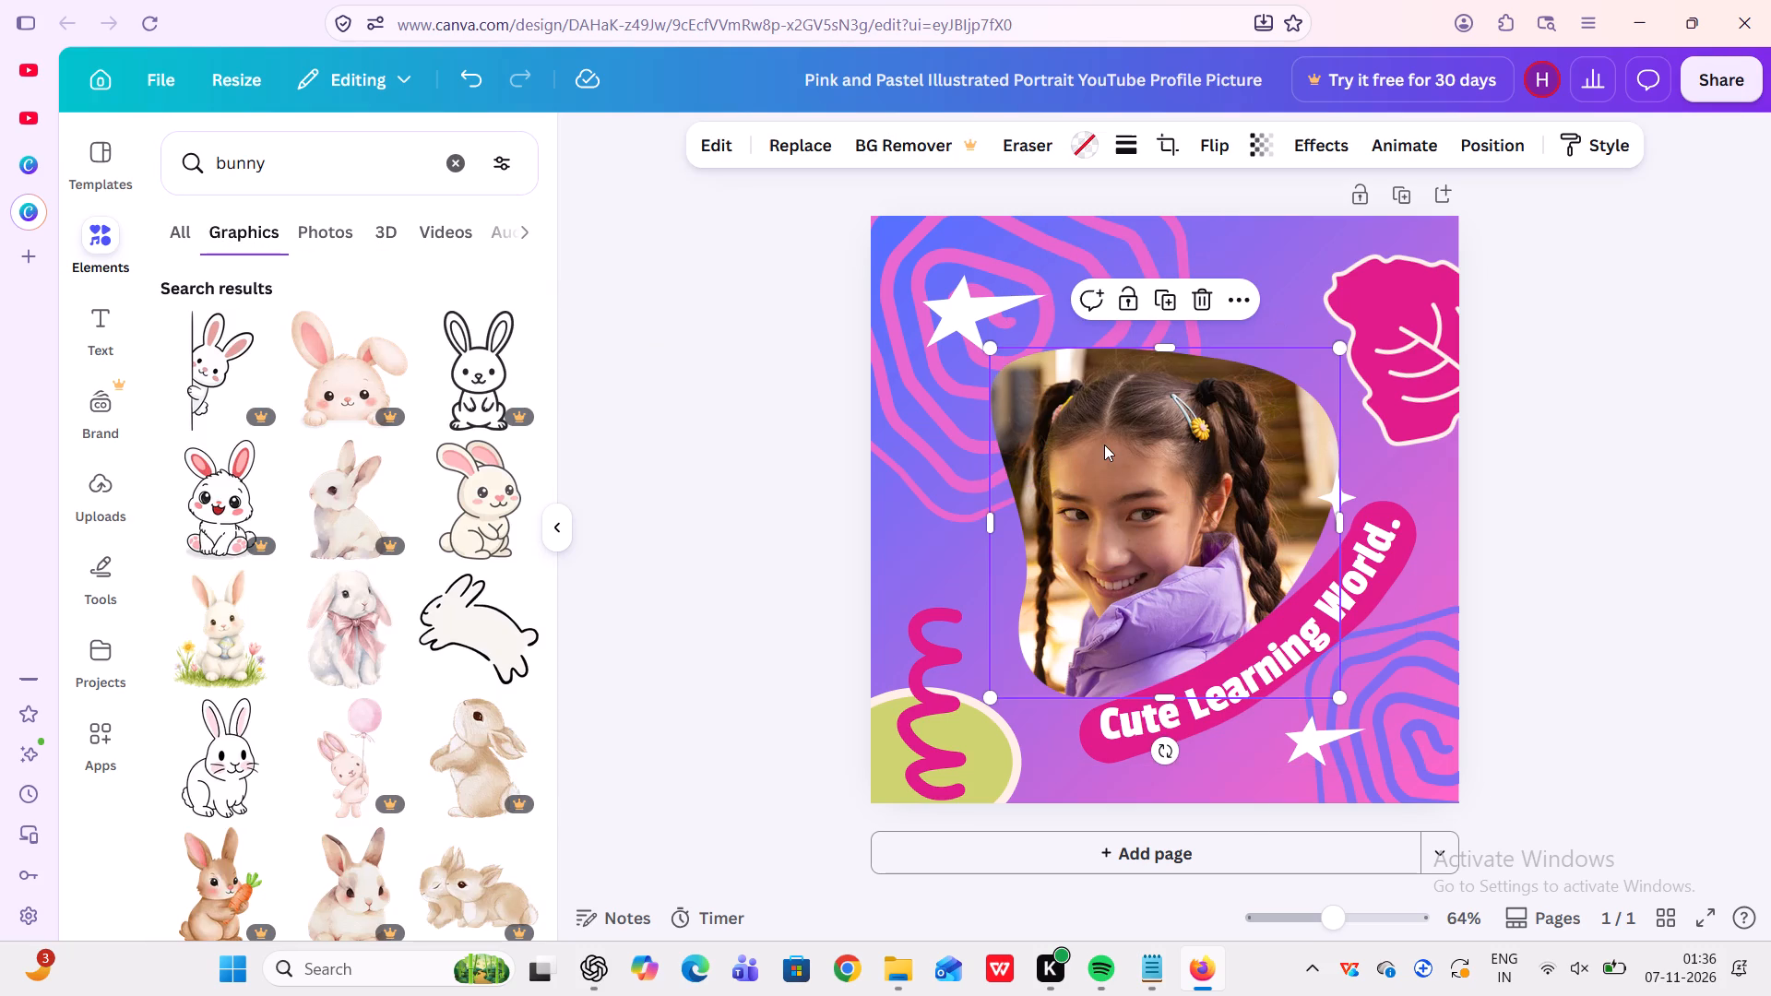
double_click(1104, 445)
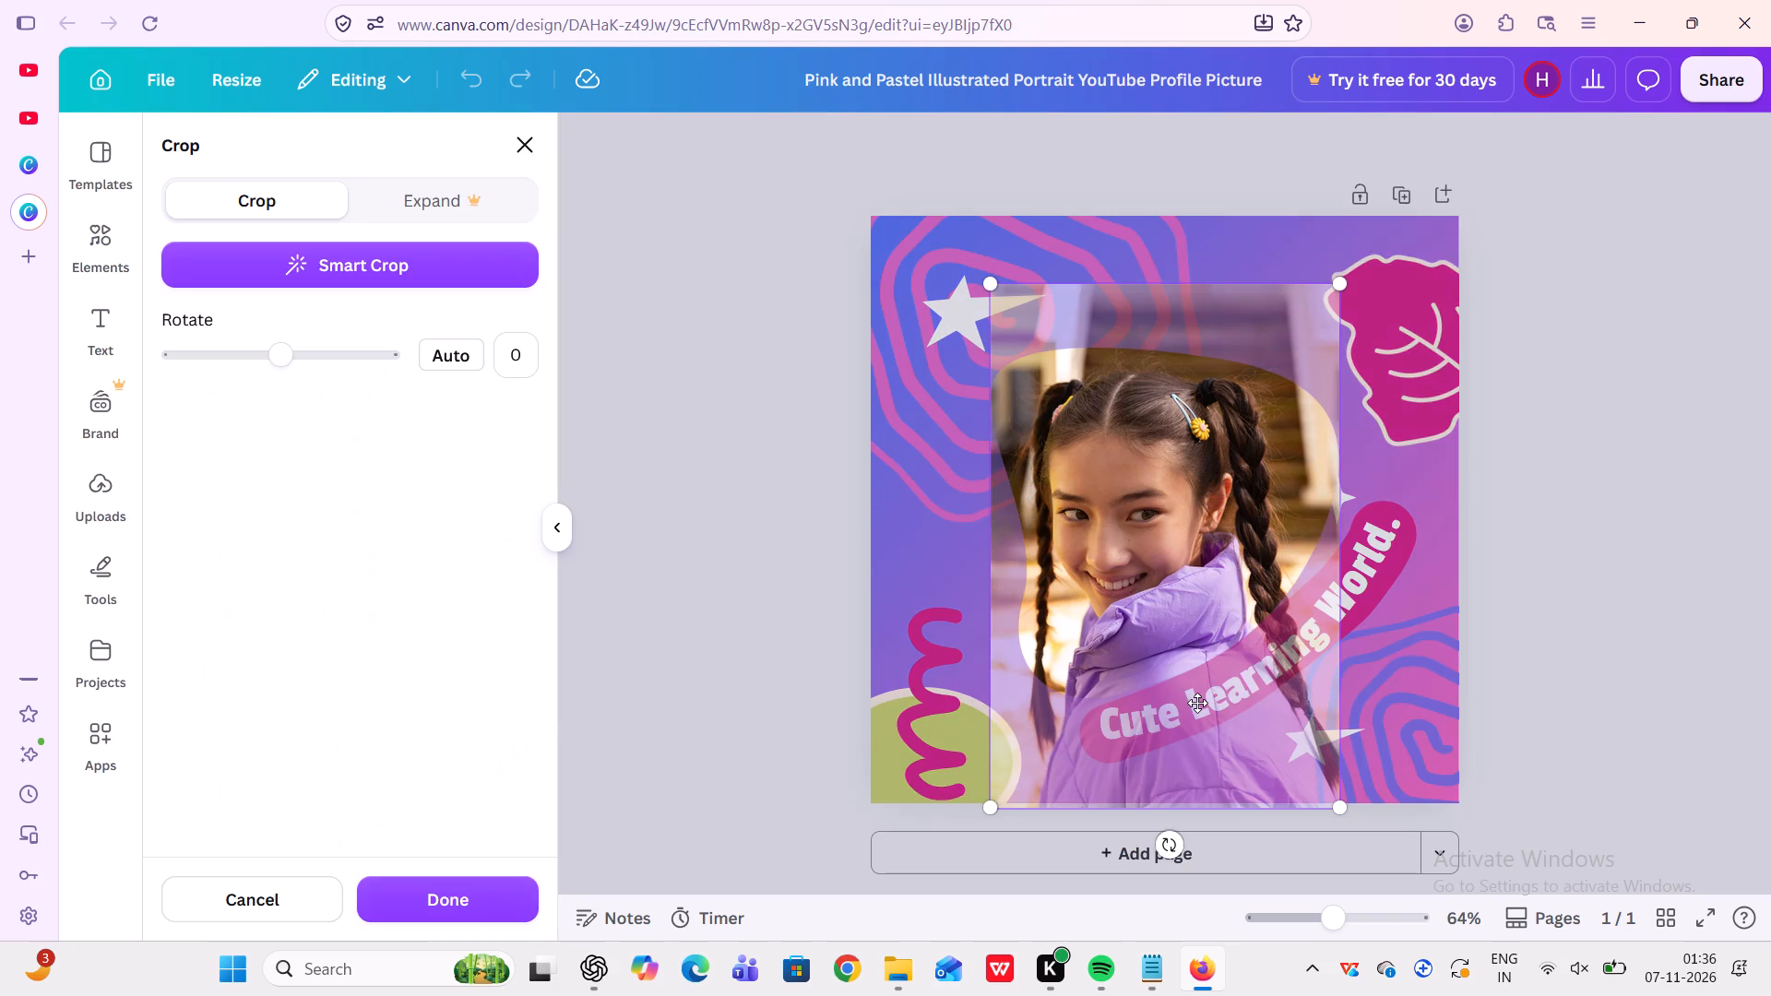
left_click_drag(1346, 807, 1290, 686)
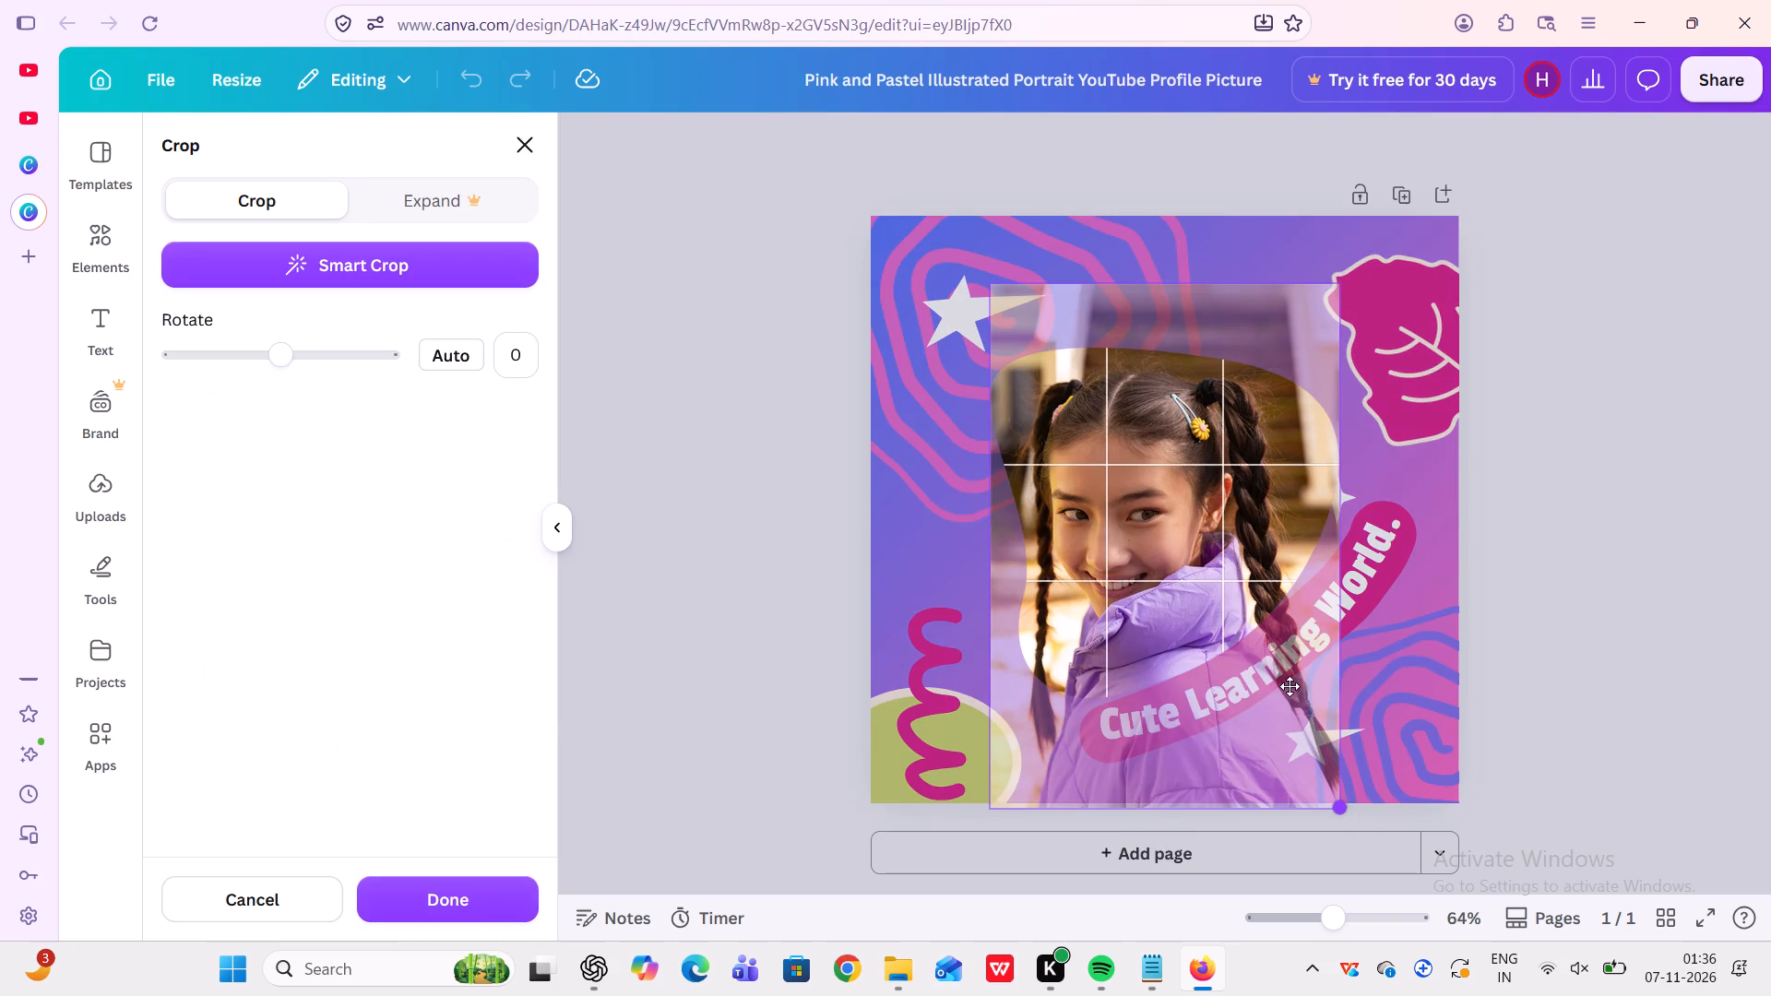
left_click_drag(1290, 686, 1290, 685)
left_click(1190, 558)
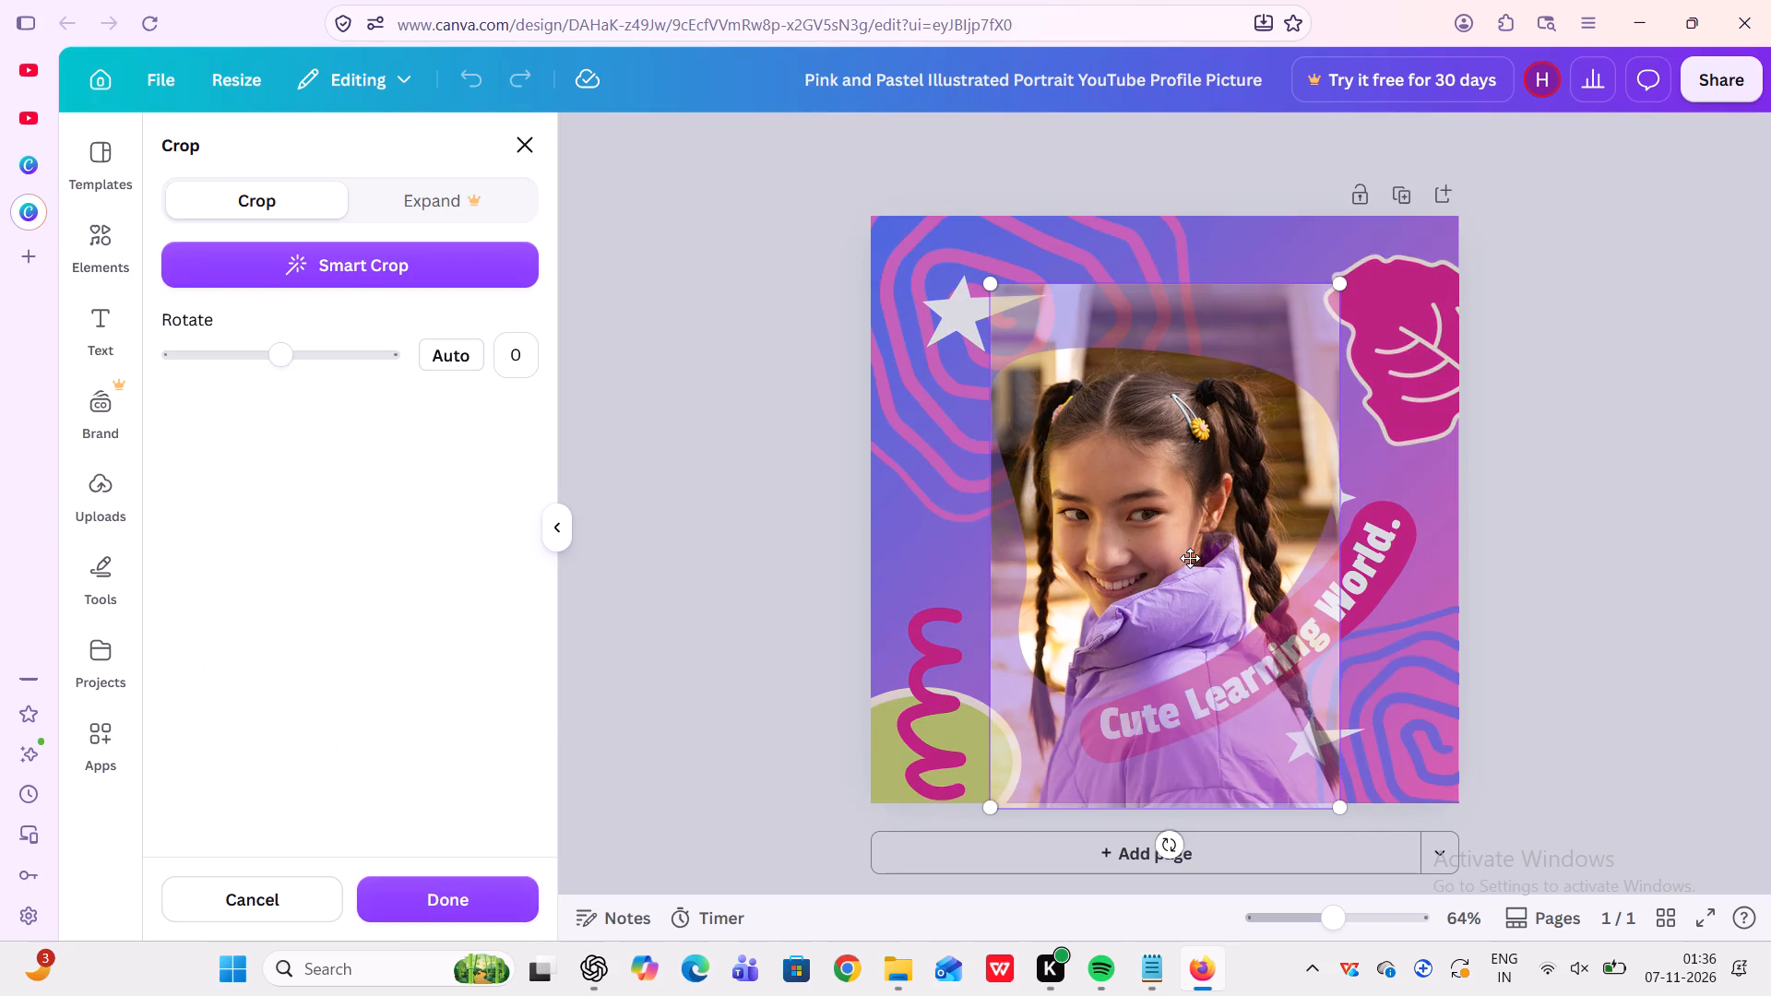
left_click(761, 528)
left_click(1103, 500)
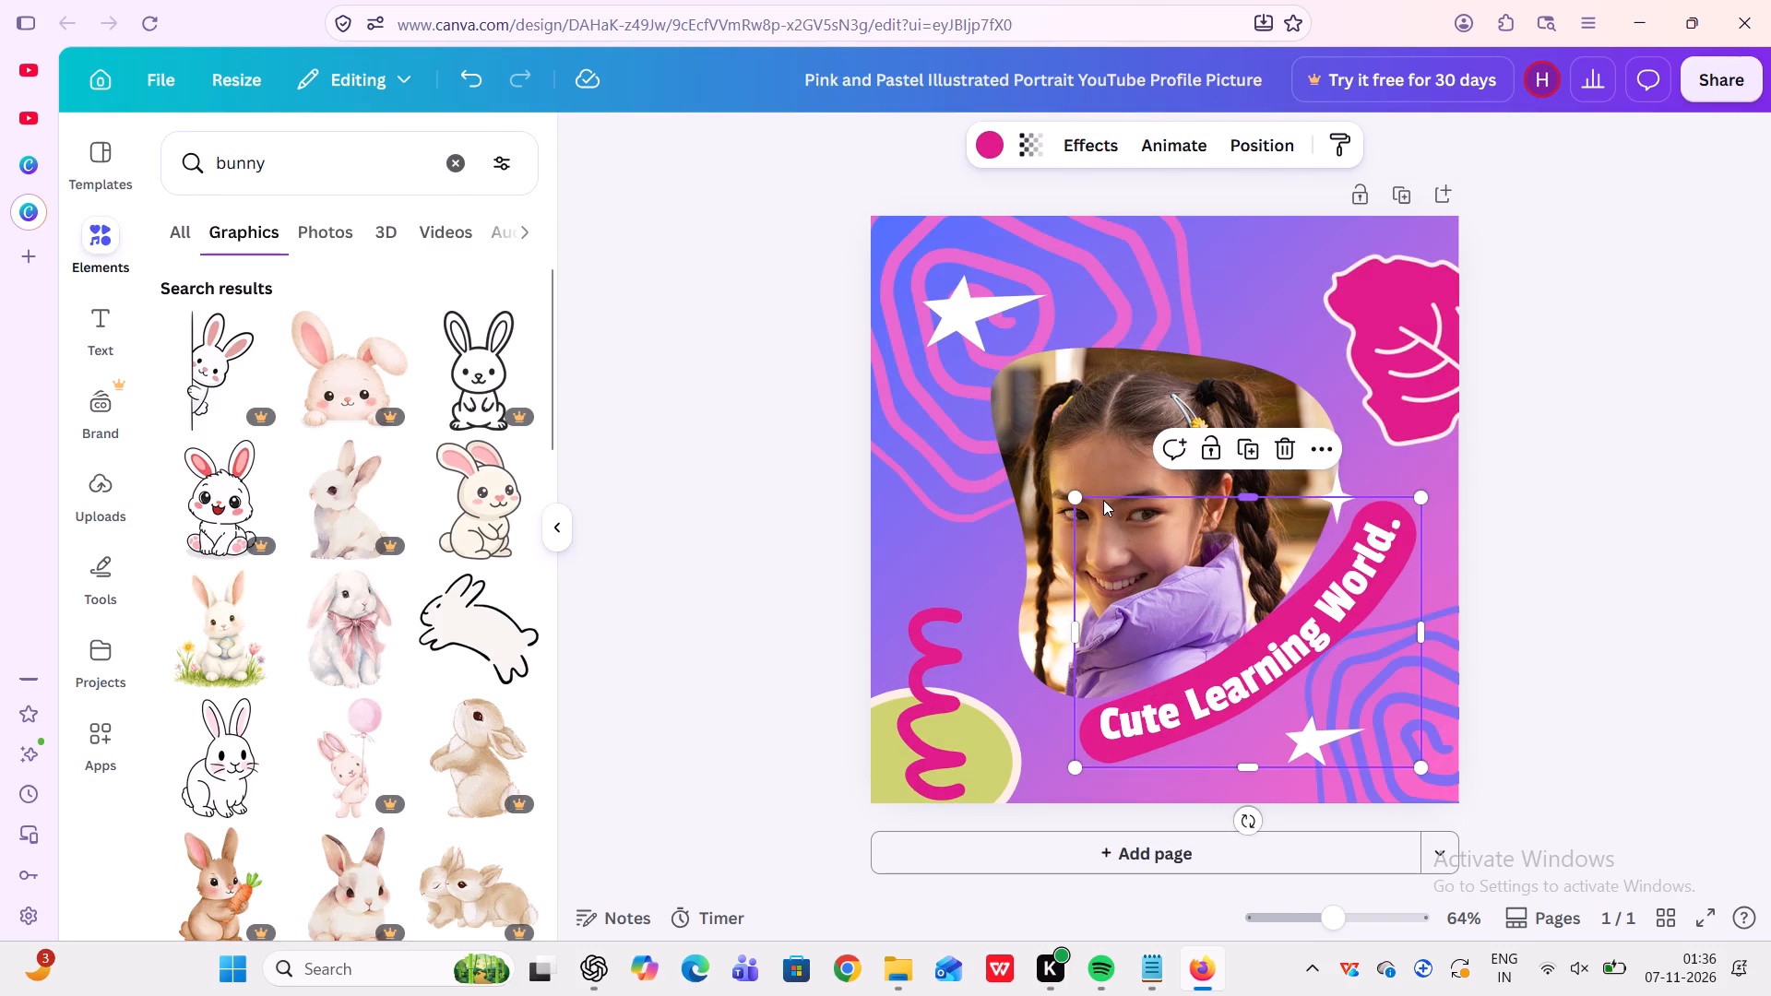
Delete the girl's portrait image from the profile picture, keeping its rounded frame in the design.
left_click(1071, 430)
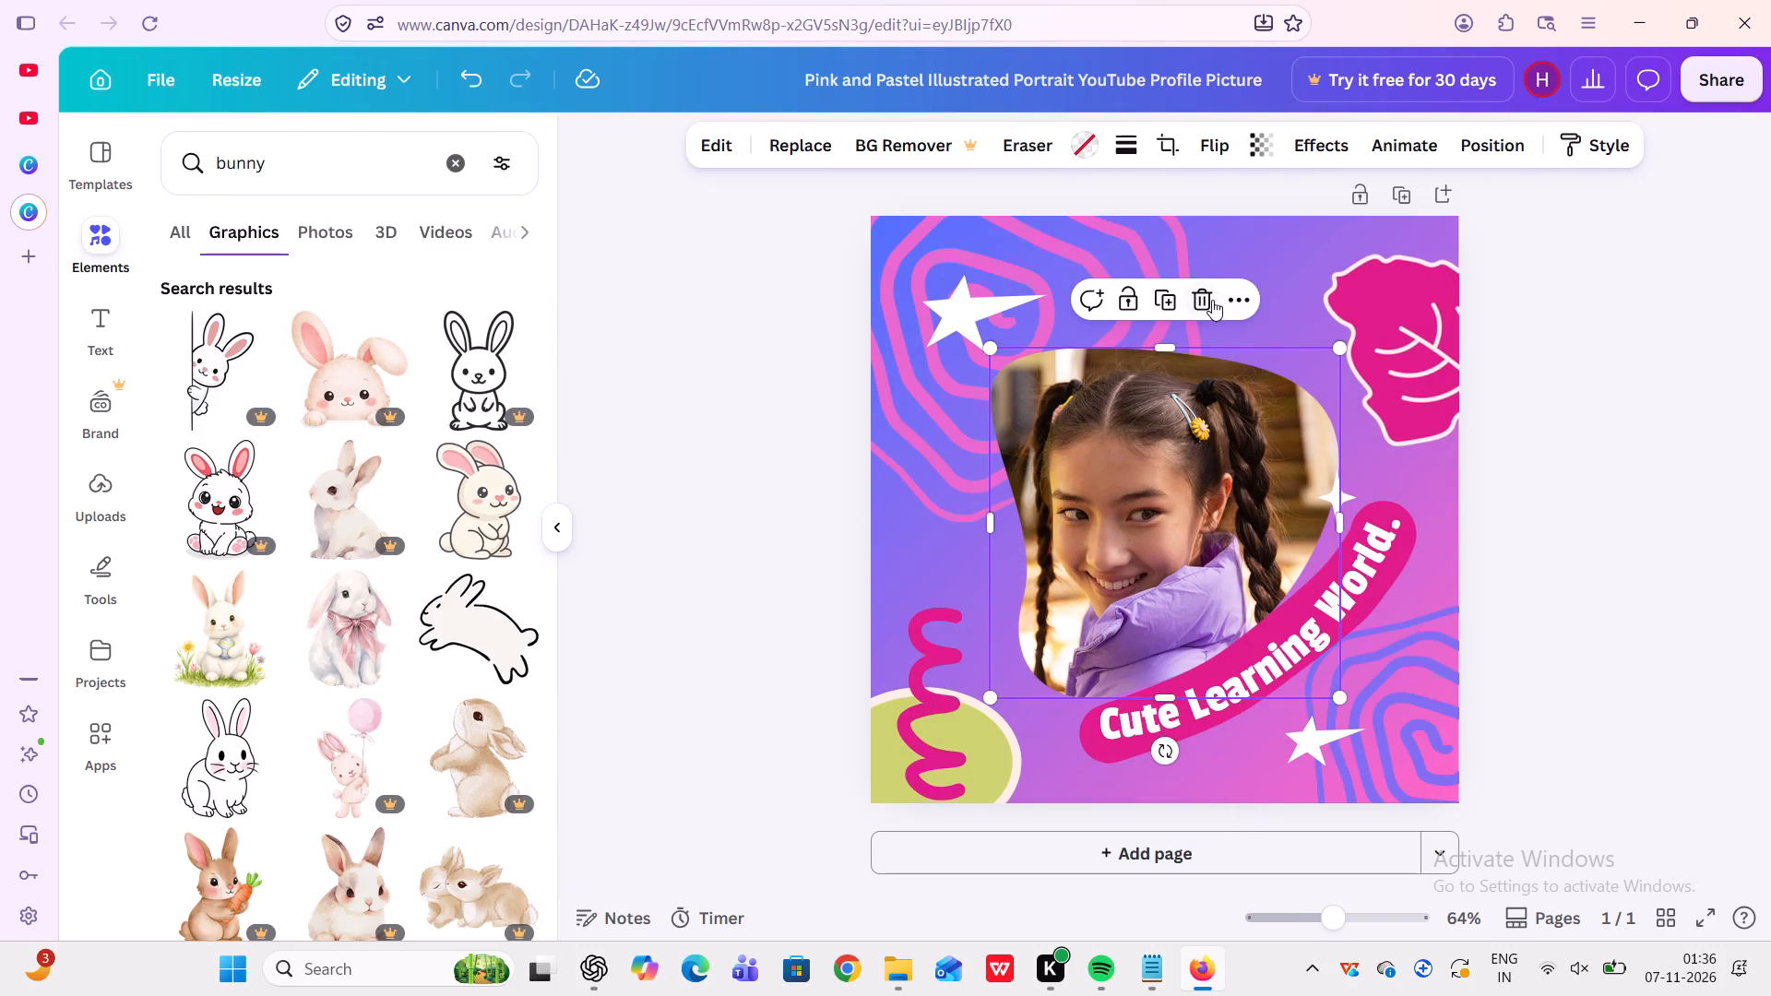
left_click(1201, 306)
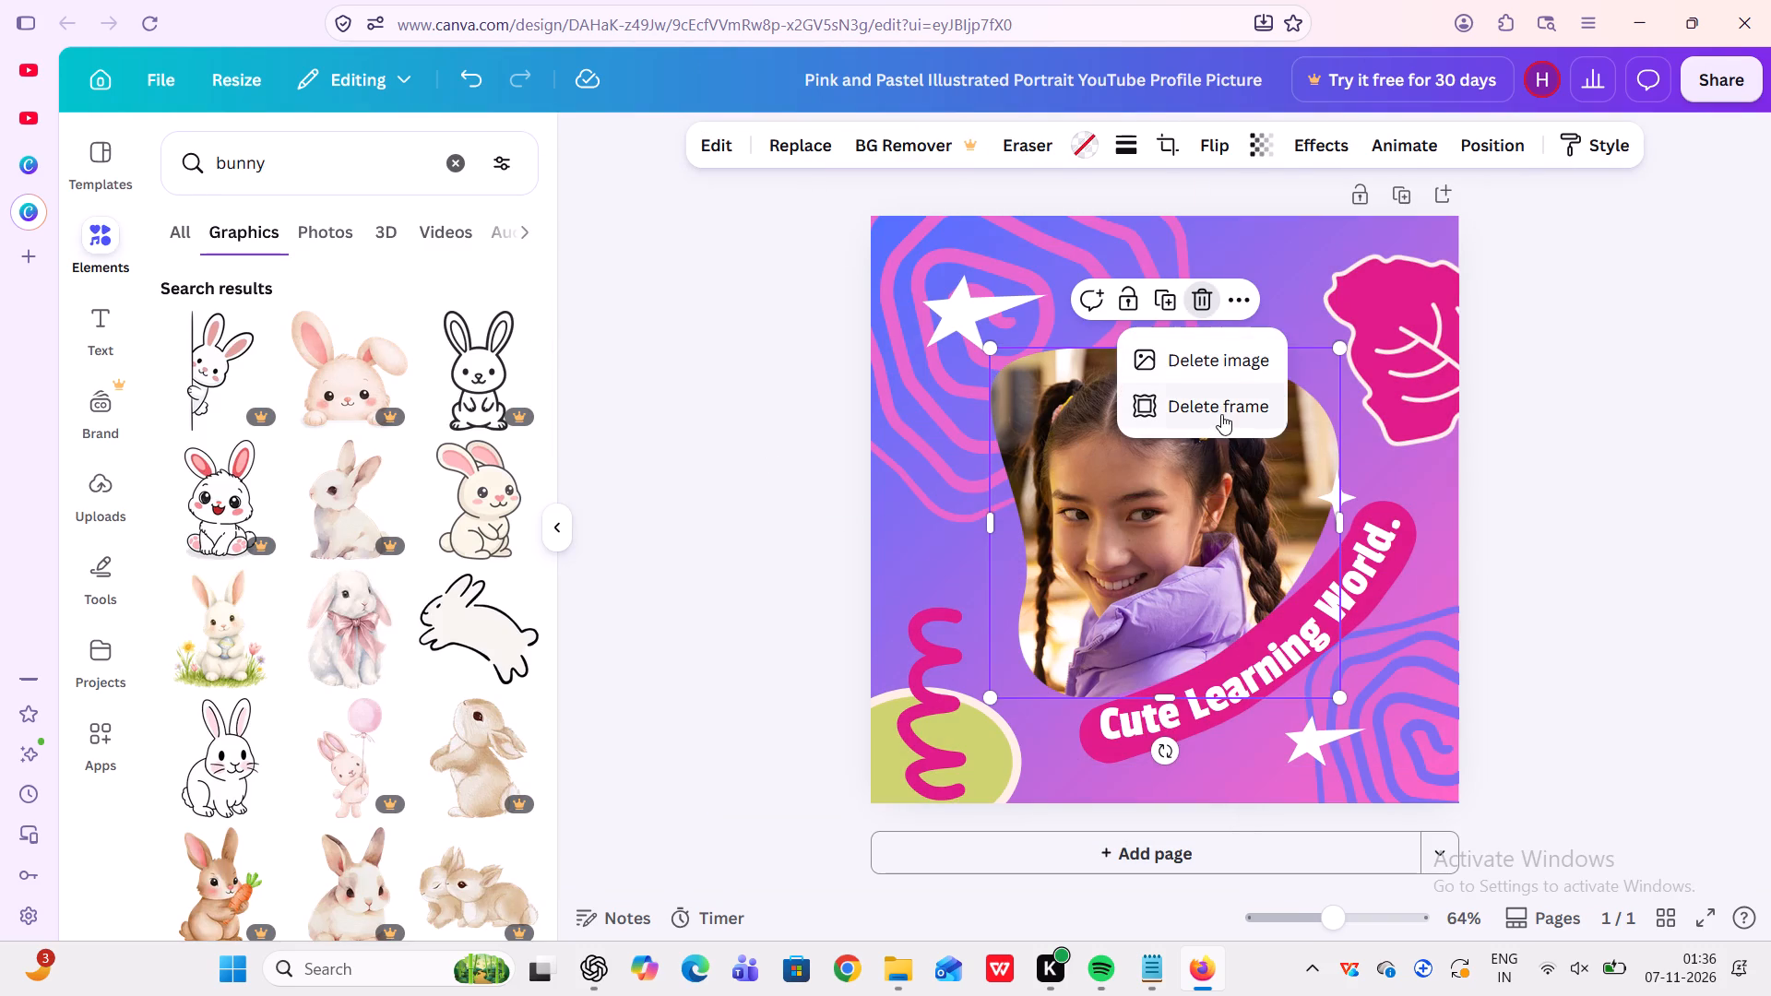
left_click(1219, 364)
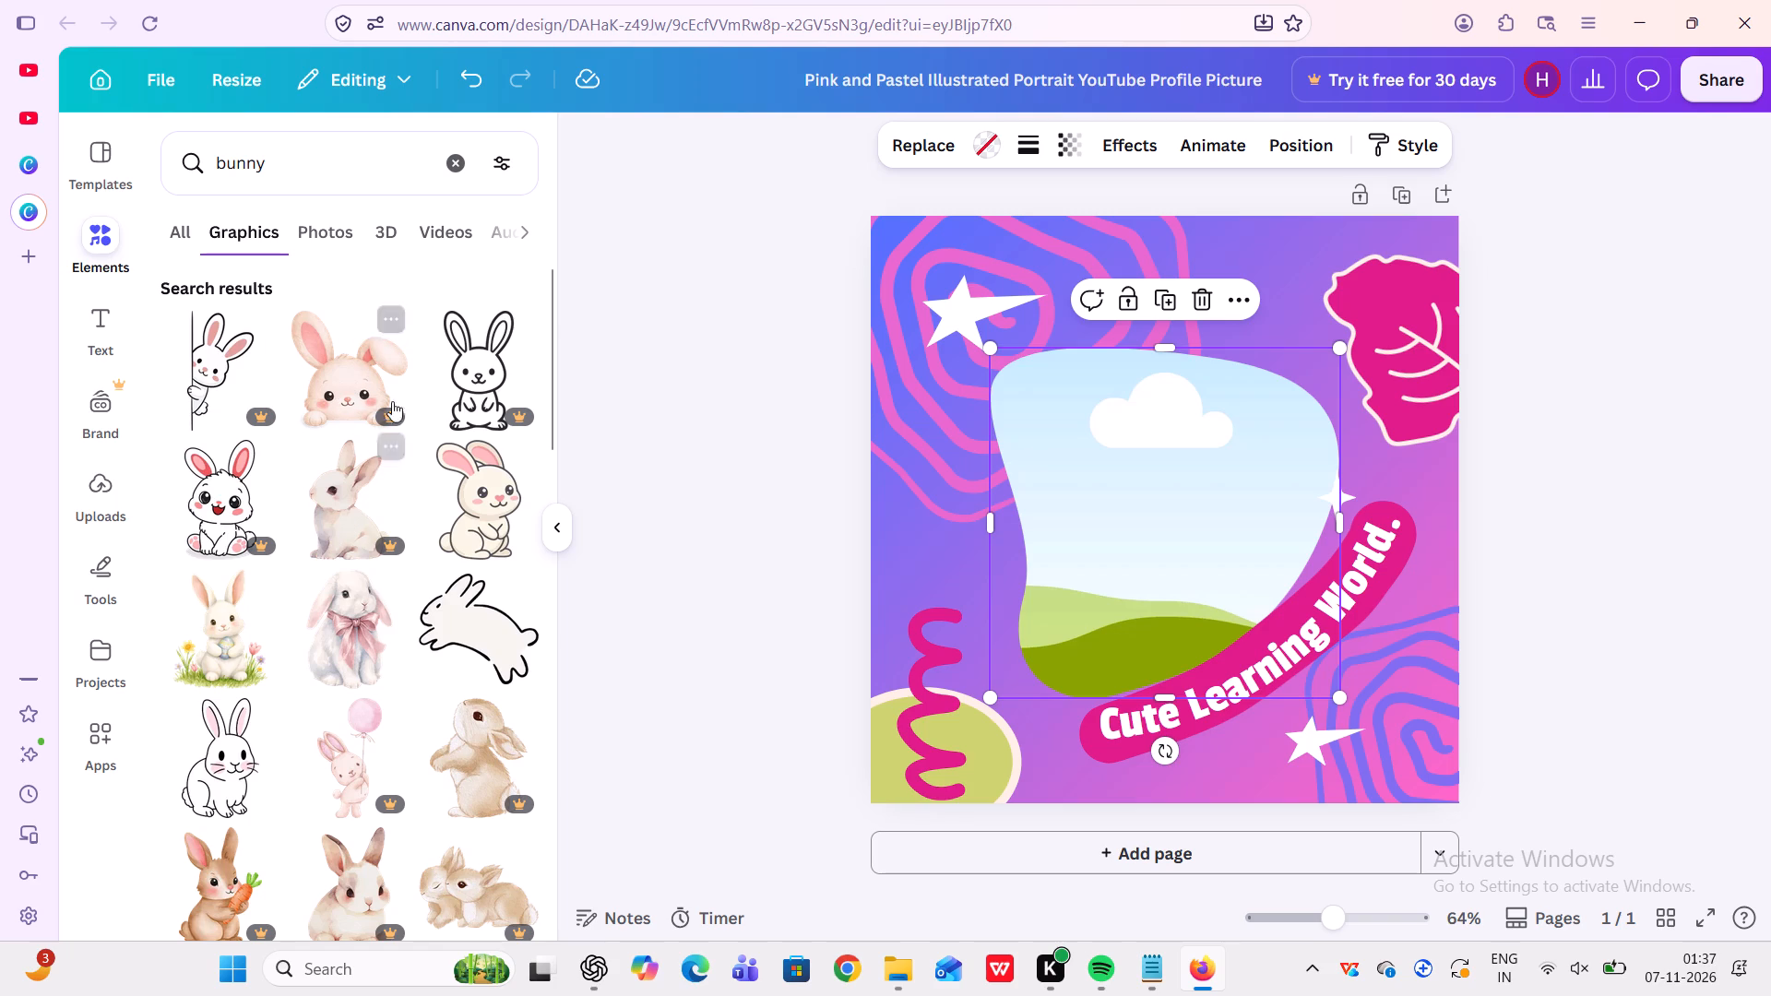
Browse the bunny graphics for a cute cartoon bunny to fill the empty frame.
scroll(453, 471, "down", 1)
scroll(439, 669, "down", 2)
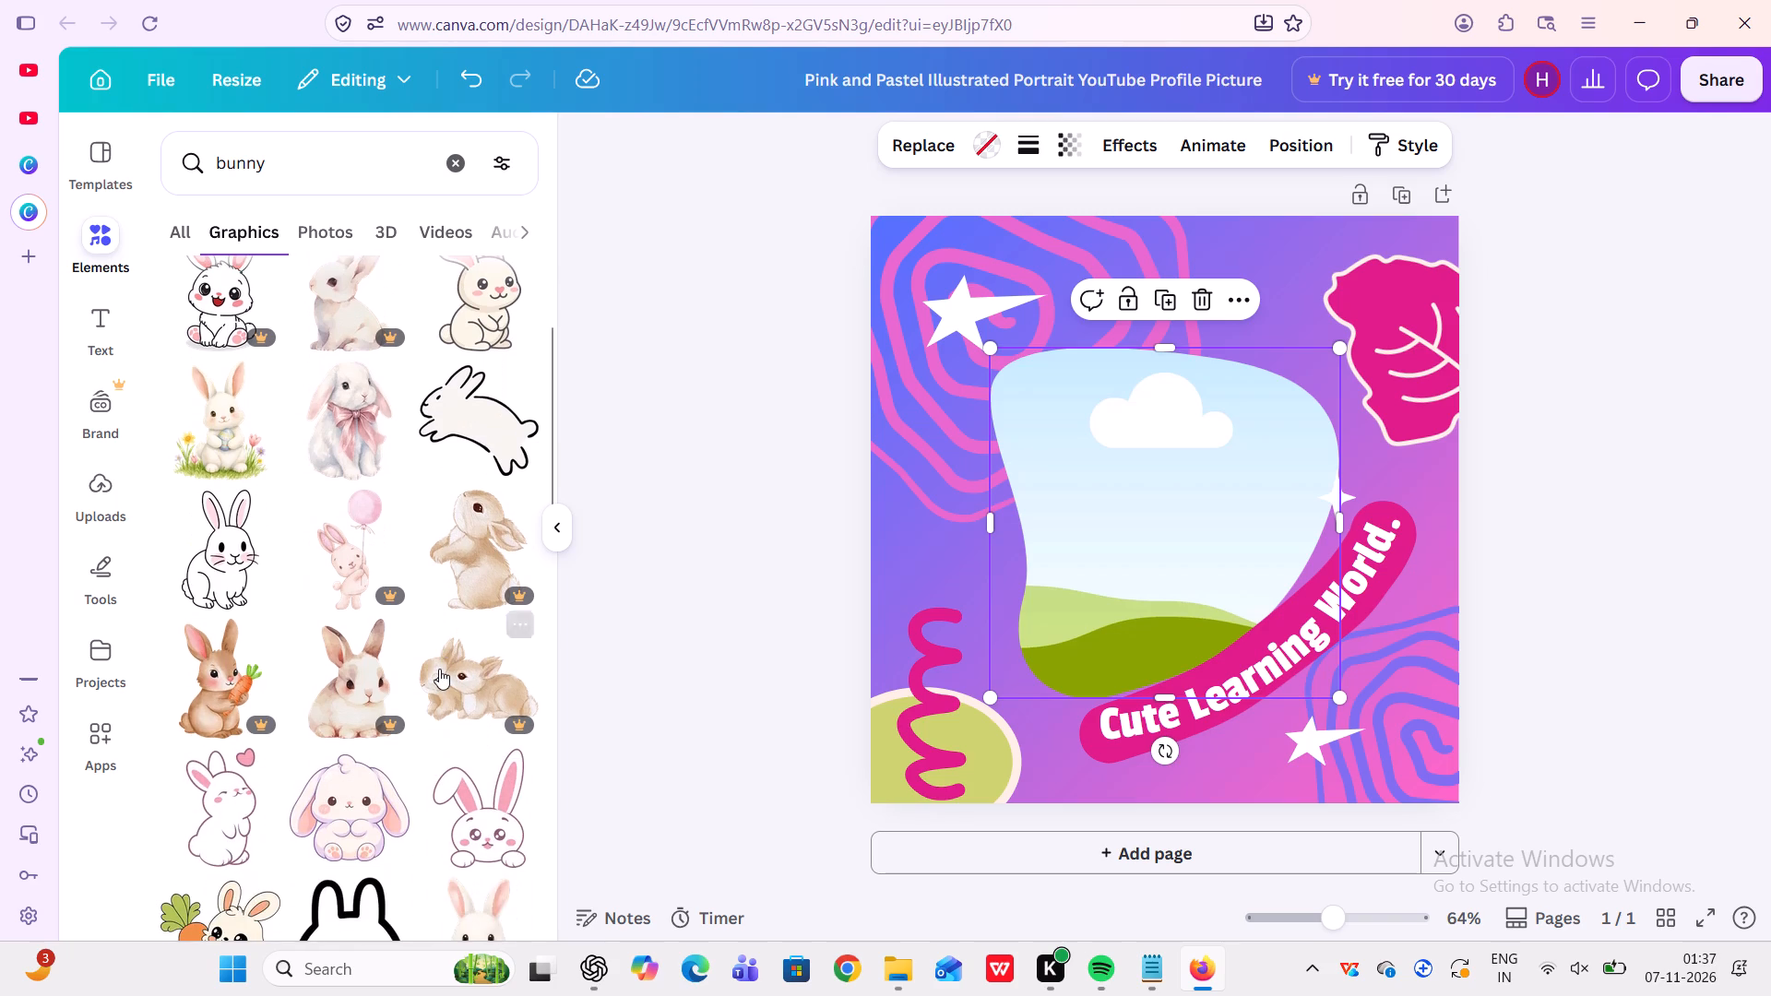
scroll(439, 669, "down", 4)
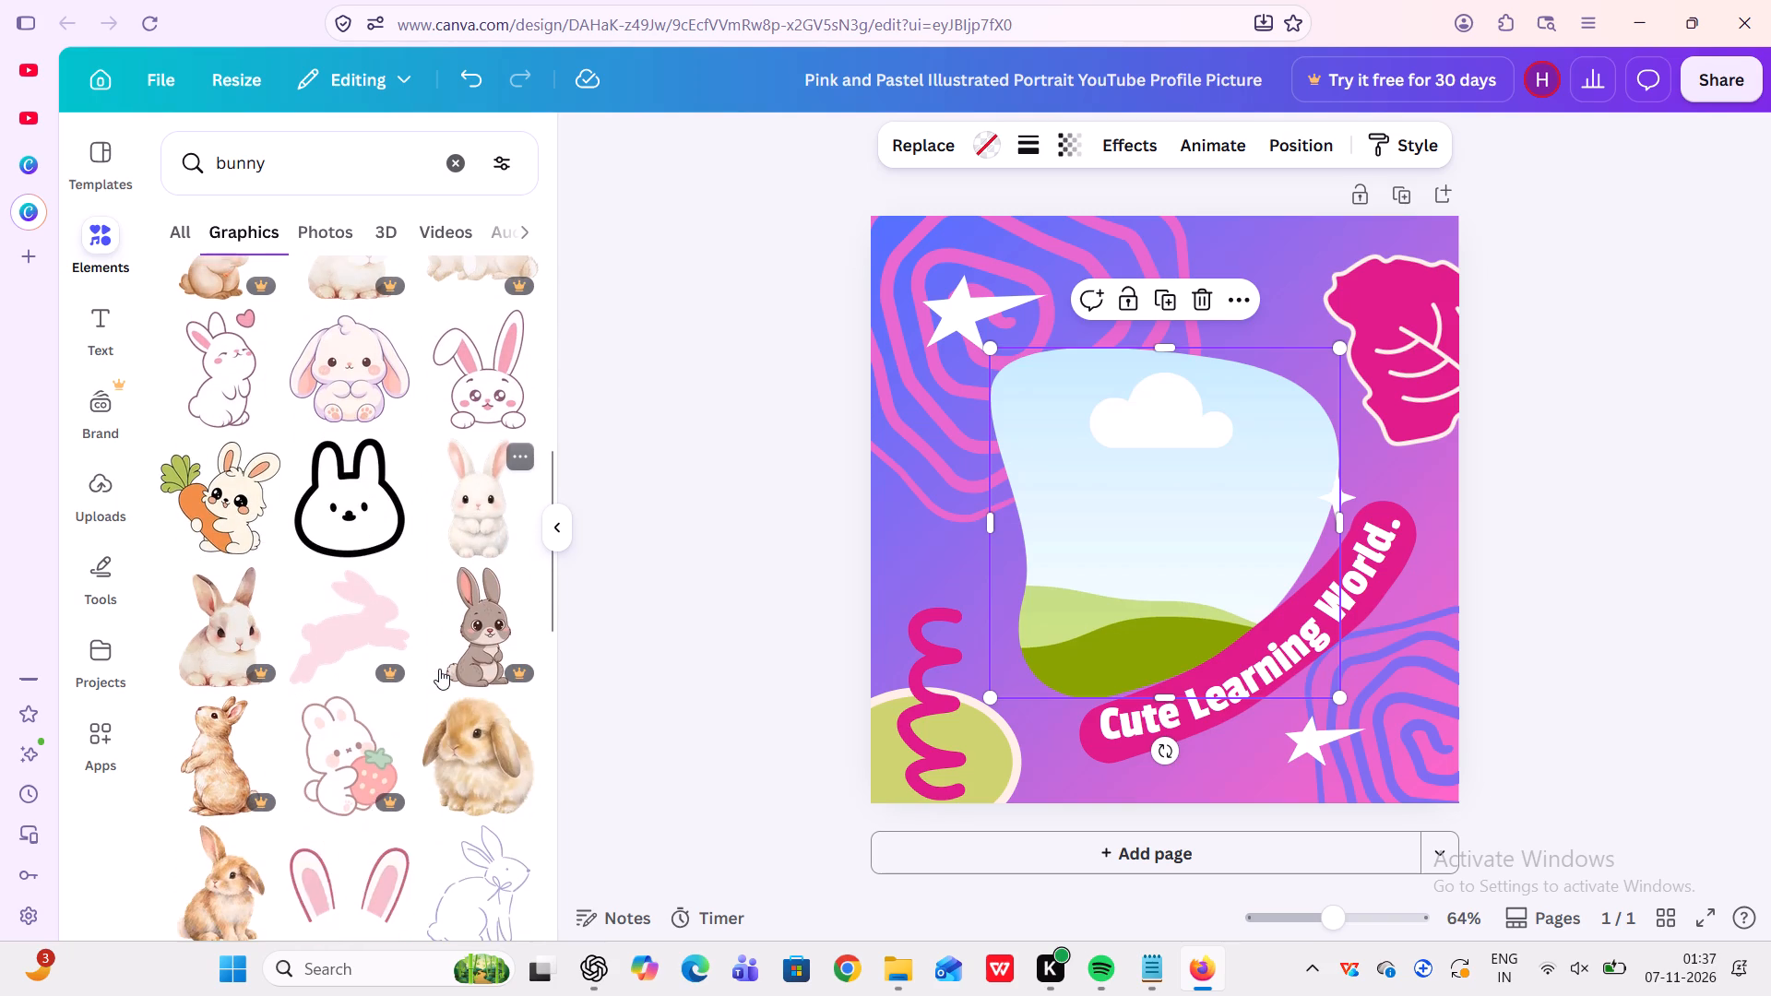
scroll(439, 669, "down", 3)
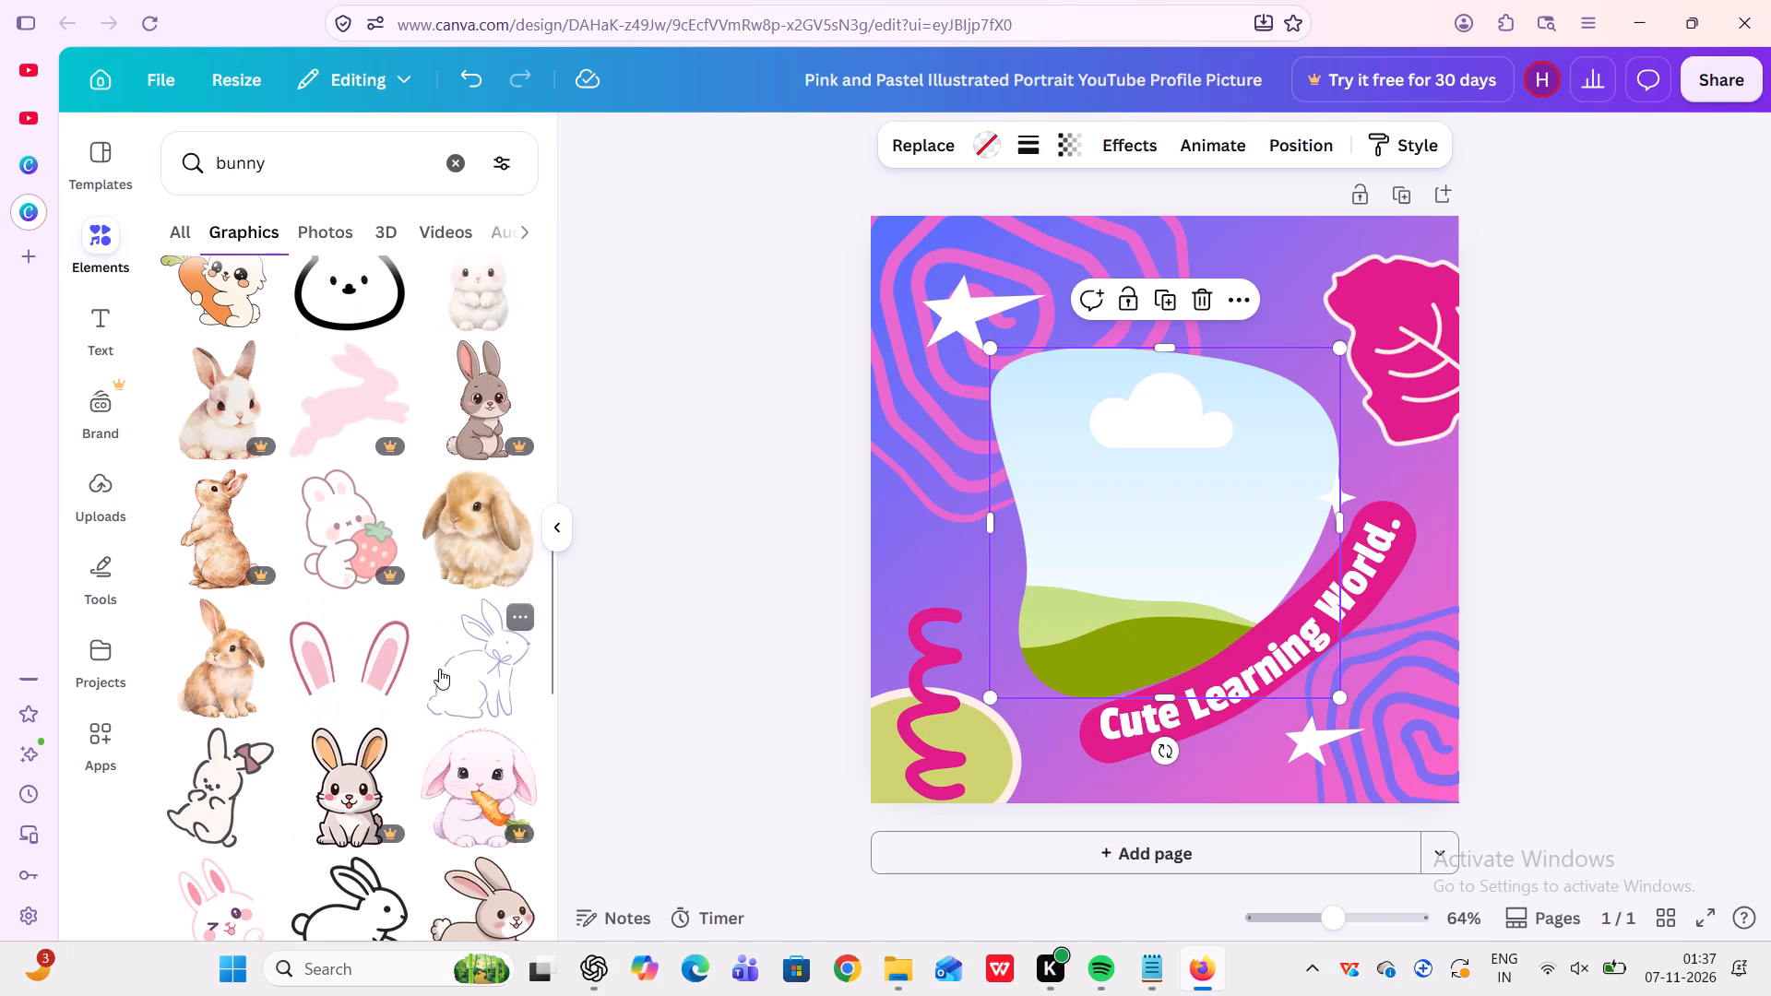
scroll(439, 669, "down", 3)
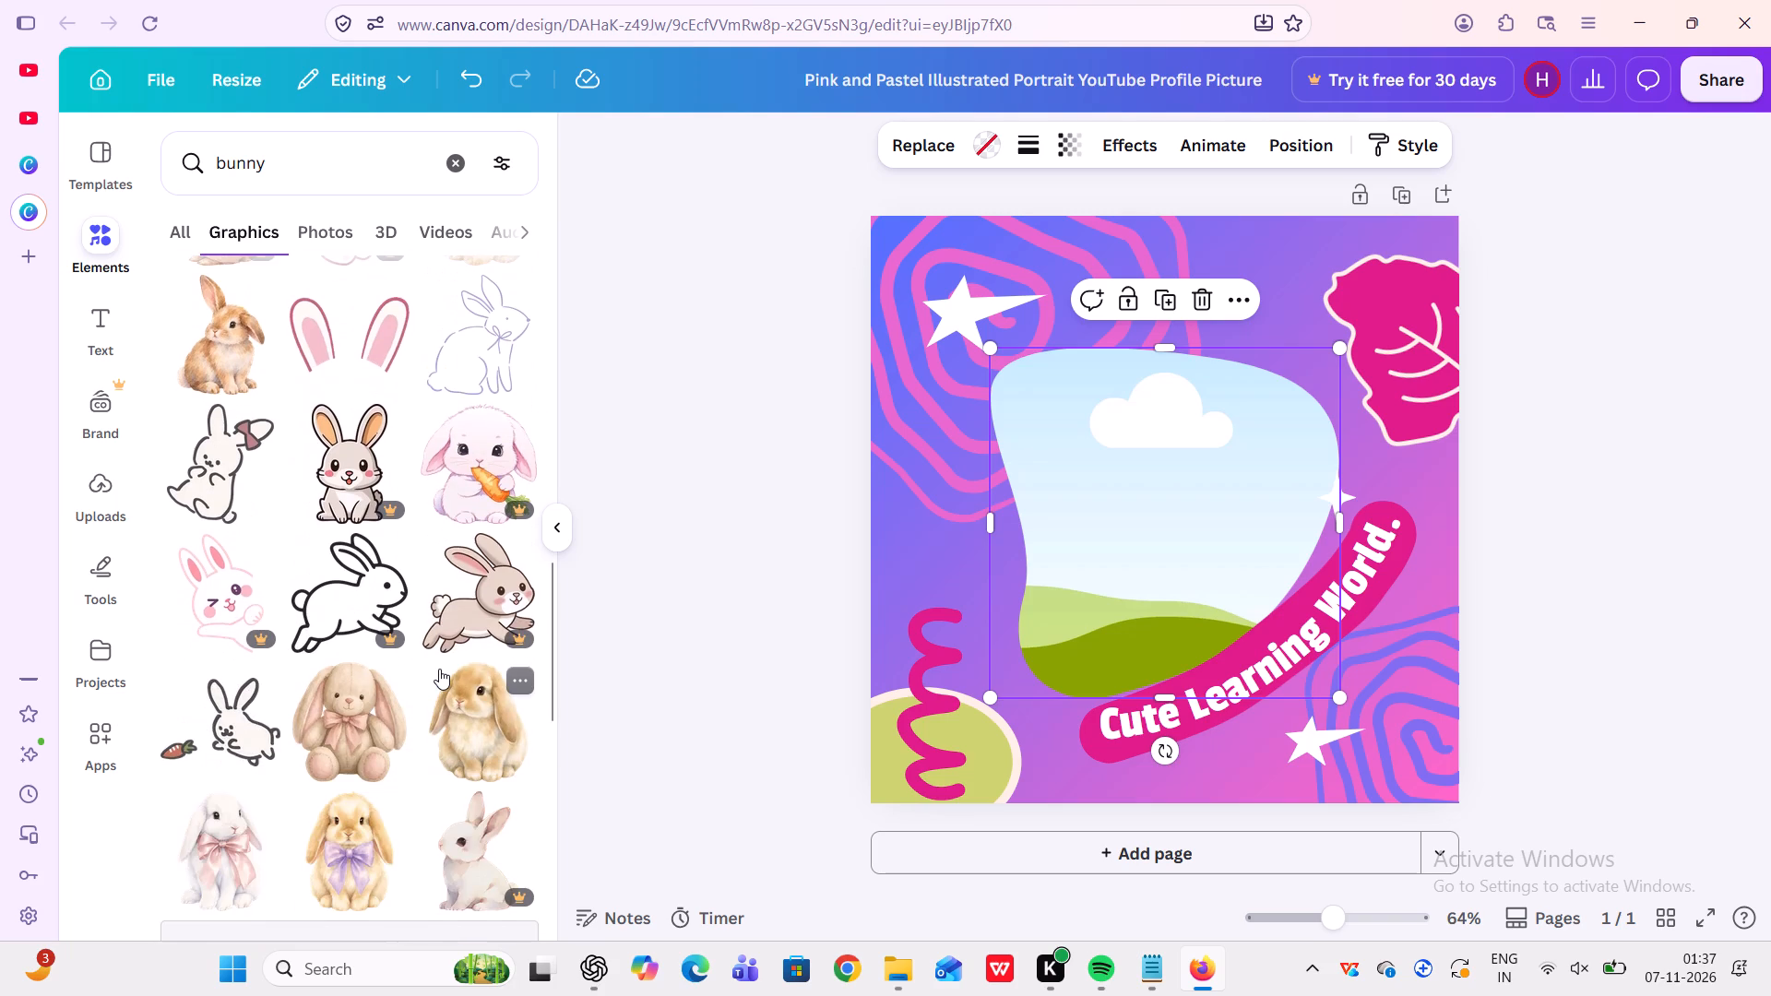
scroll(439, 669, "down", 2)
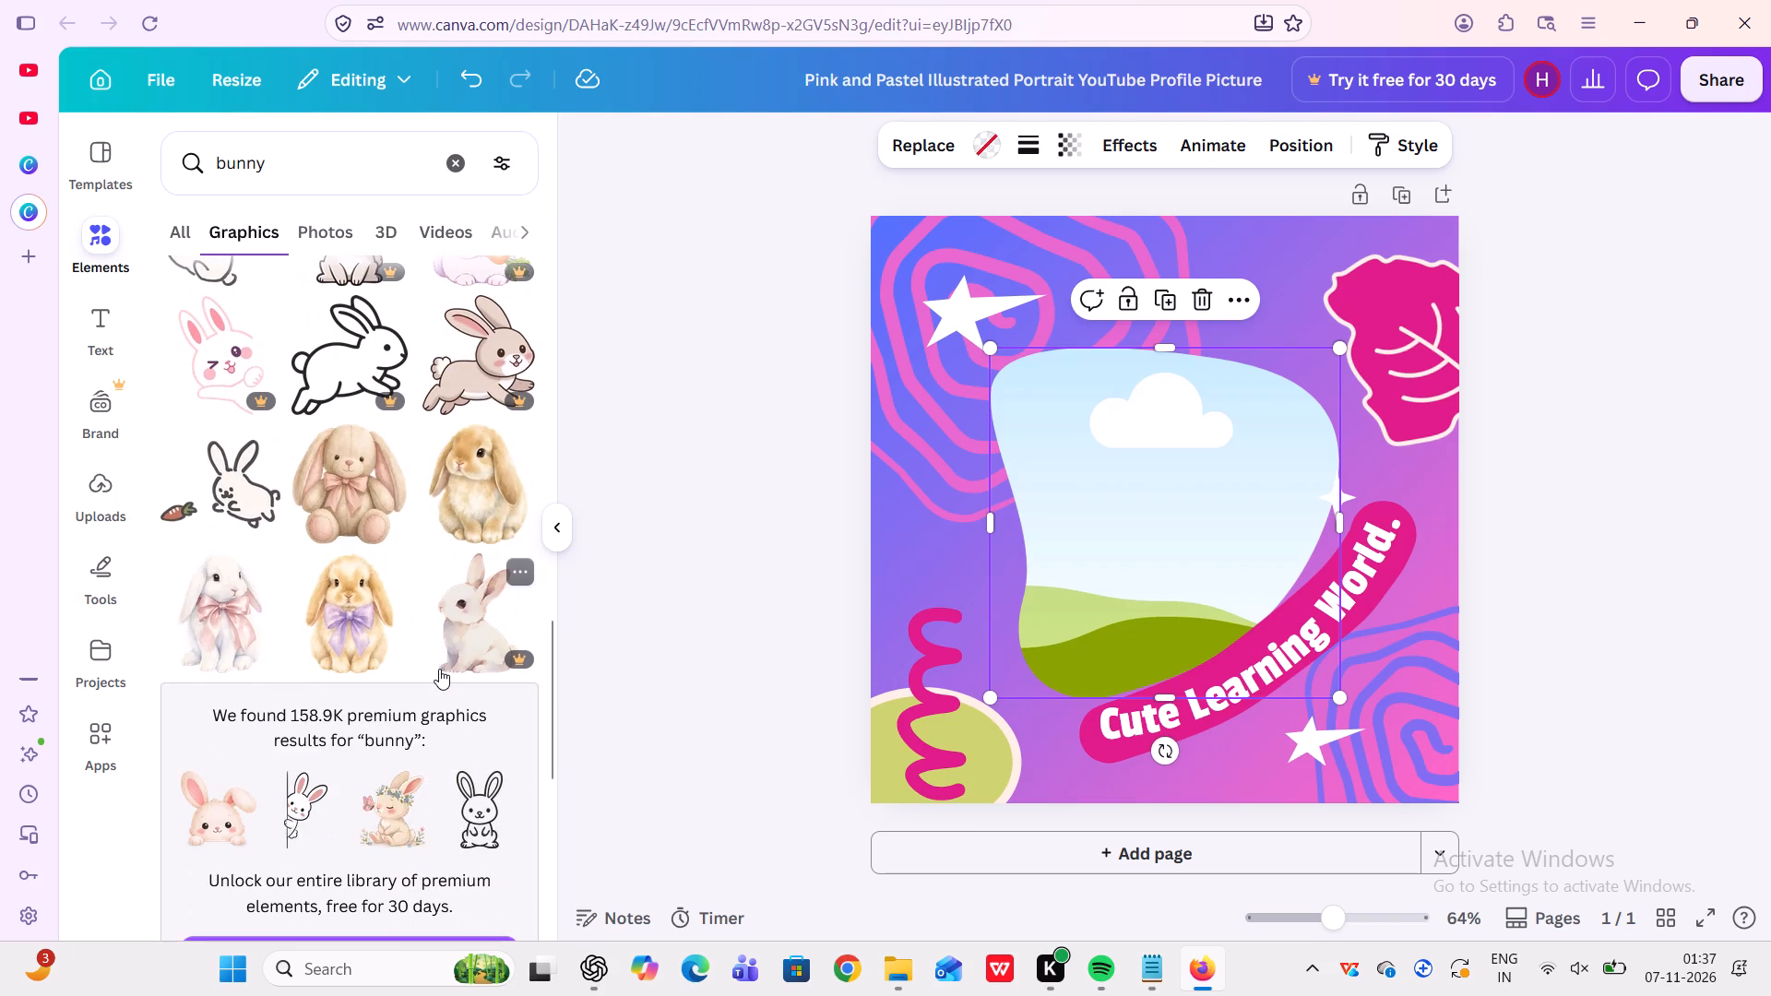
scroll(439, 669, "down", 4)
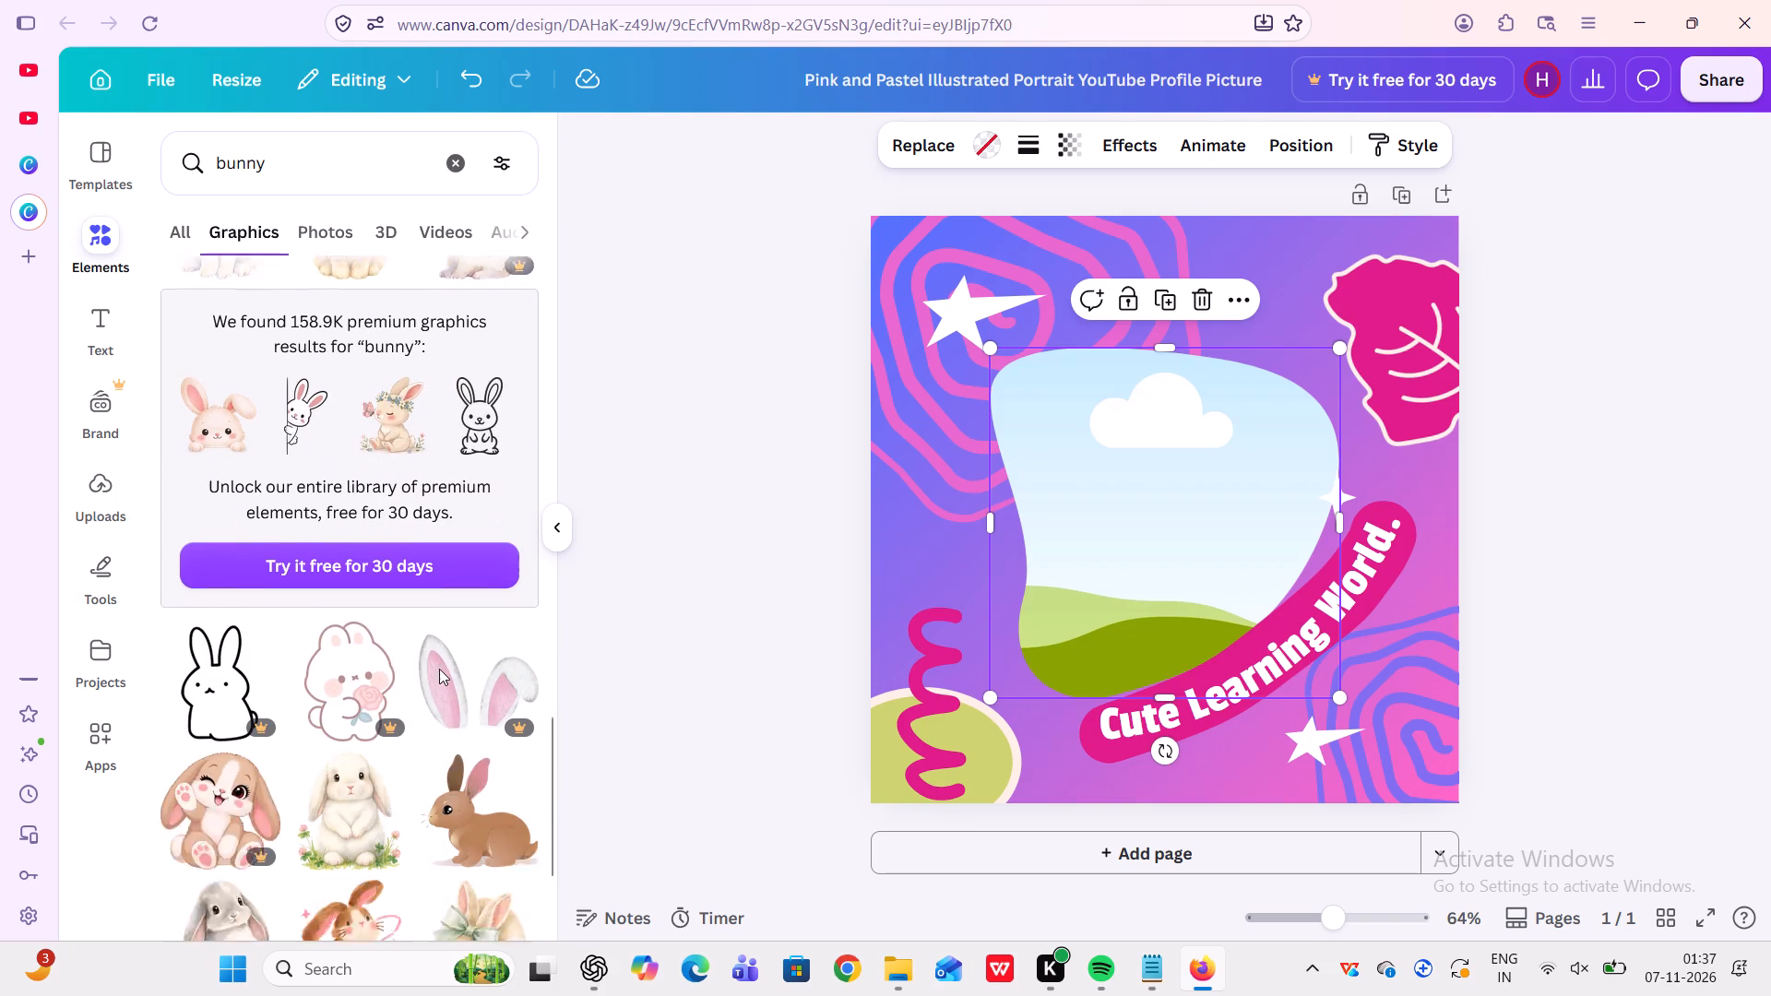
scroll(439, 669, "down", 5)
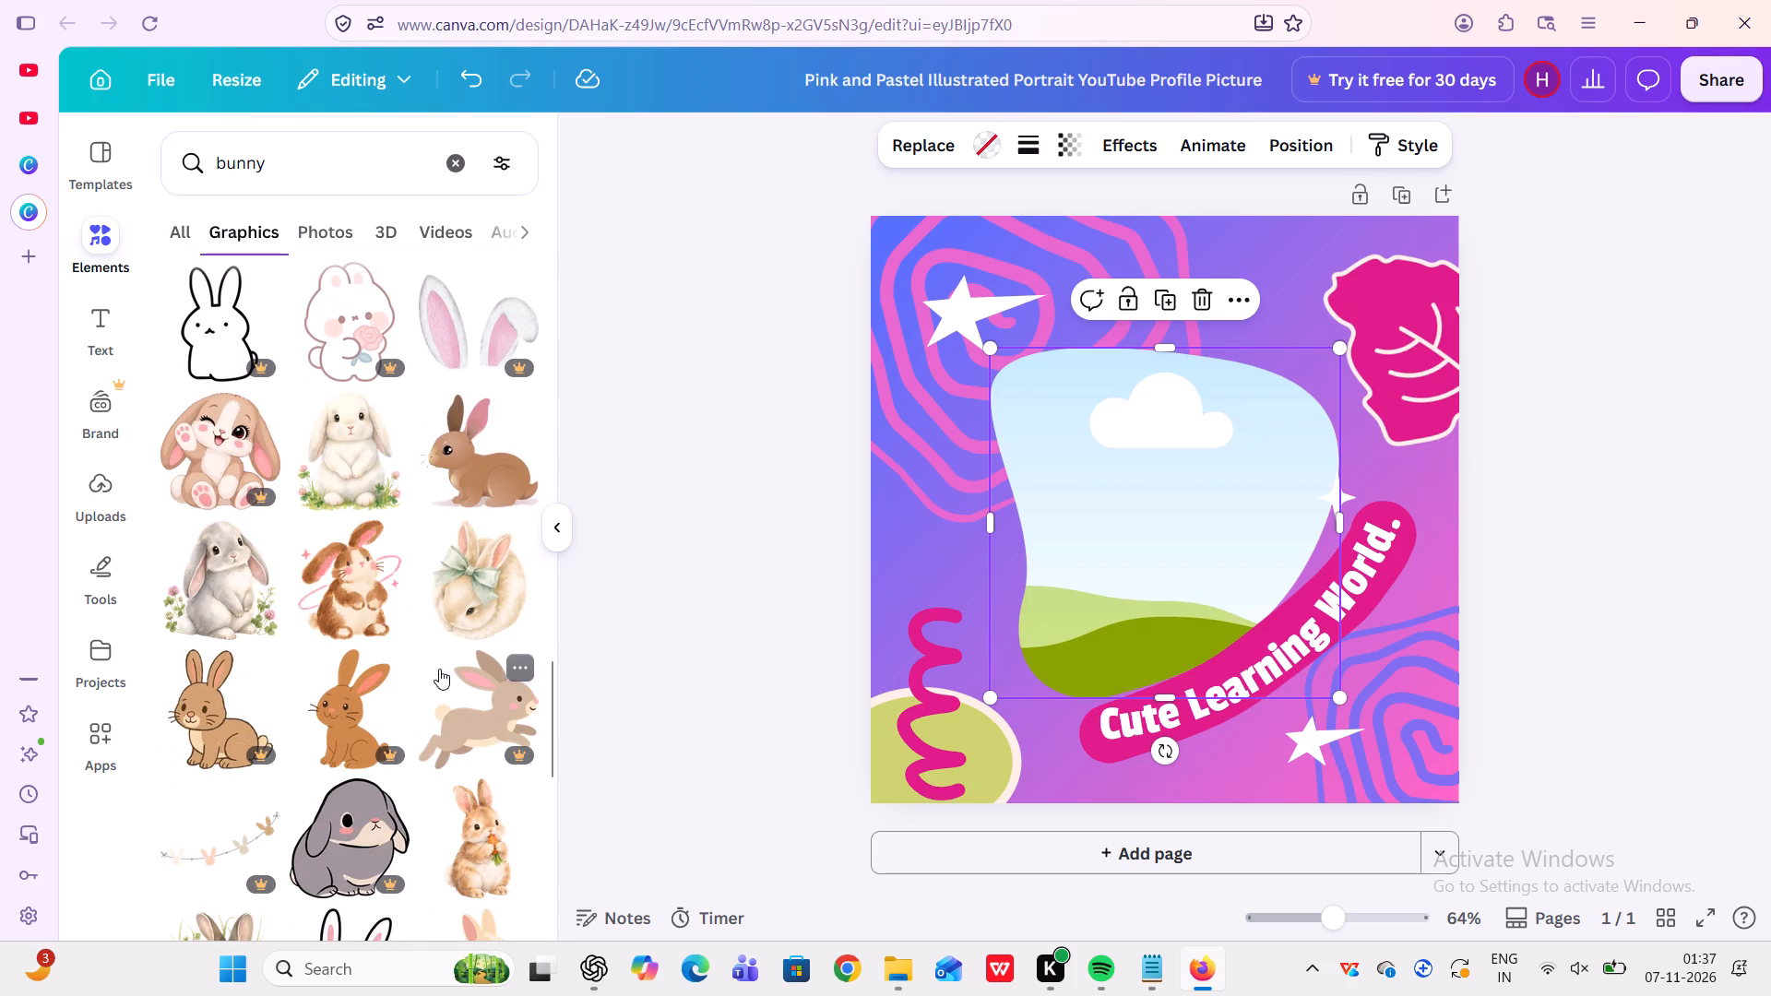
scroll(439, 669, "down", 8)
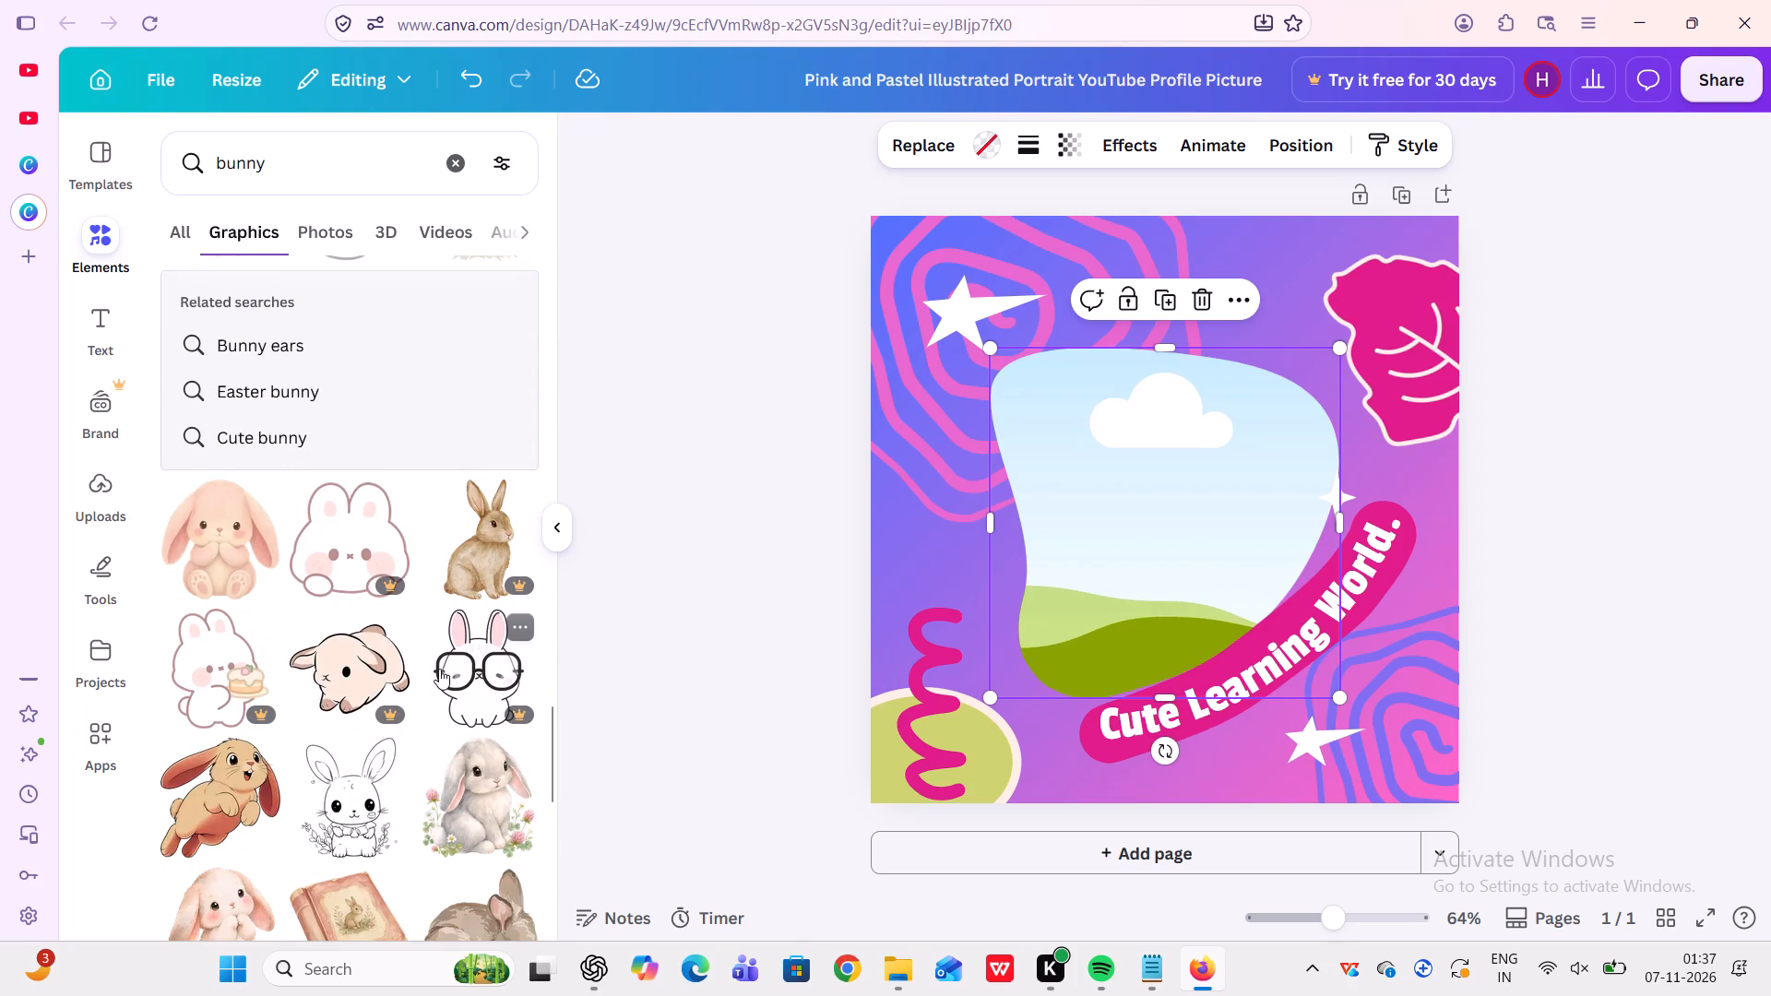
scroll(439, 669, "down", 3)
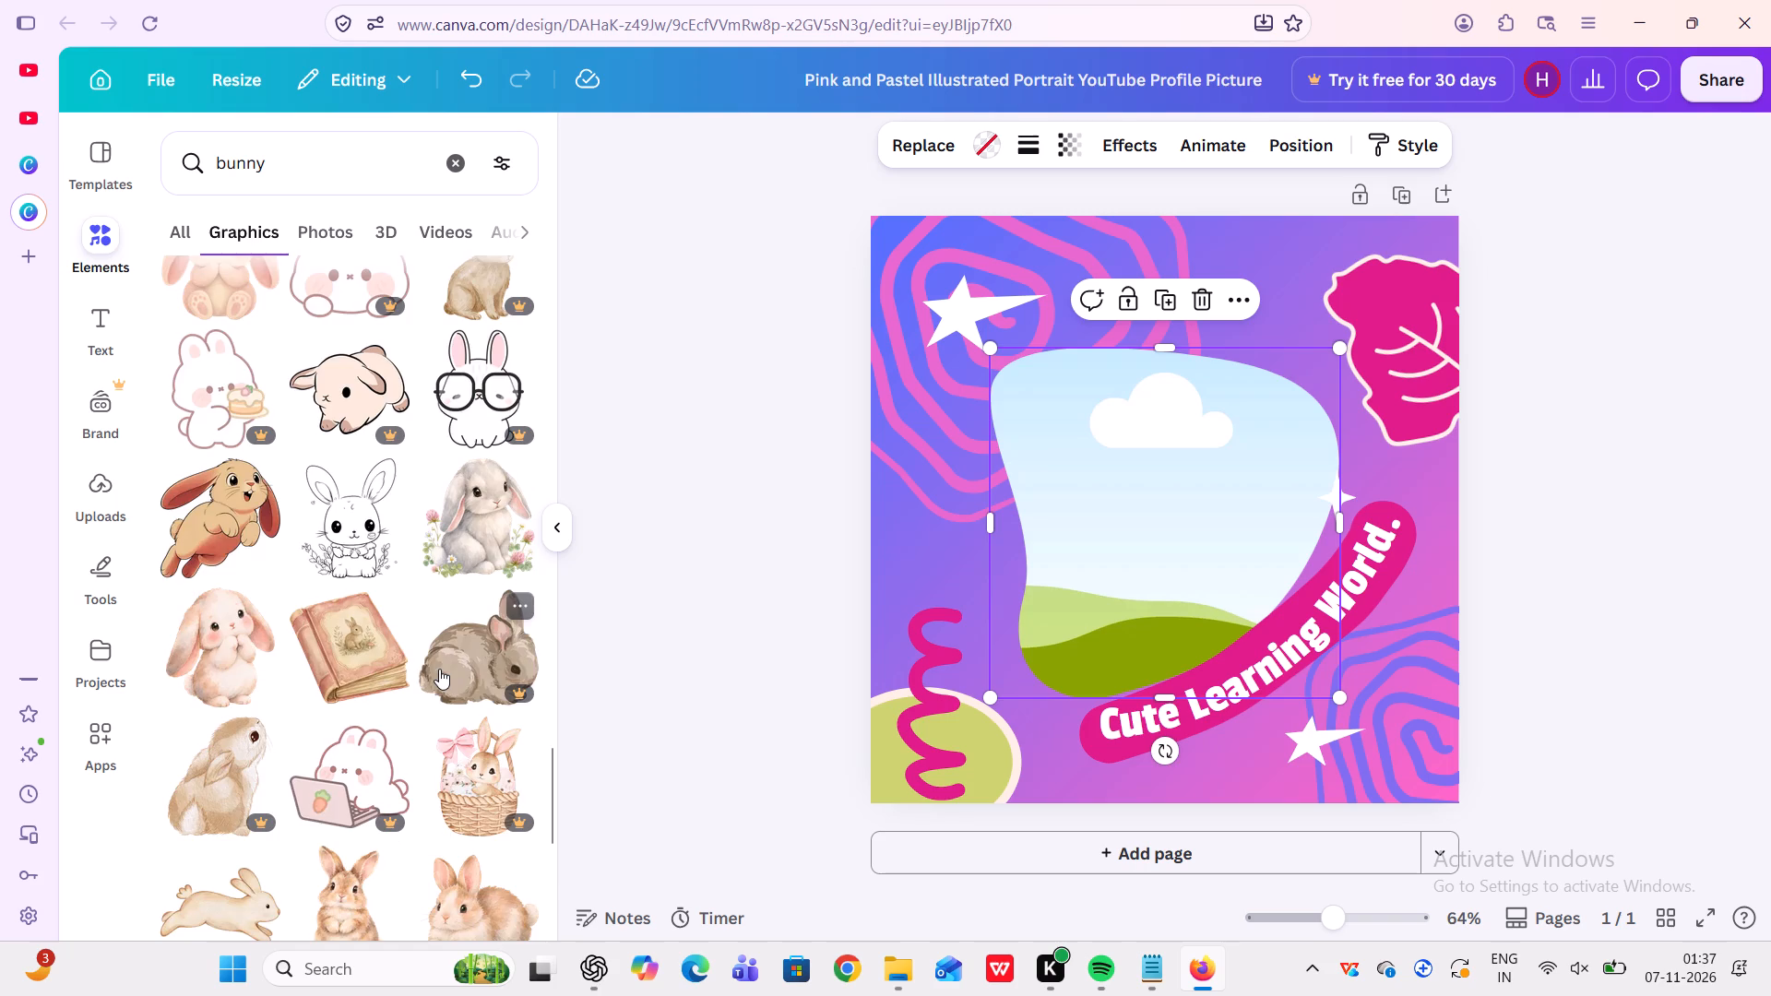
scroll(439, 669, "down", 5)
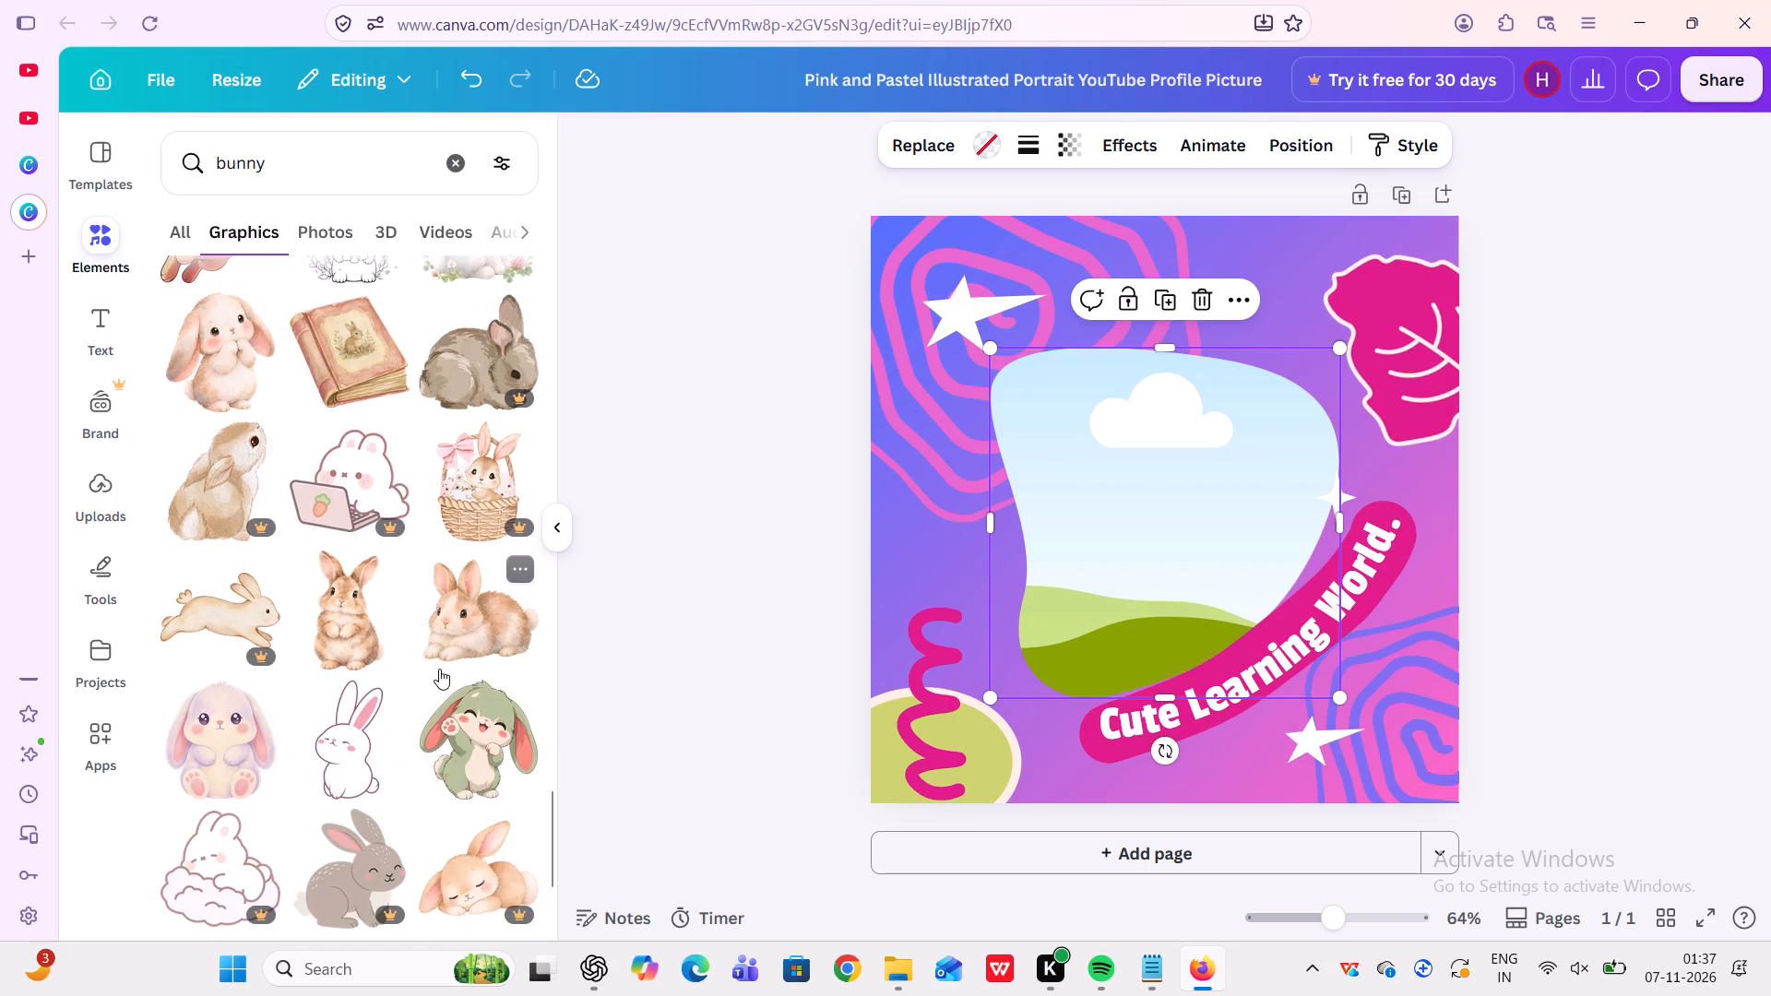
scroll(439, 669, "down", 5)
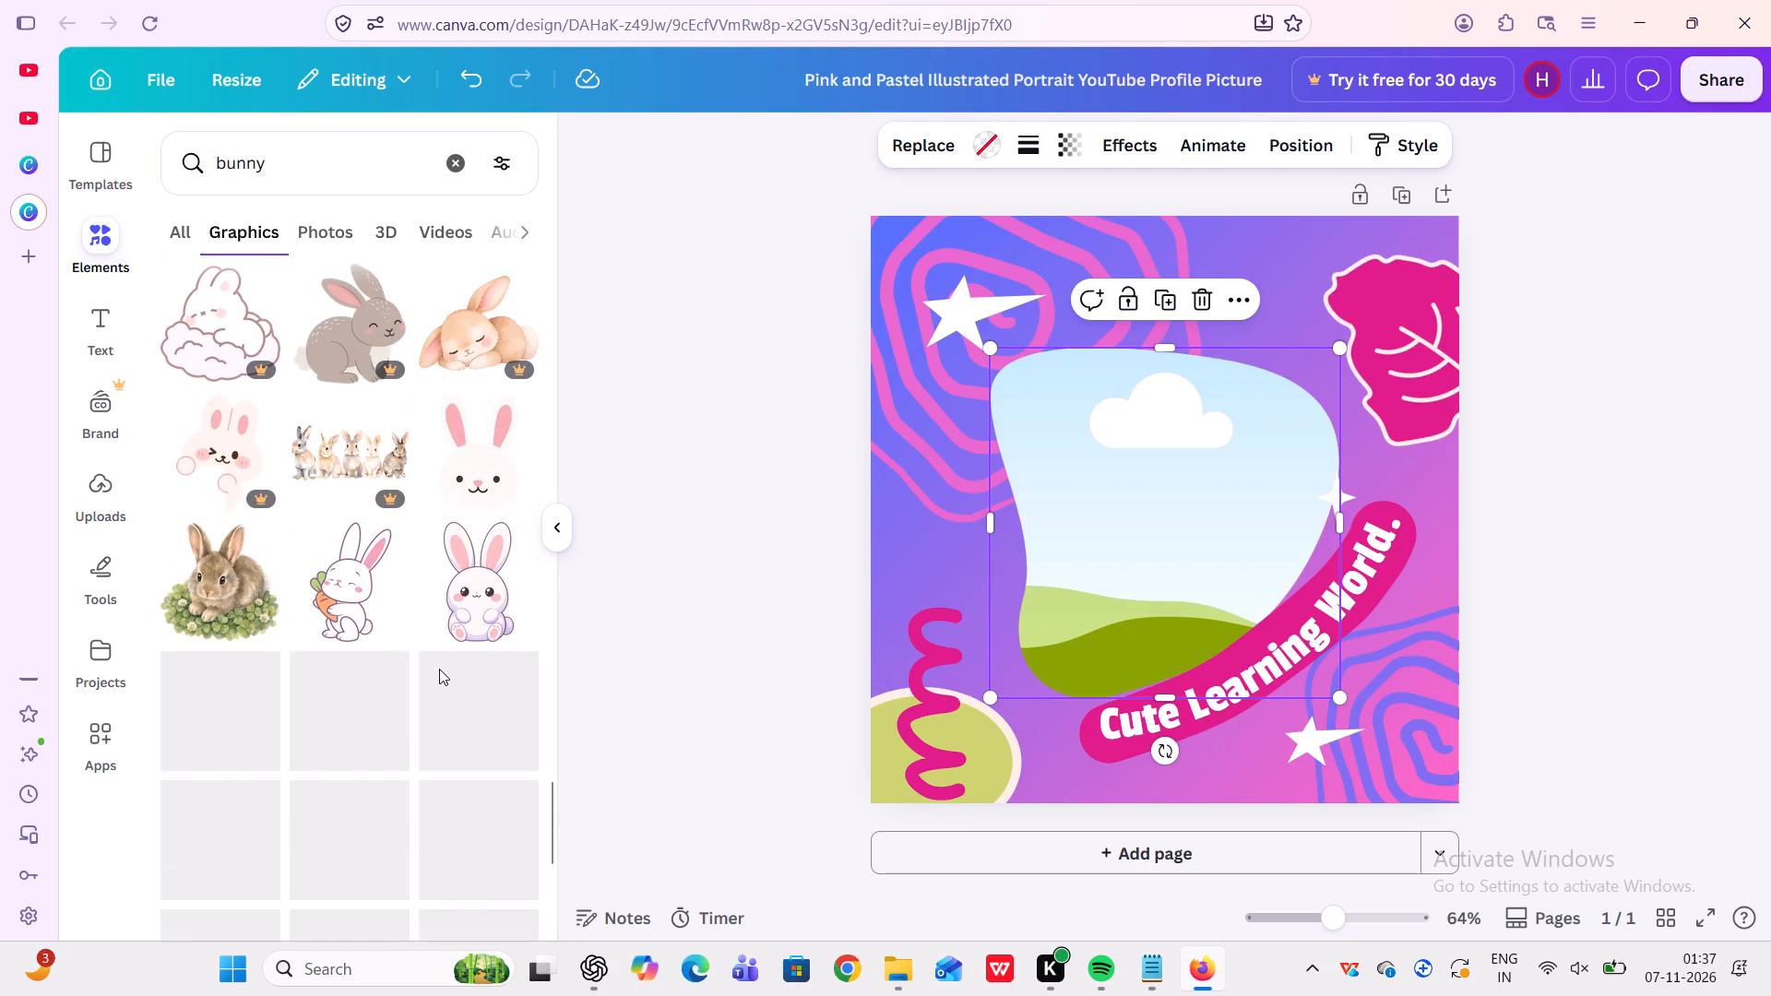
scroll(439, 669, "down", 4)
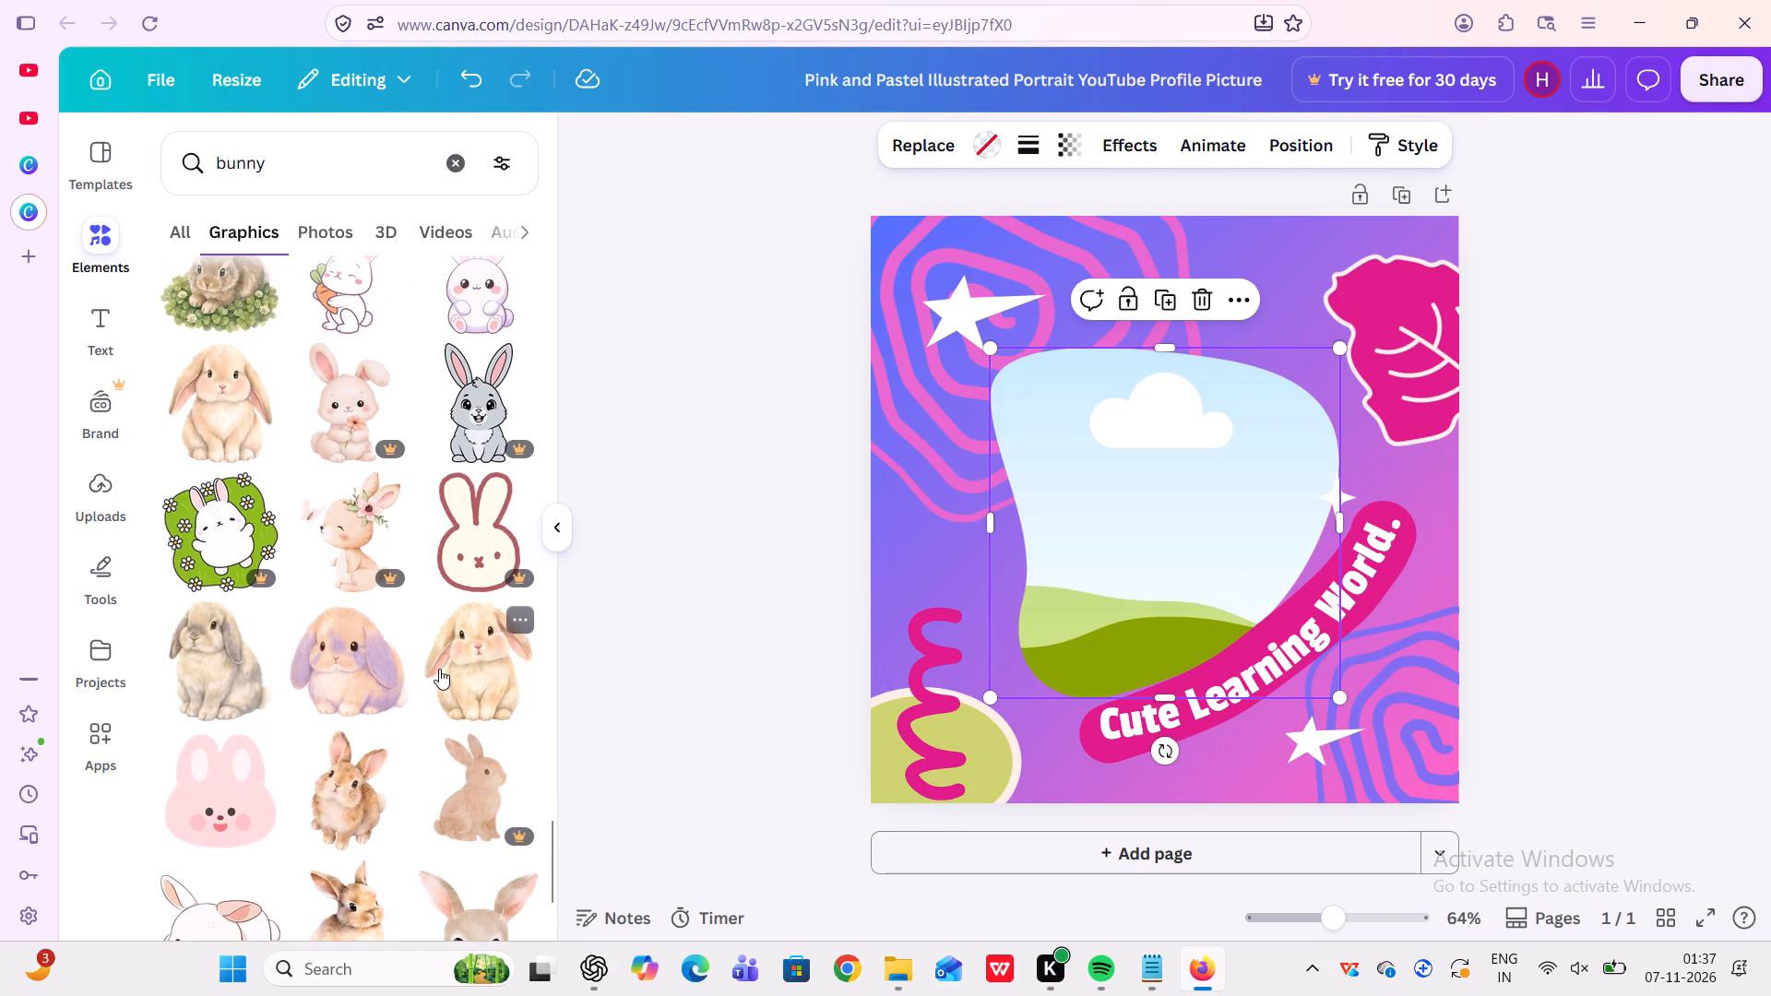
scroll(439, 669, "down", 10)
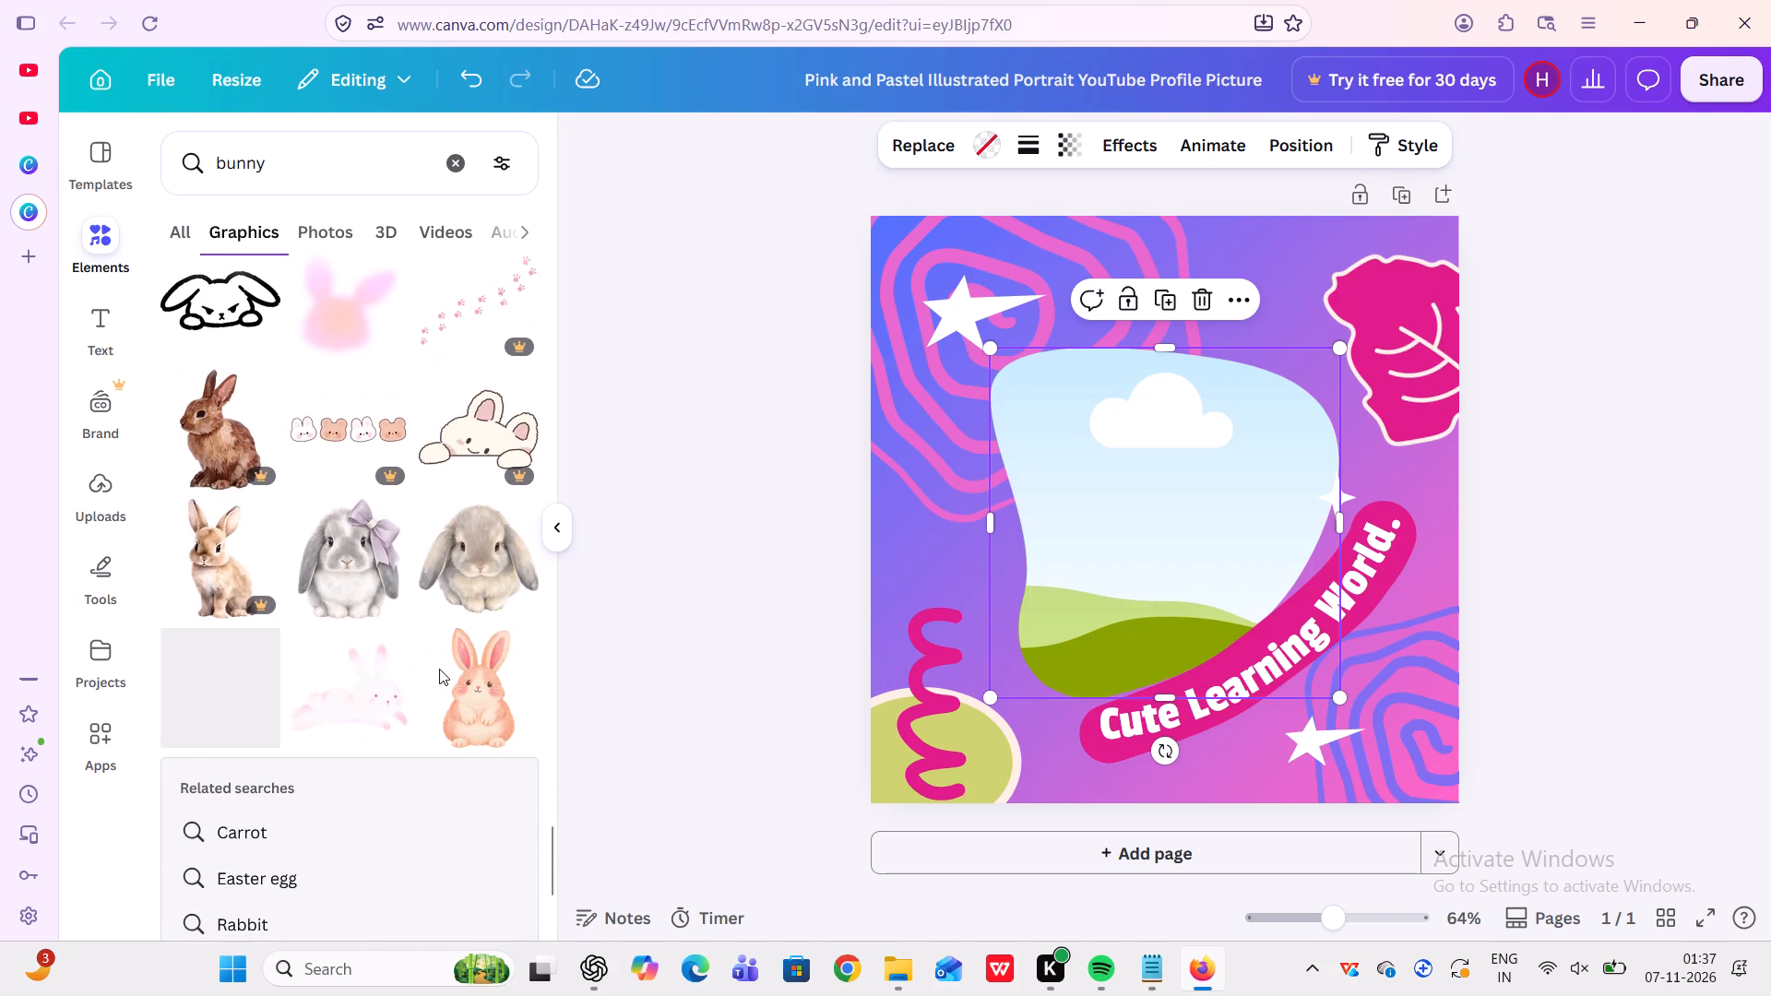
scroll(439, 669, "down", 8)
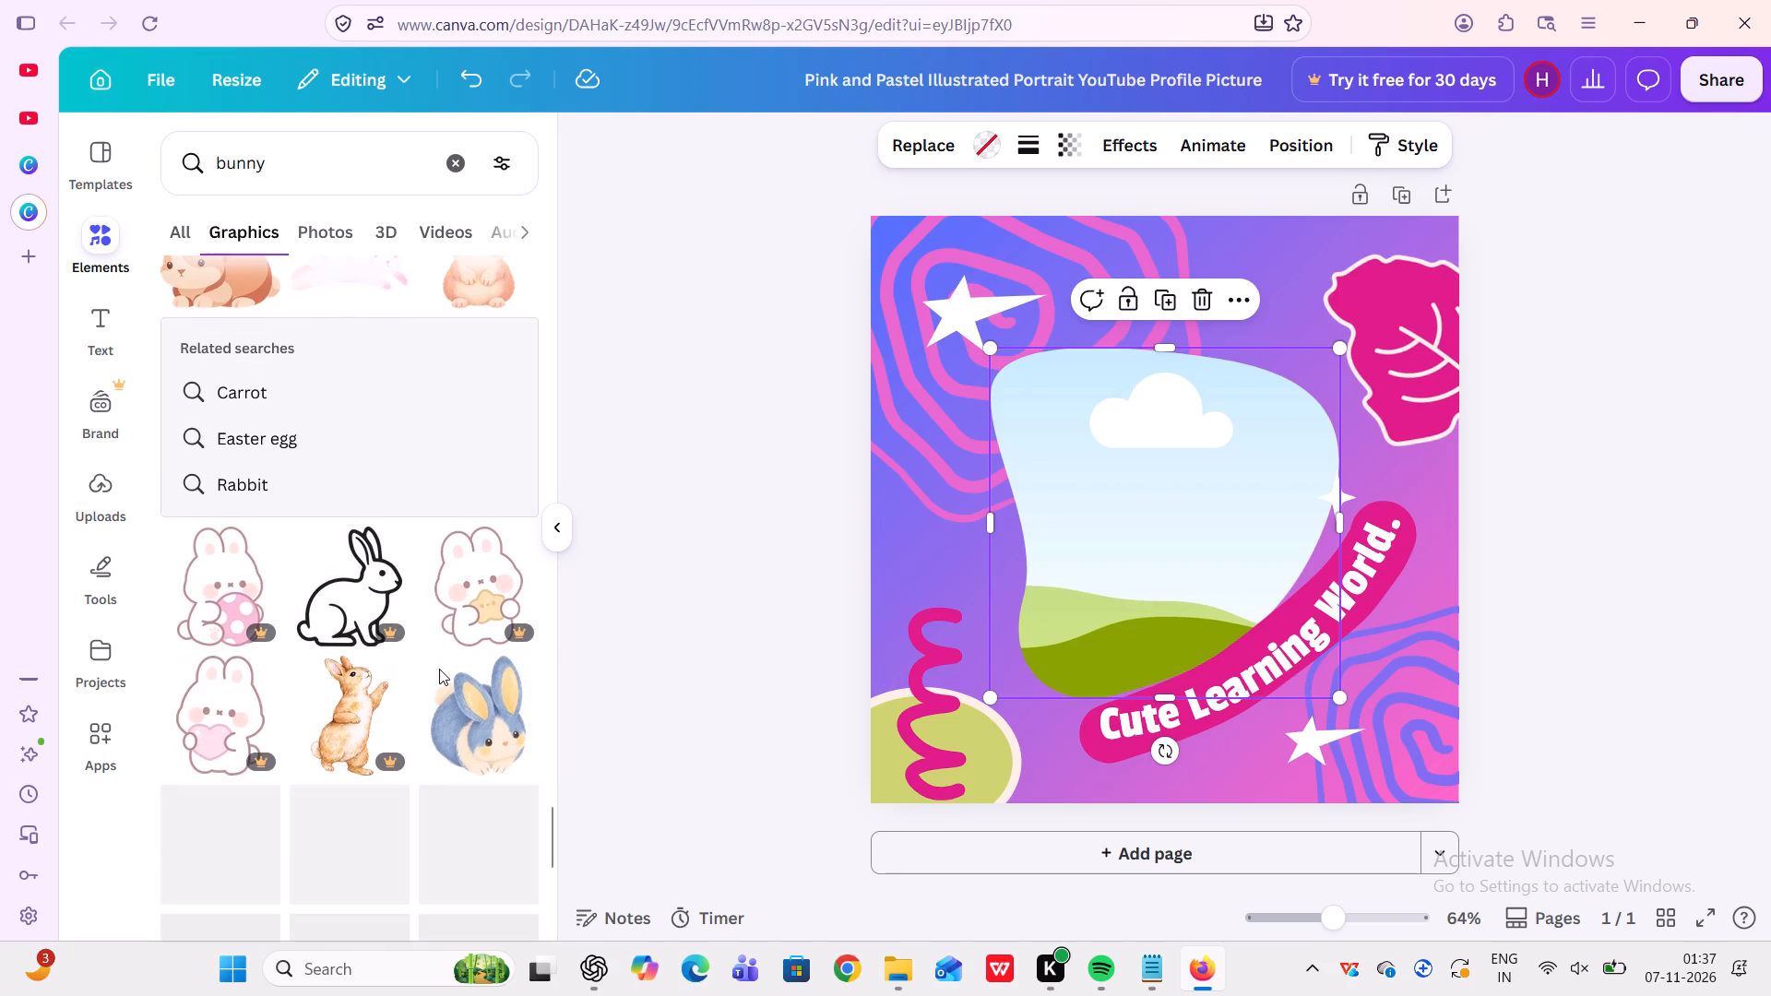
scroll(439, 669, "down", 3)
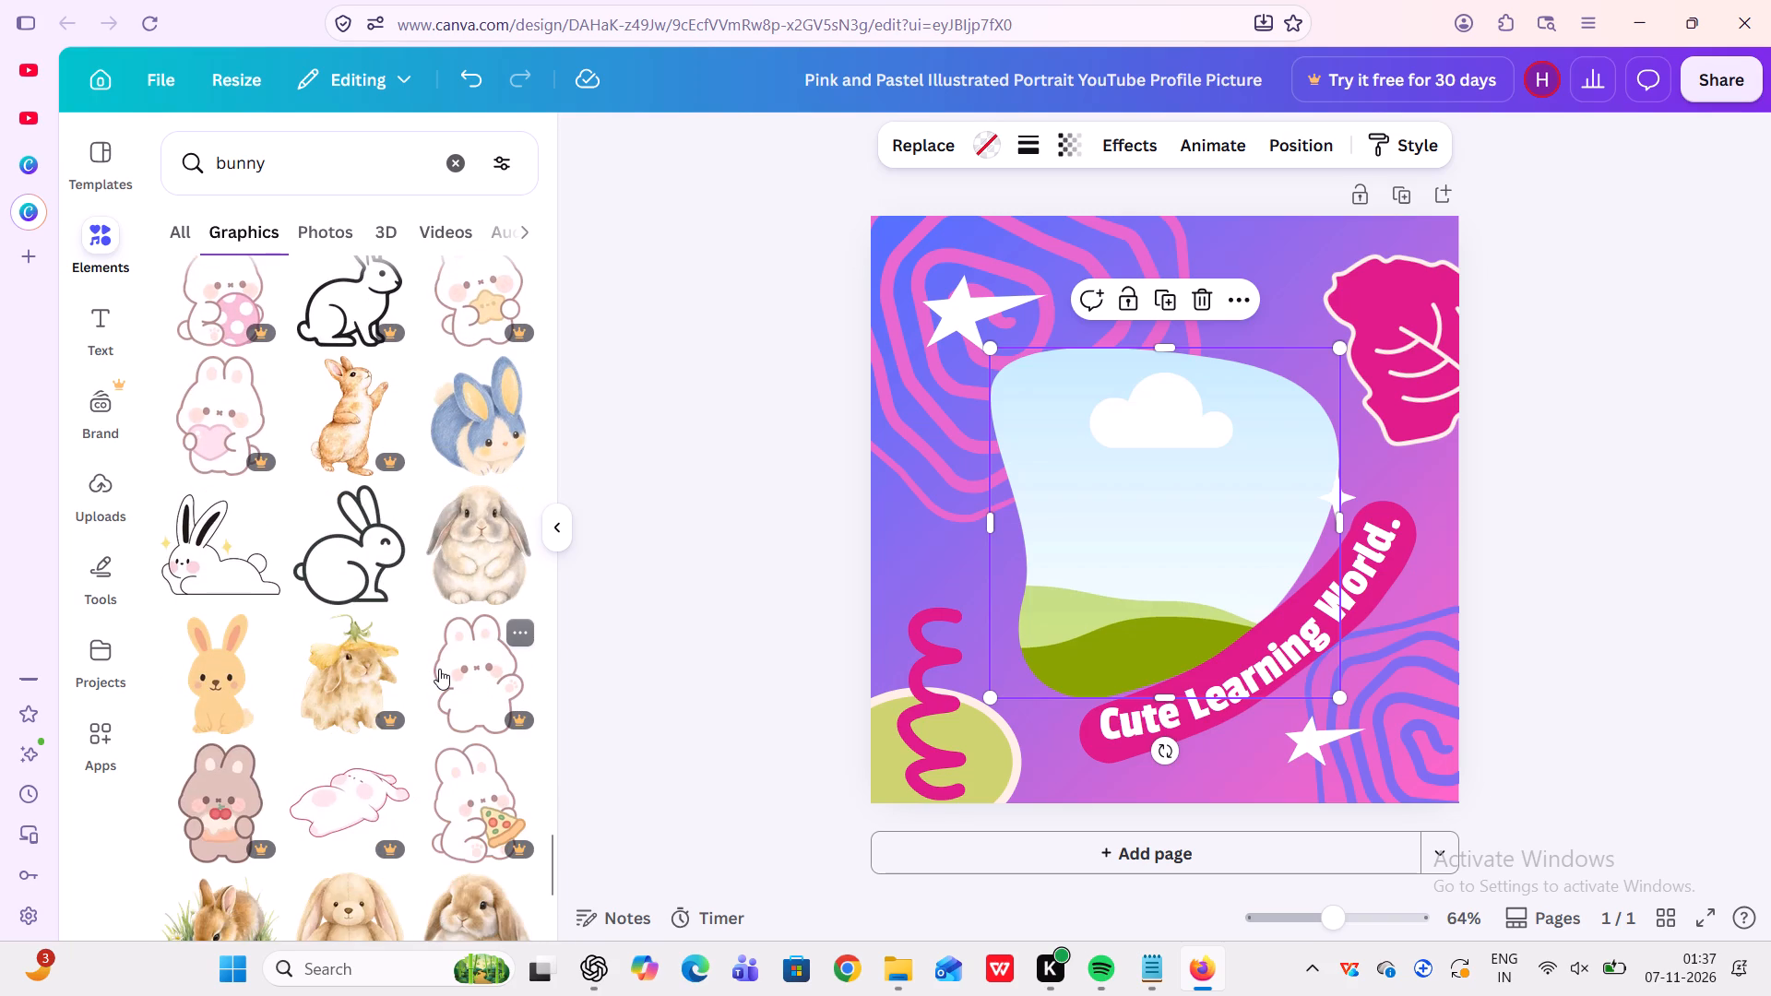
scroll(412, 806, "down", 5)
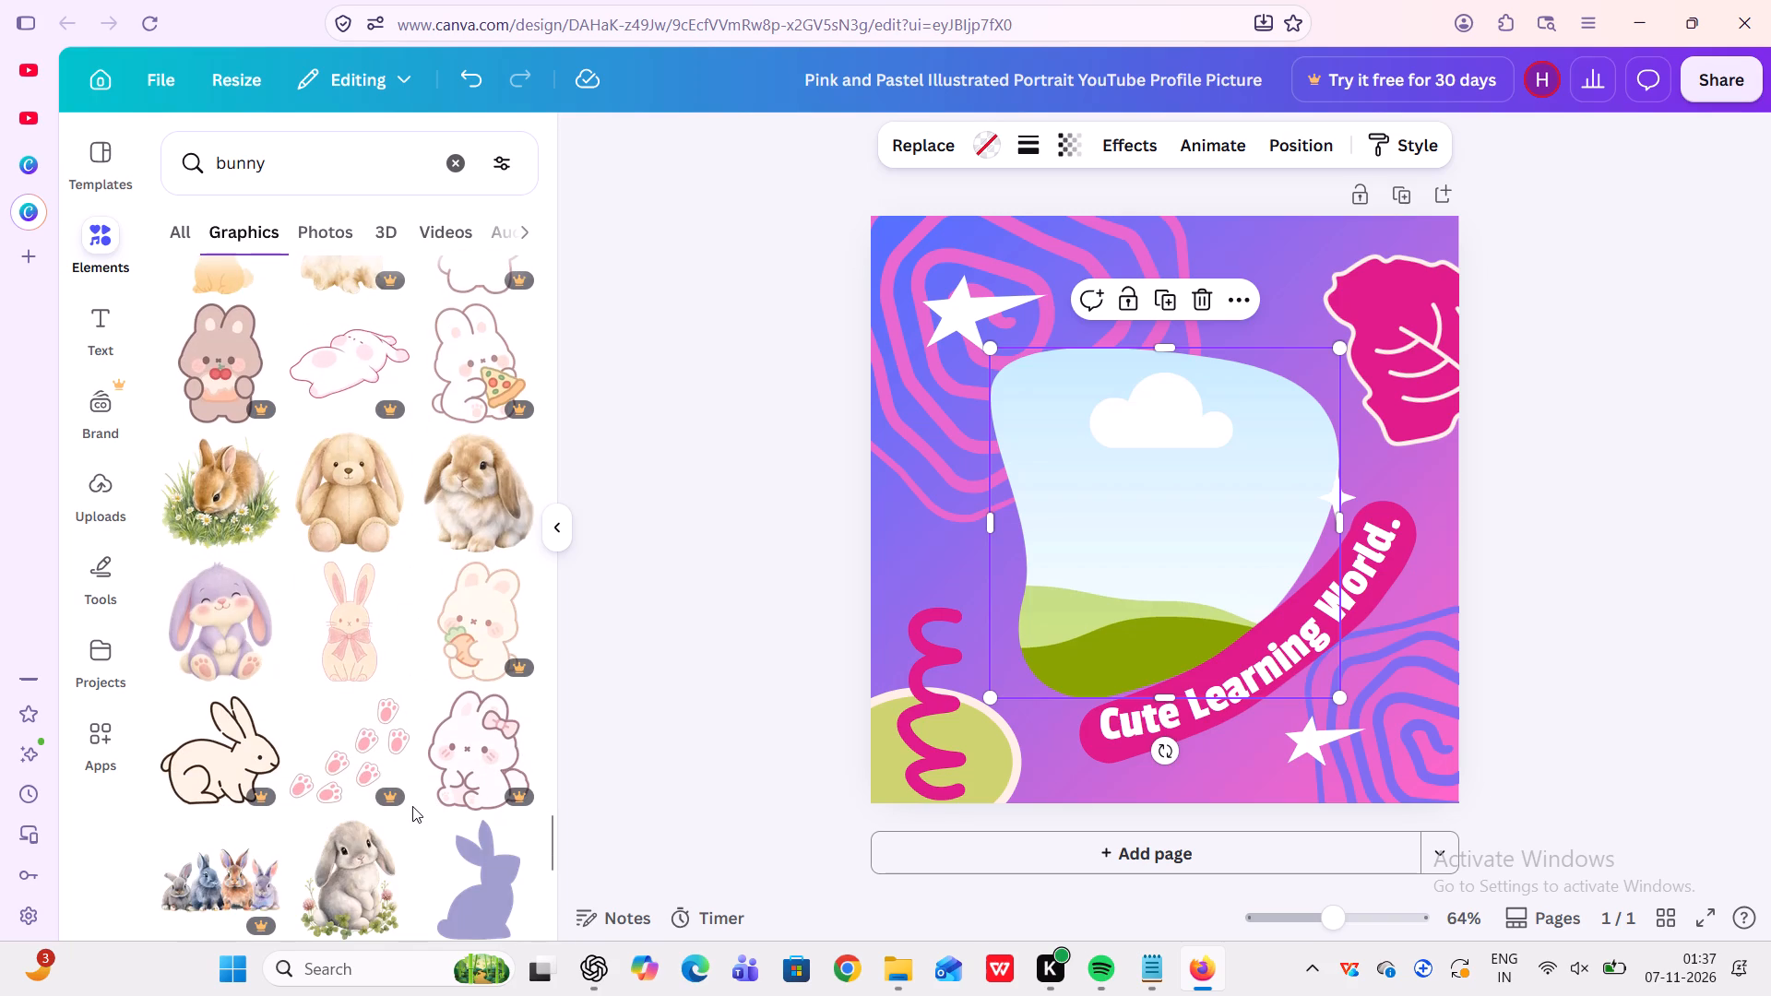
scroll(412, 806, "down", 3)
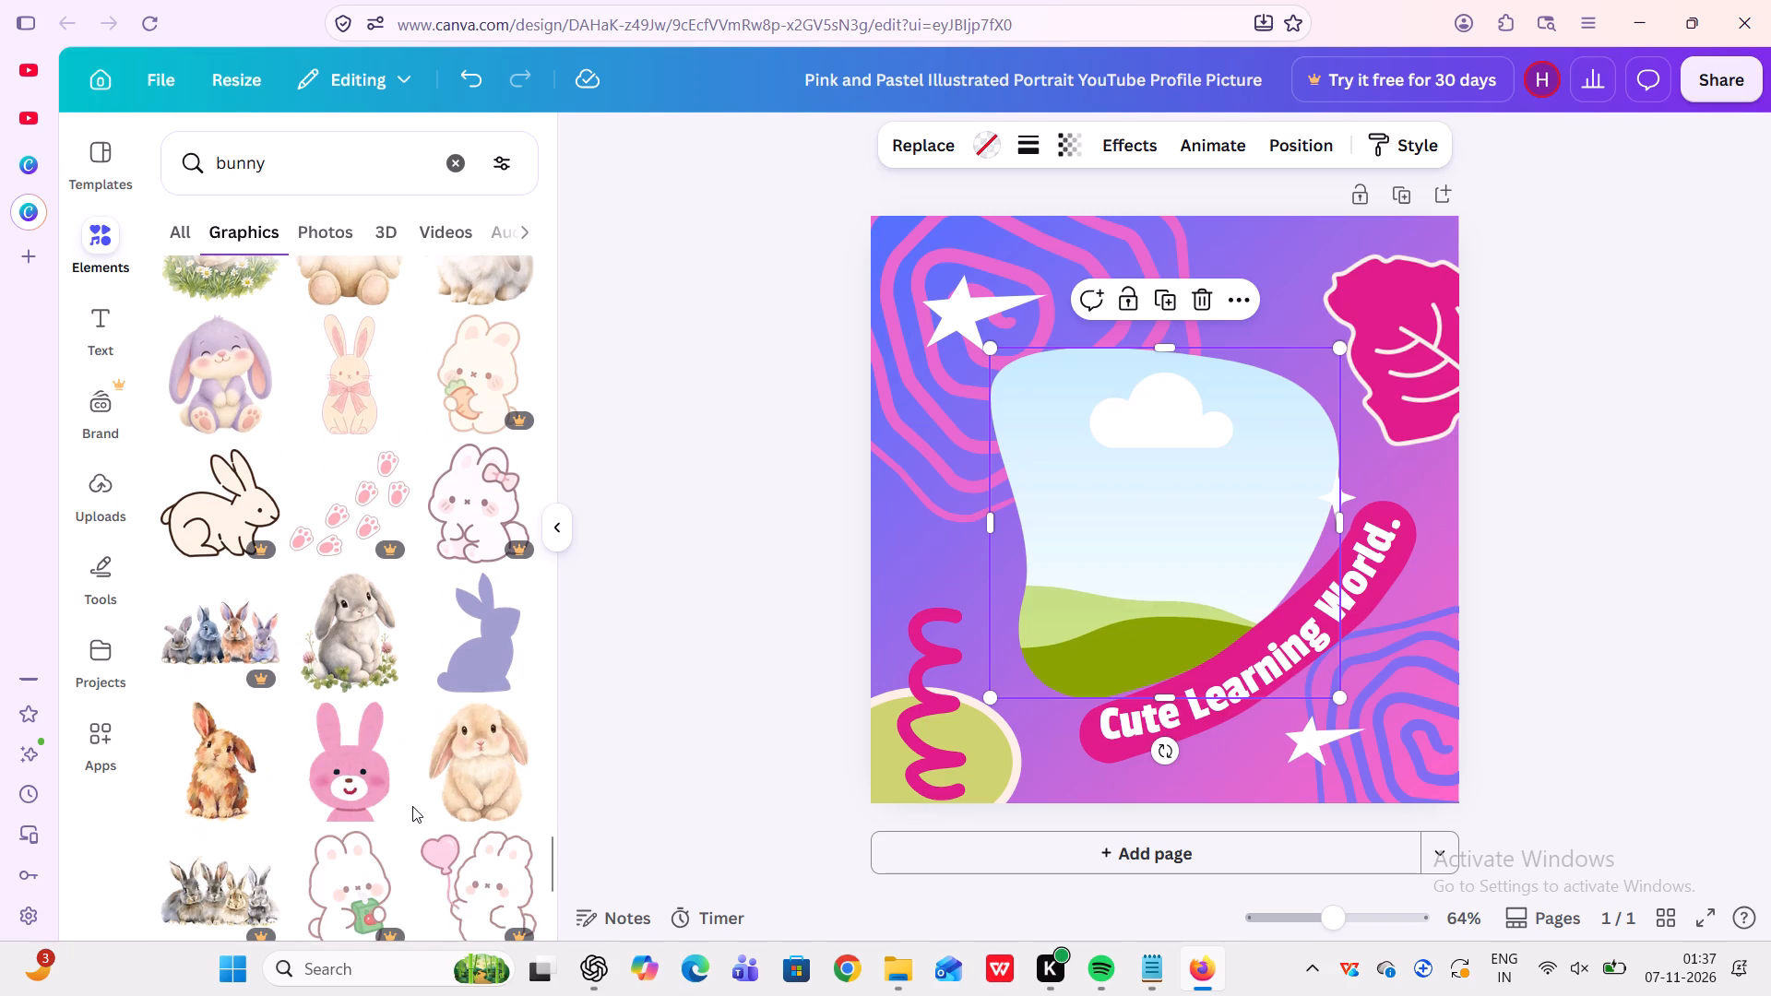
Add the purple lop-eared bunny with closed eyes, shrink it and place it inside the empty frame.
left_click(249, 400)
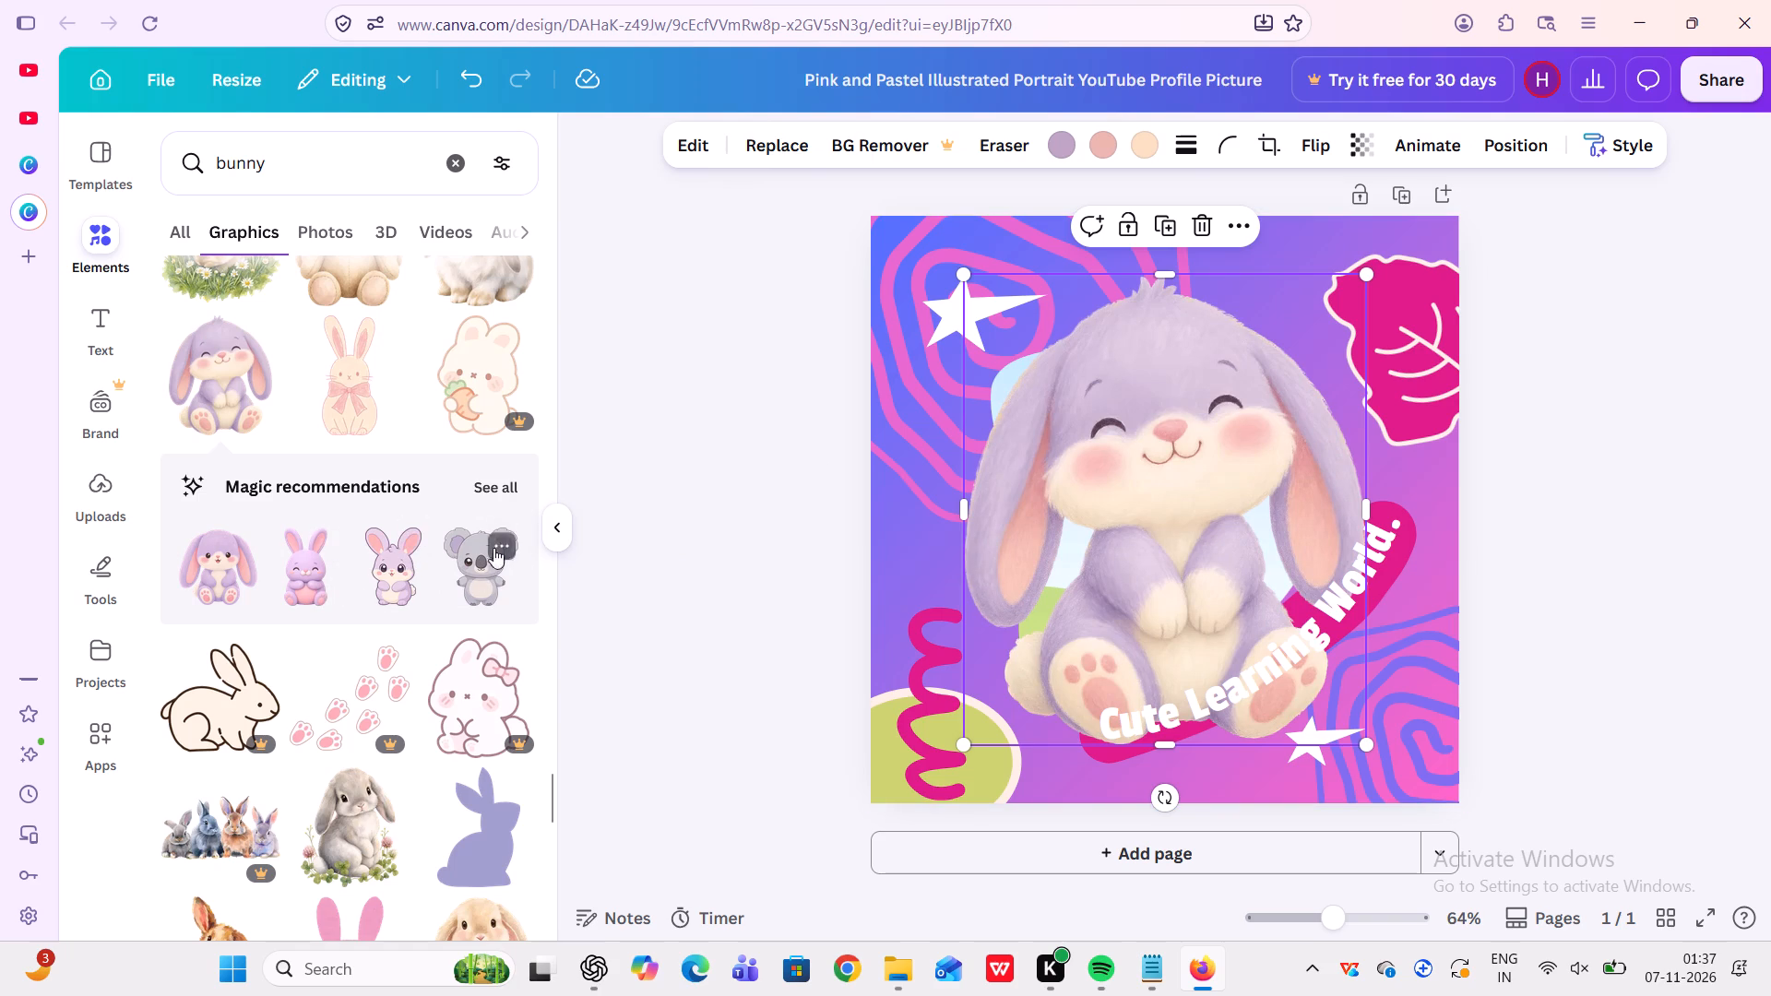
left_click(1242, 540)
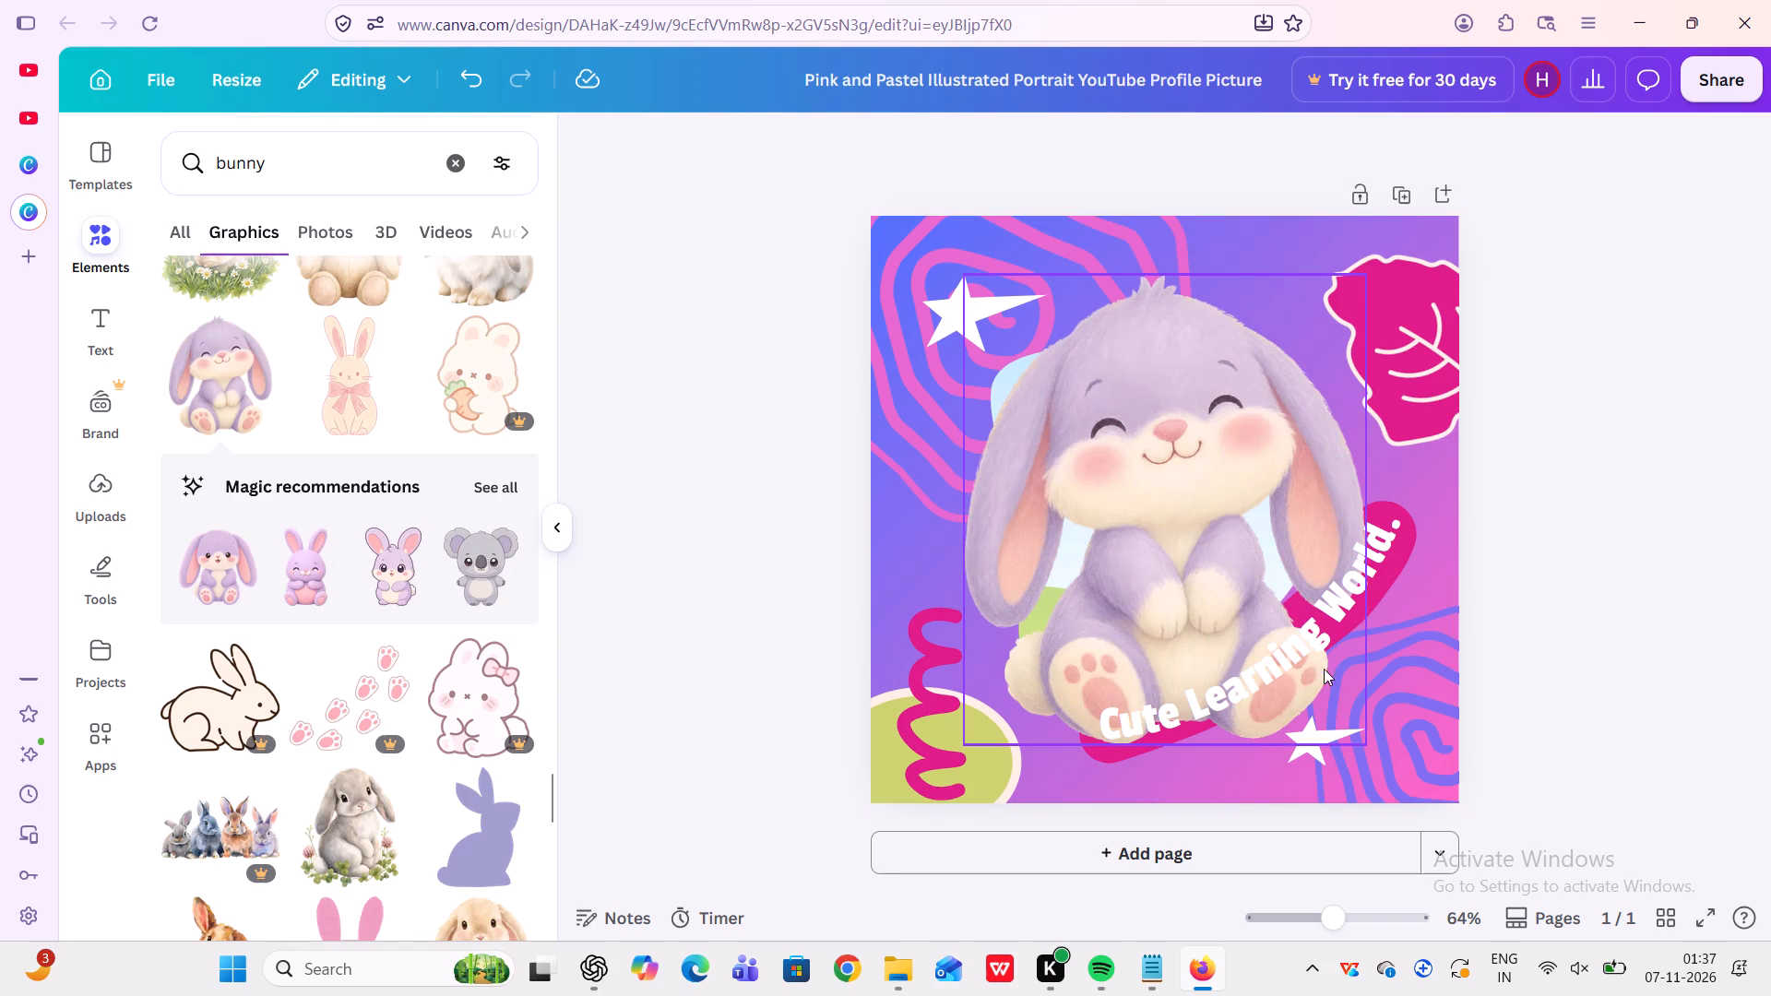
left_click(1206, 553)
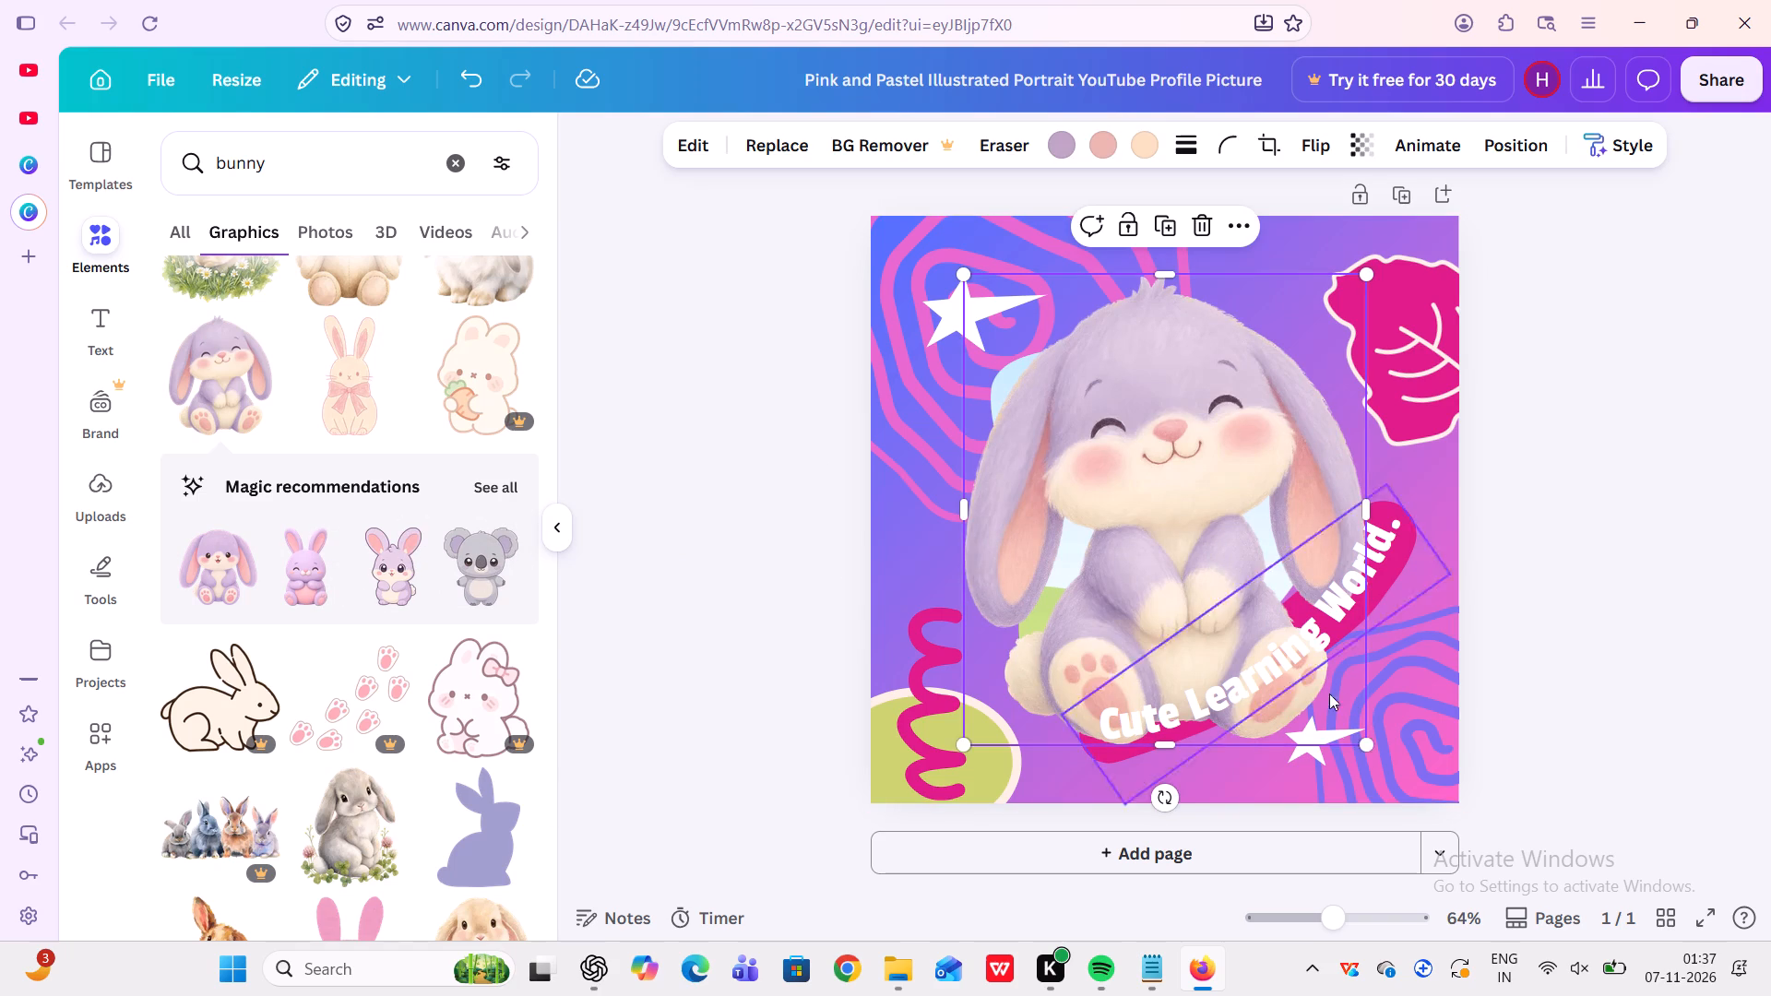
left_click_drag(1368, 744, 1276, 611)
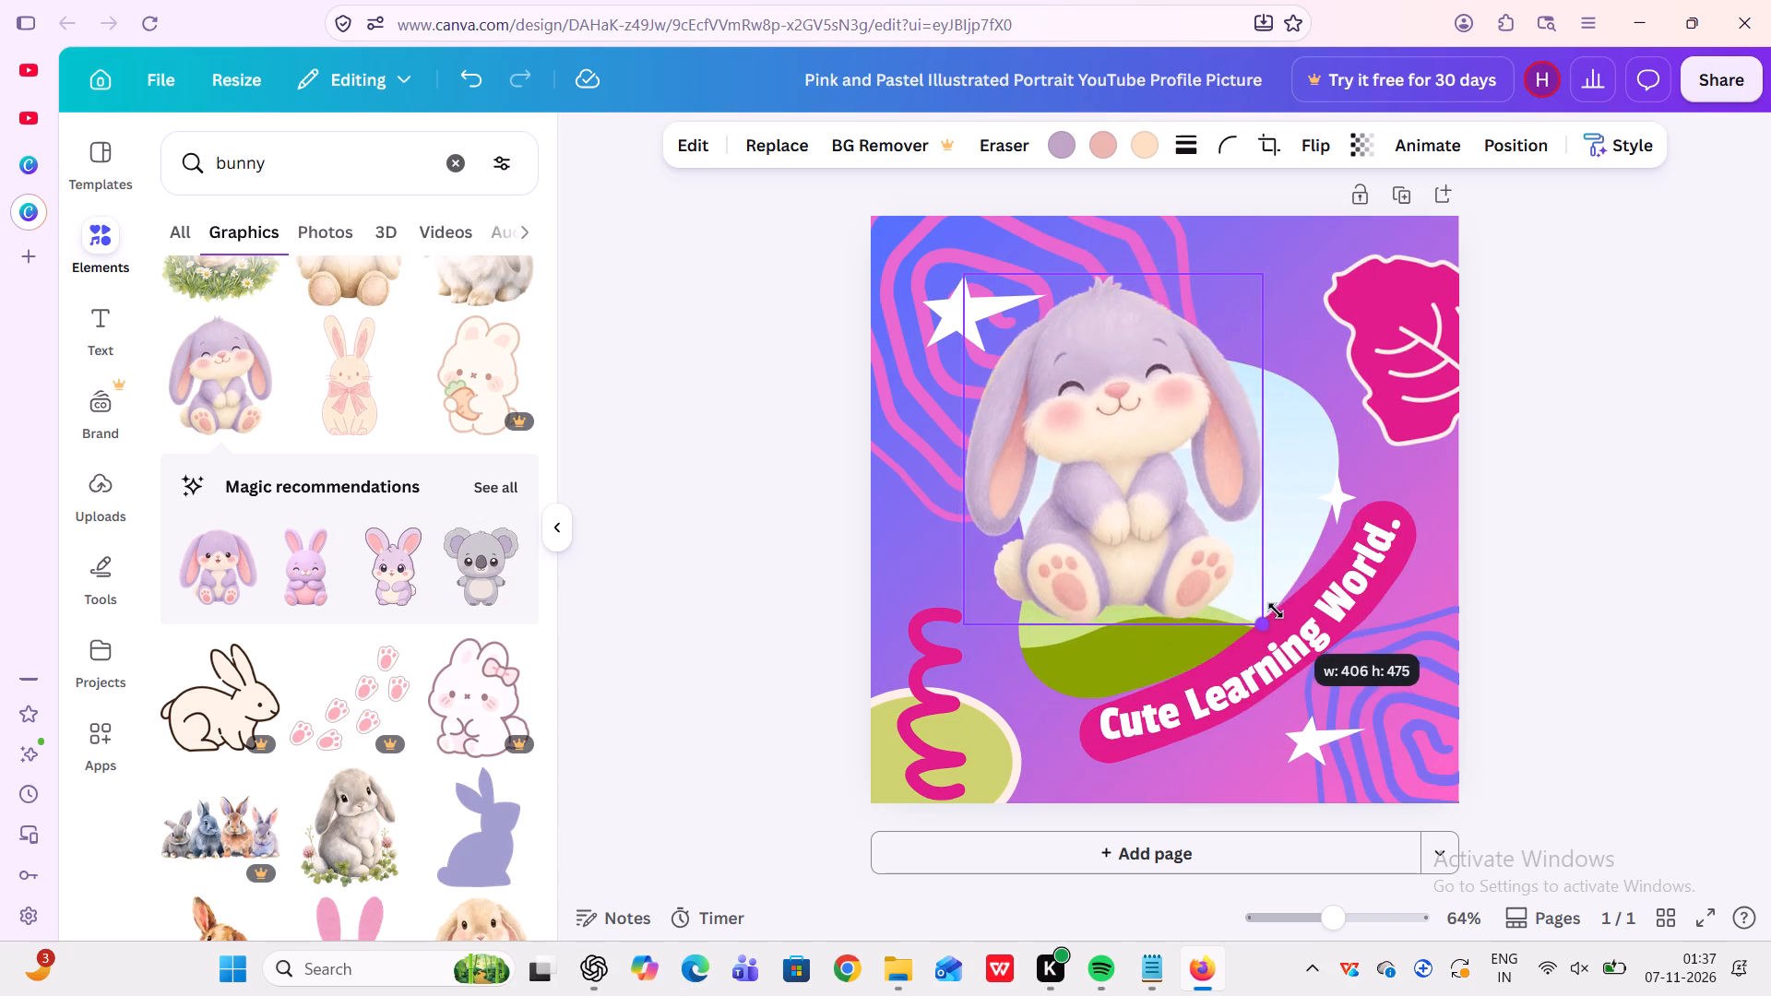
left_click_drag(1276, 611, 1254, 599)
left_click_drag(1129, 510, 1166, 558)
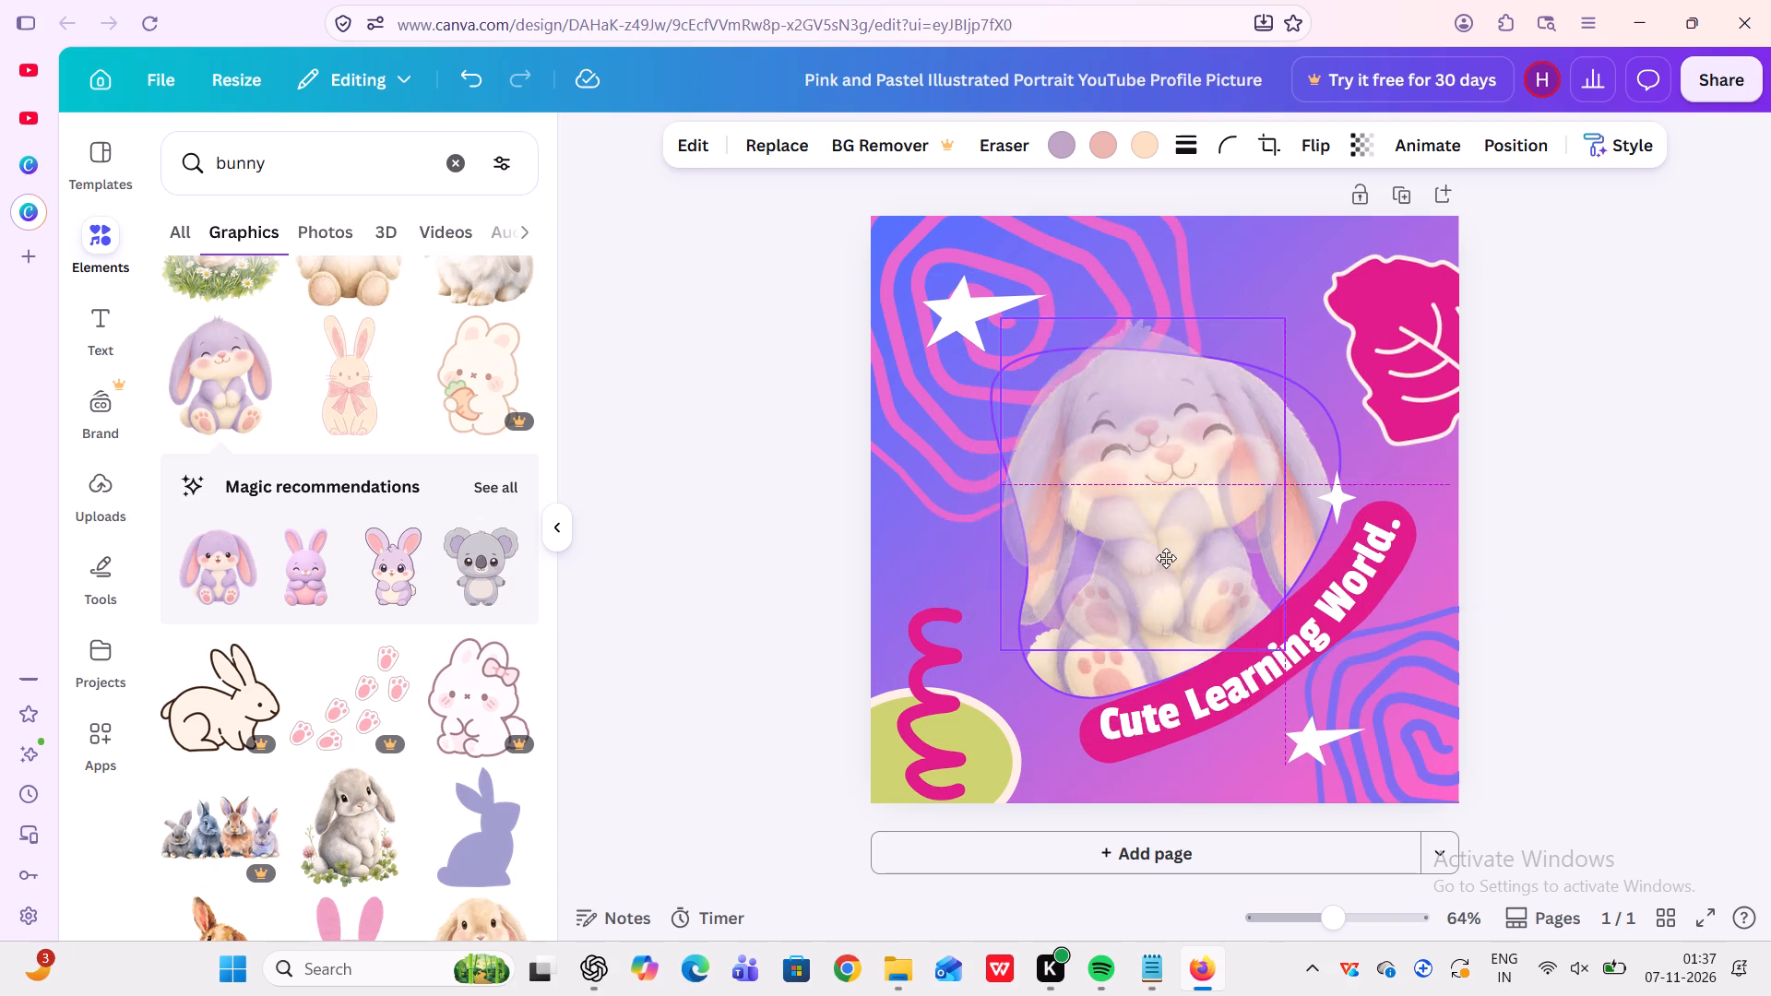
left_click_drag(1166, 558, 1163, 562)
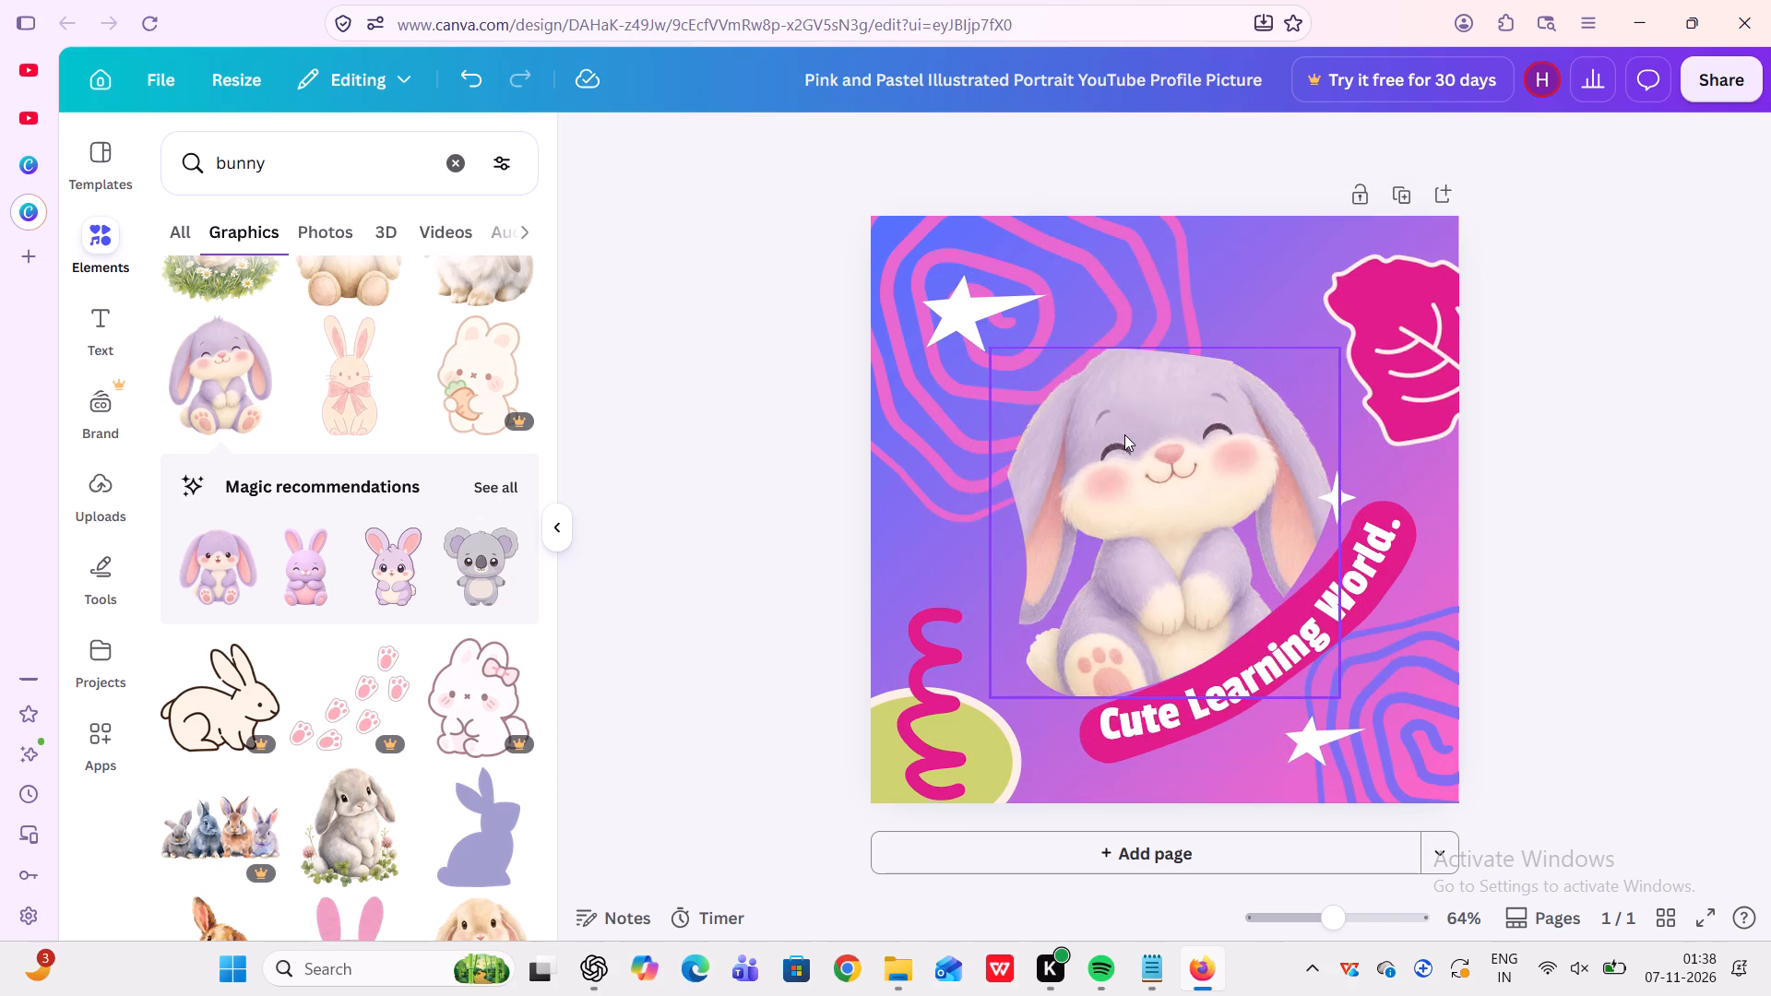
Move the framed bunny slightly higher on the design and check its crop within the frame.
left_click_drag(1124, 434, 1123, 436)
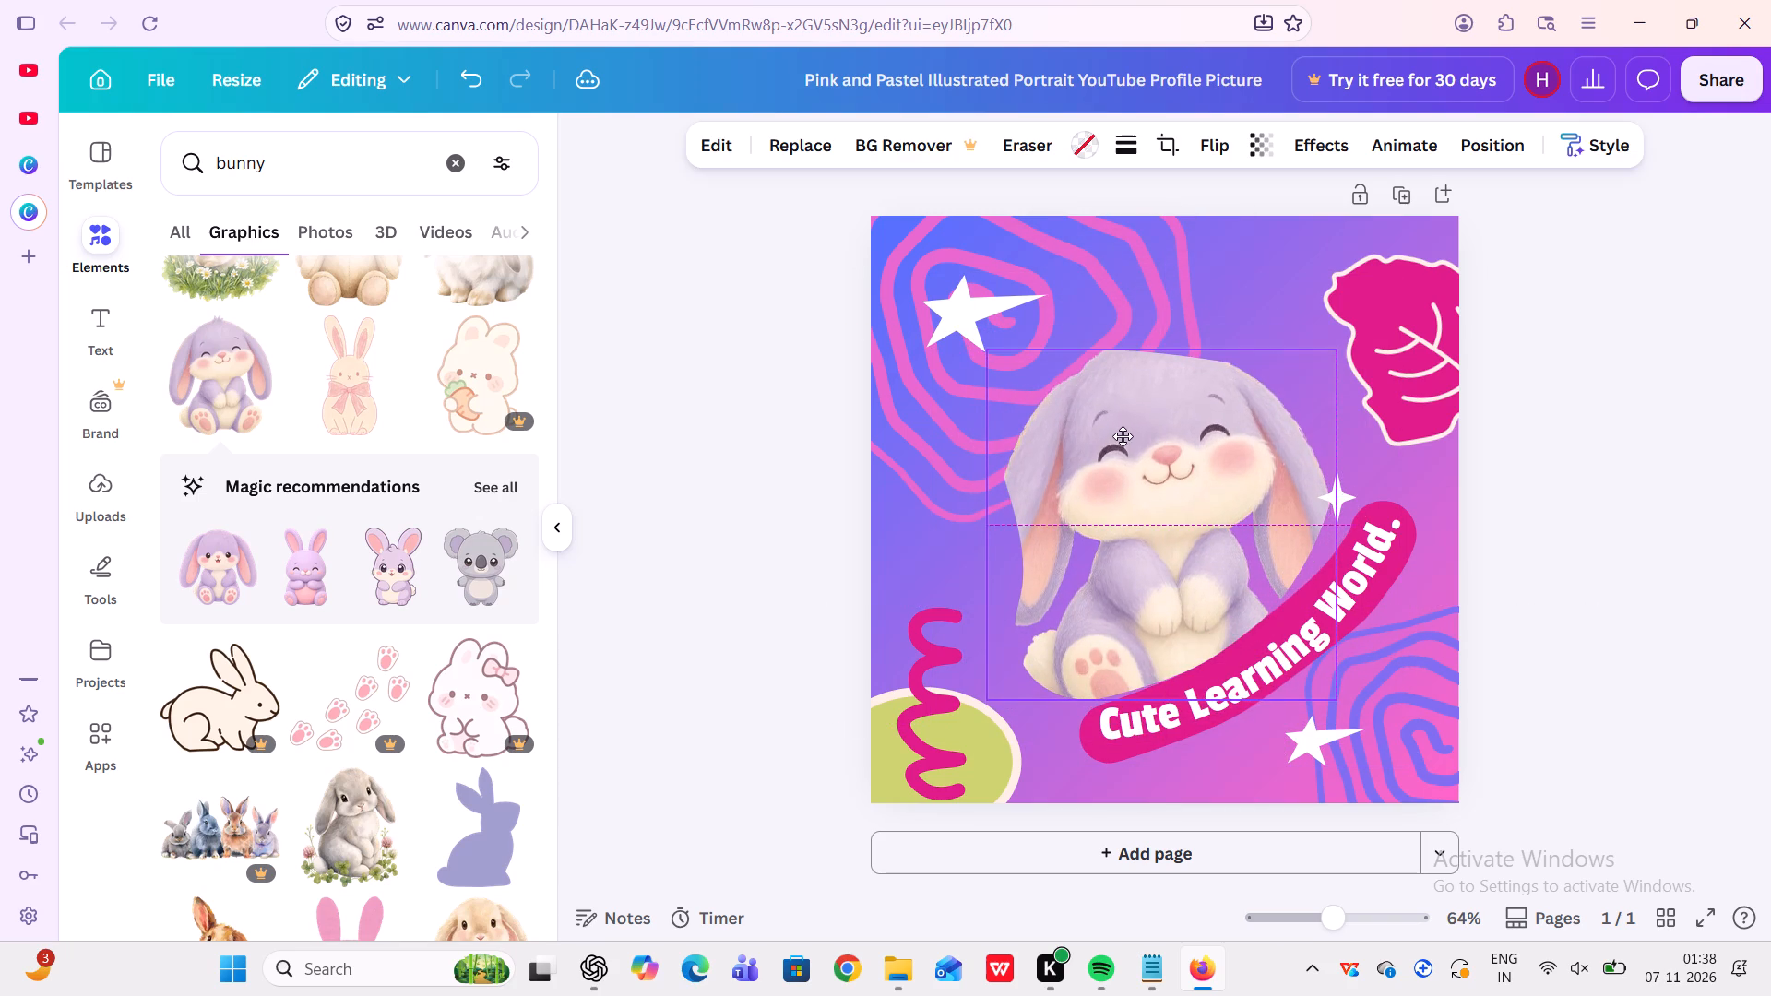
left_click_drag(1123, 436, 1127, 426)
left_click(1127, 426)
double_click(1127, 426)
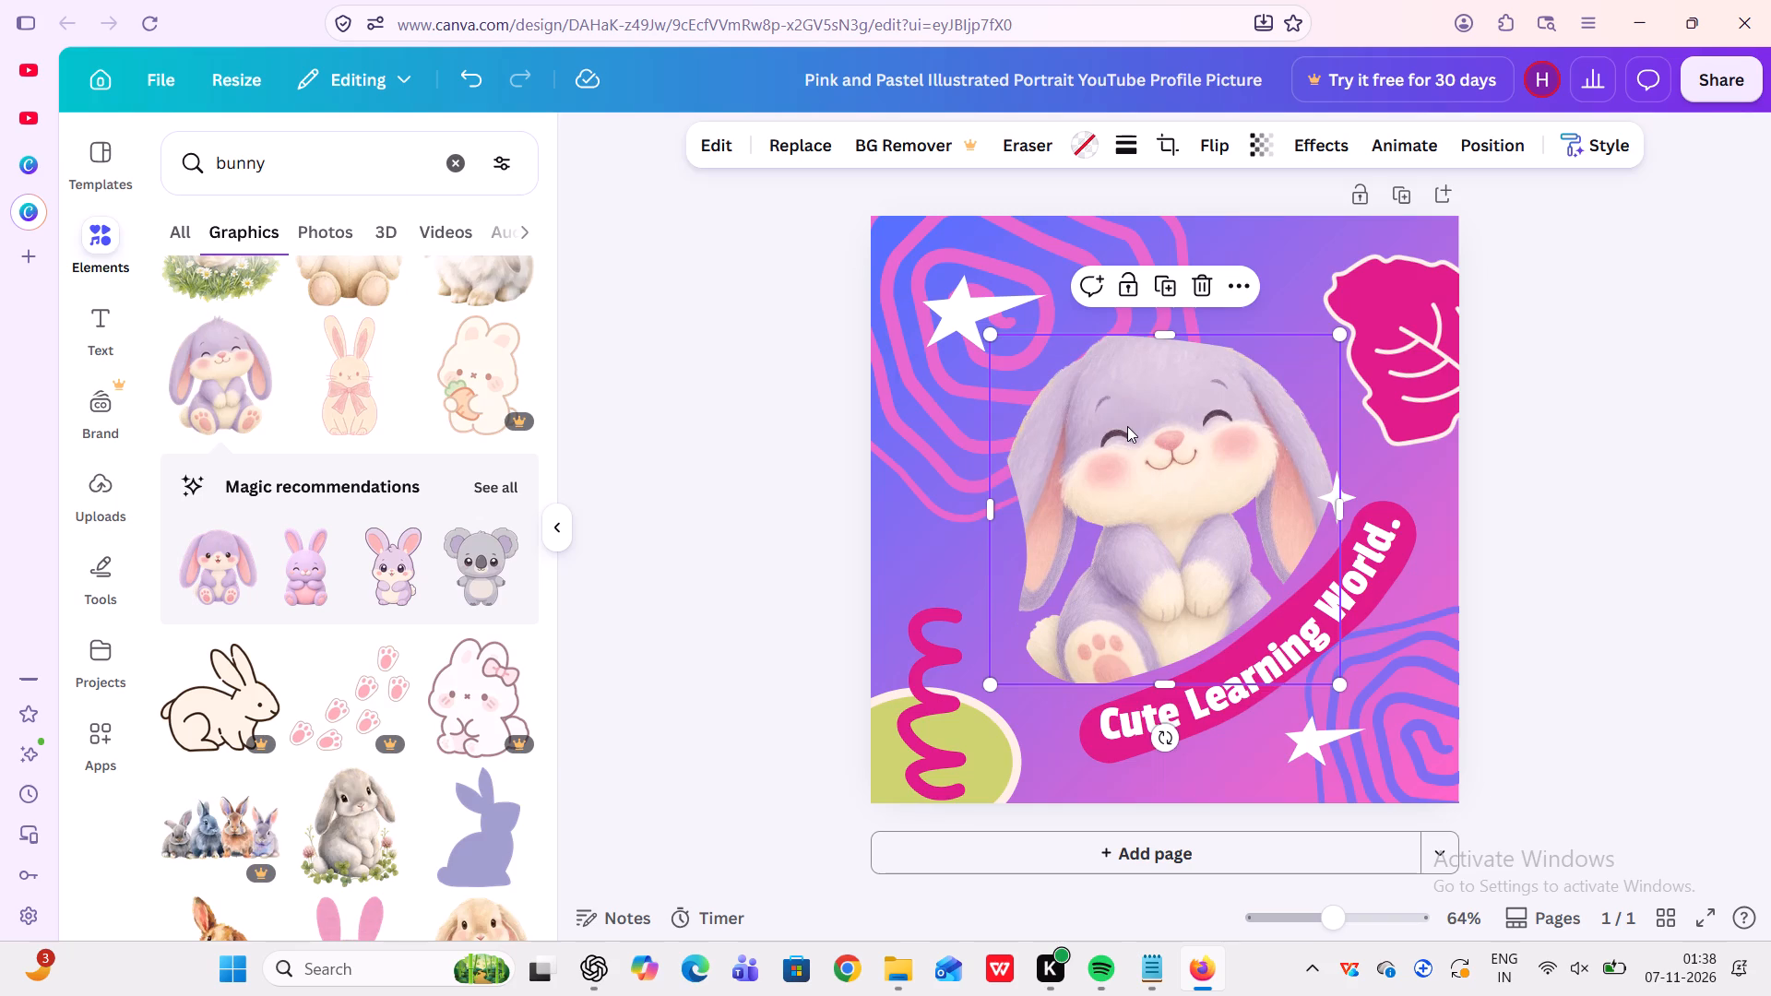
double_click(1137, 429)
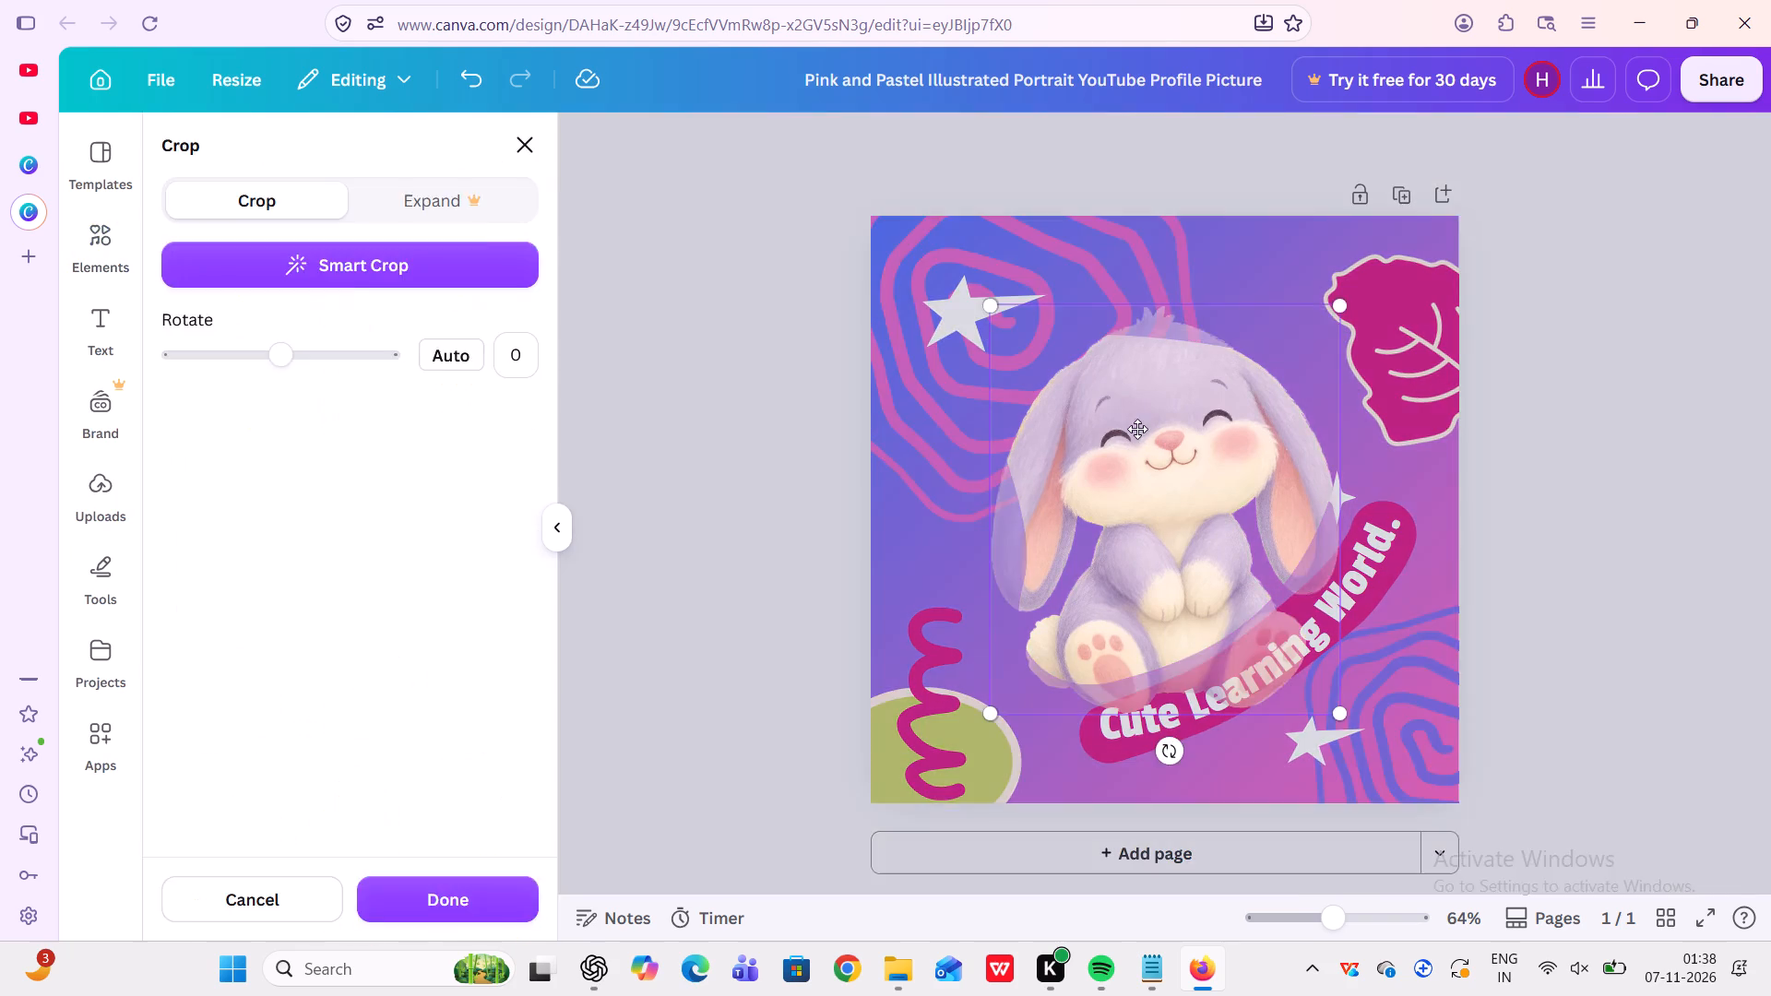
double_click(1137, 429)
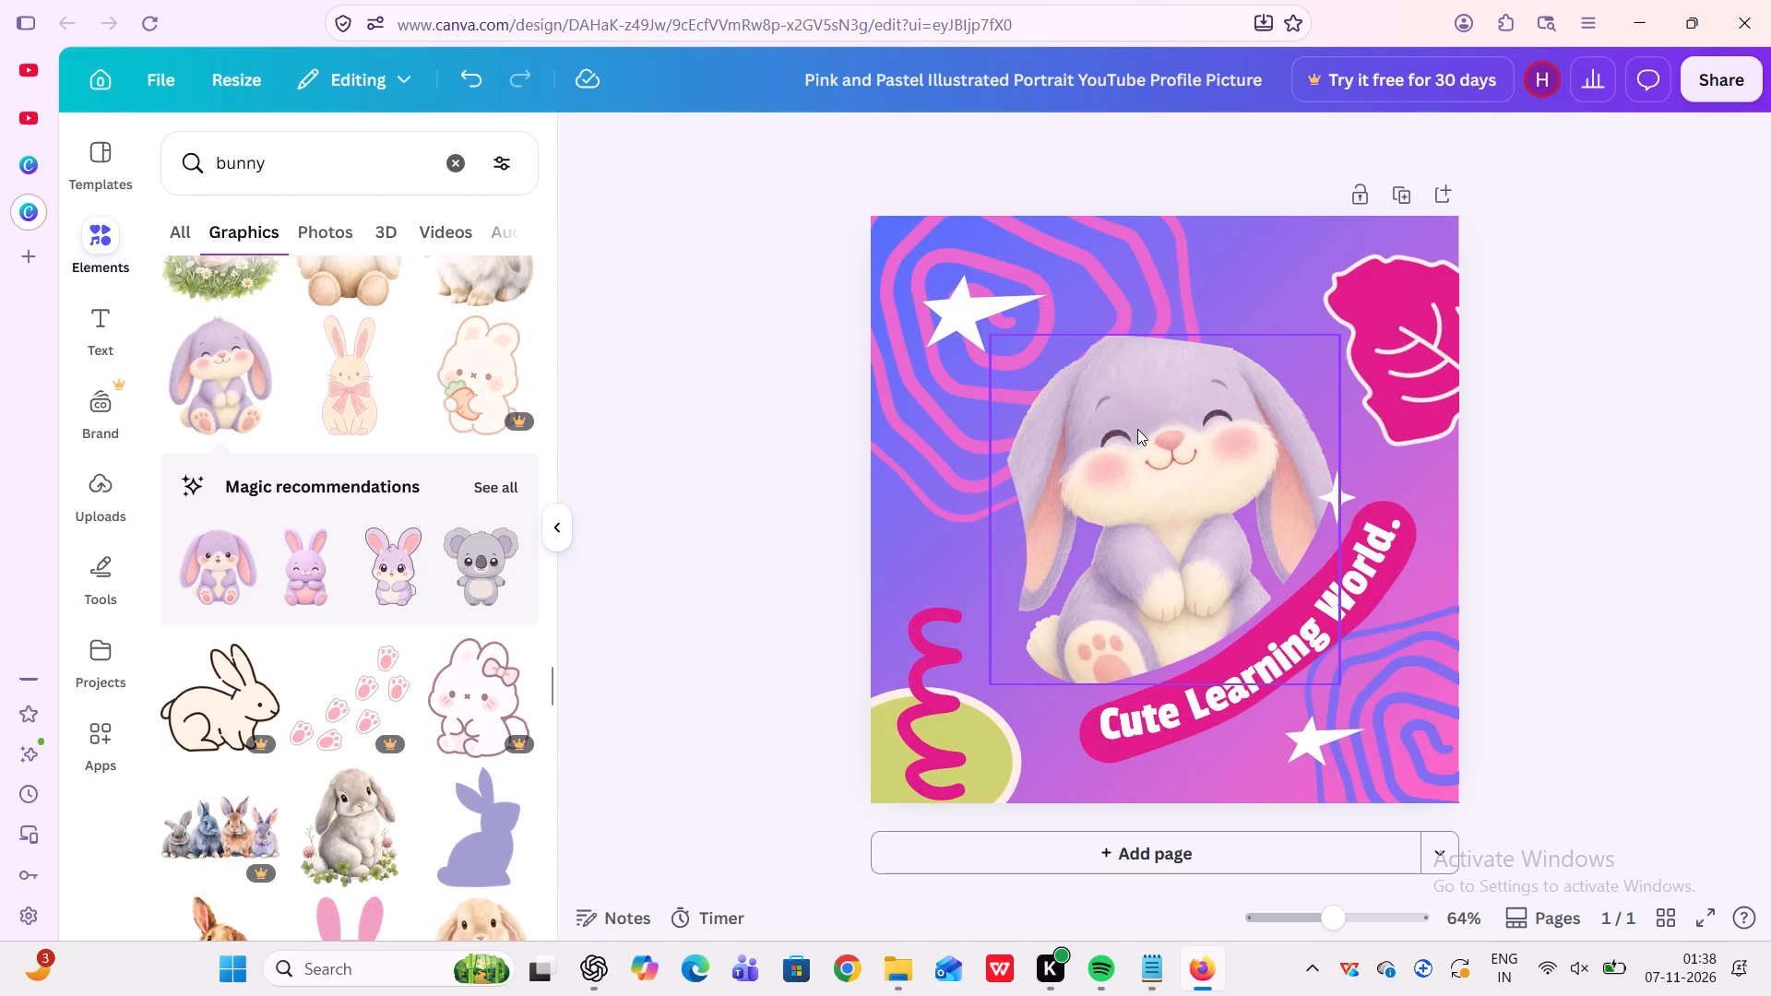
Clear the bunny search from the elements and show the templates.
left_click(449, 177)
left_click(109, 173)
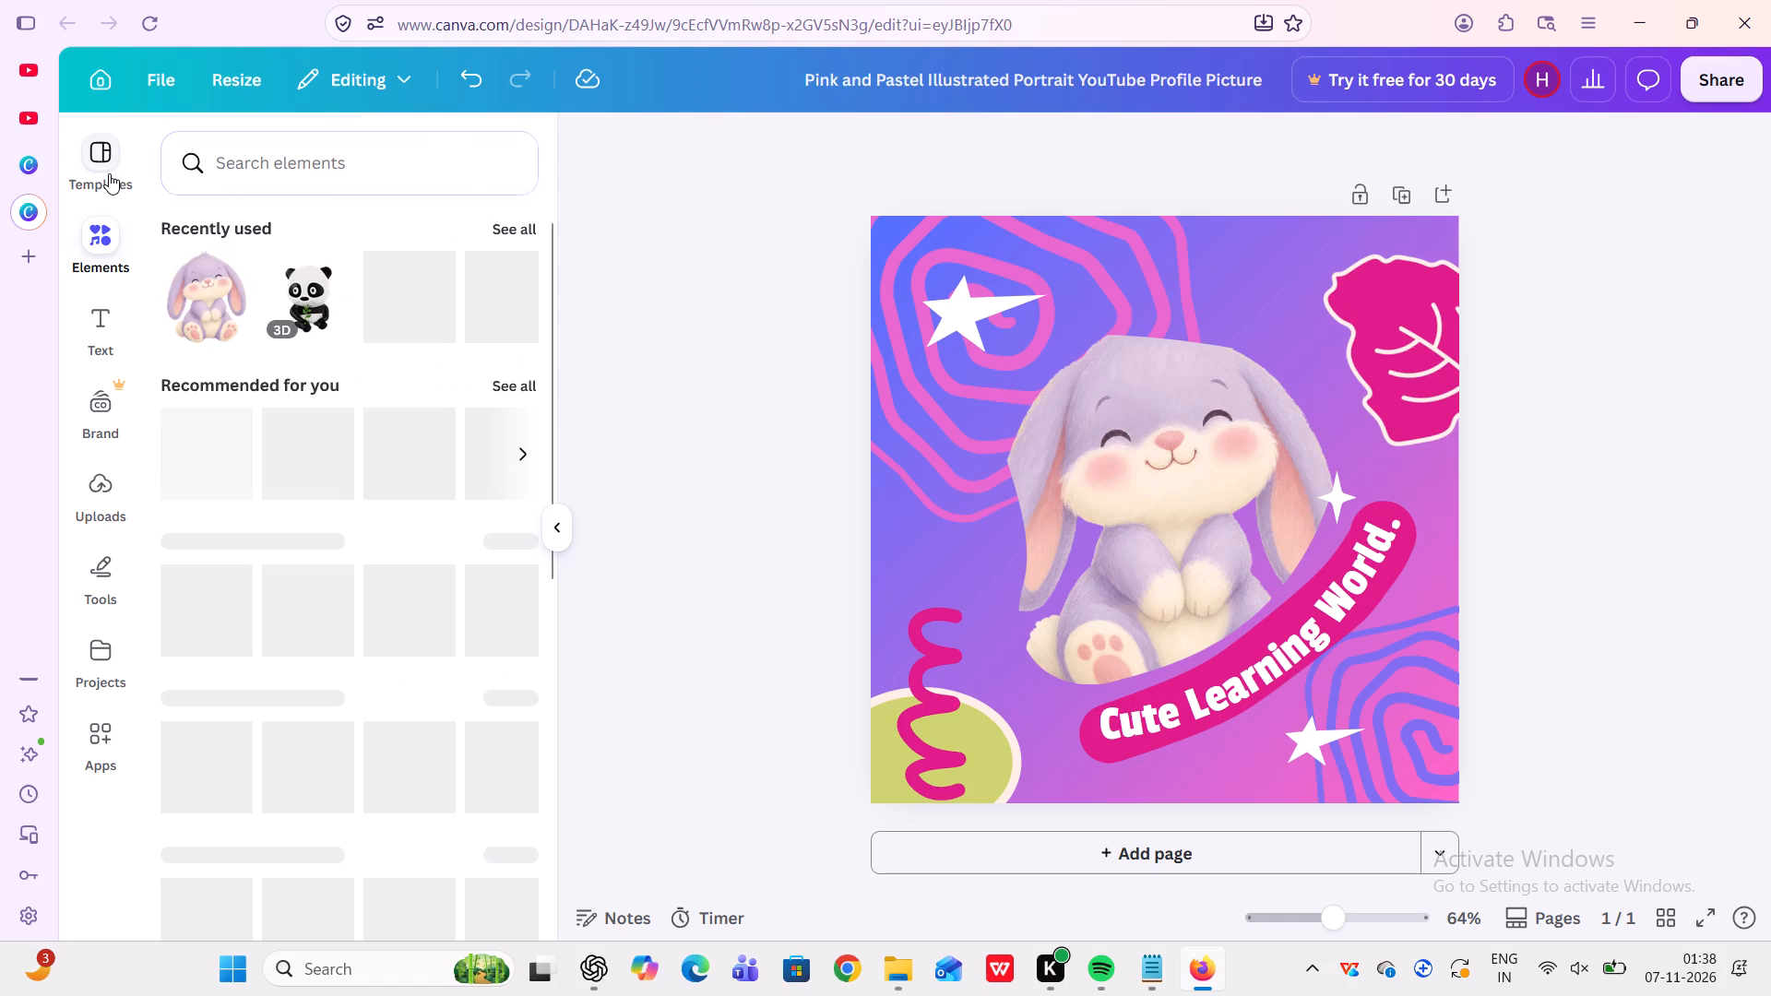
Move the framed purple bunny slightly up and to the right on the design.
double_click(1139, 510)
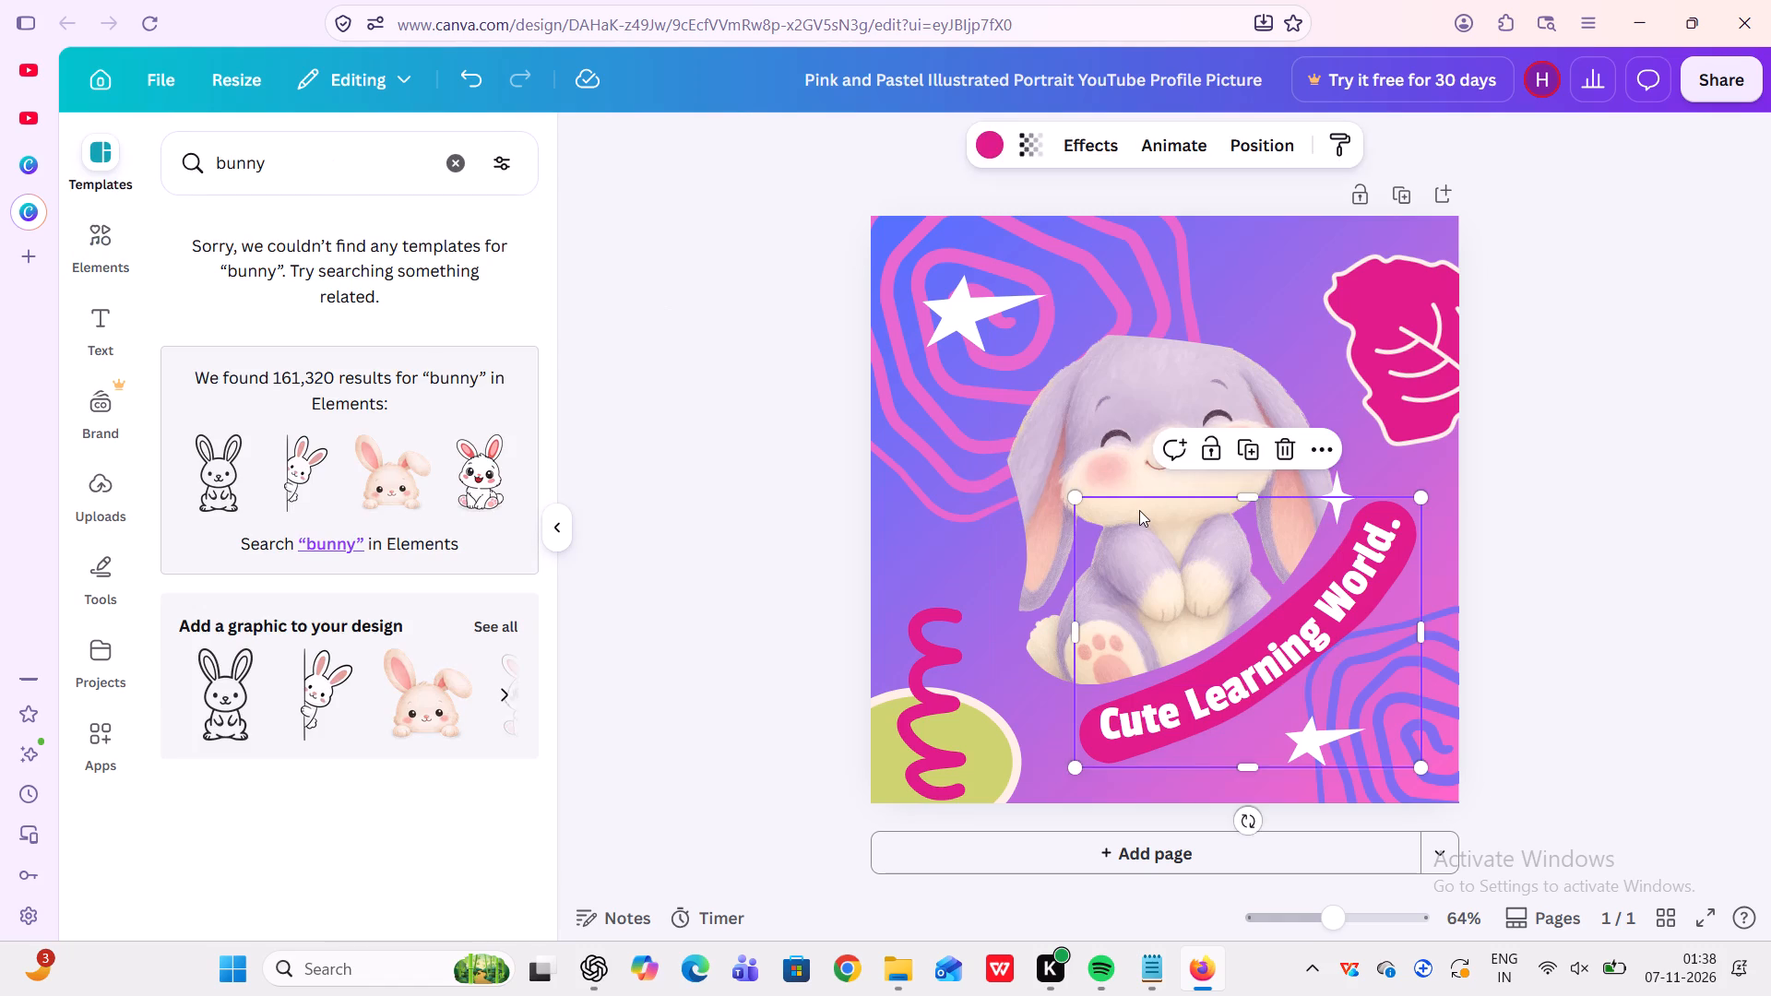
double_click(1163, 439)
double_click(1163, 439)
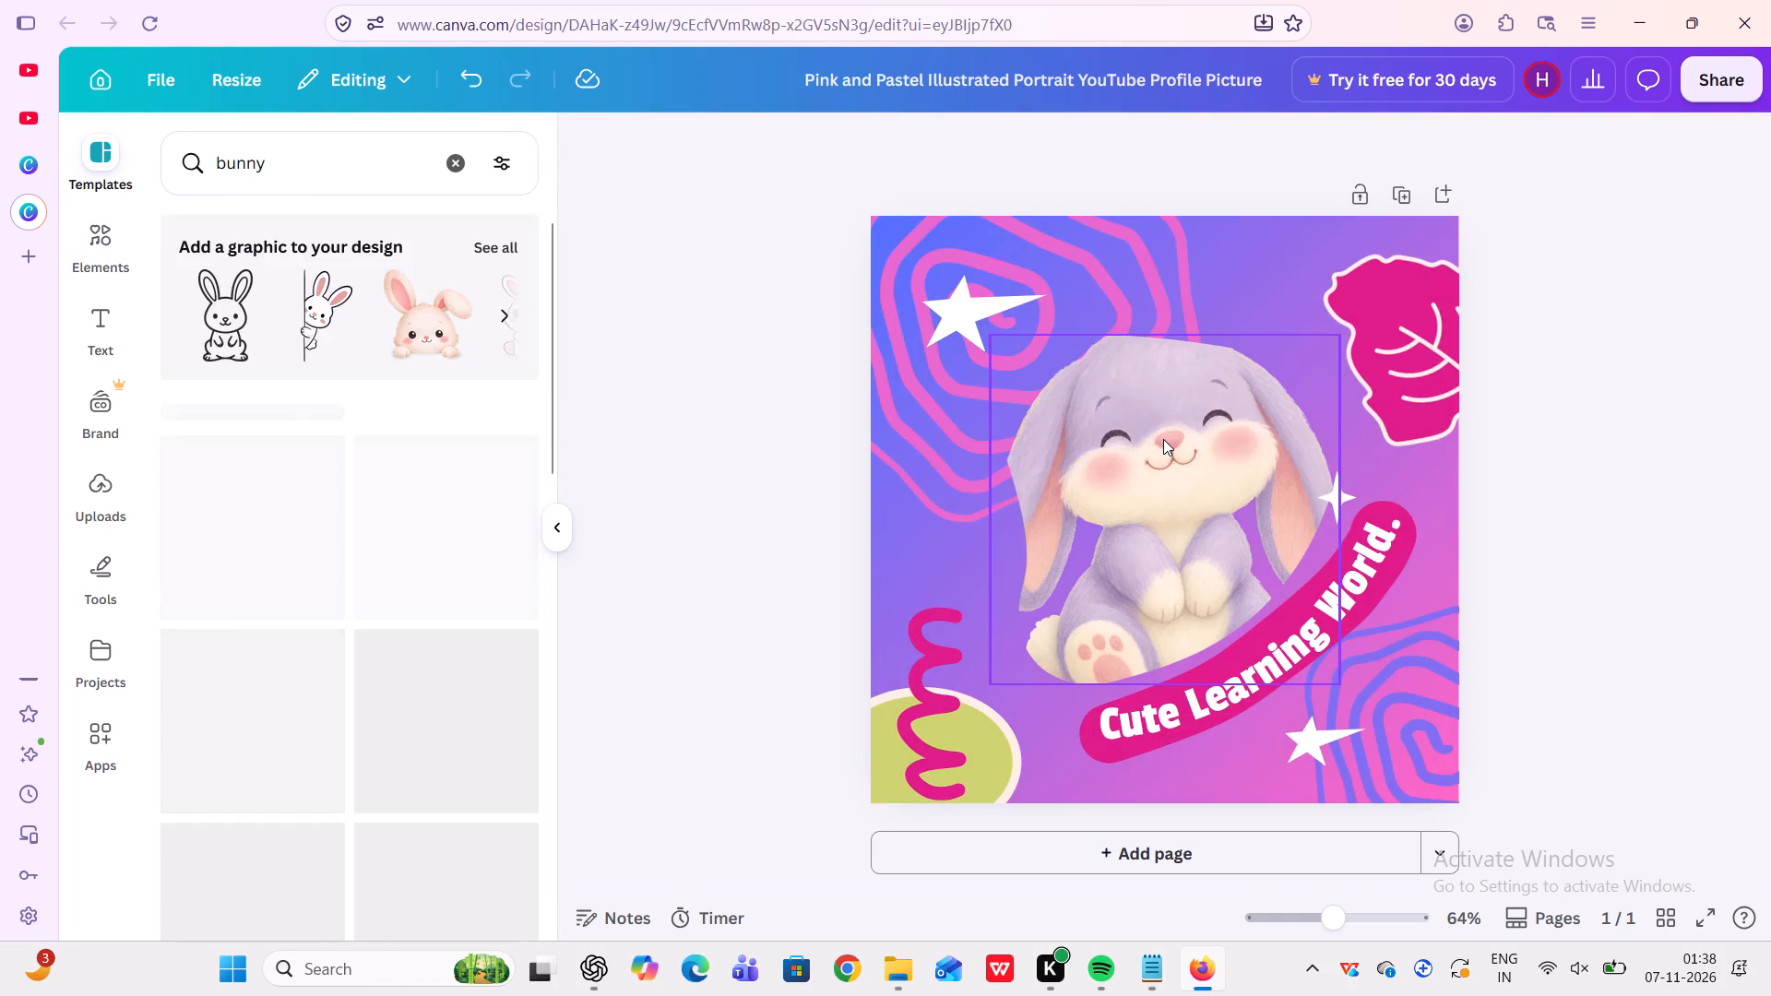
left_click_drag(1163, 439, 1167, 428)
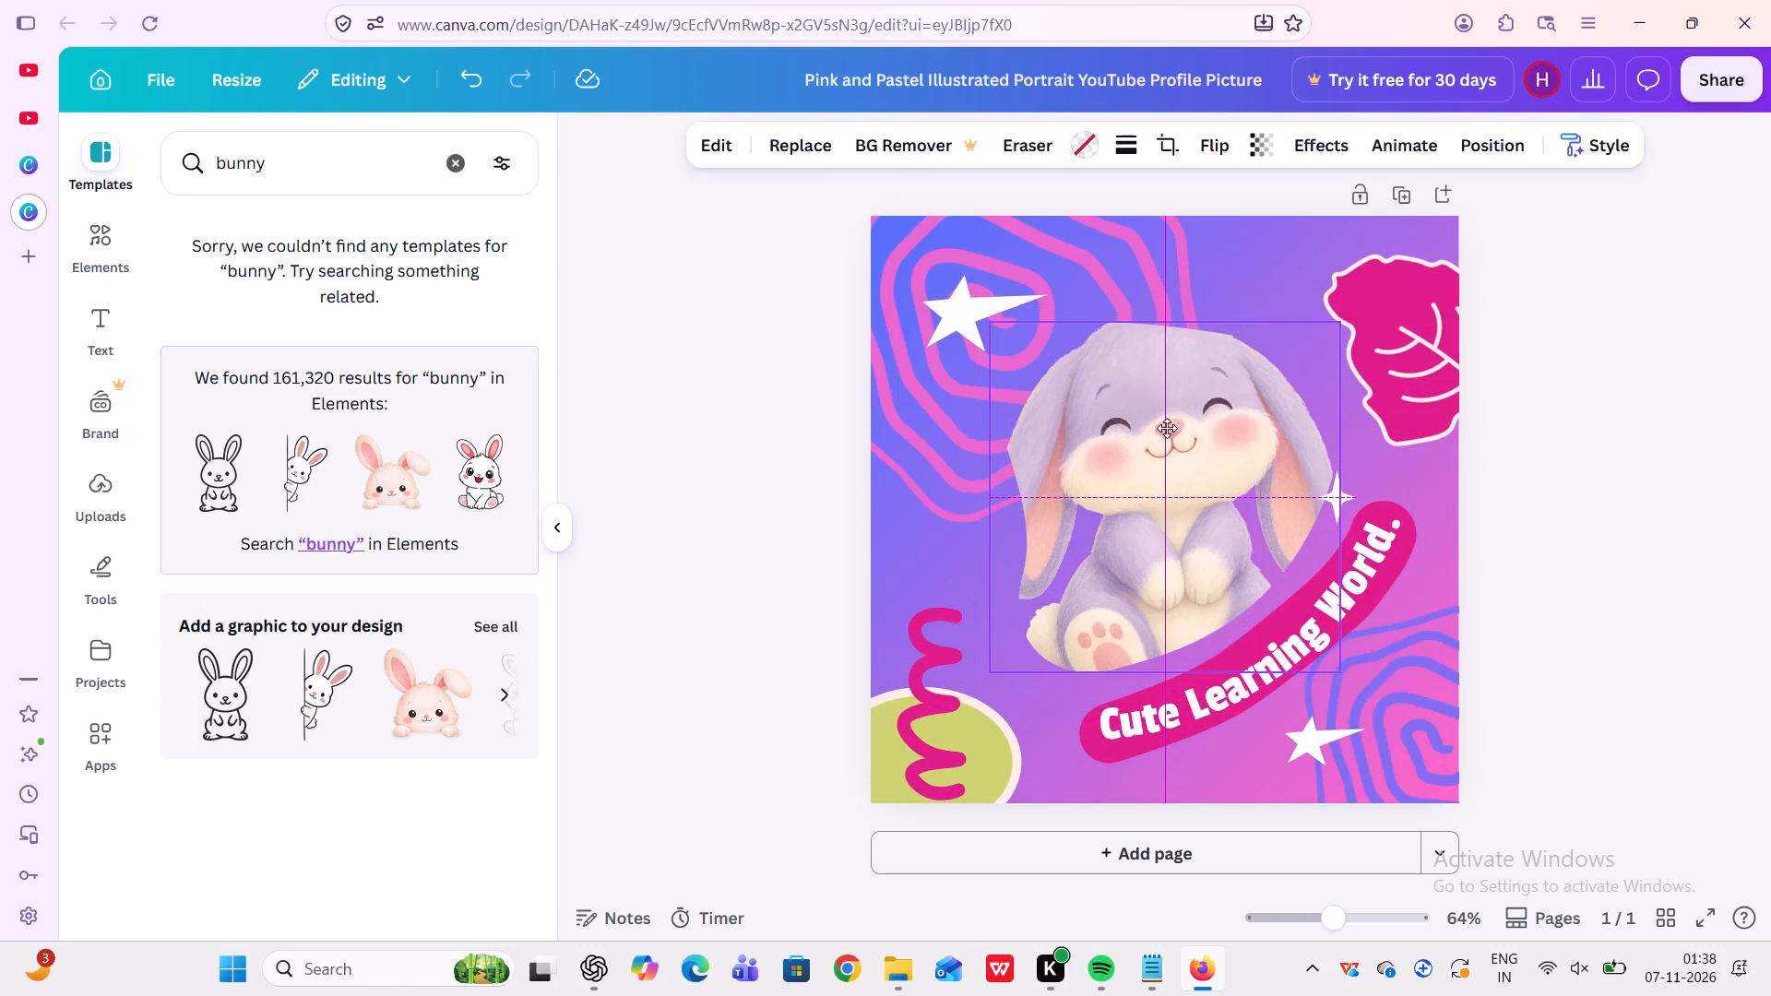
left_click_drag(1167, 428, 1174, 433)
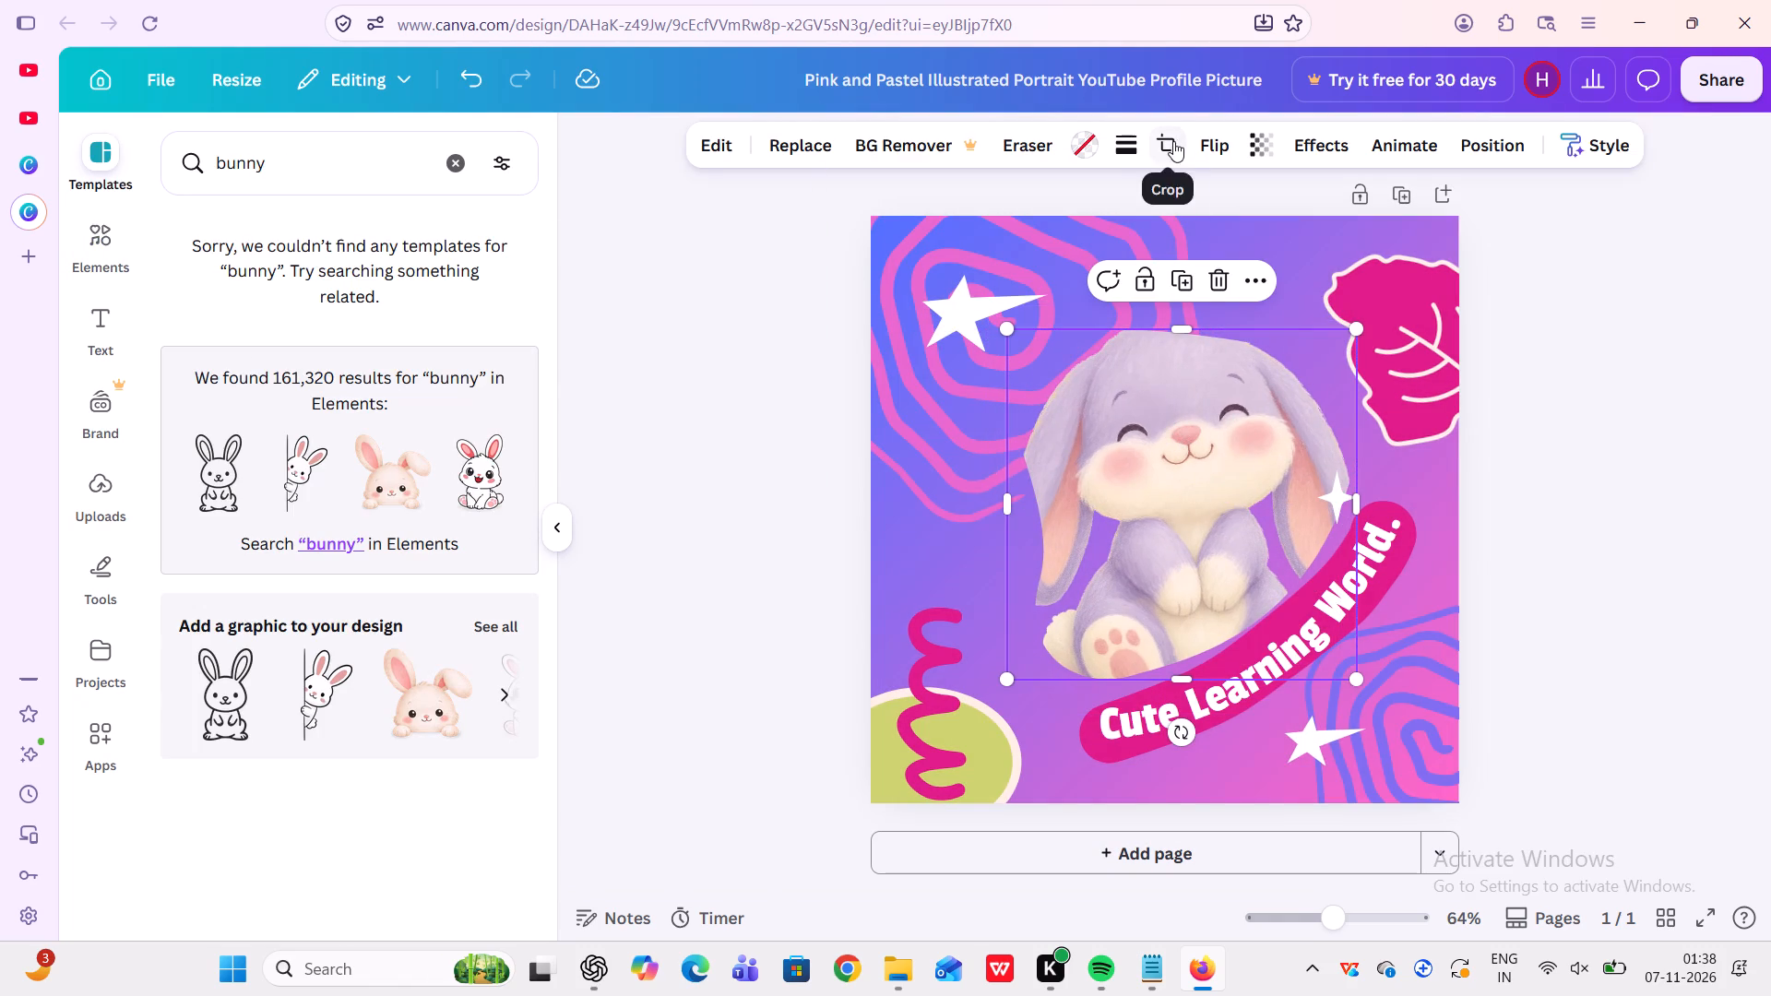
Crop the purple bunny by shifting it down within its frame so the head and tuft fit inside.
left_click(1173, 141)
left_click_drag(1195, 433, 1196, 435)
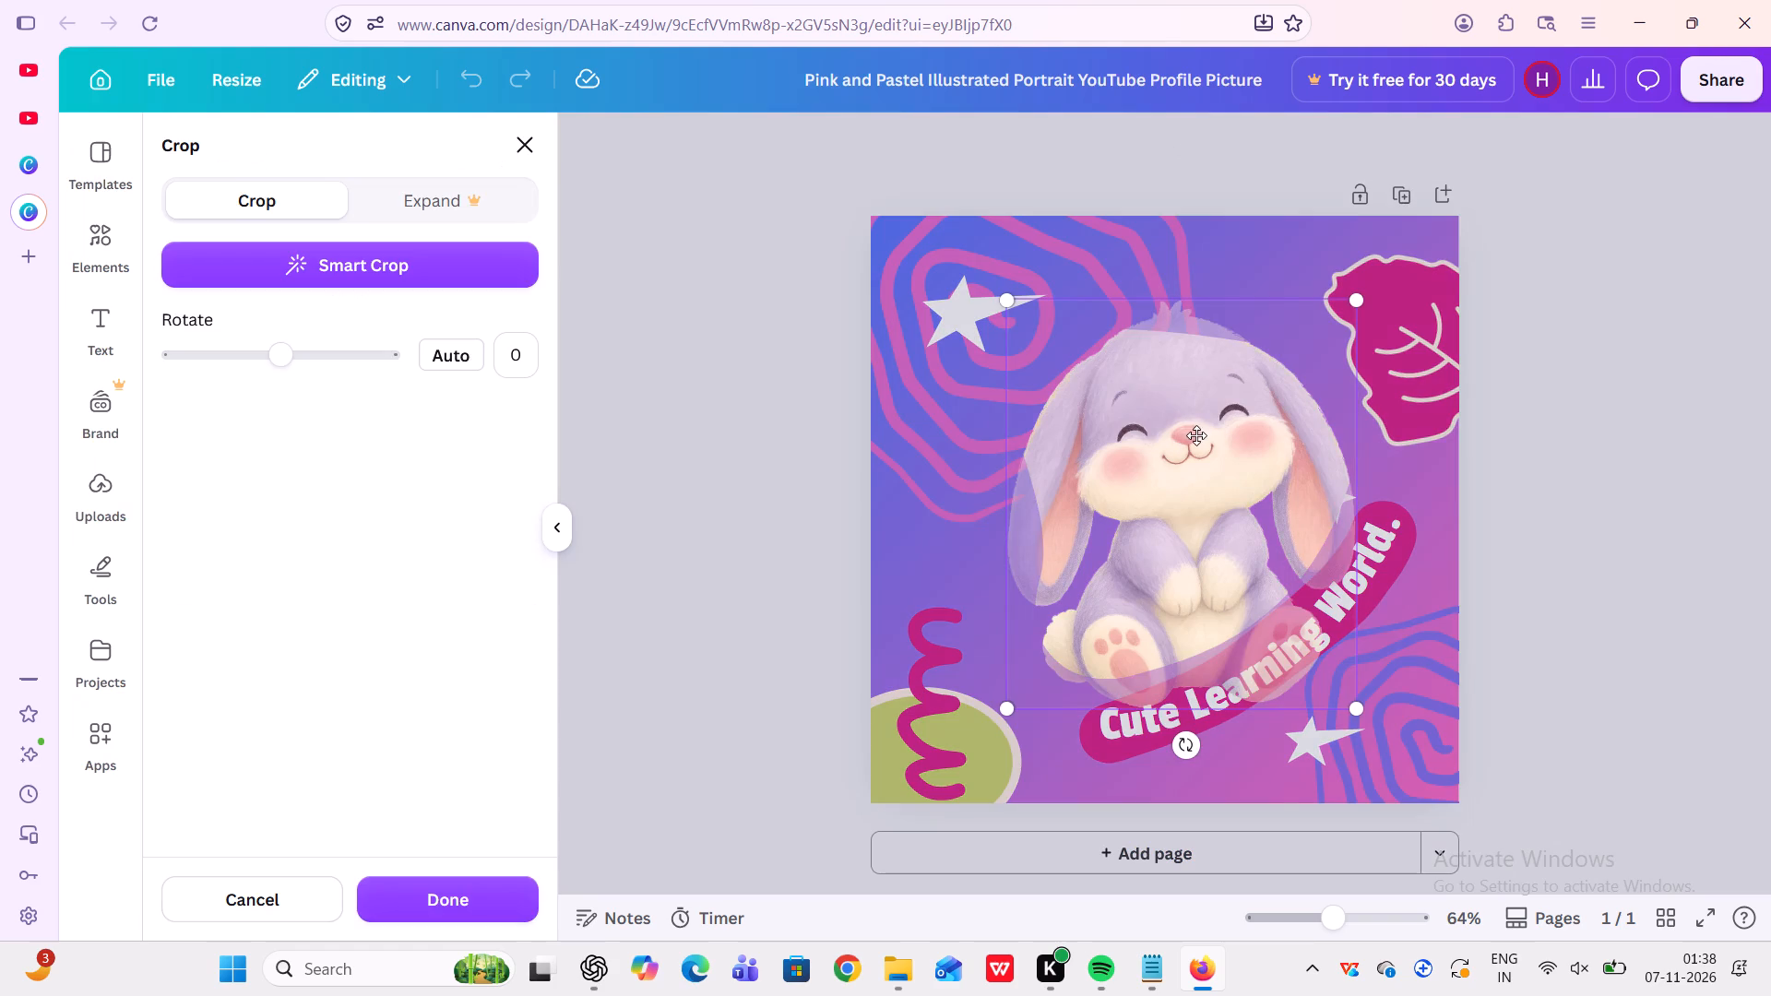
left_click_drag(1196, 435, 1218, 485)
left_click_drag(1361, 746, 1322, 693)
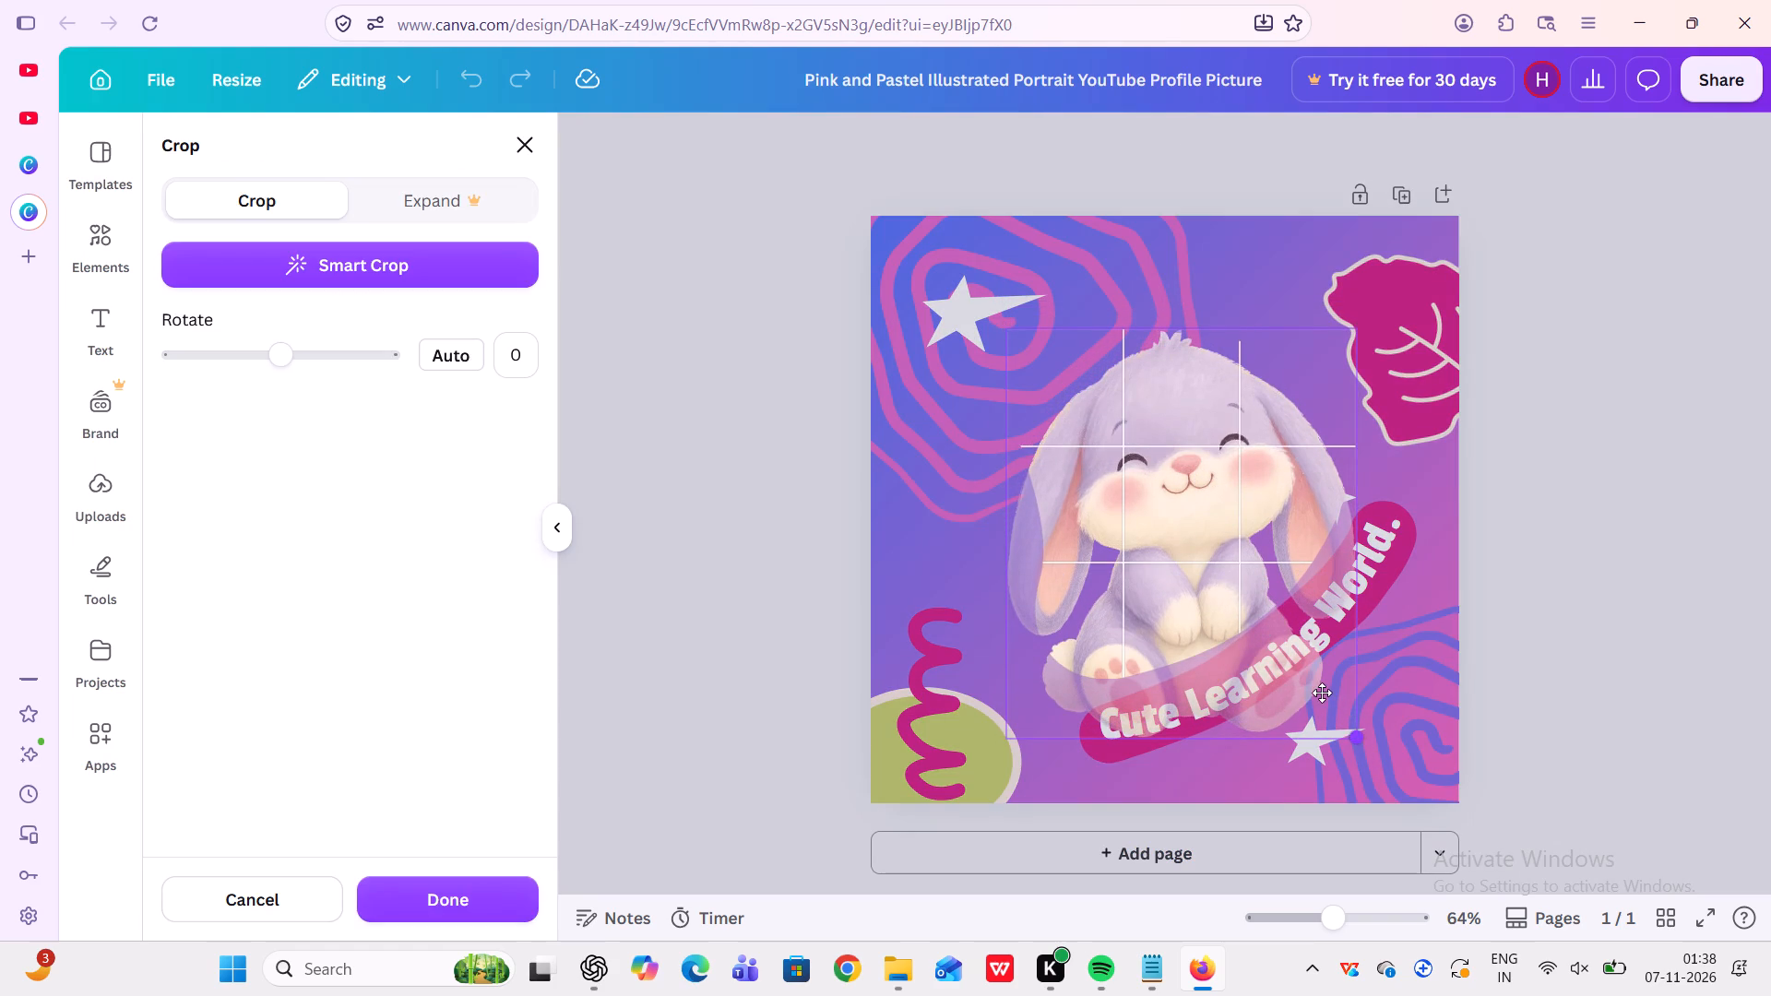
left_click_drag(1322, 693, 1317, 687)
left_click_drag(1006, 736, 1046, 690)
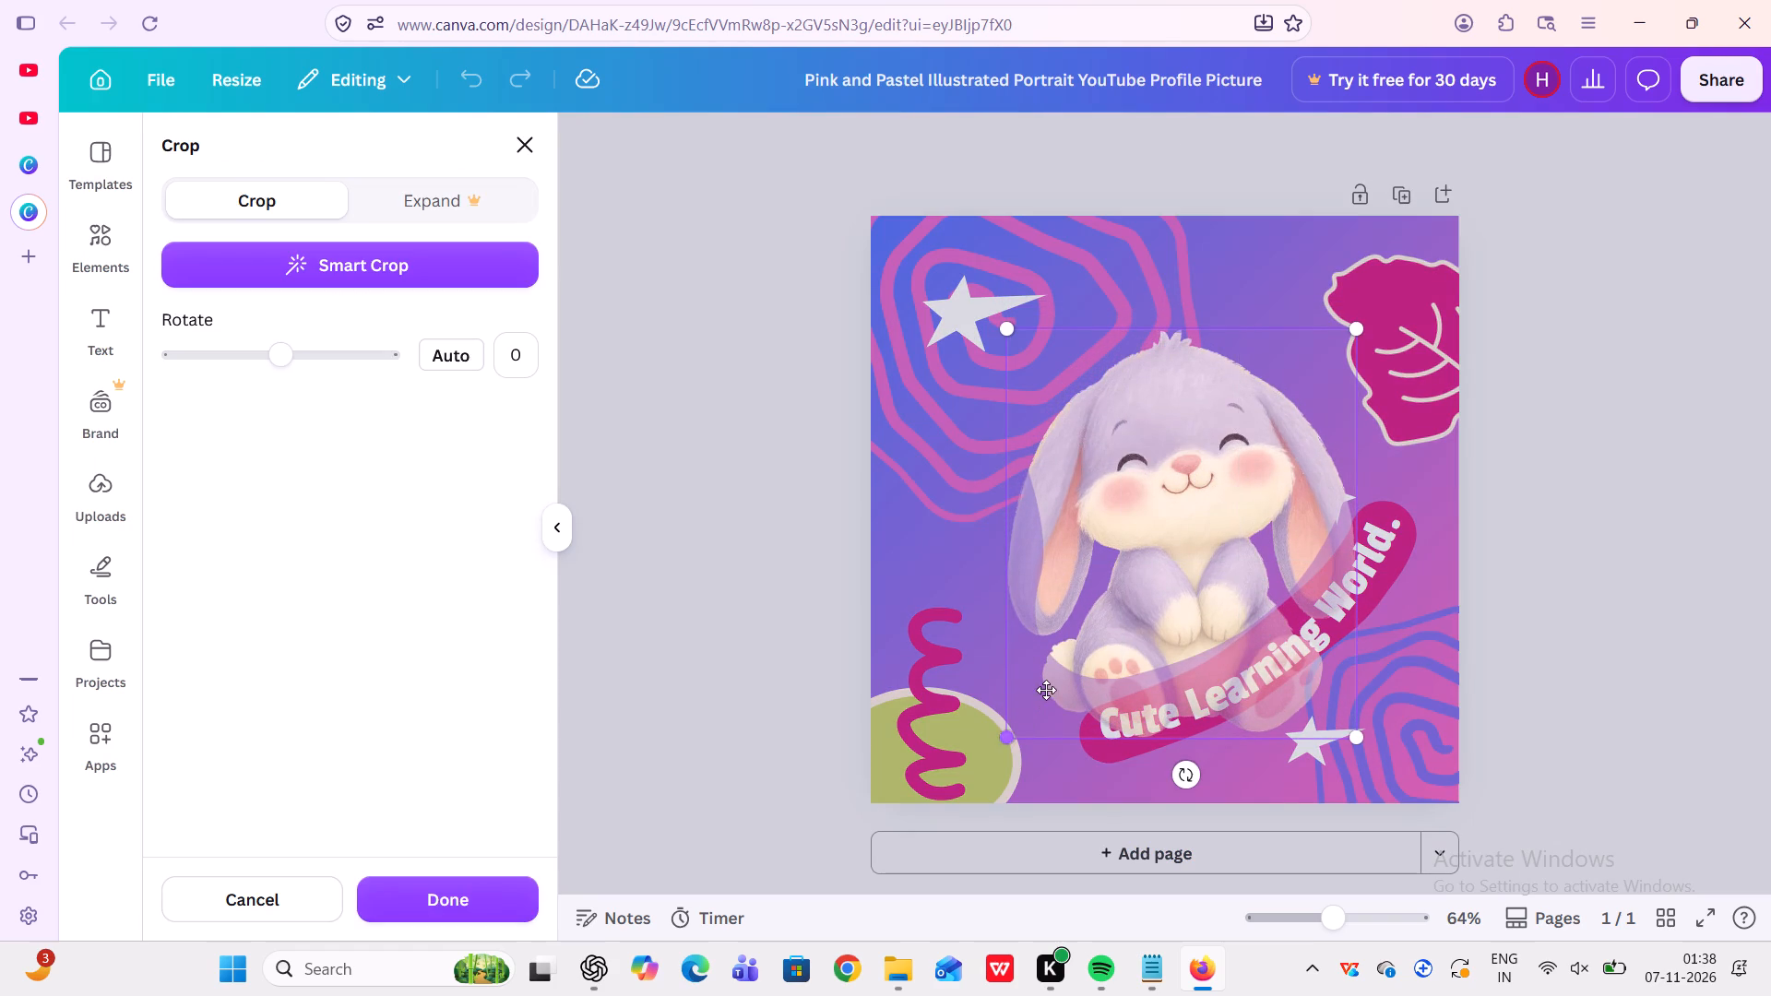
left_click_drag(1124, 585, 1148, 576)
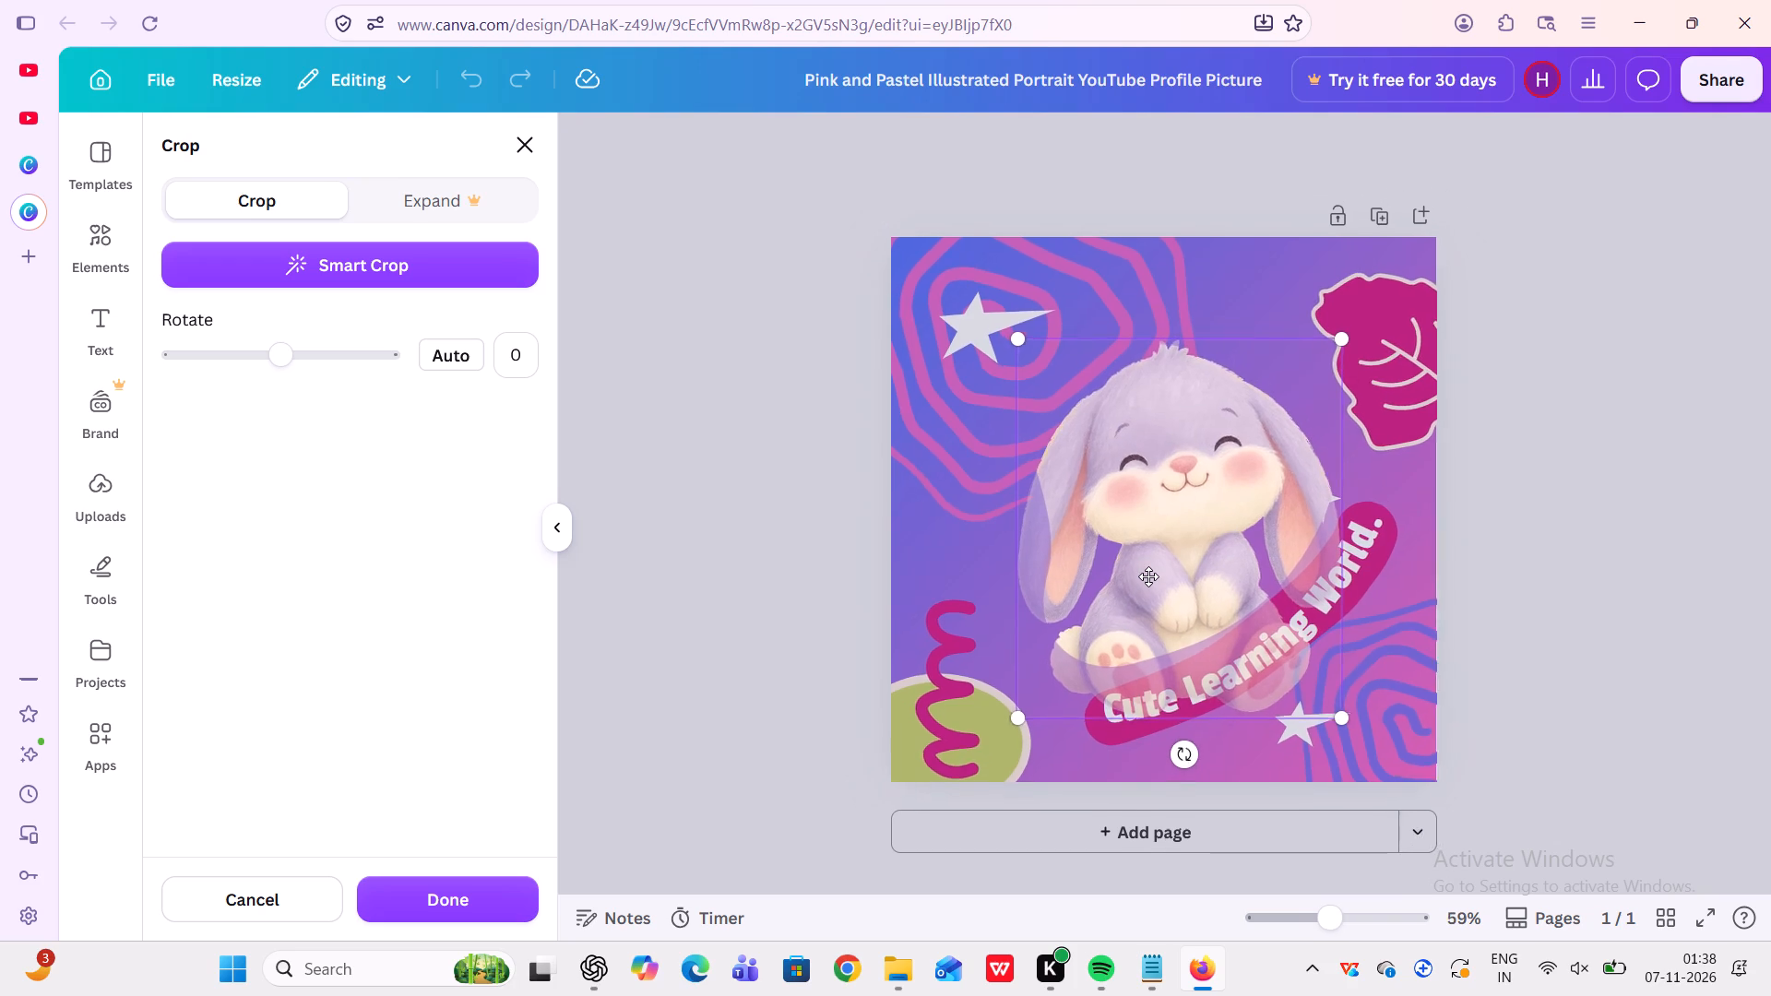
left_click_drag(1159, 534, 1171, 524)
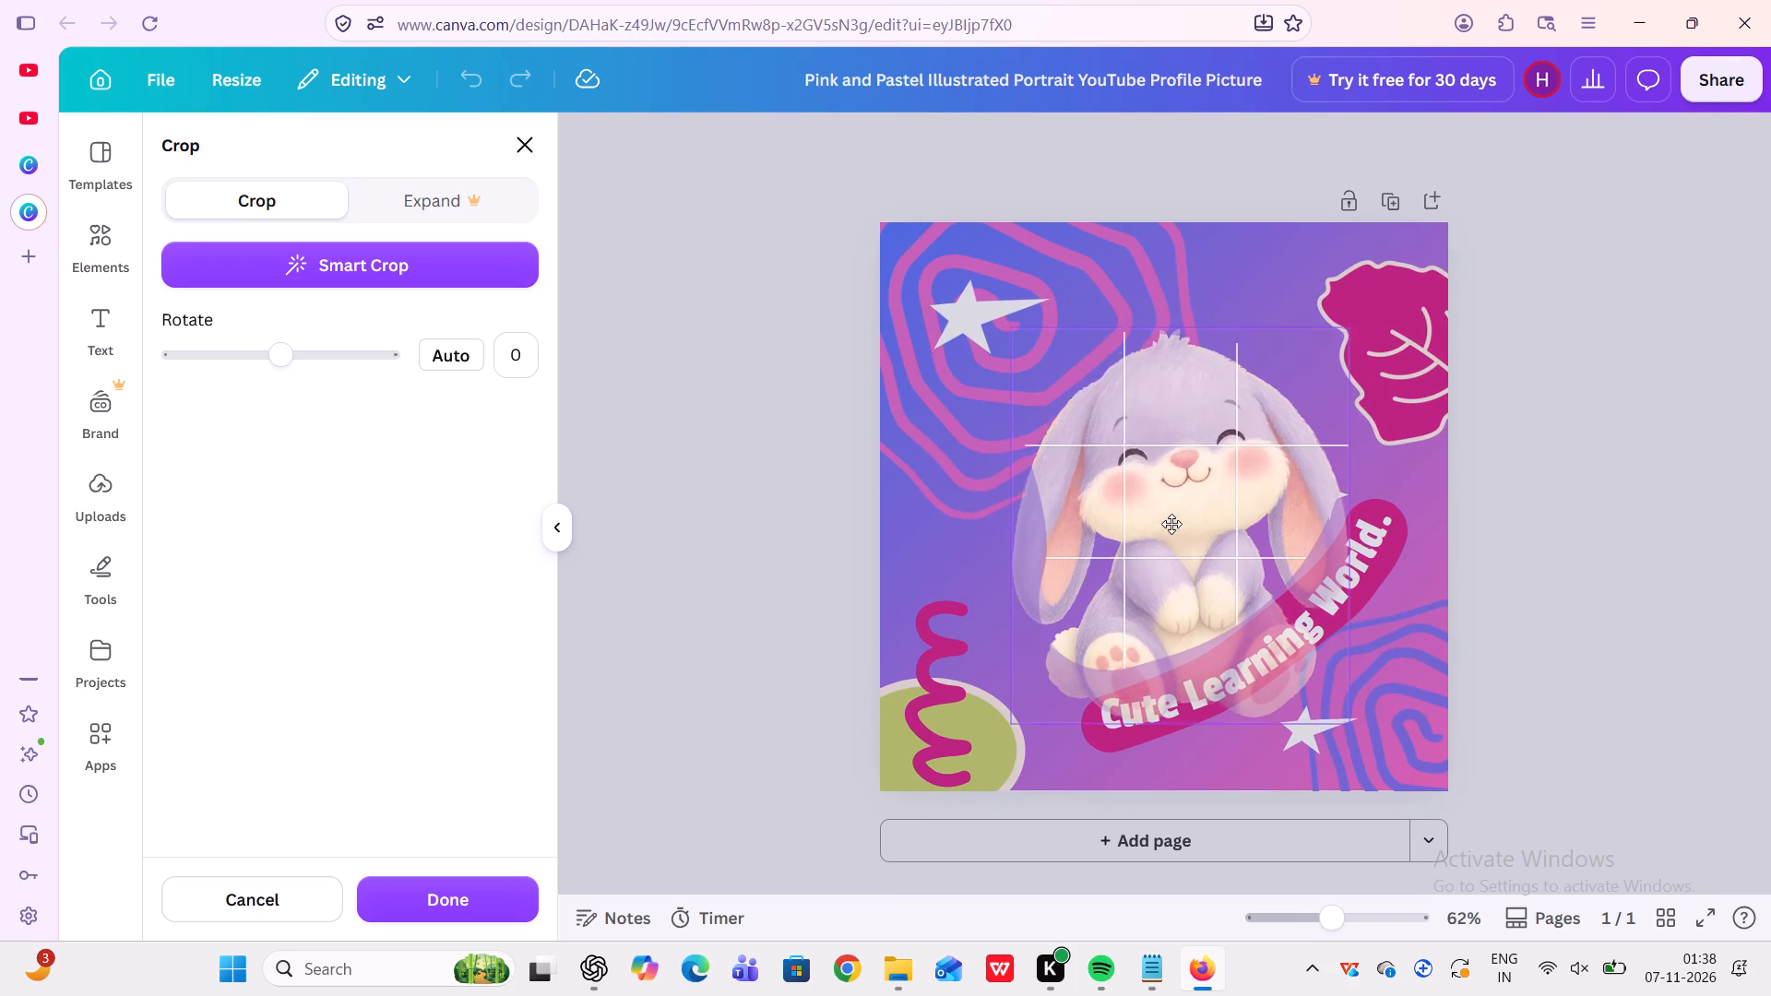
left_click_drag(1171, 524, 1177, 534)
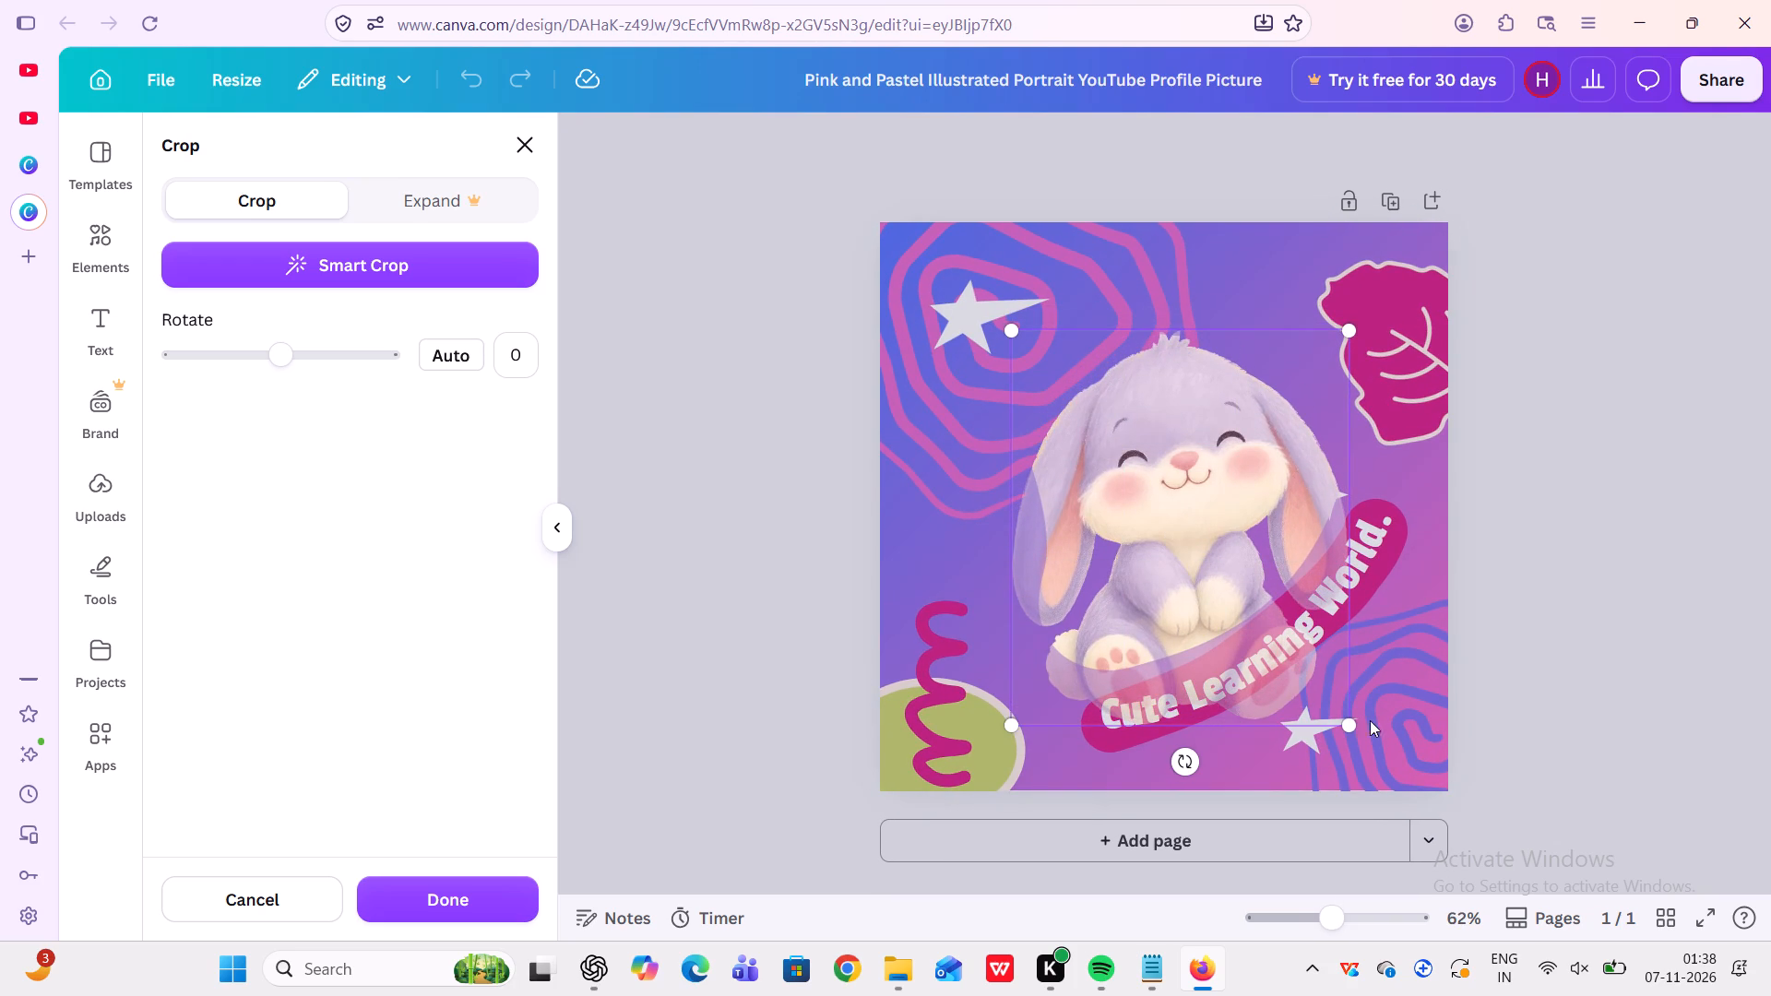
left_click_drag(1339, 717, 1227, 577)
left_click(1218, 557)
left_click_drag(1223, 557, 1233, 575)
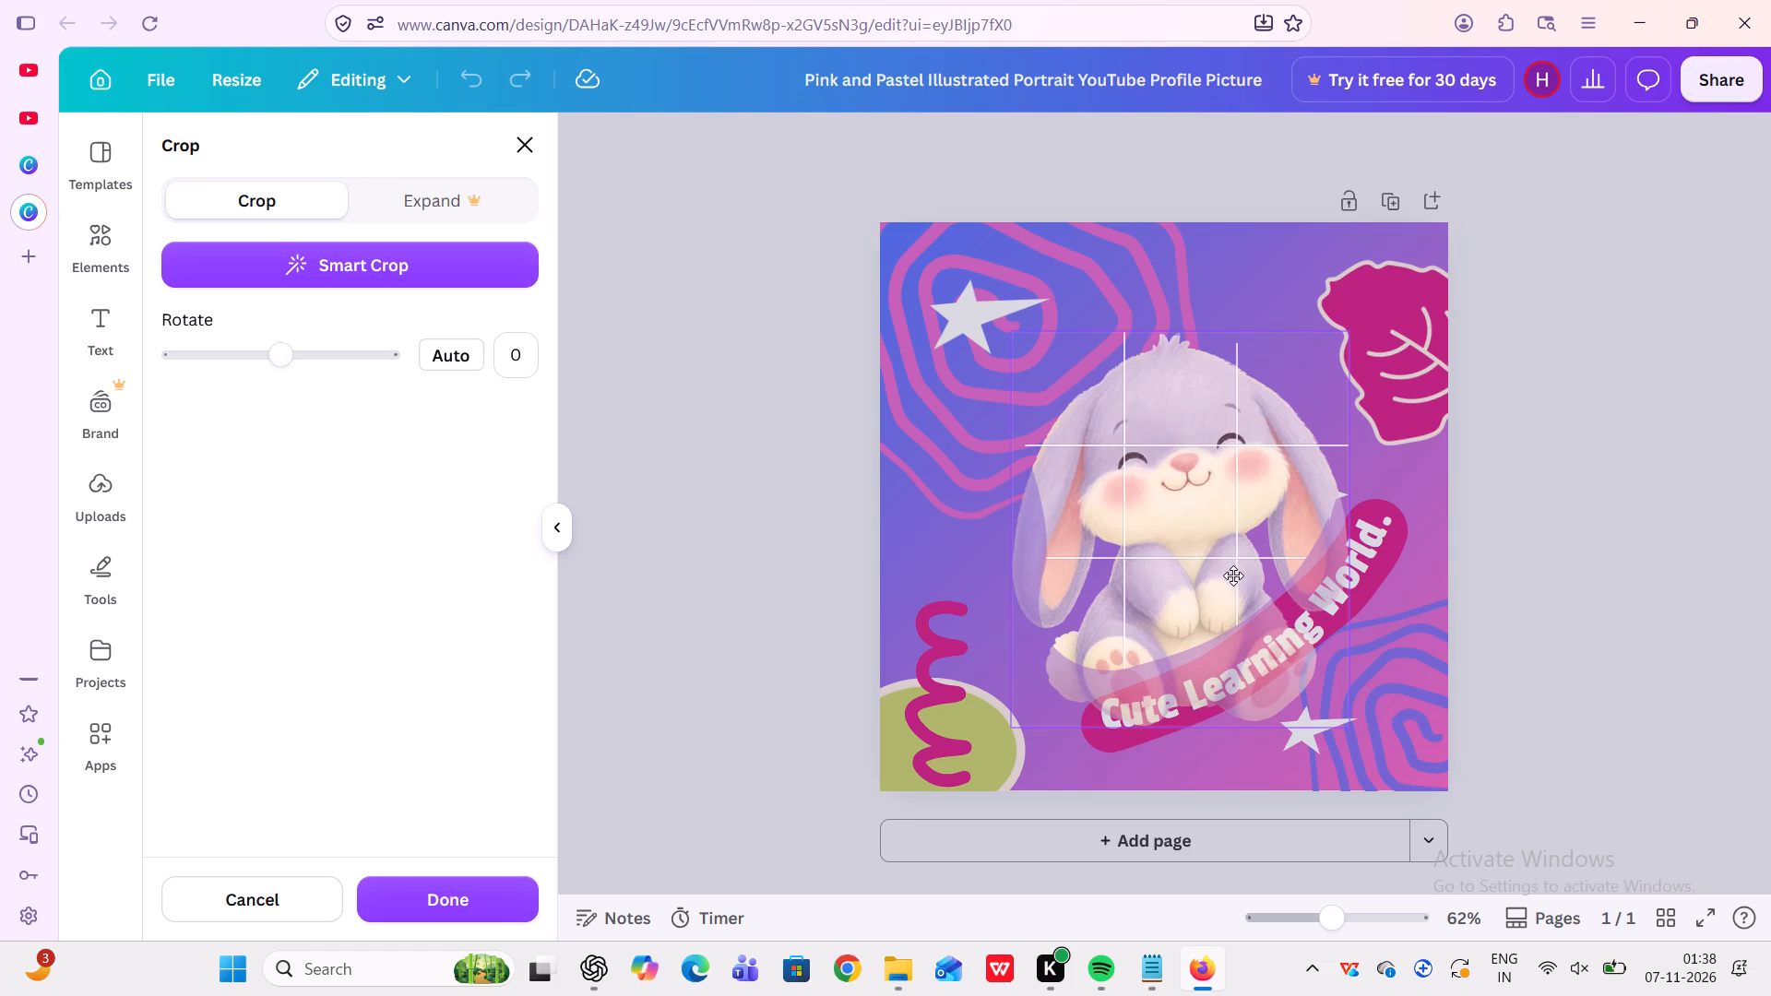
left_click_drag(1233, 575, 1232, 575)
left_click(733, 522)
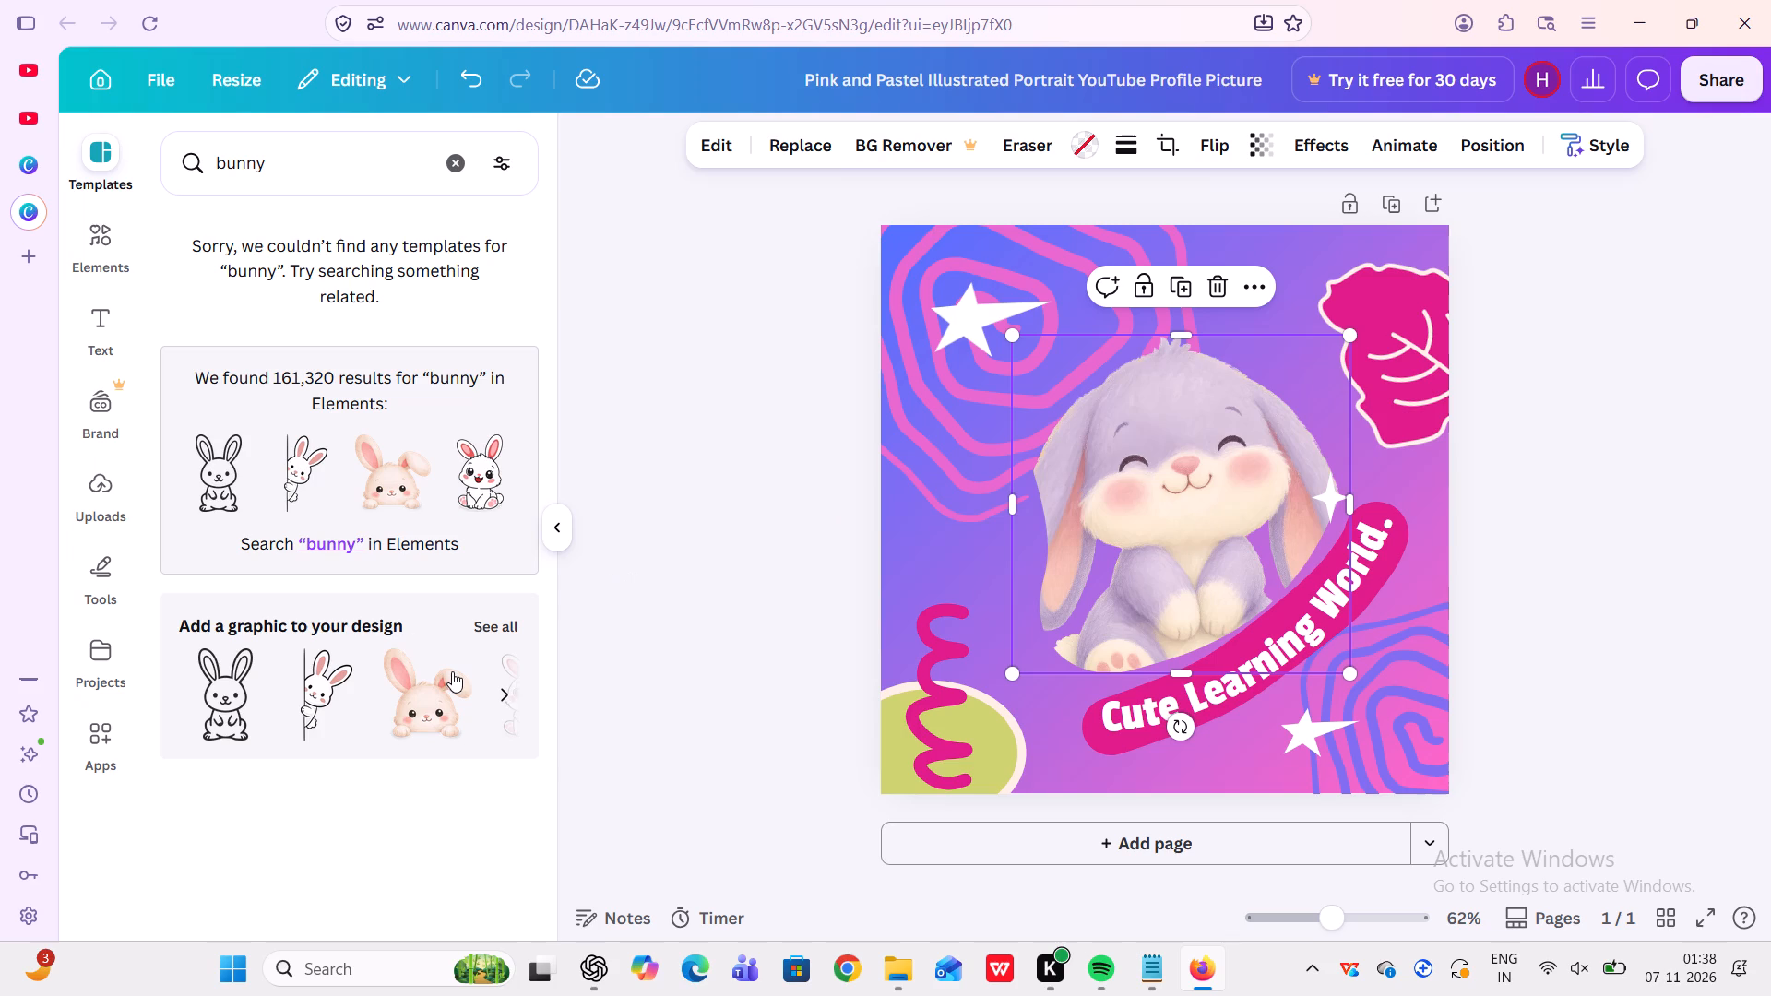
Bring up the bunny graphics in the elements and add the white lop-eared bunny with the pink bow.
left_click(350, 538)
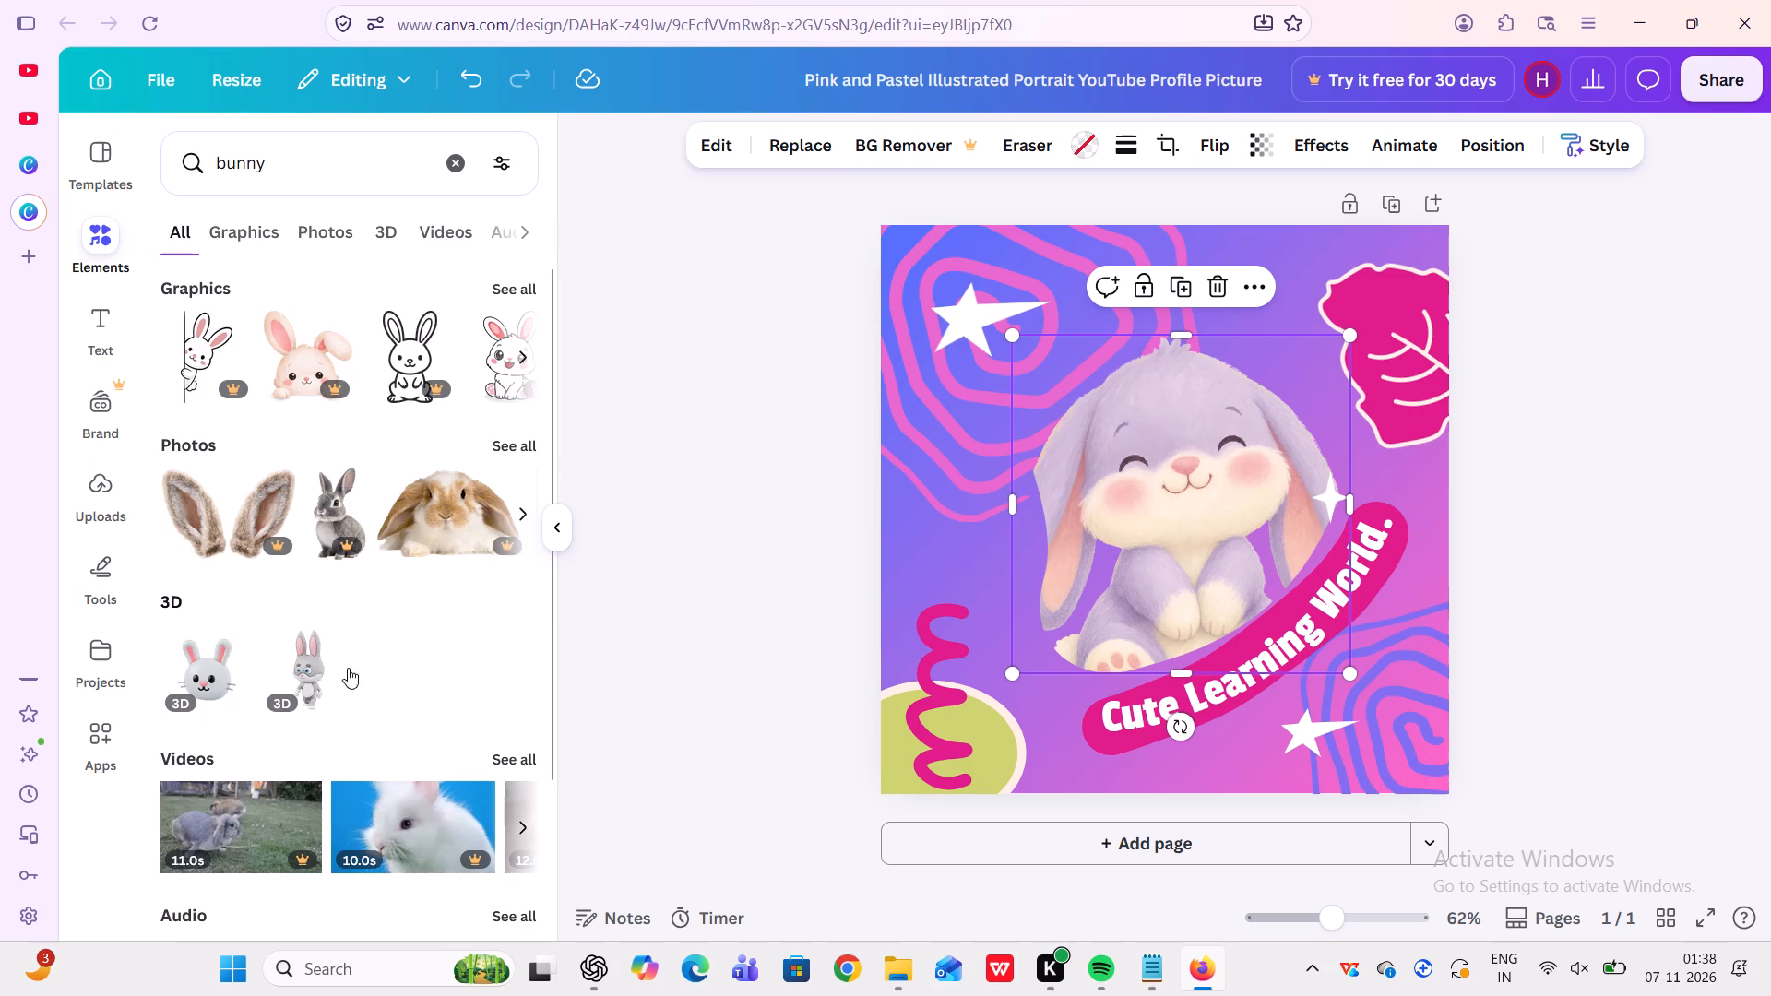
left_click(265, 233)
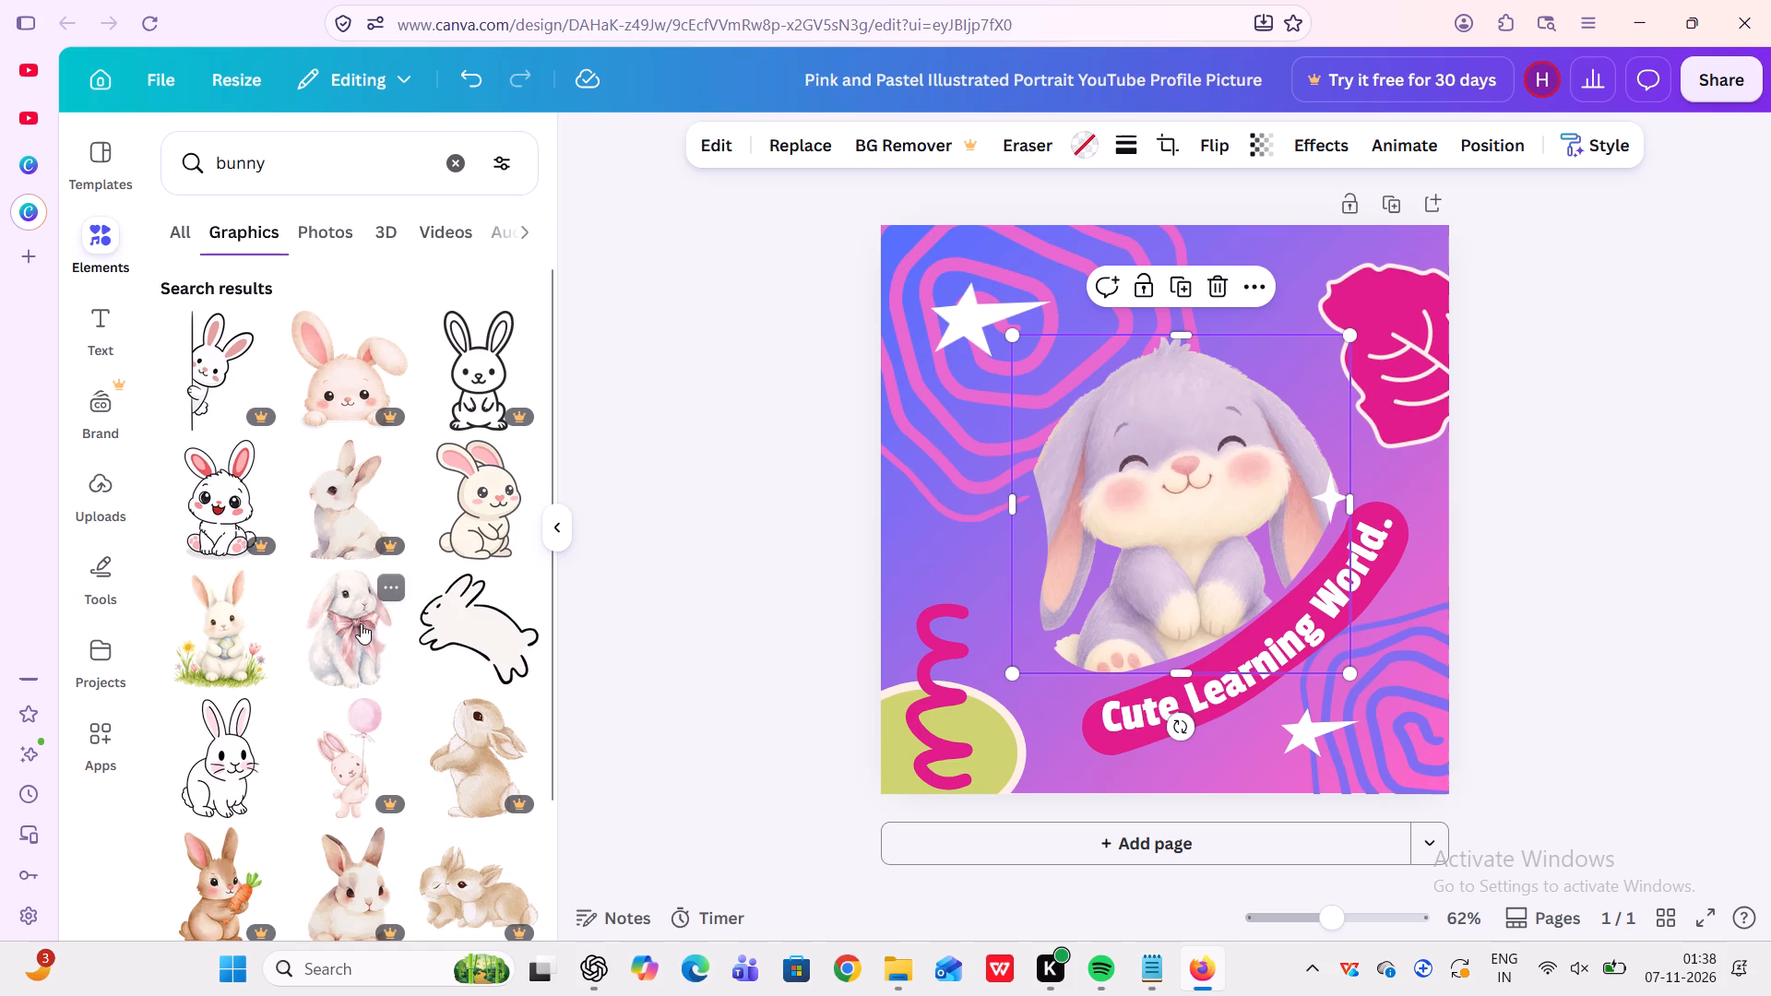
double_click(361, 623)
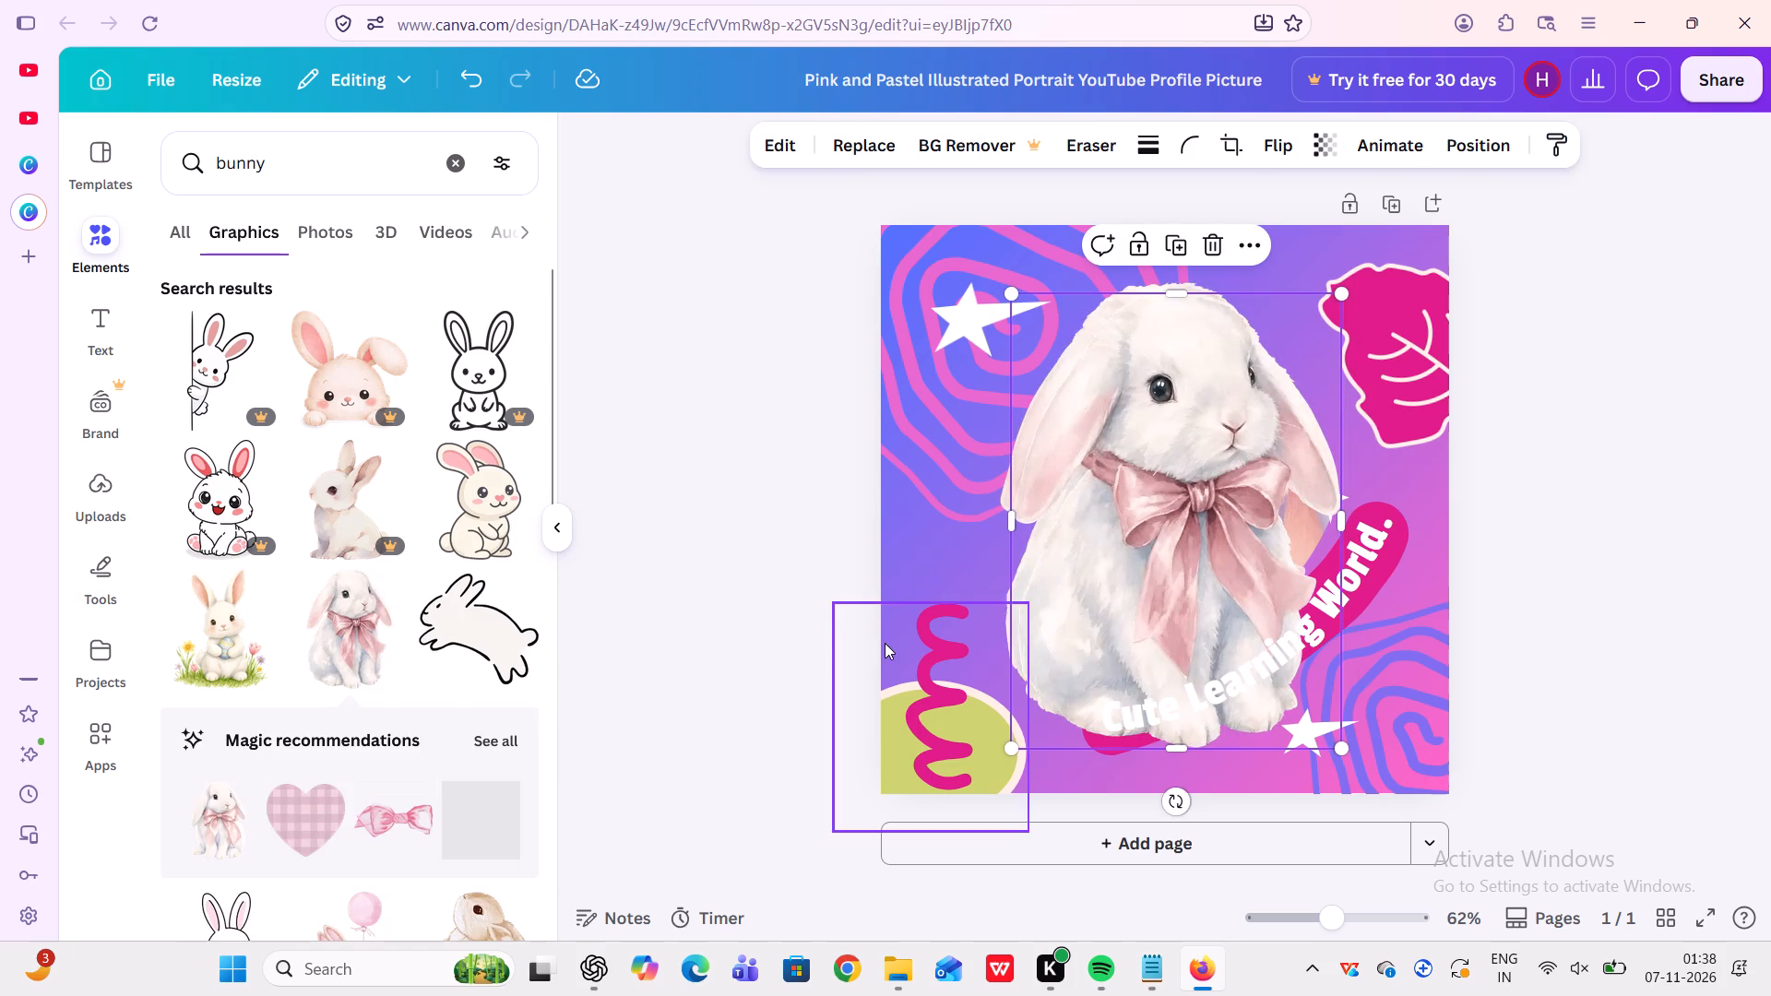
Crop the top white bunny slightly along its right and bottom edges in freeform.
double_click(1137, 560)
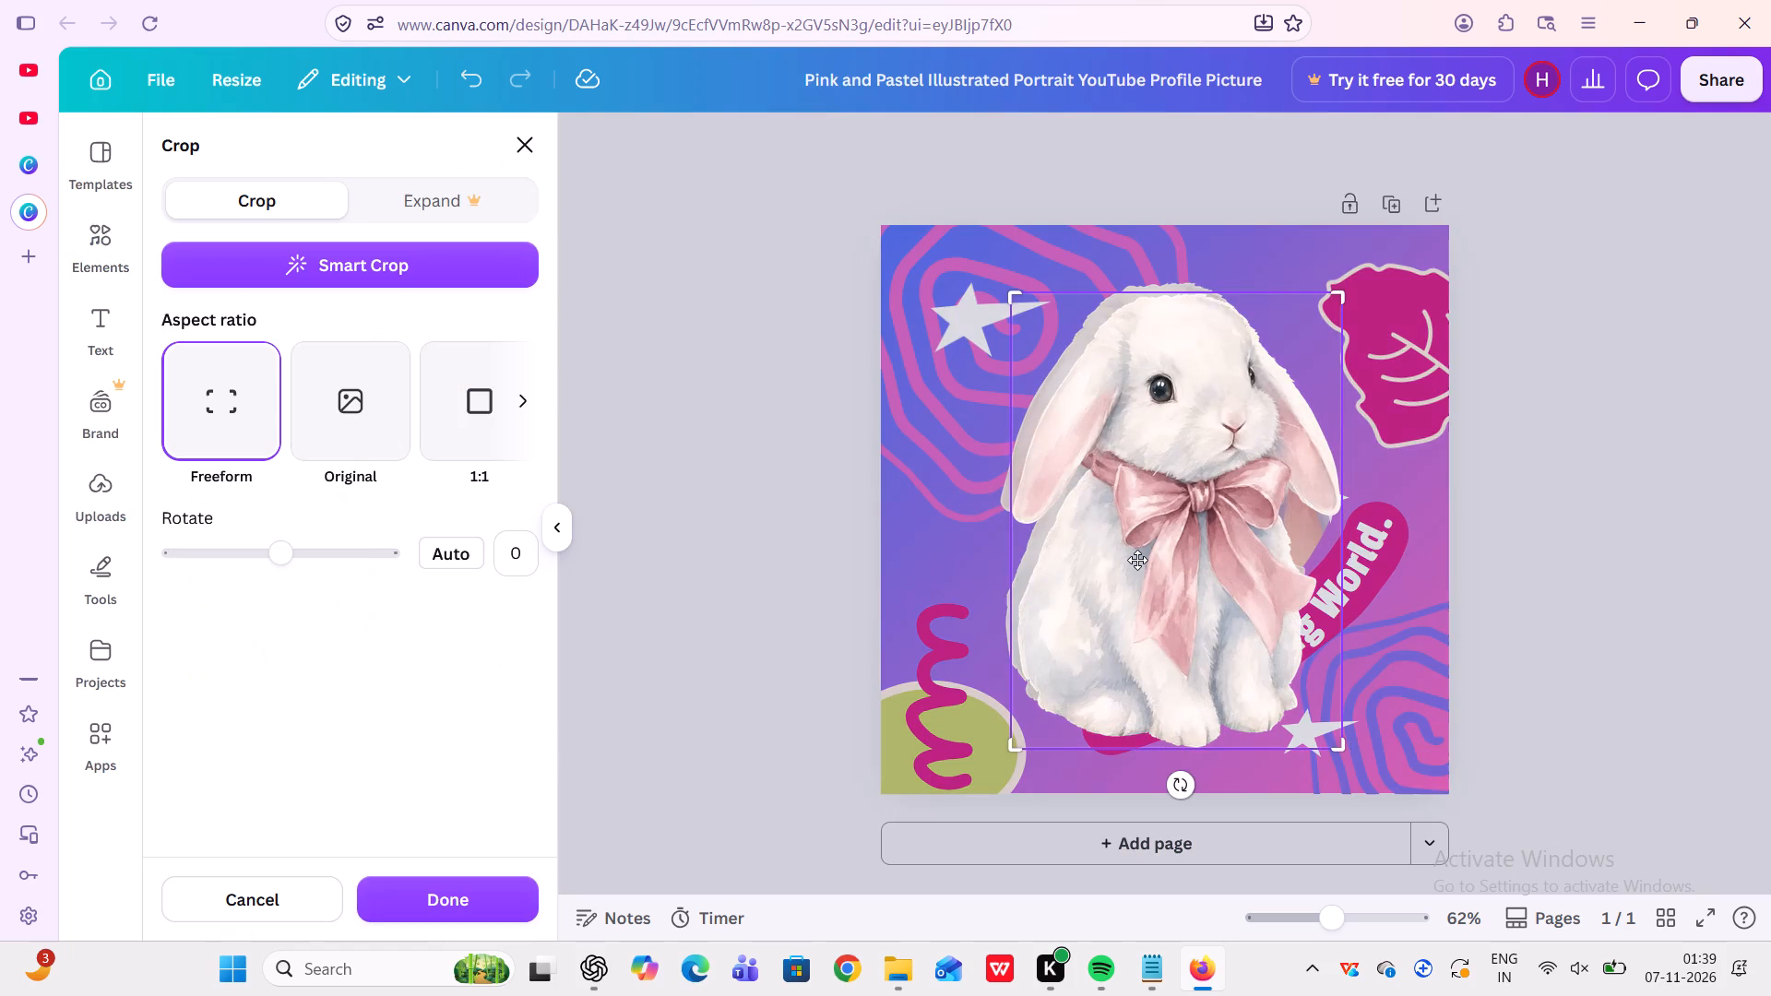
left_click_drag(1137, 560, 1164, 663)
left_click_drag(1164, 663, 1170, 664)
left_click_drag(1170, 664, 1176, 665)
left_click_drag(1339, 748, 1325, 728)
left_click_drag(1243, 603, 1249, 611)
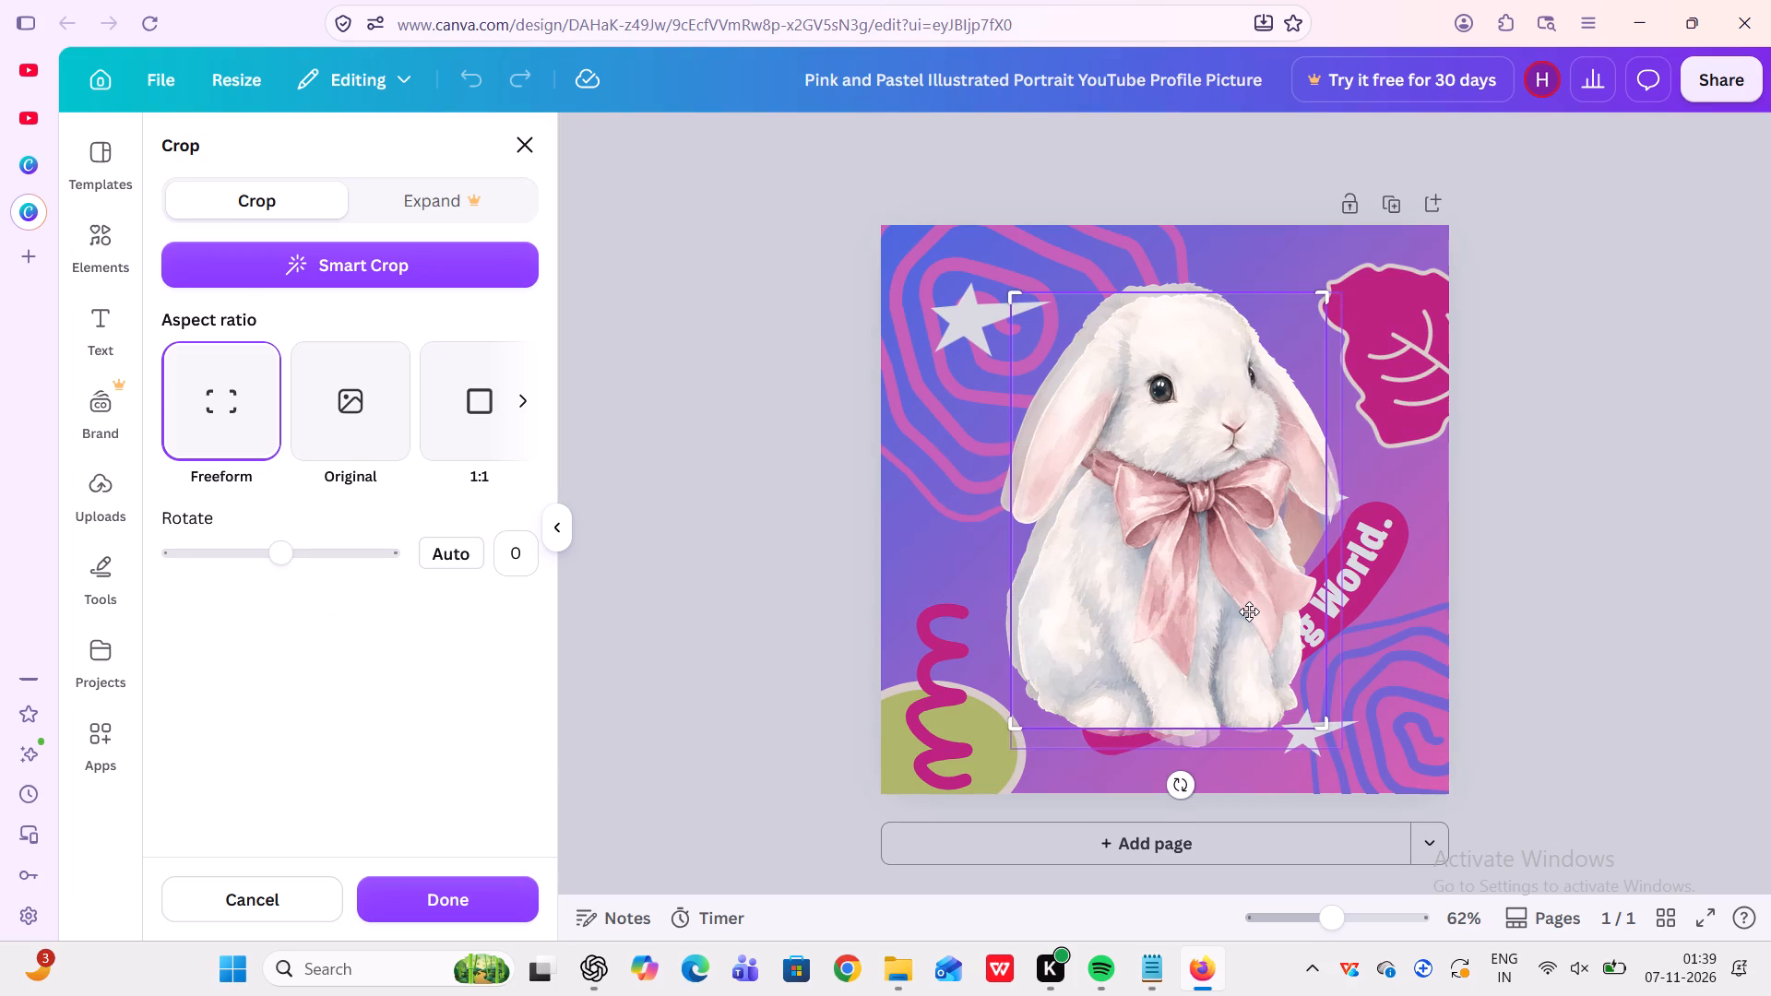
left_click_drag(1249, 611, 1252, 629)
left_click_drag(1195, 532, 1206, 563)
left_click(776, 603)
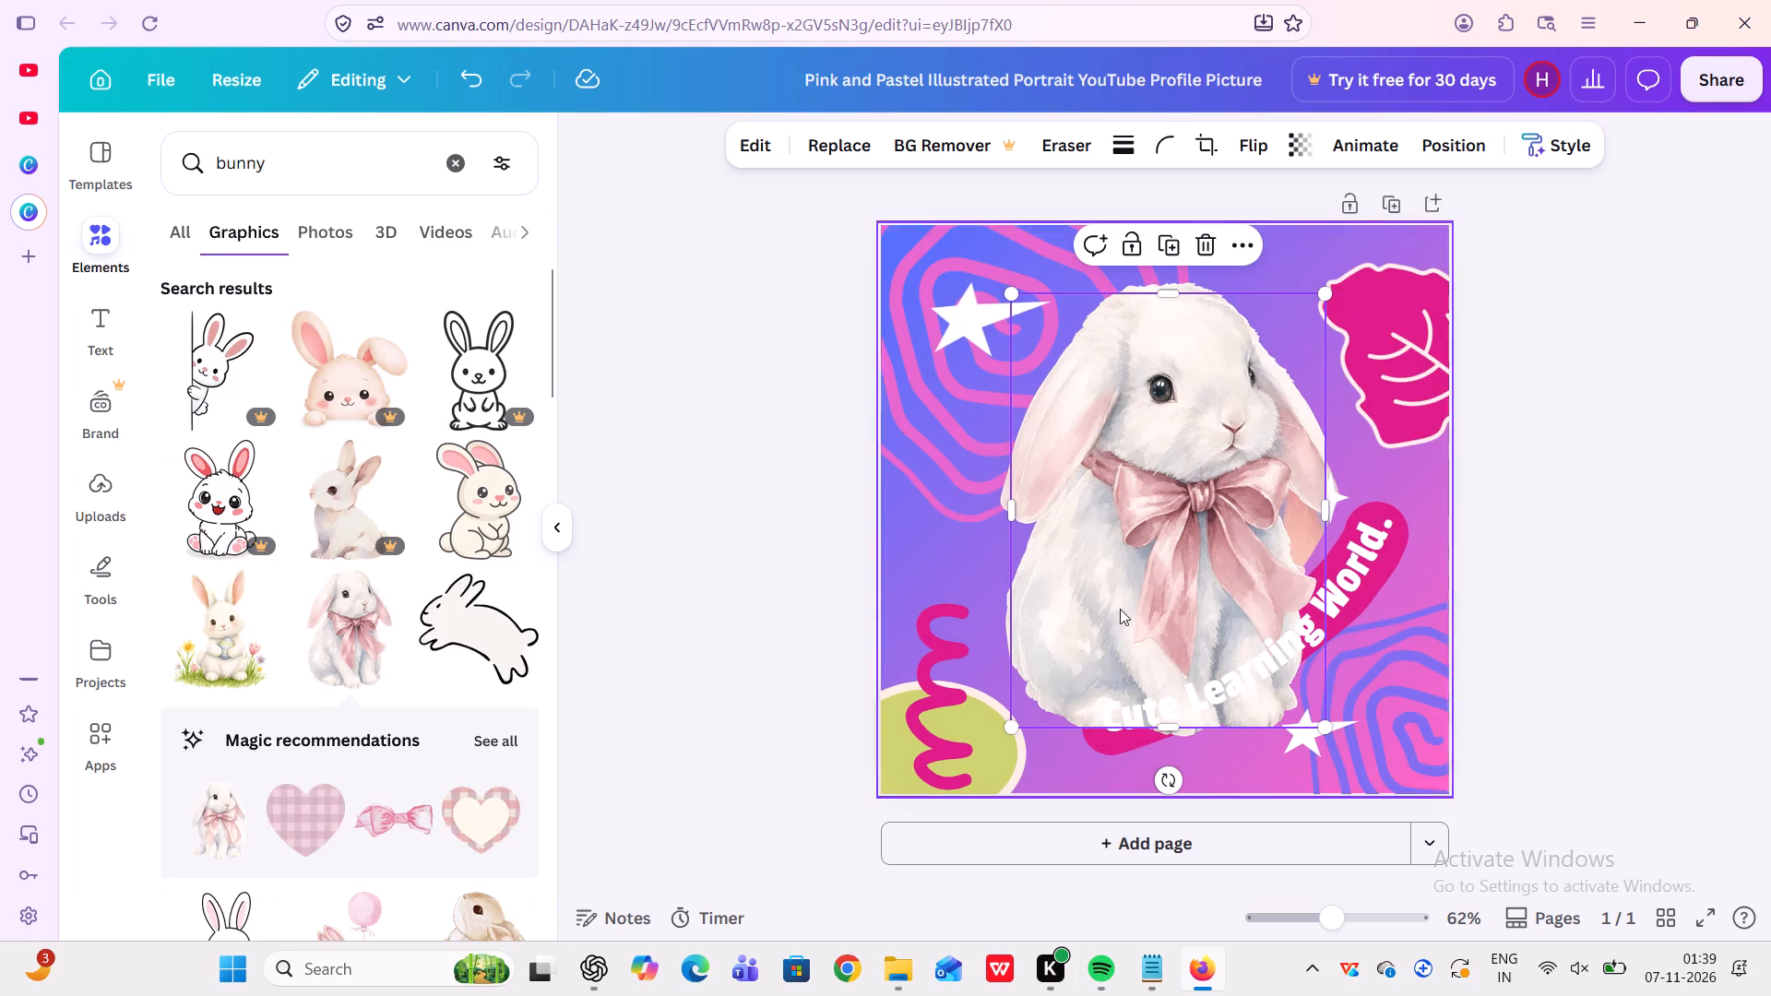
Move the cropped copy of the white bunny off the other one and delete it.
left_click(838, 518)
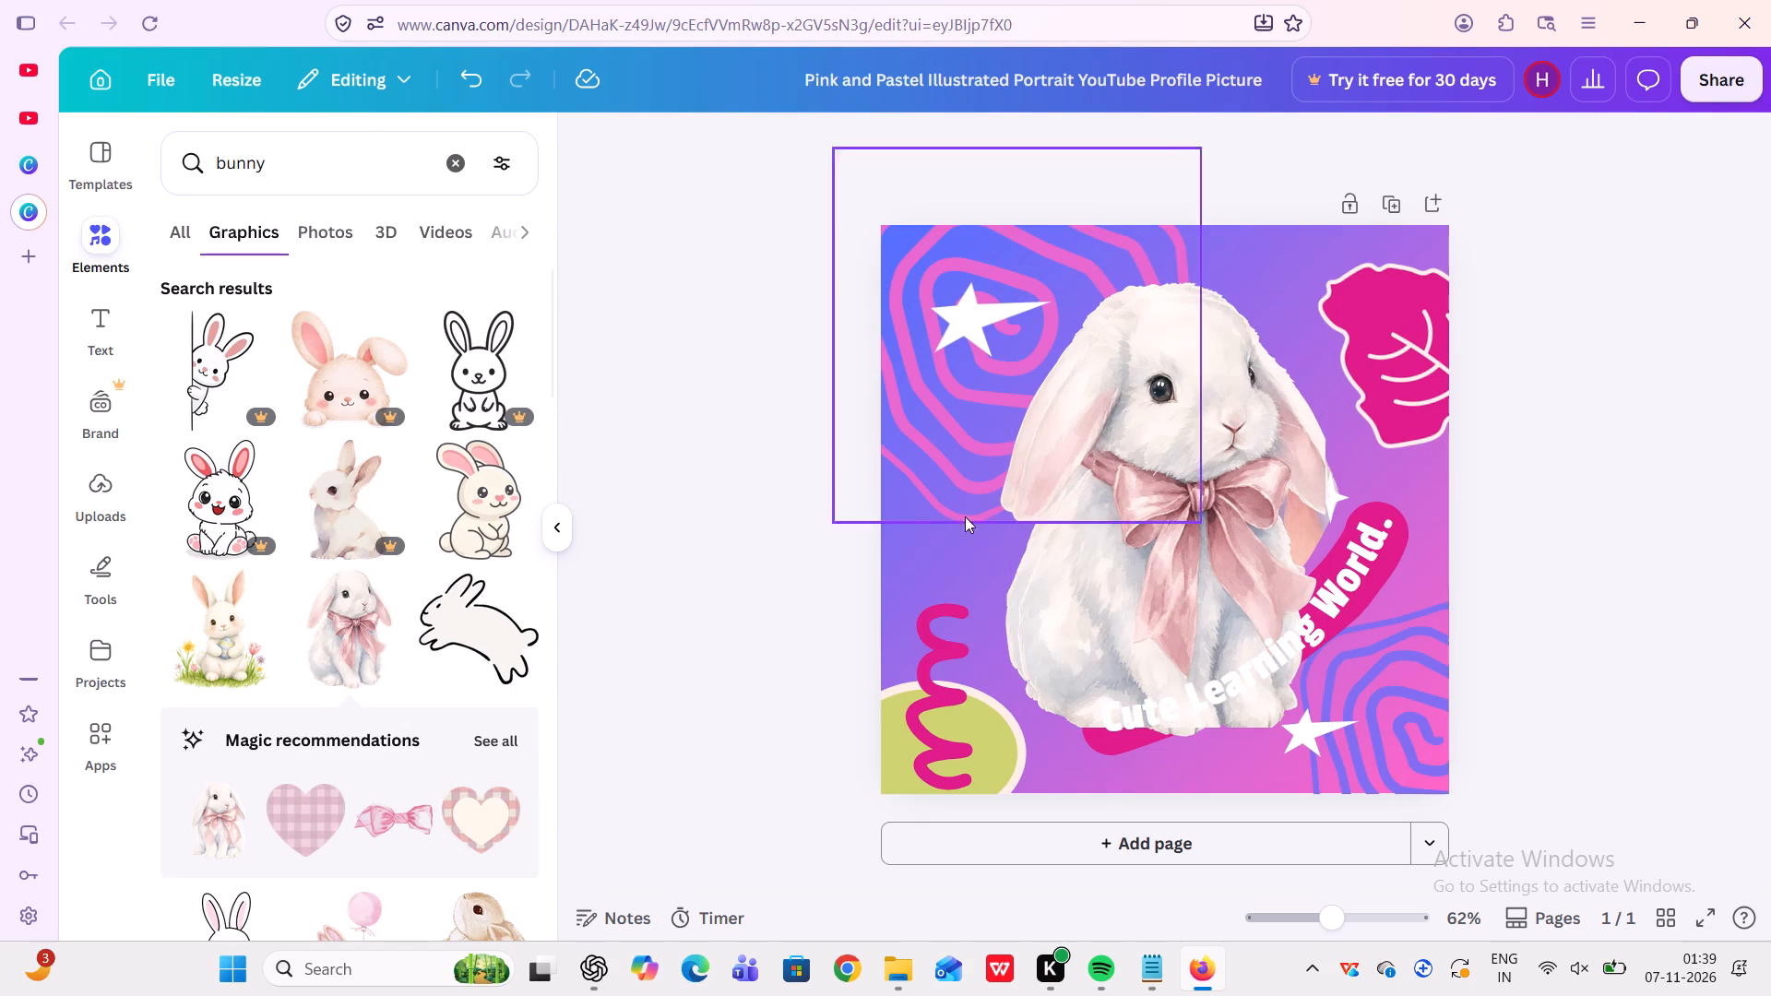
left_click(1057, 528)
left_click_drag(1057, 528, 923, 474)
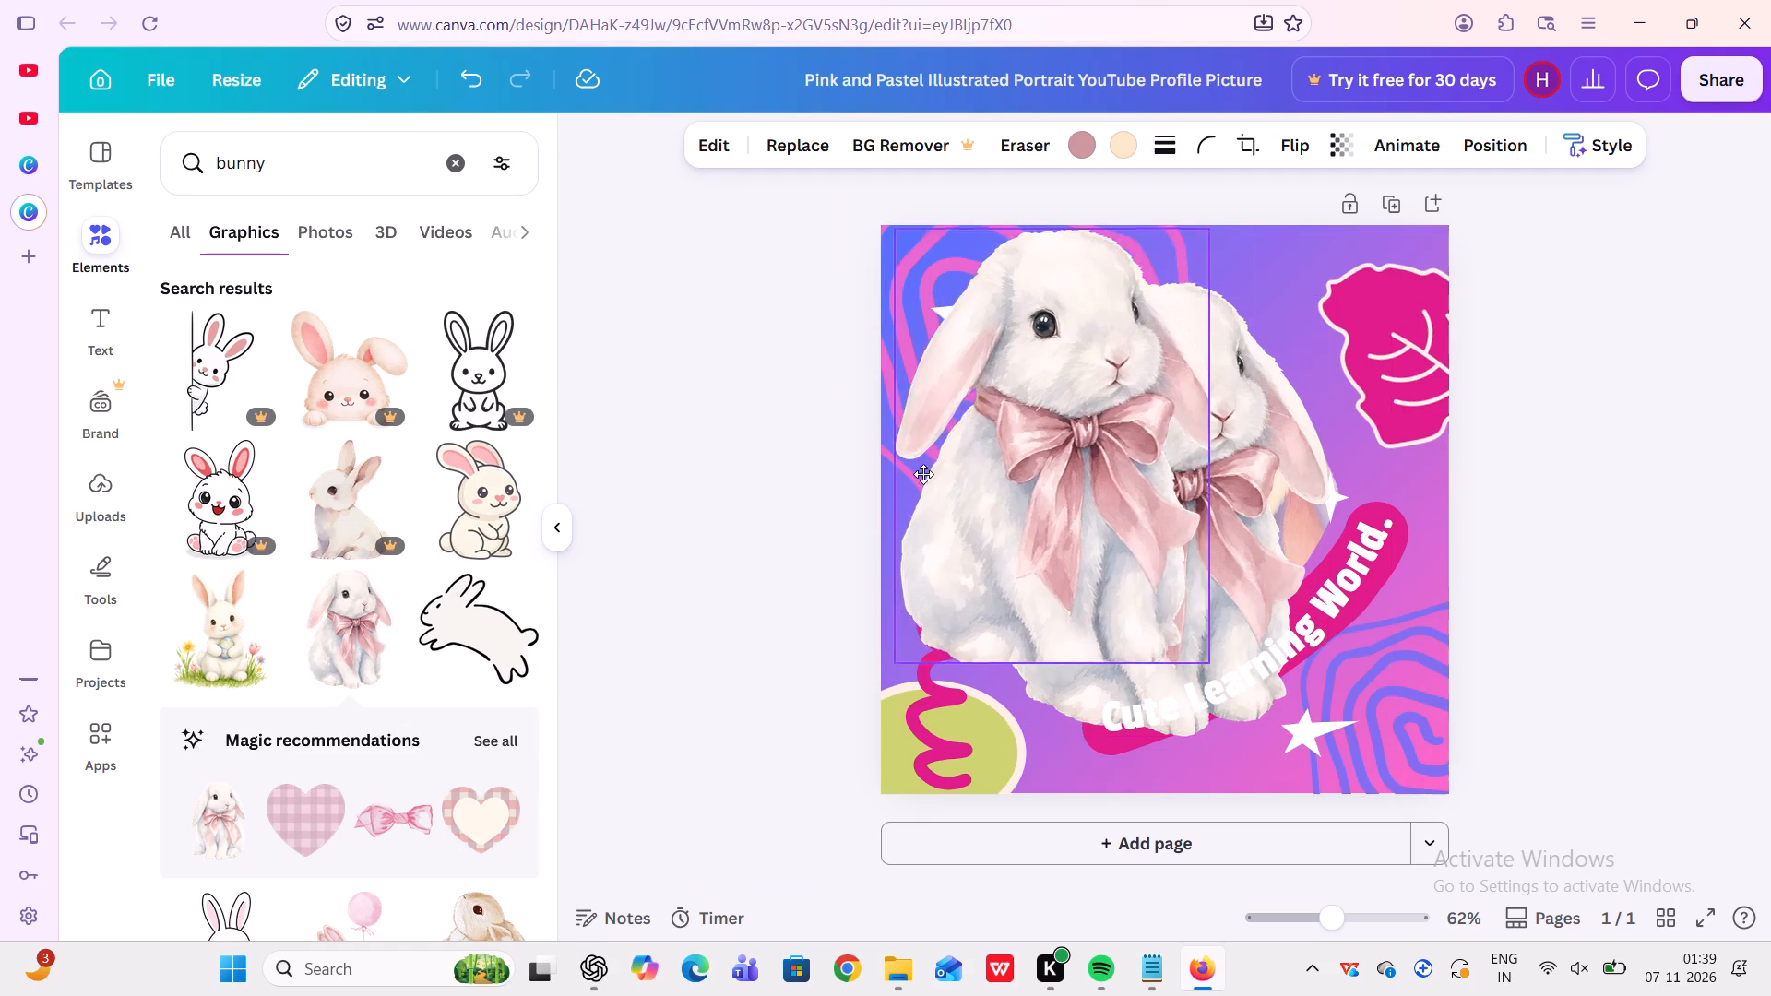
left_click_drag(923, 474, 904, 517)
key("BackSpace")
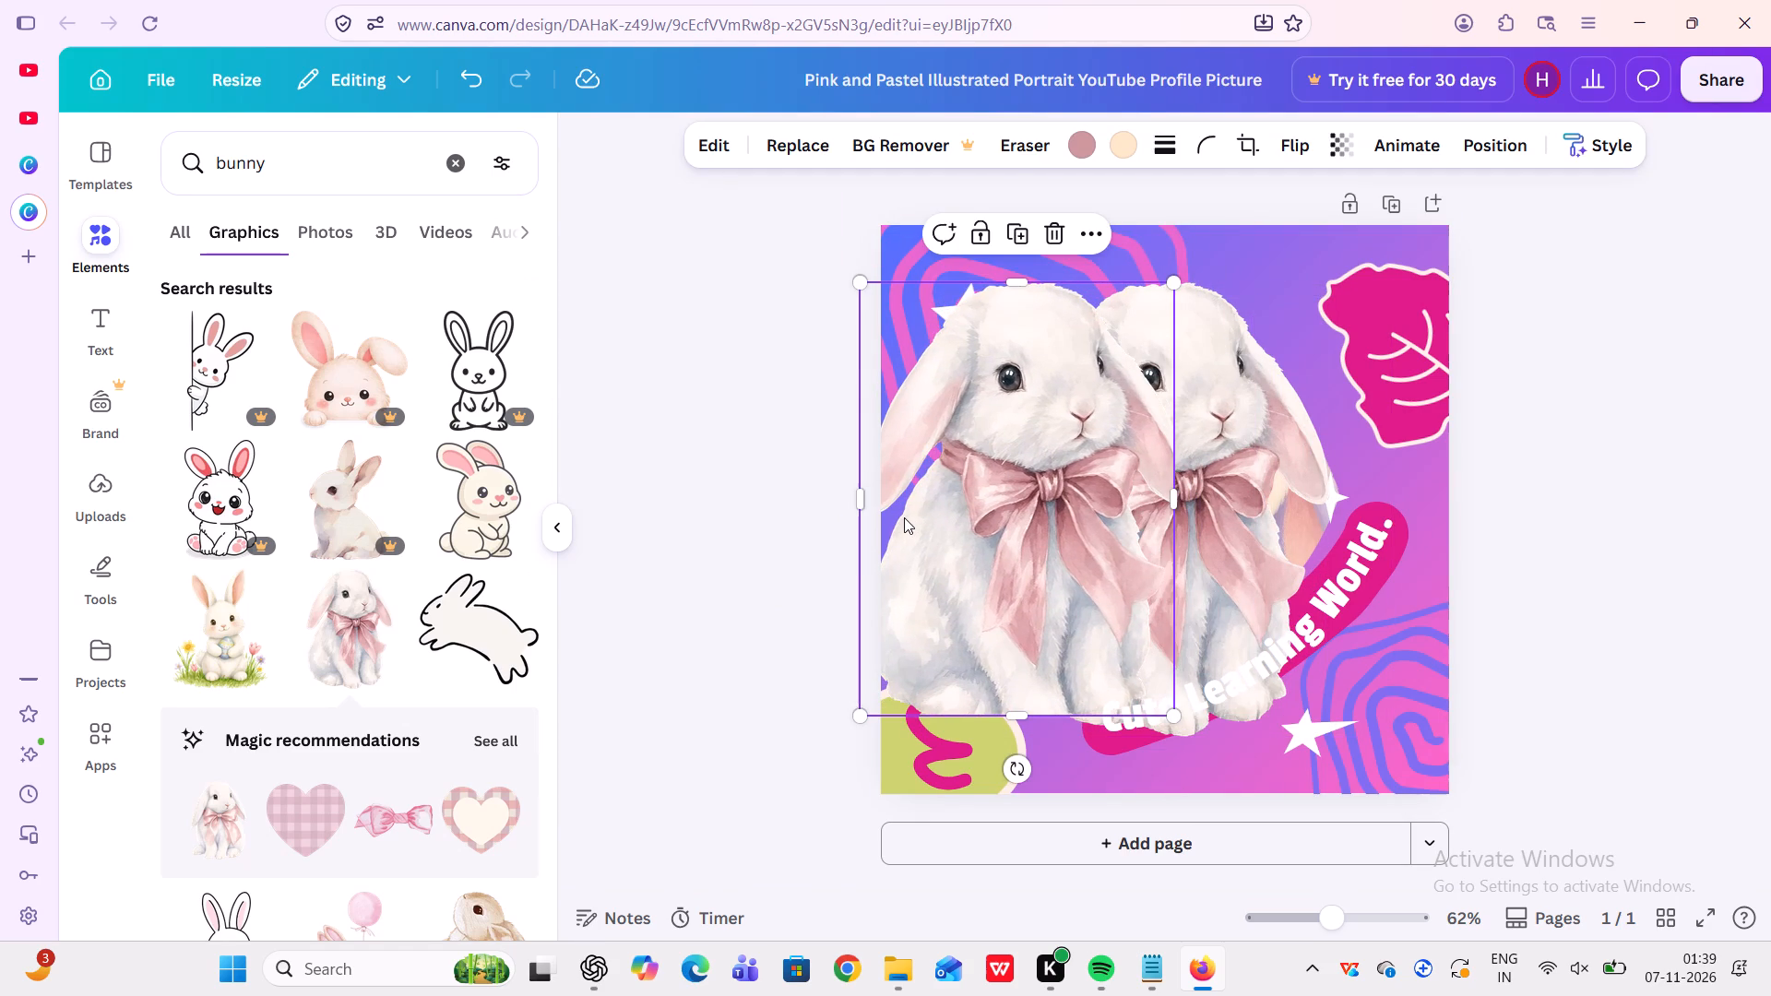
Move the remaining white bunny aside and delete the purple bunny image from the frame, keeping the frame.
left_click(1121, 560)
left_click_drag(1121, 560, 983, 557)
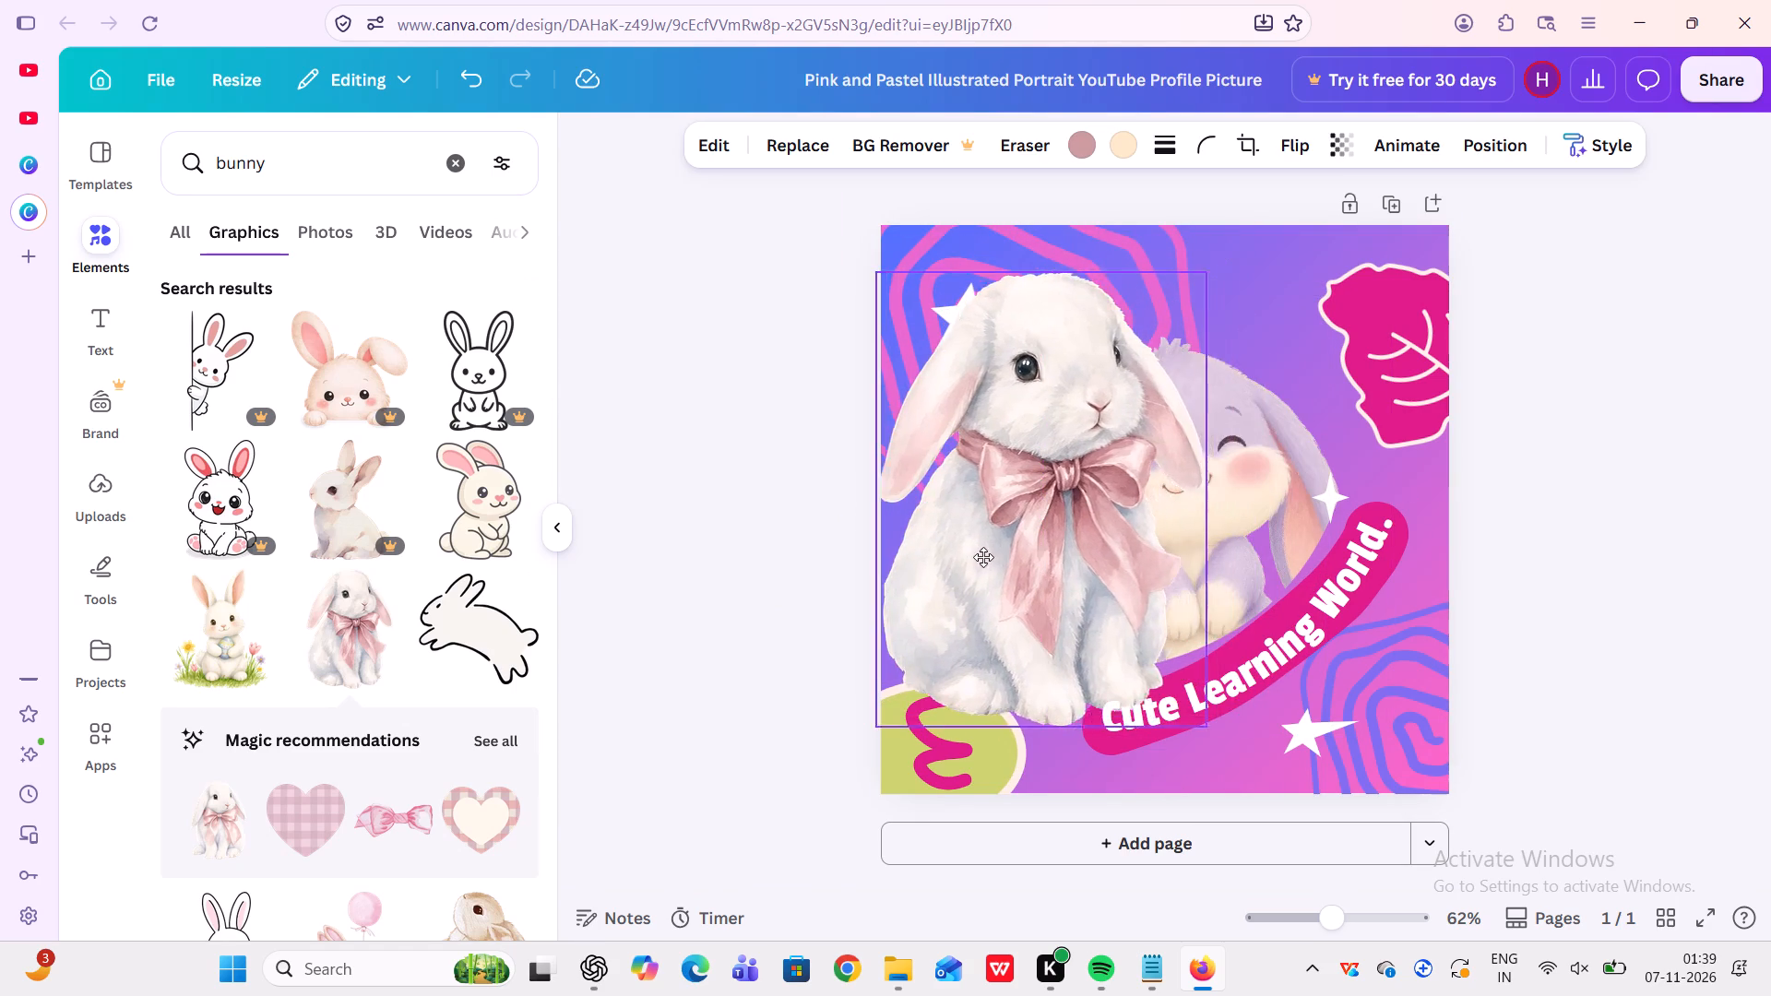
left_click_drag(983, 557, 969, 655)
left_click(1197, 496)
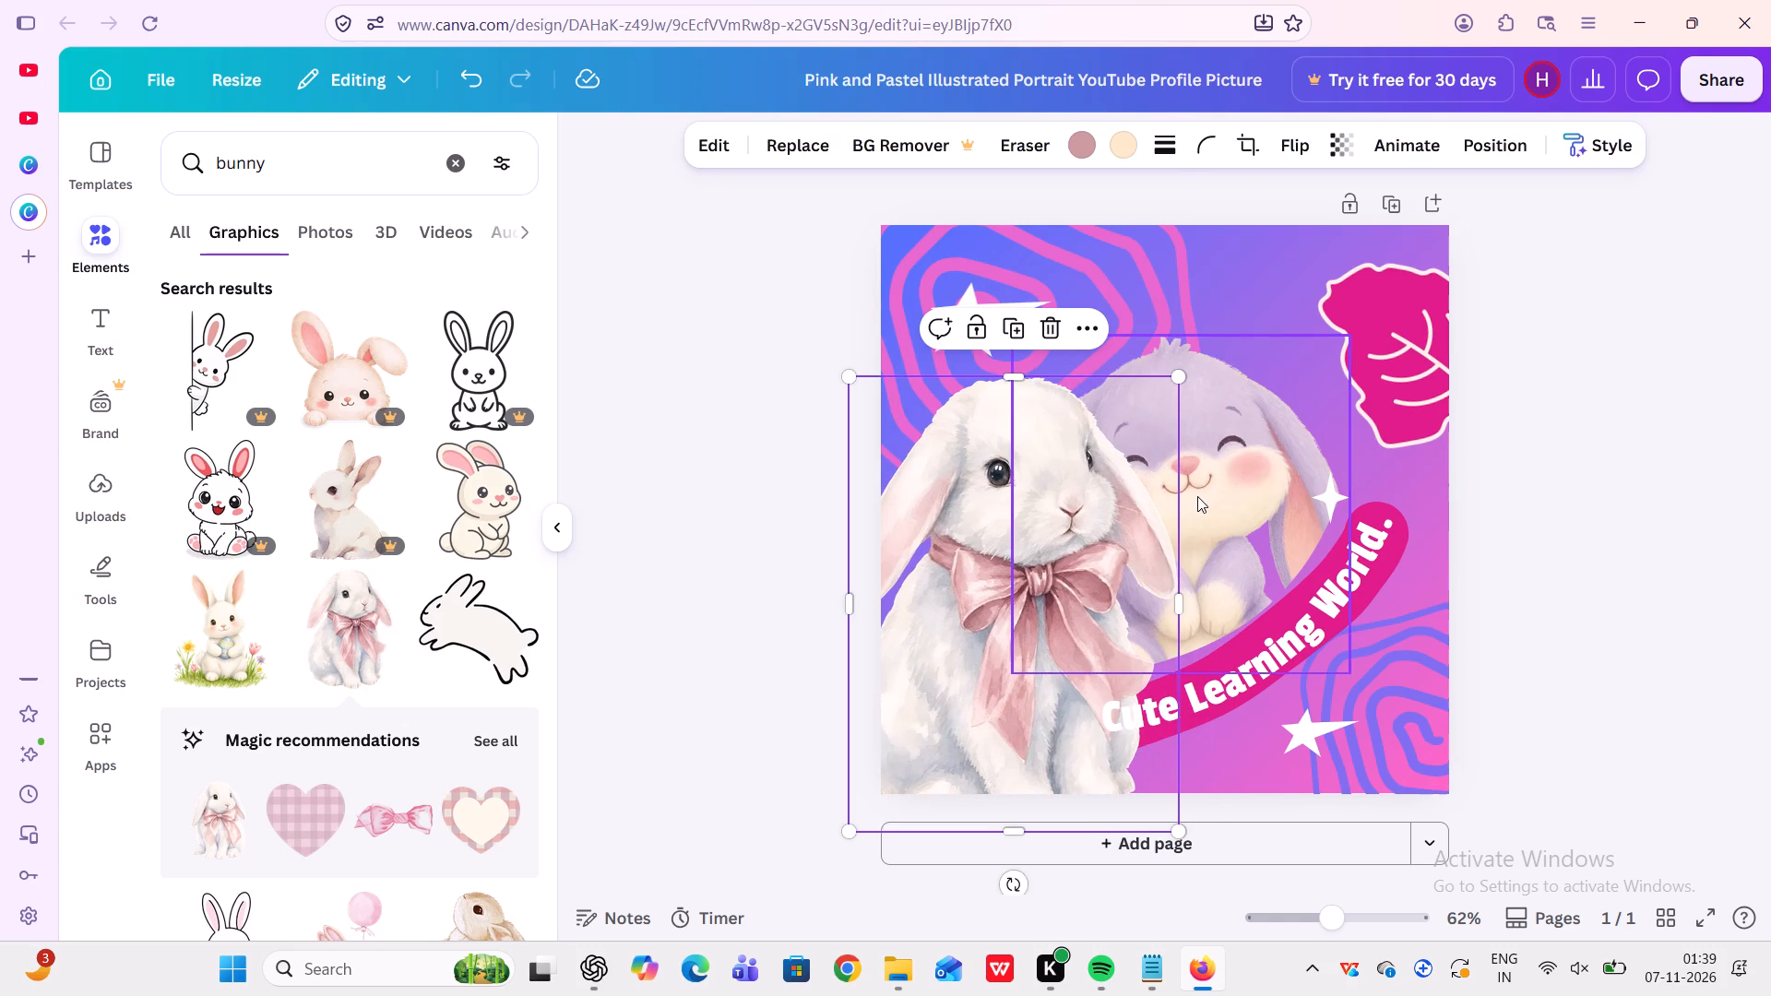
left_click(1217, 273)
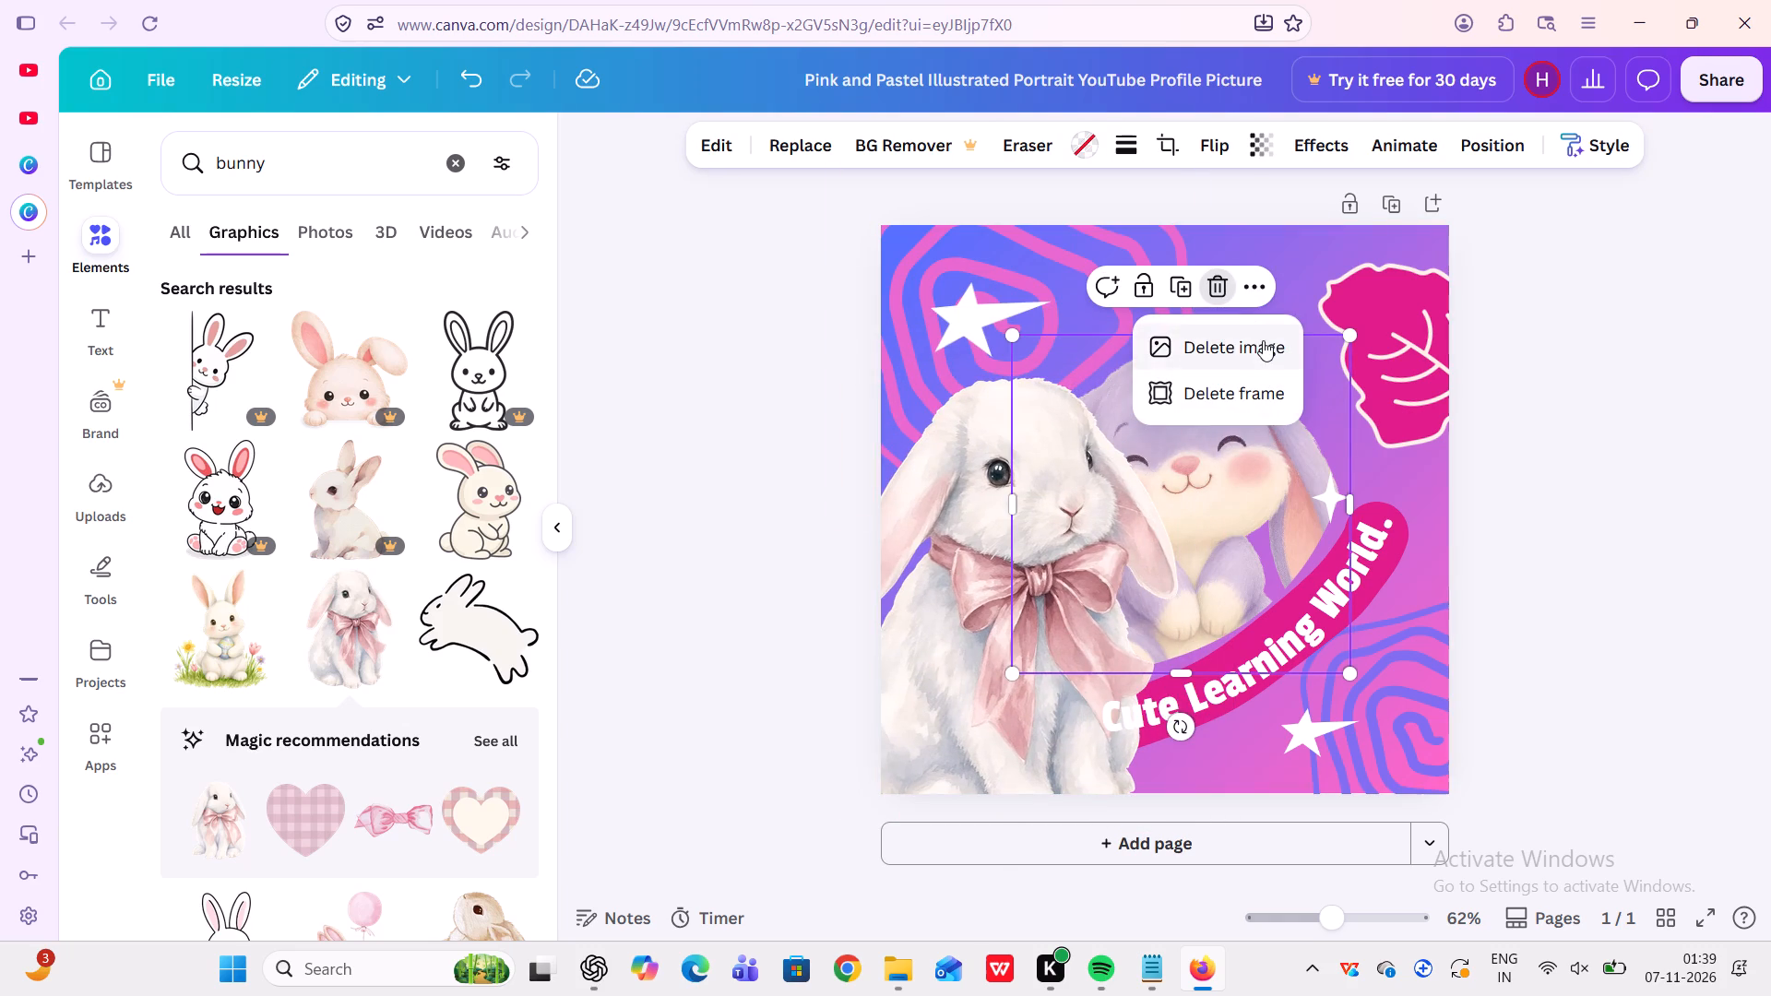
left_click(1263, 340)
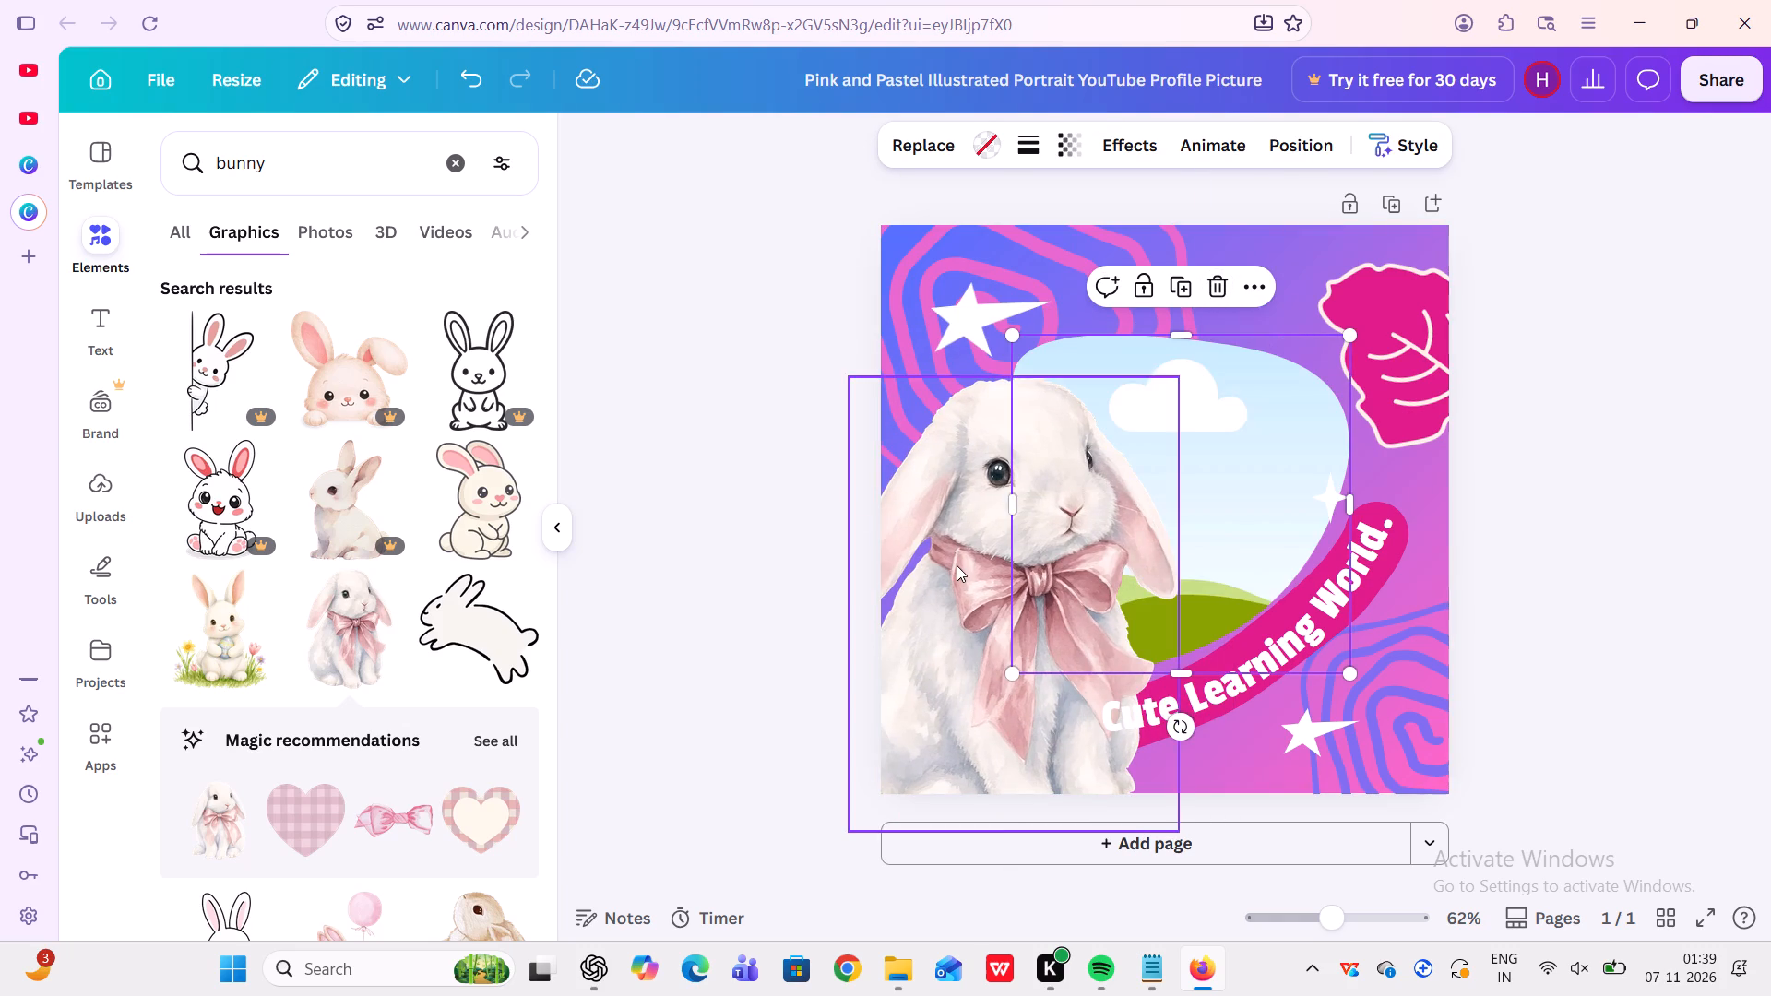
Place the white bunny with the pink bow inside the empty frame.
left_click_drag(957, 565, 1067, 512)
left_click(1067, 512)
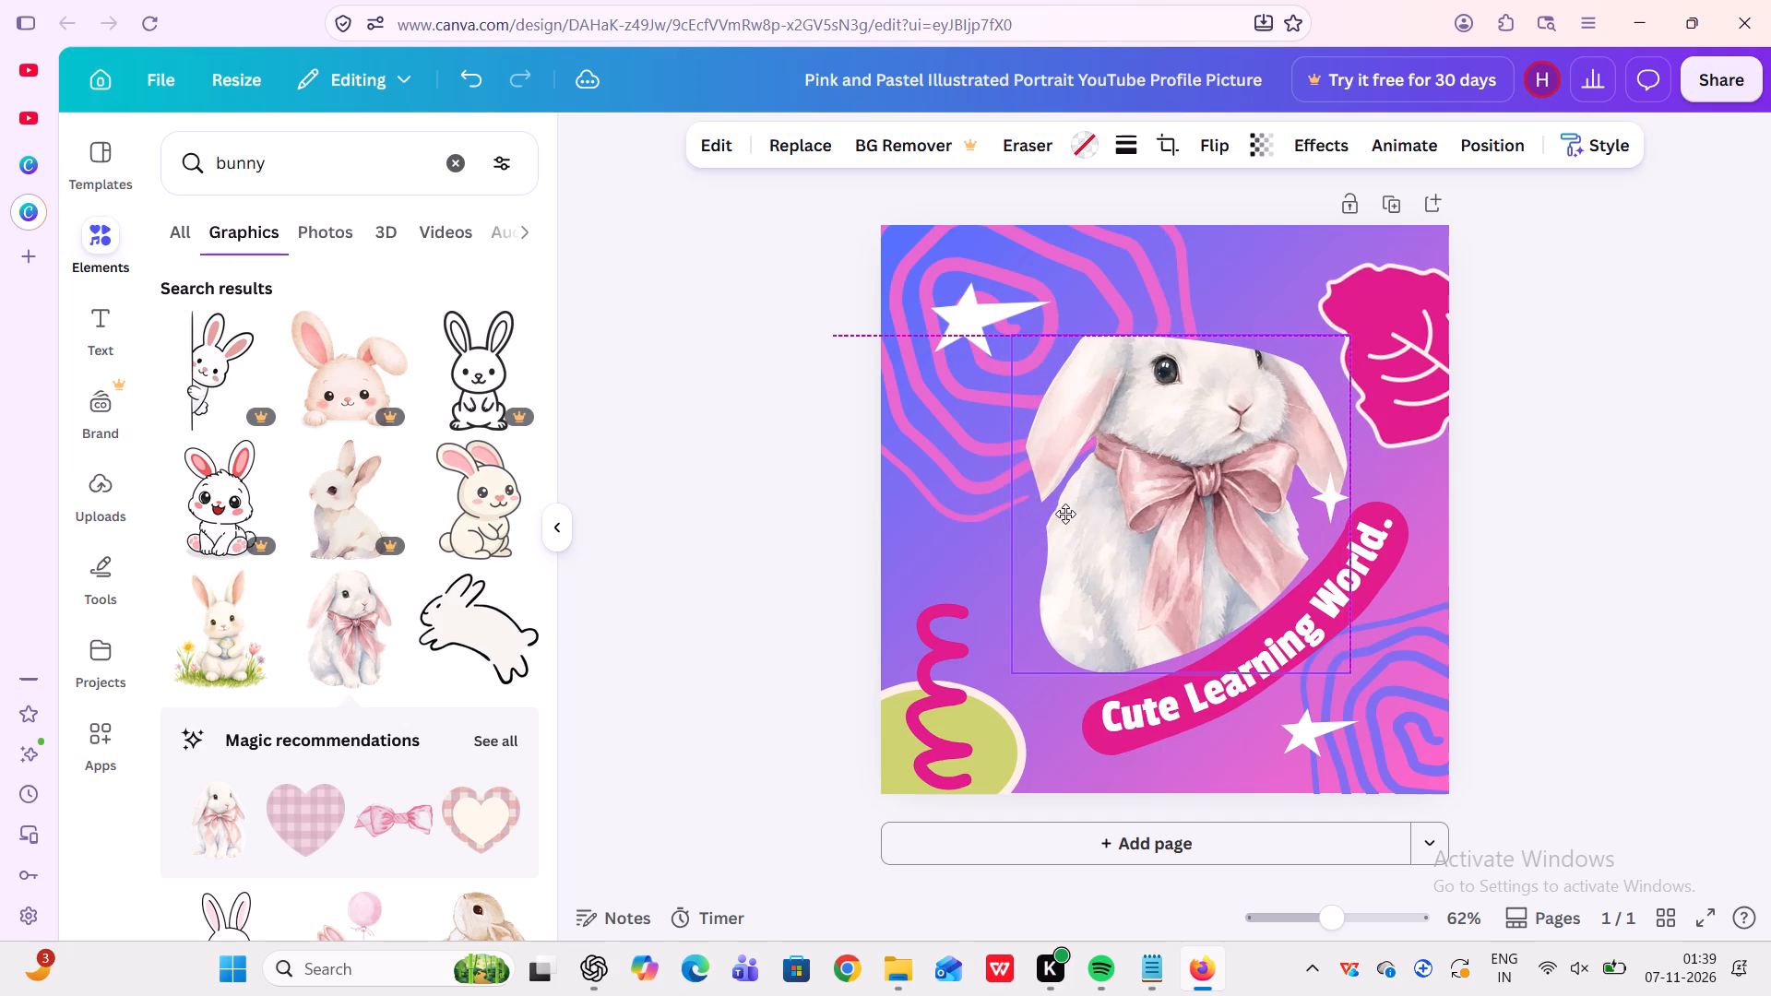
Crop the framed white bunny by shifting it down so its whole head fits inside the frame.
left_click(1131, 490)
double_click(1131, 490)
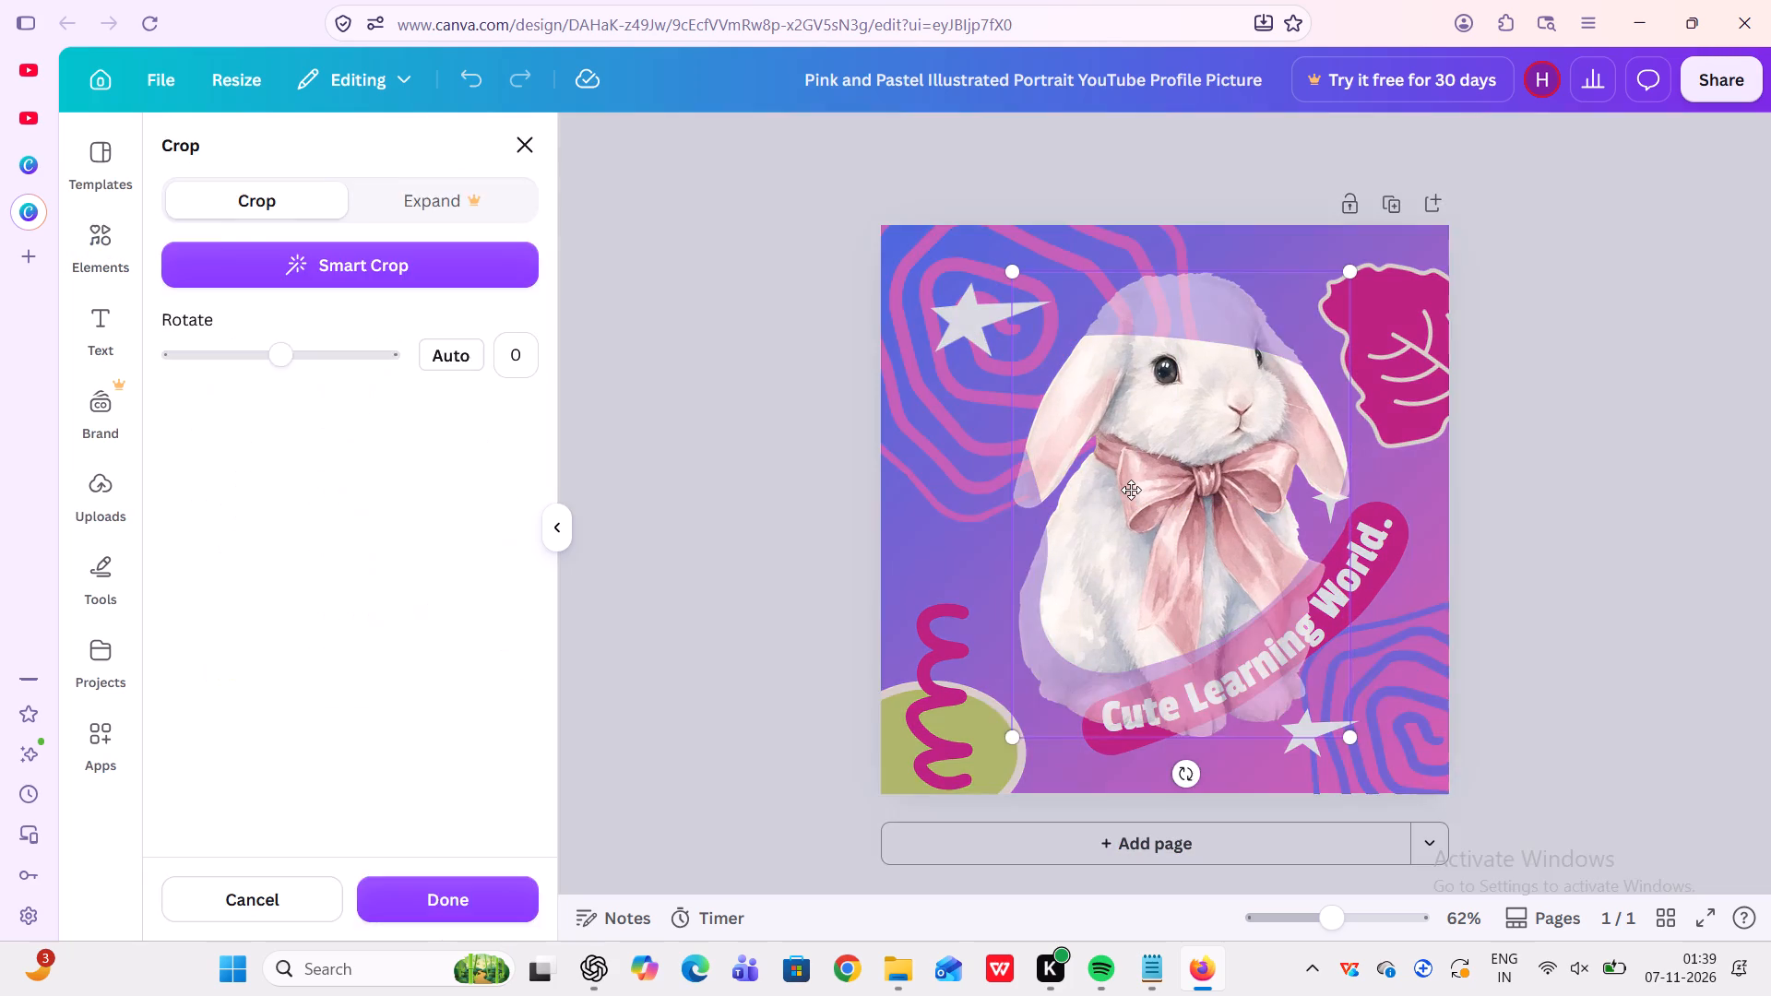
double_click(1165, 493)
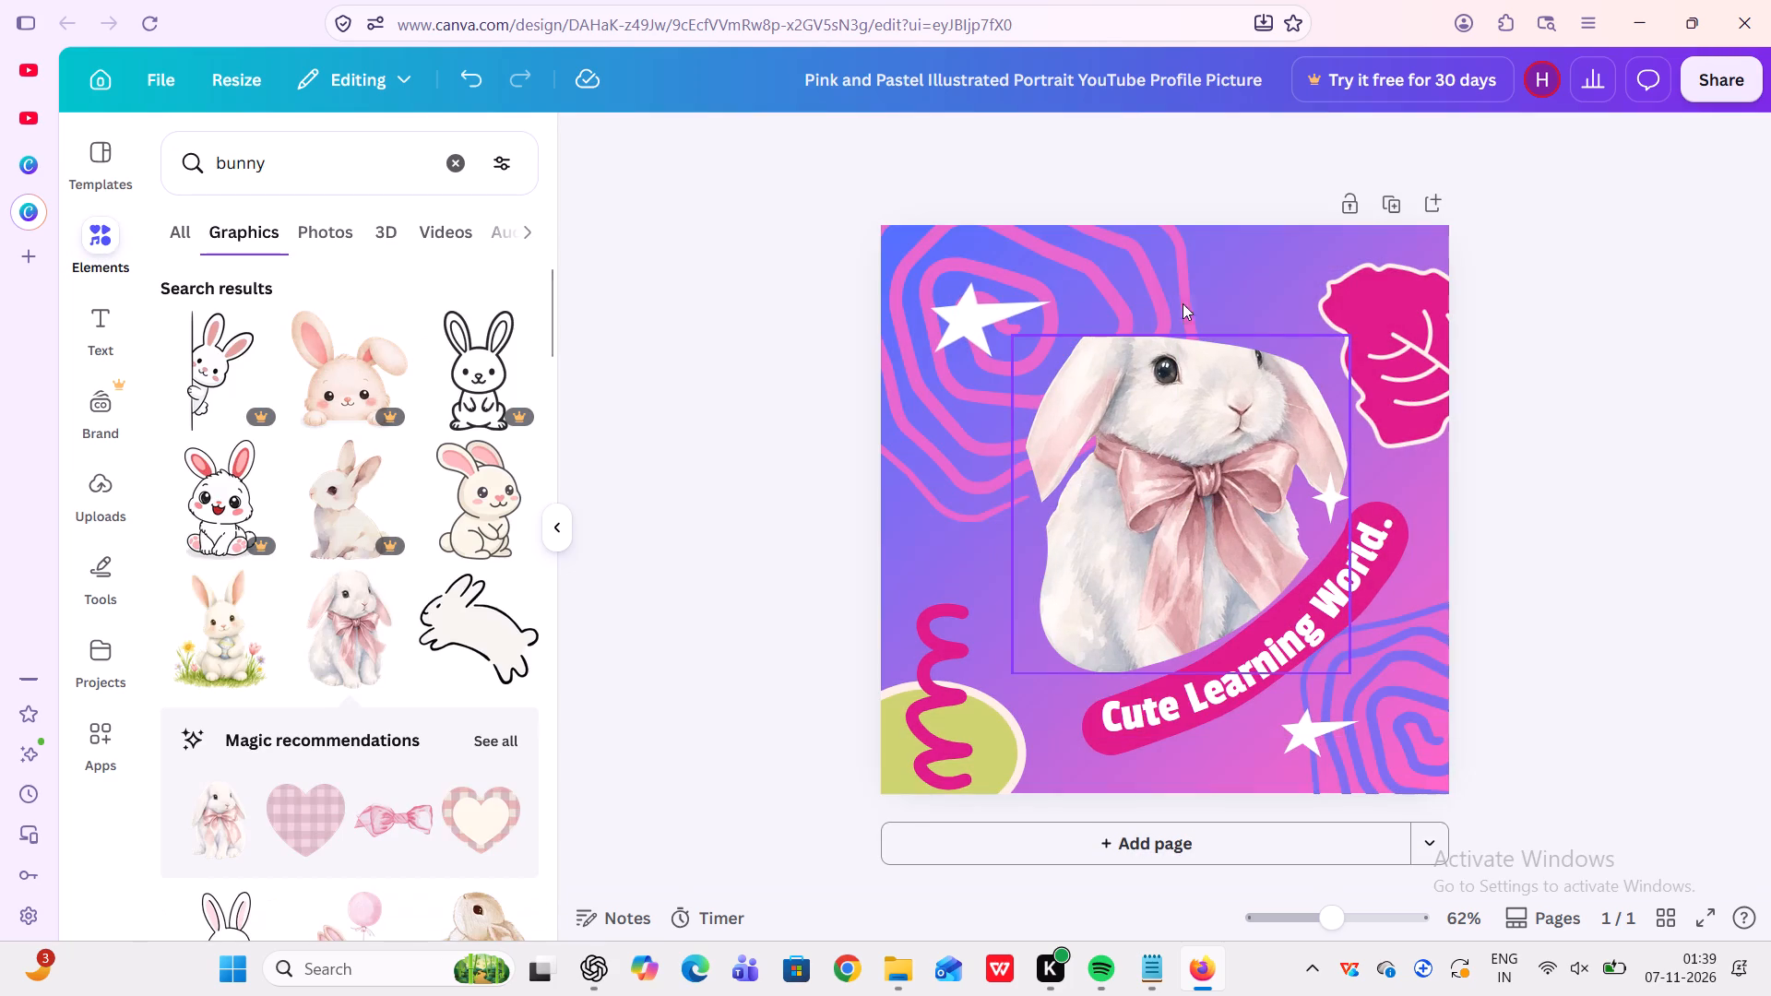
left_click(1082, 555)
left_click(1103, 400)
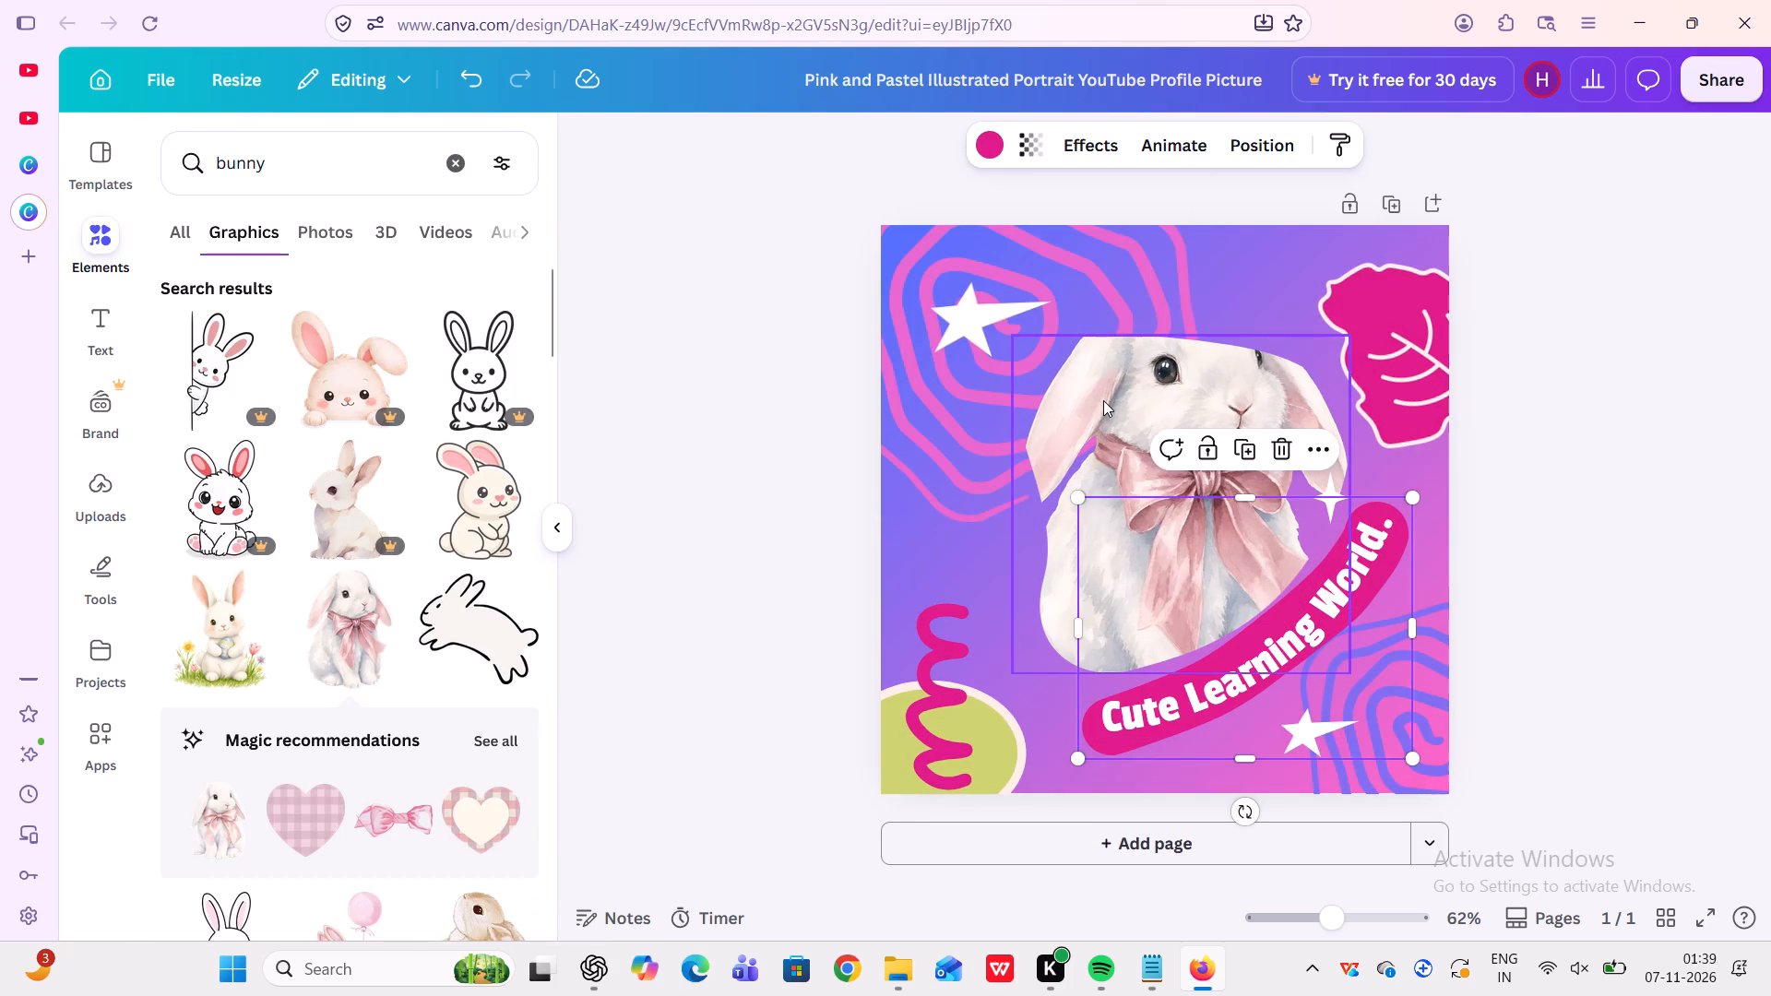
left_click(1169, 150)
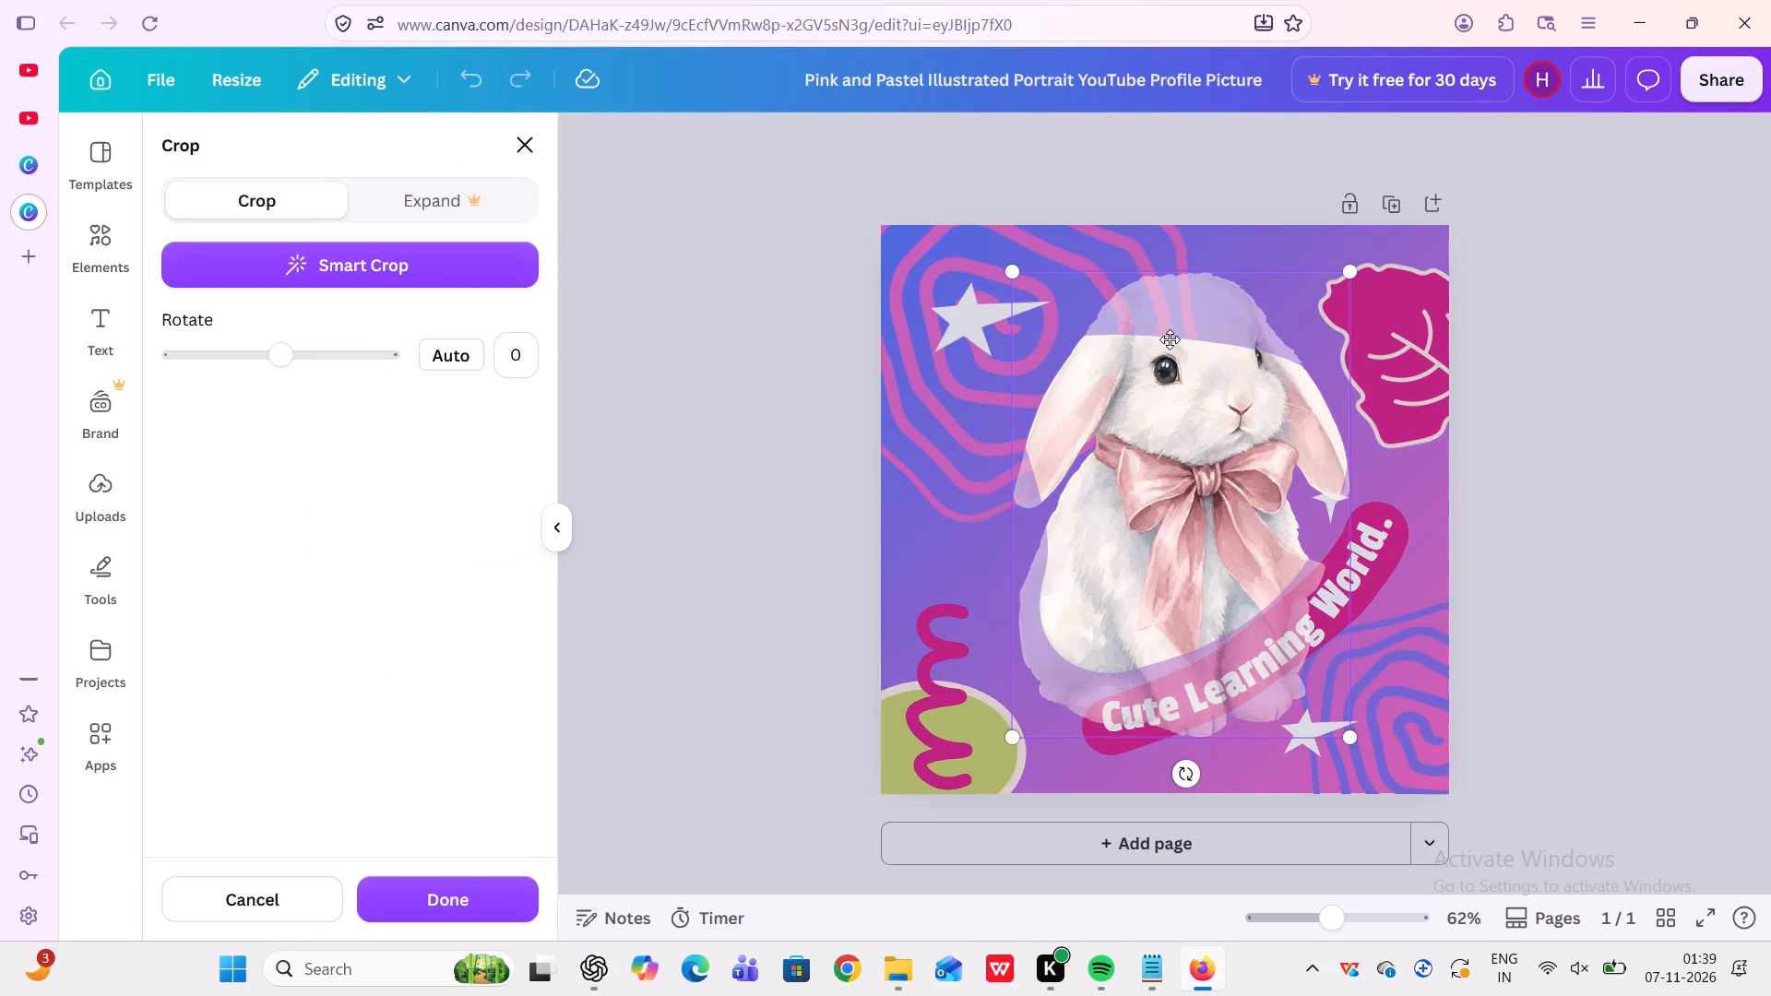
left_click_drag(1187, 409, 1207, 510)
left_click(700, 432)
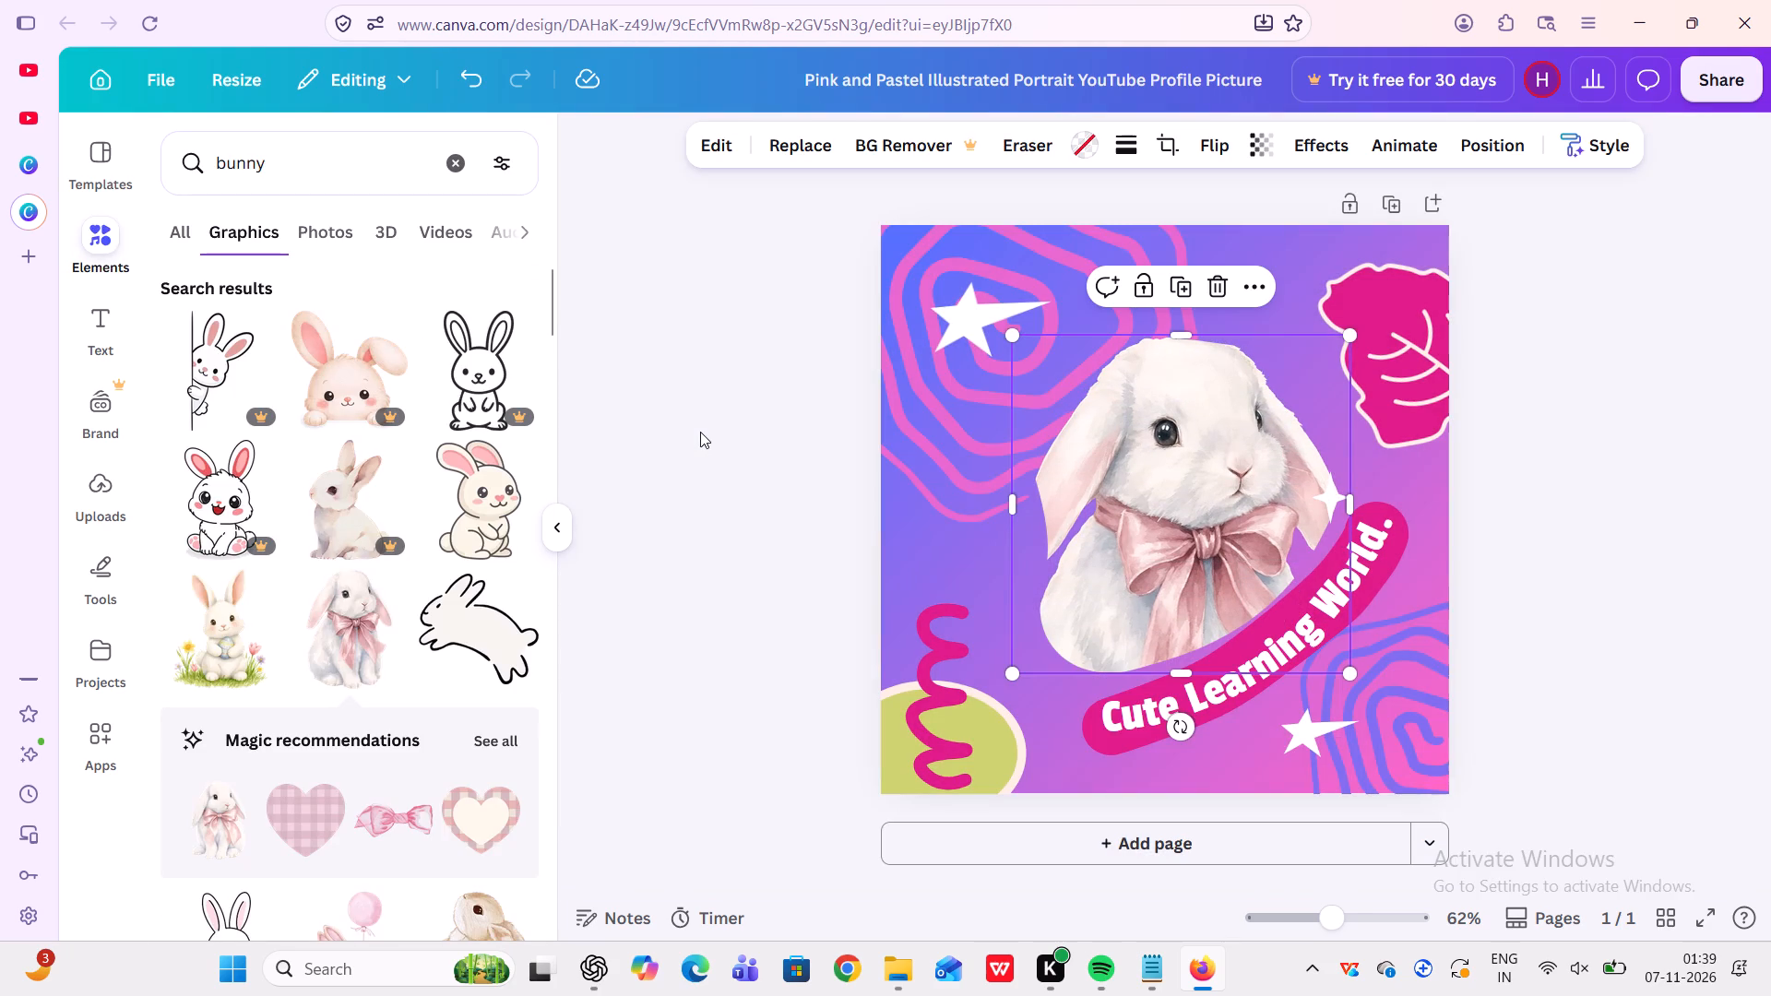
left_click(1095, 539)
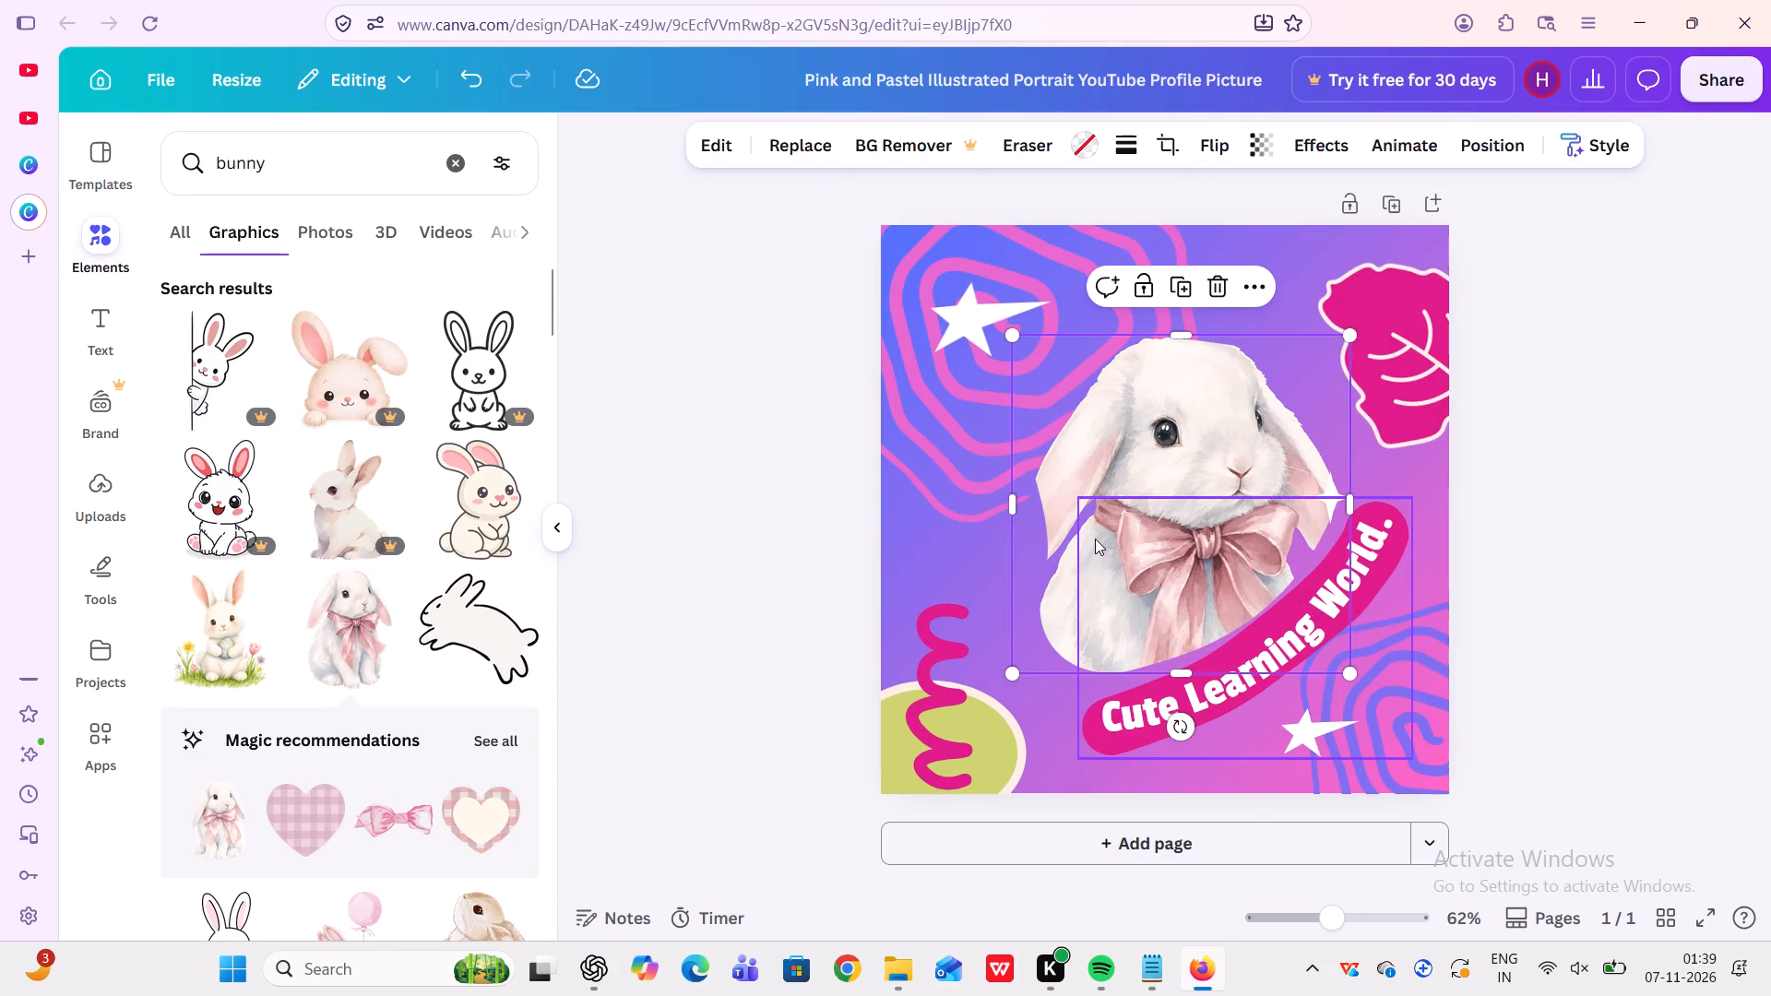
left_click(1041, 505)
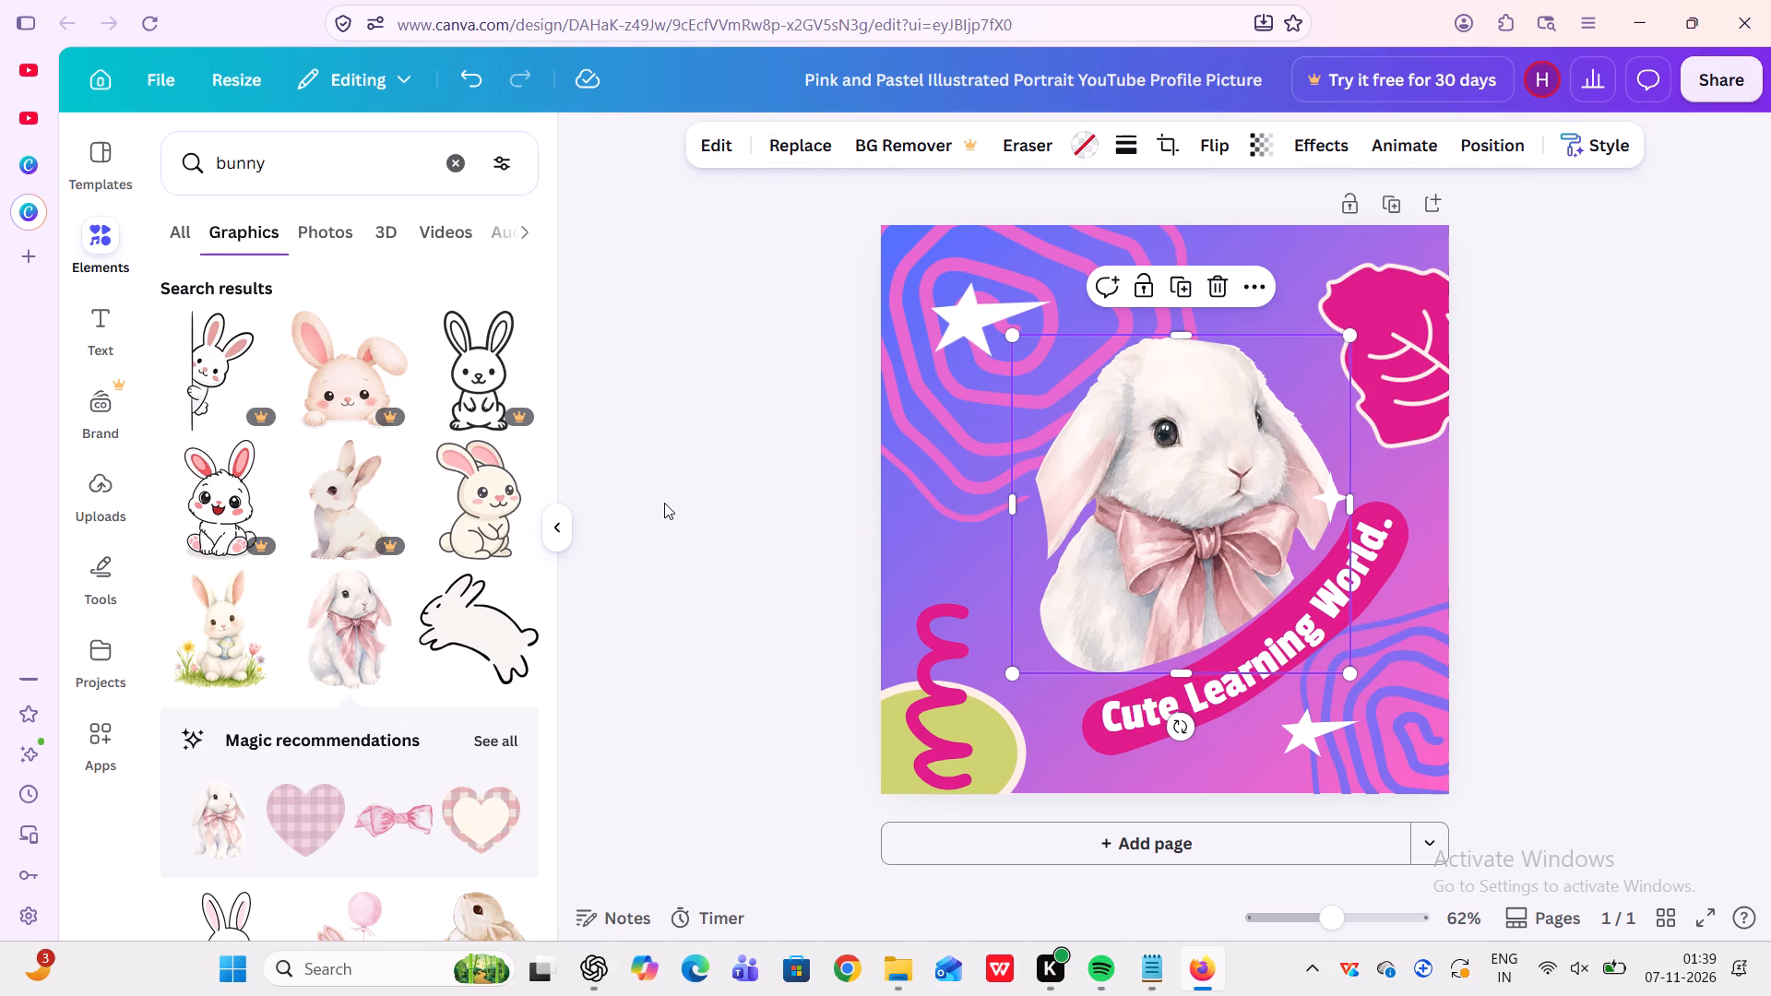
Browse the bunny graphics search results for another bunny illustration that could suit the profile picture.
scroll(410, 578, "down", 3)
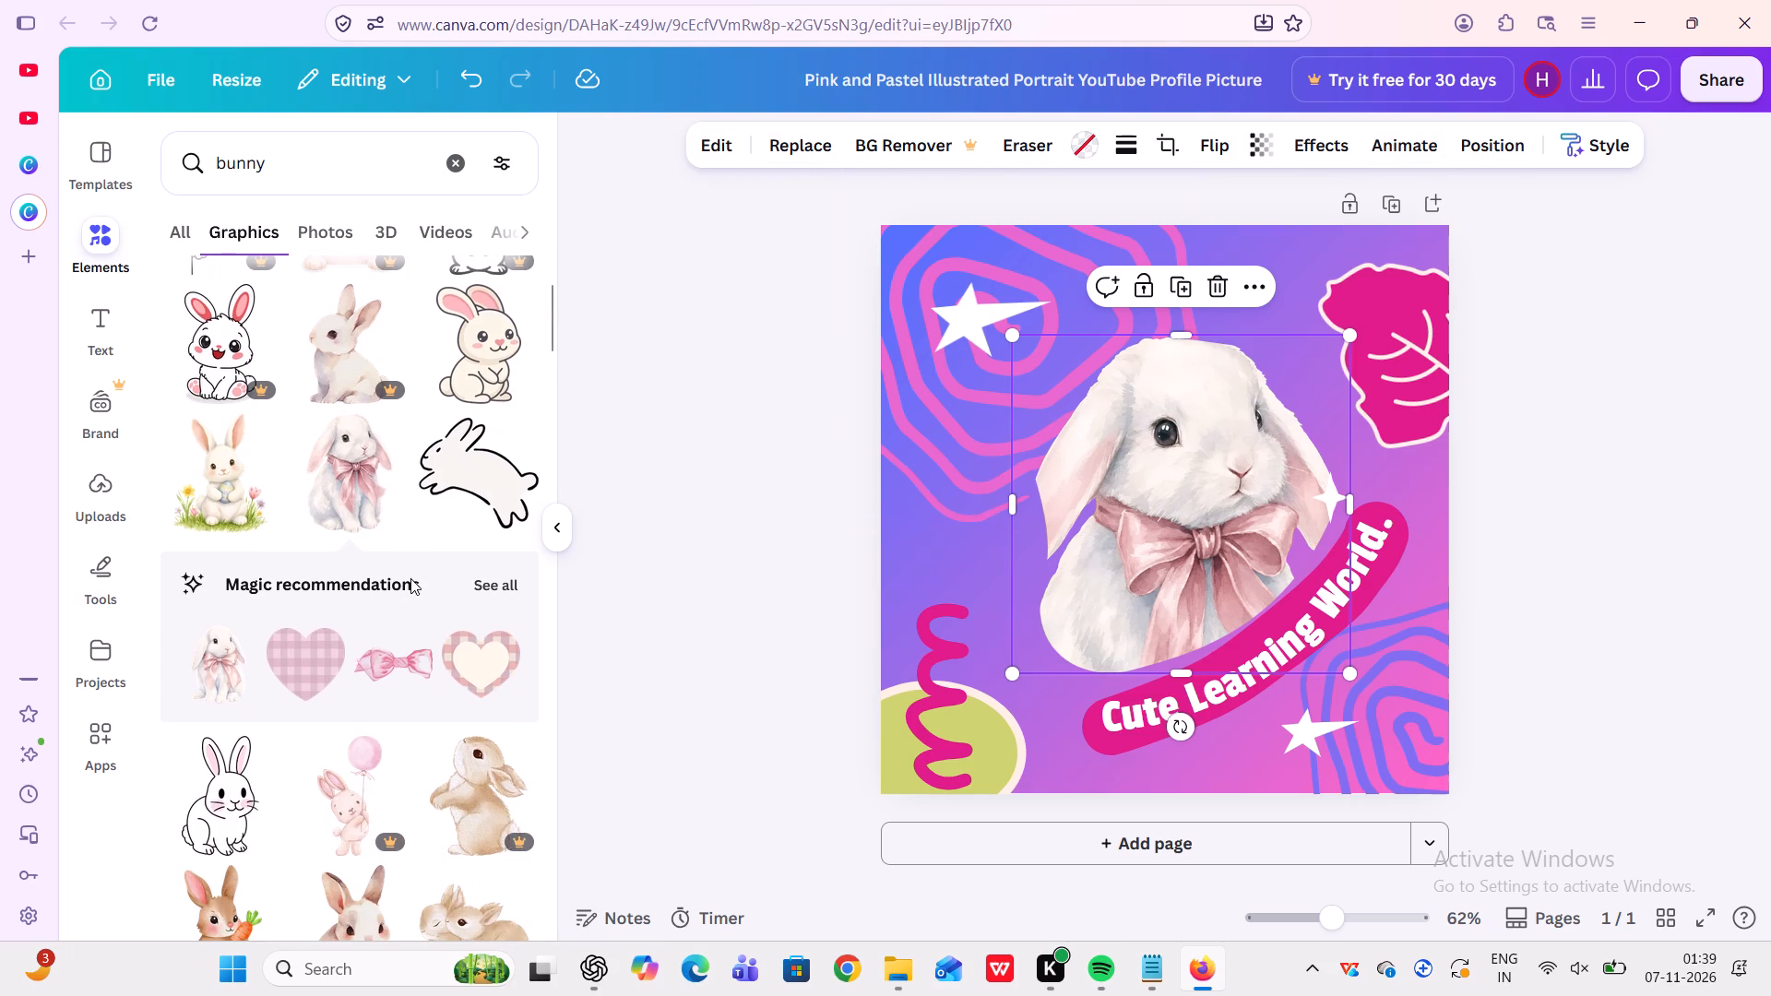
scroll(410, 578, "down", 4)
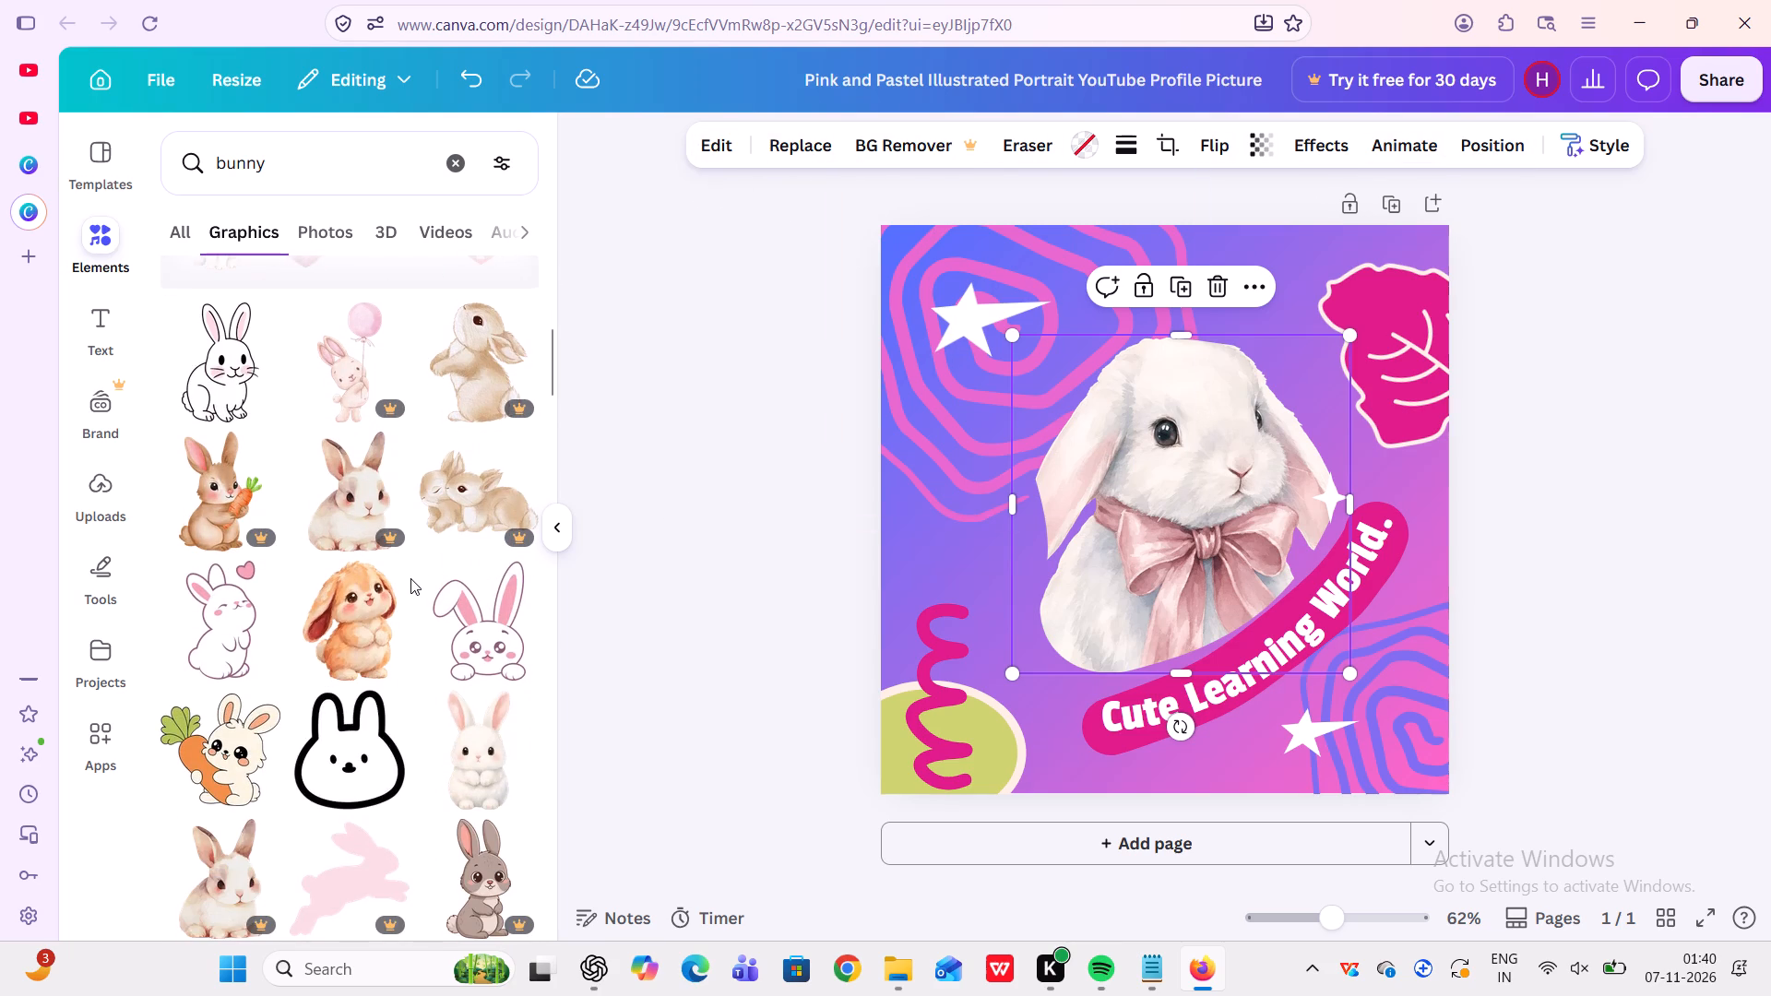
scroll(410, 578, "down", 2)
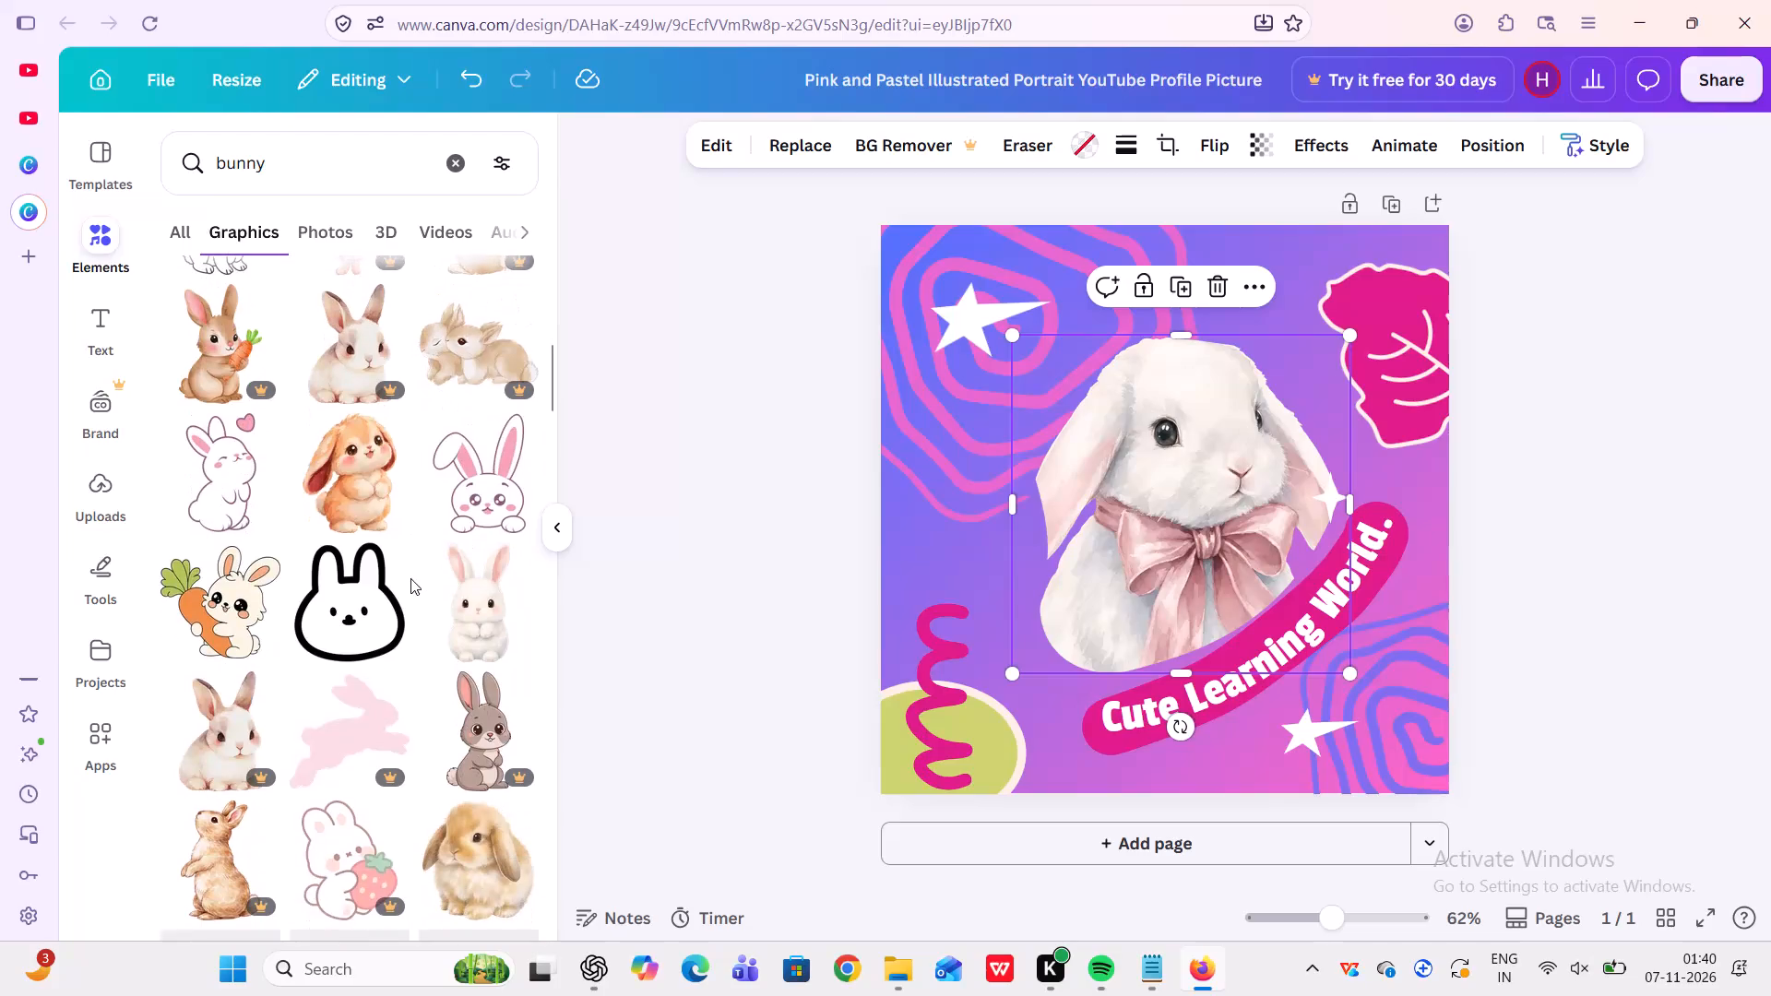
scroll(410, 578, "down", 1)
scroll(483, 633, "down", 3)
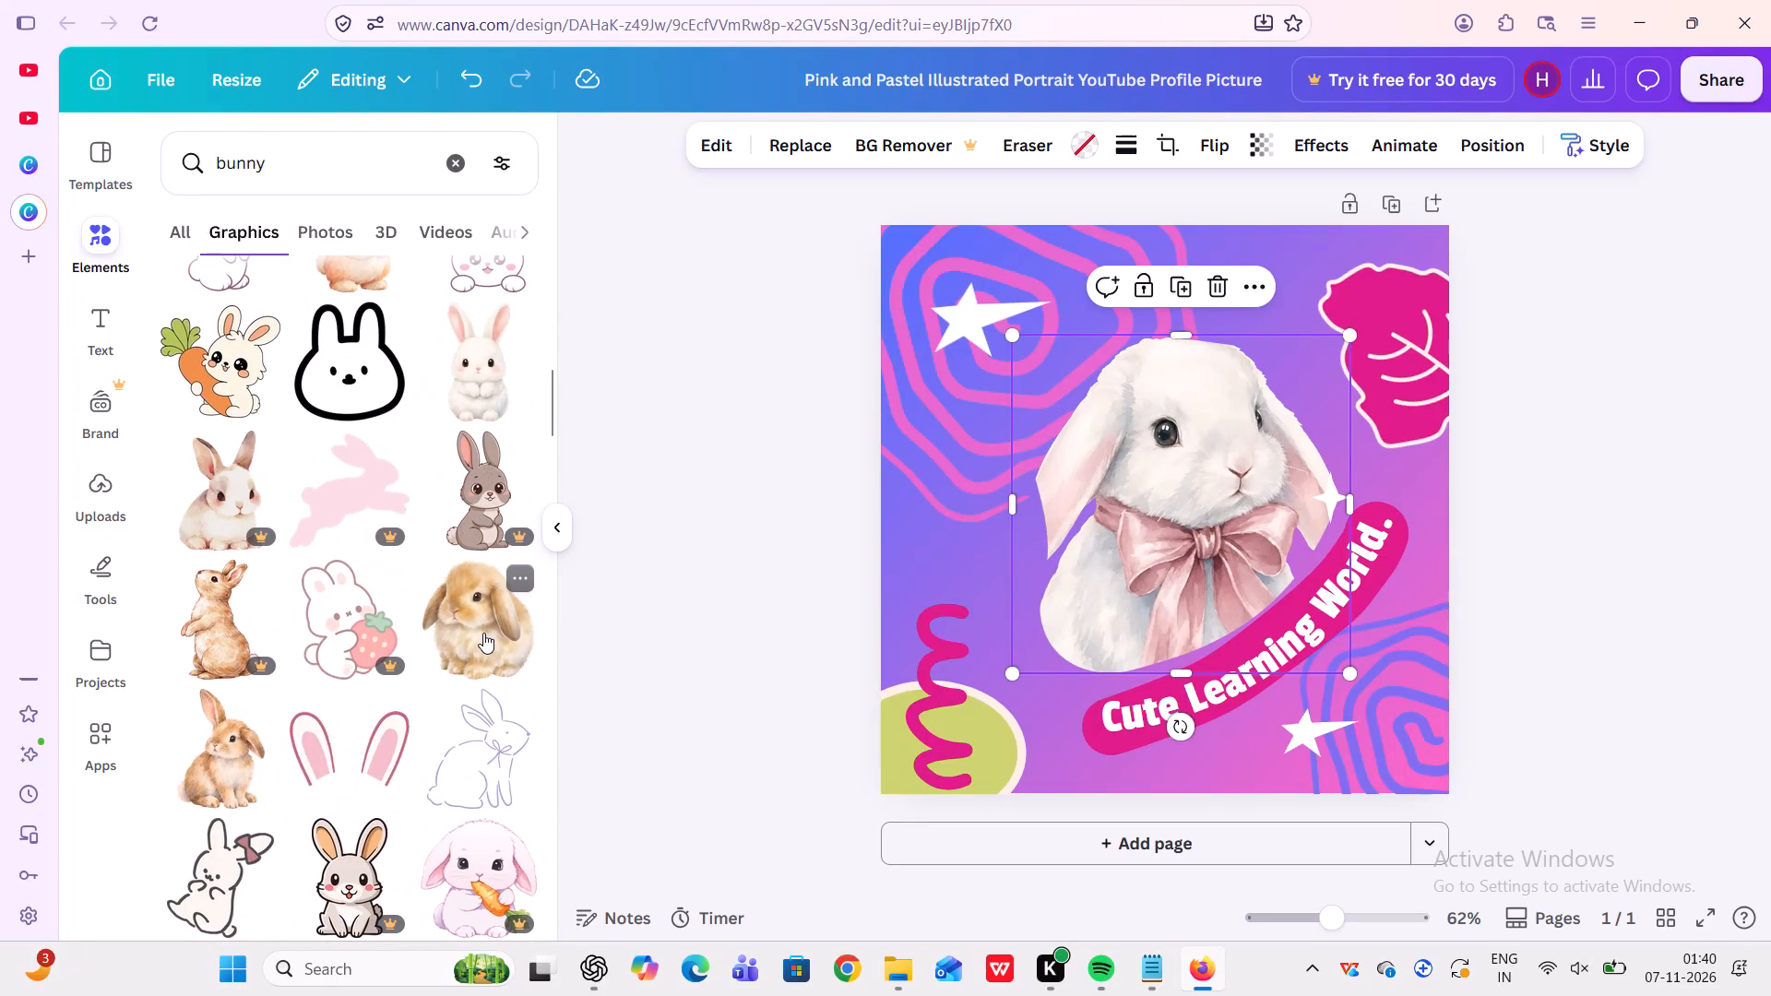
scroll(483, 633, "down", 12)
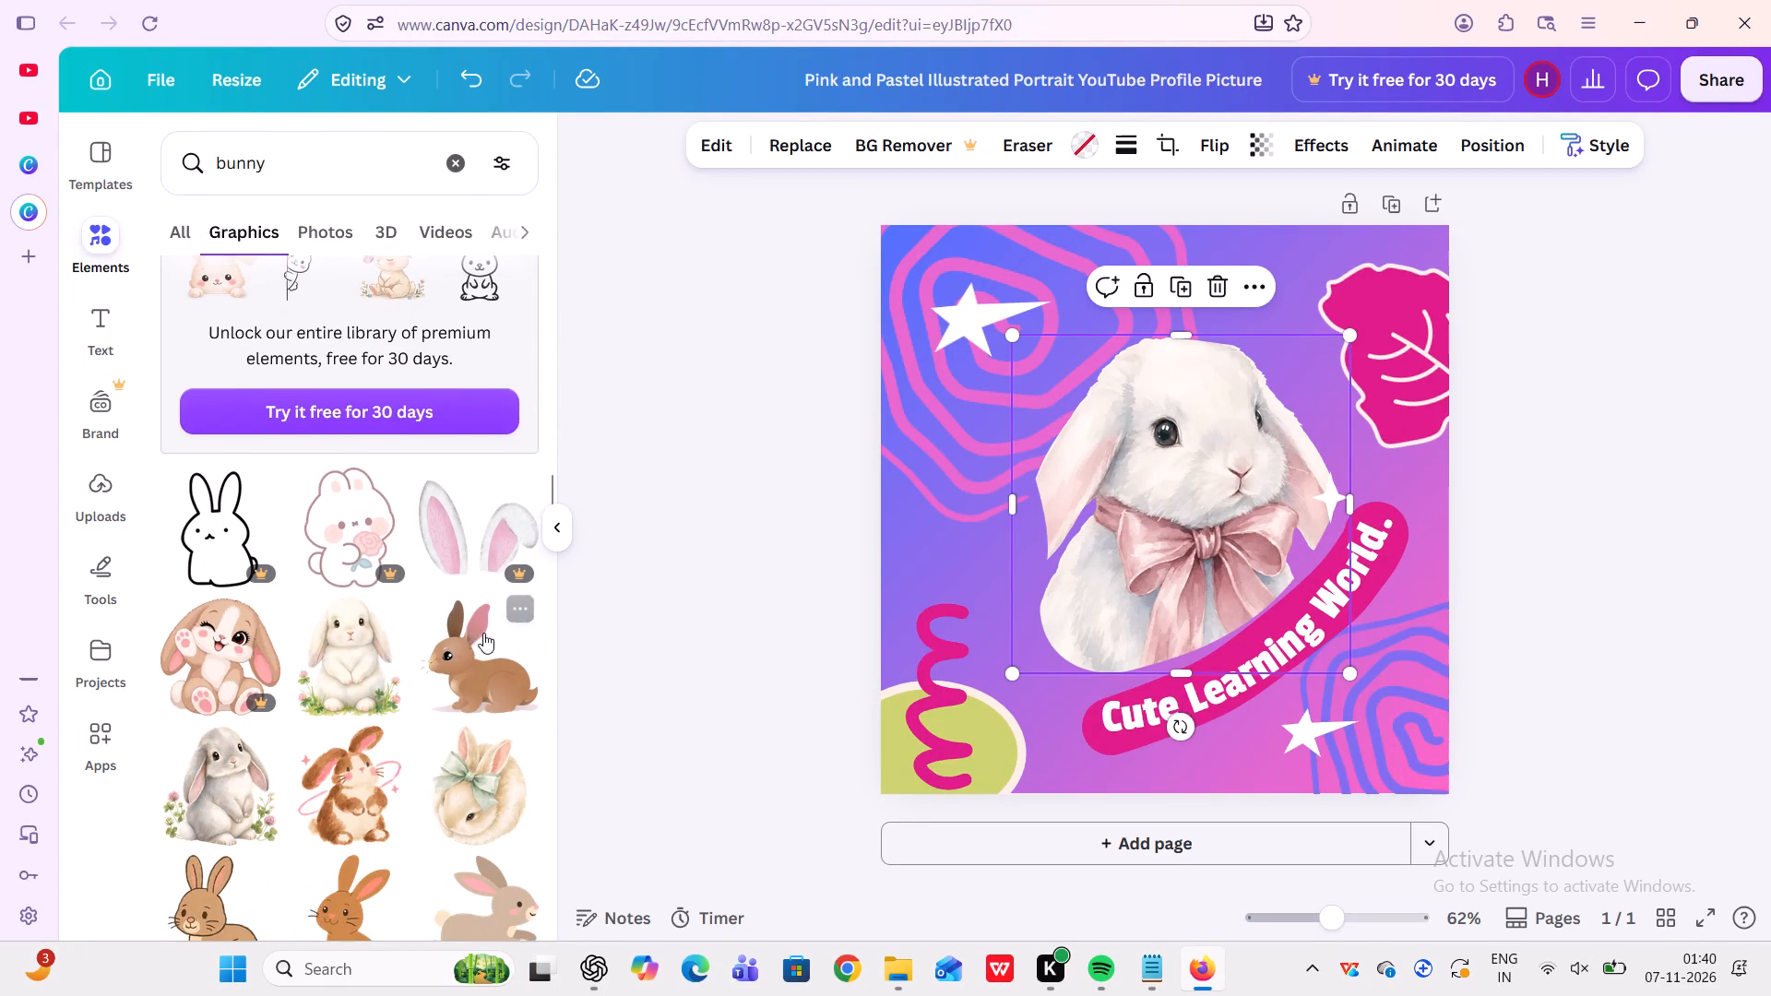
scroll(483, 633, "down", 6)
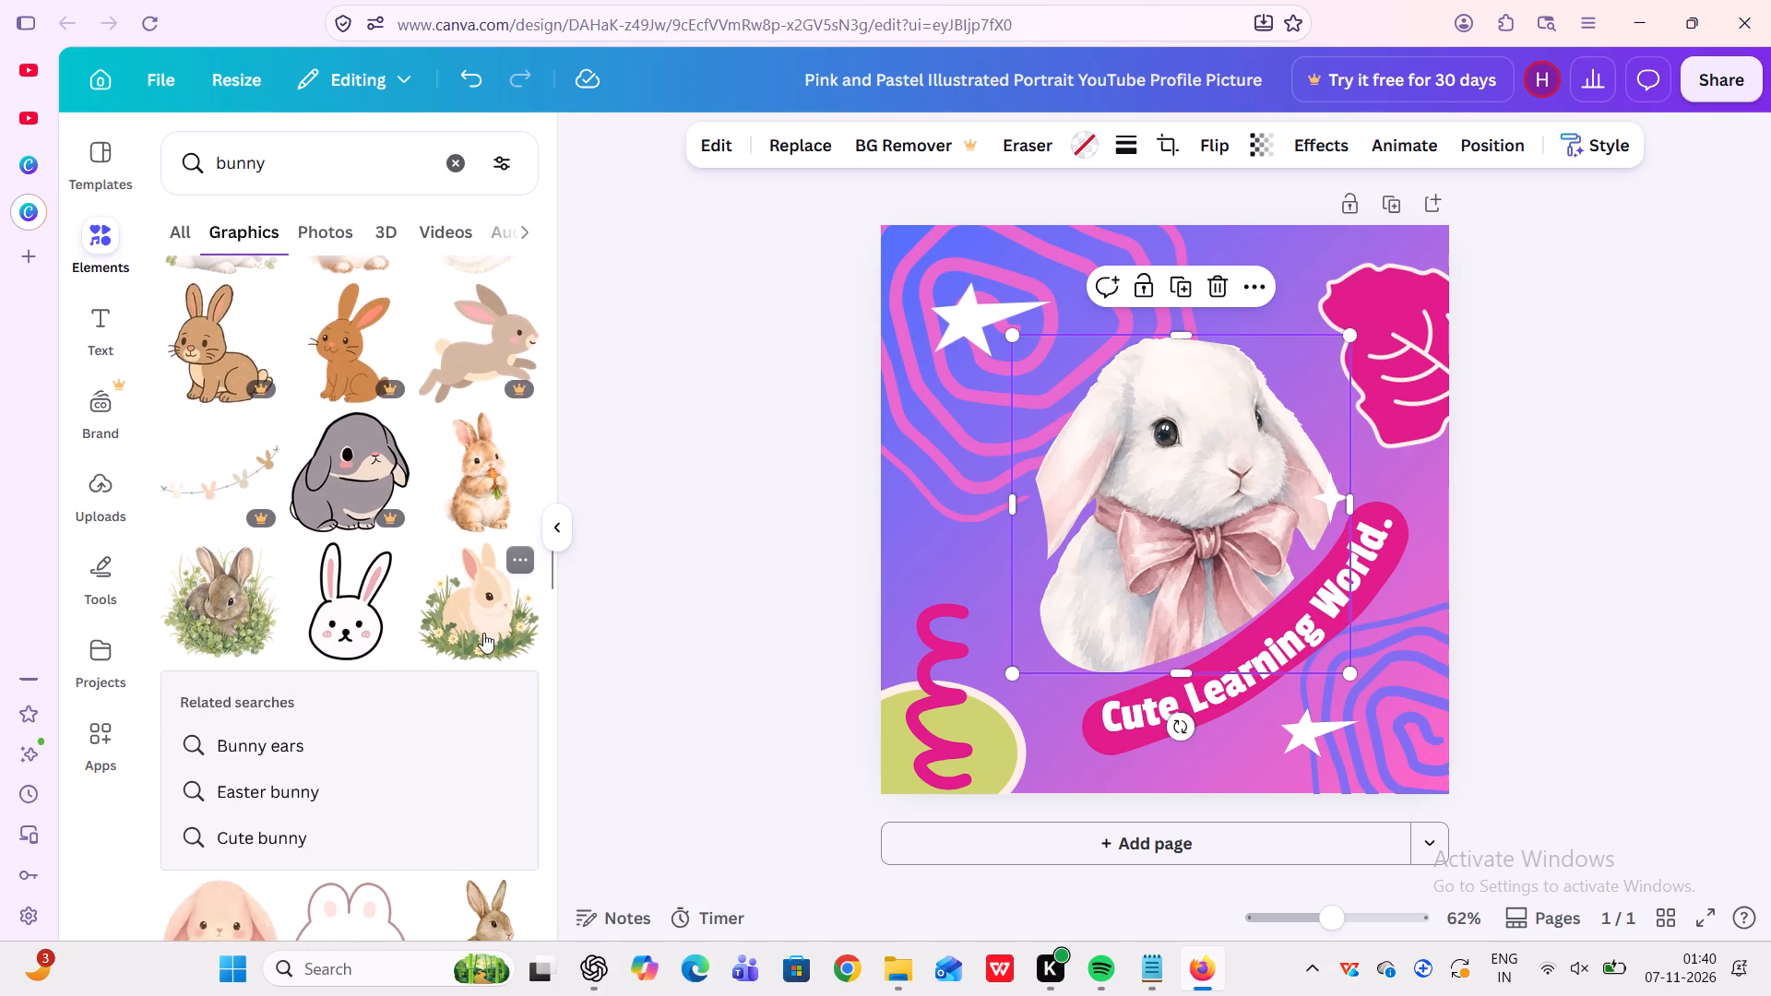
scroll(483, 633, "down", 5)
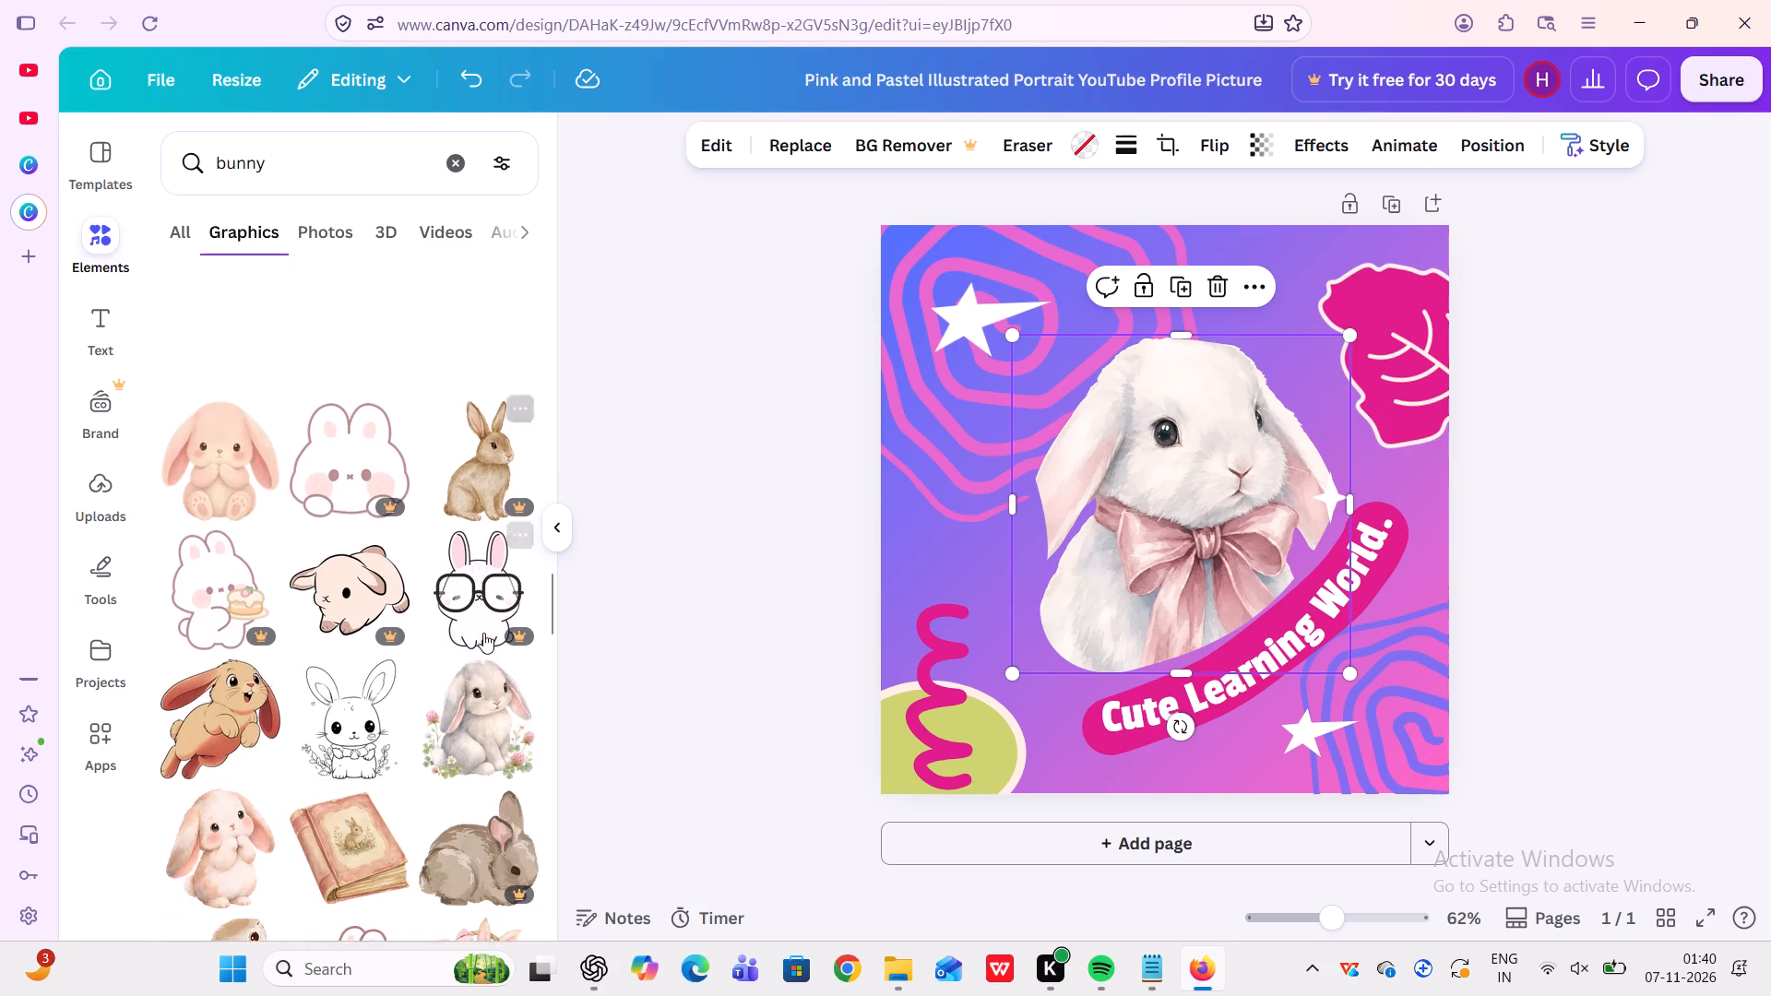
scroll(483, 633, "down", 4)
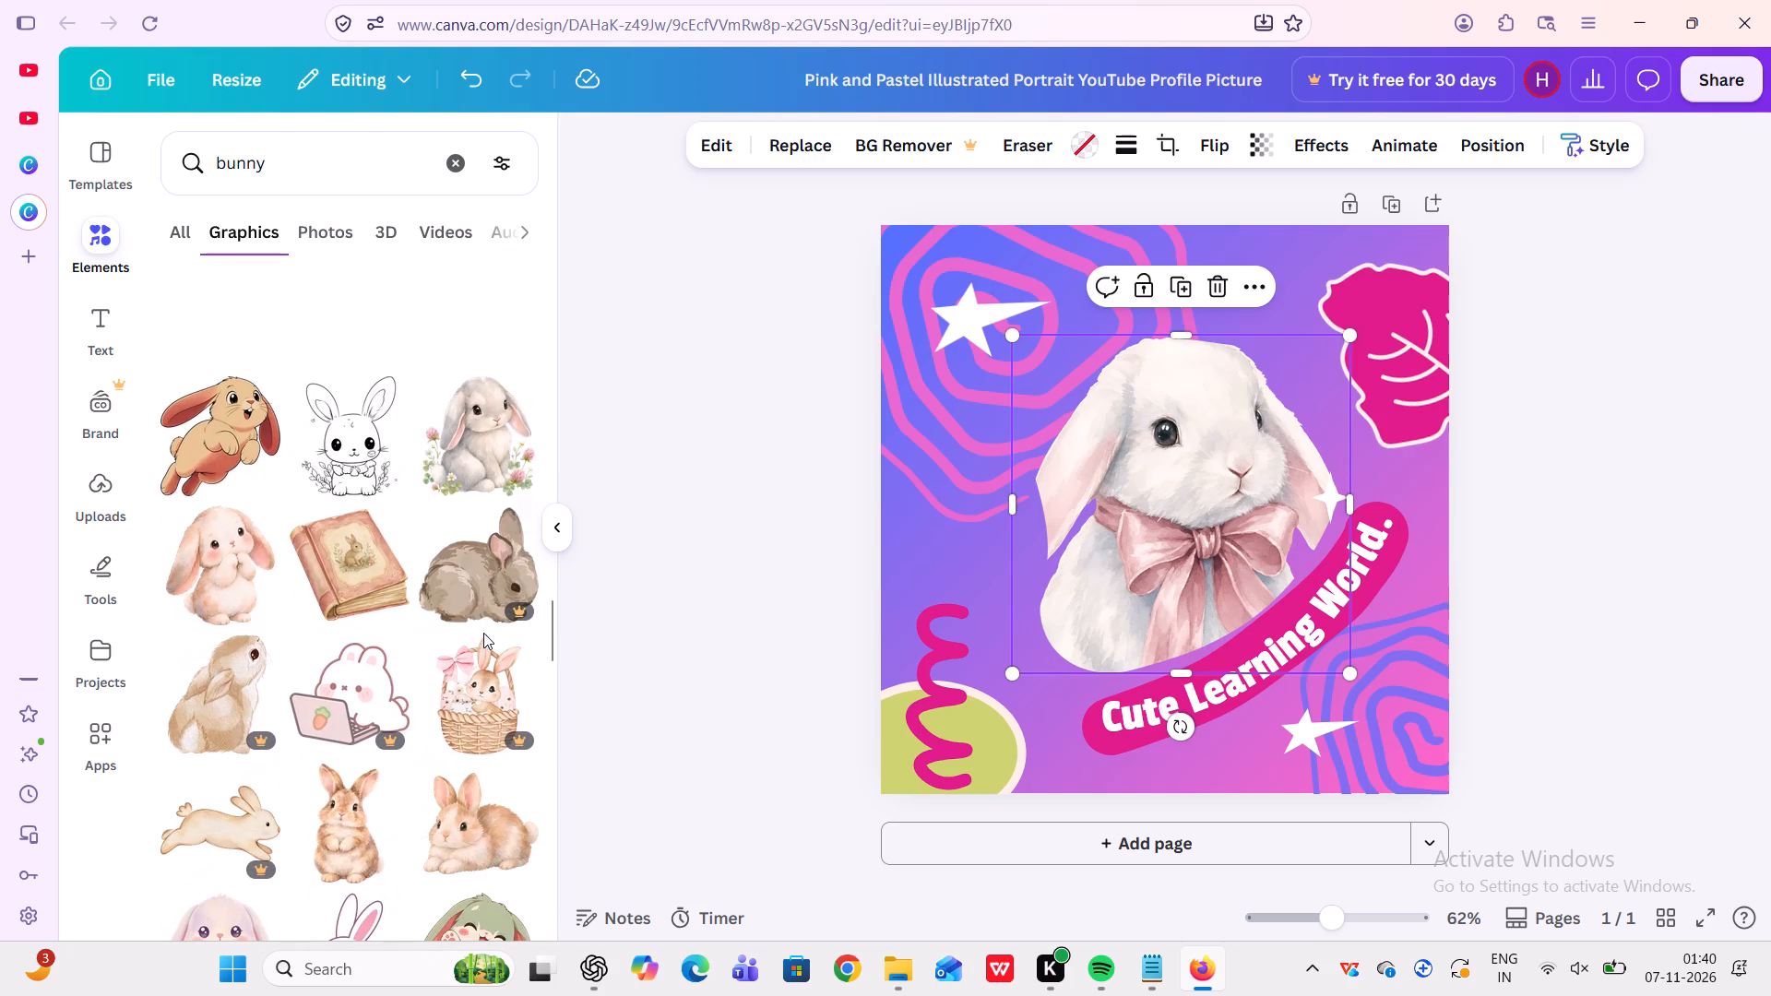
scroll(483, 633, "down", 3)
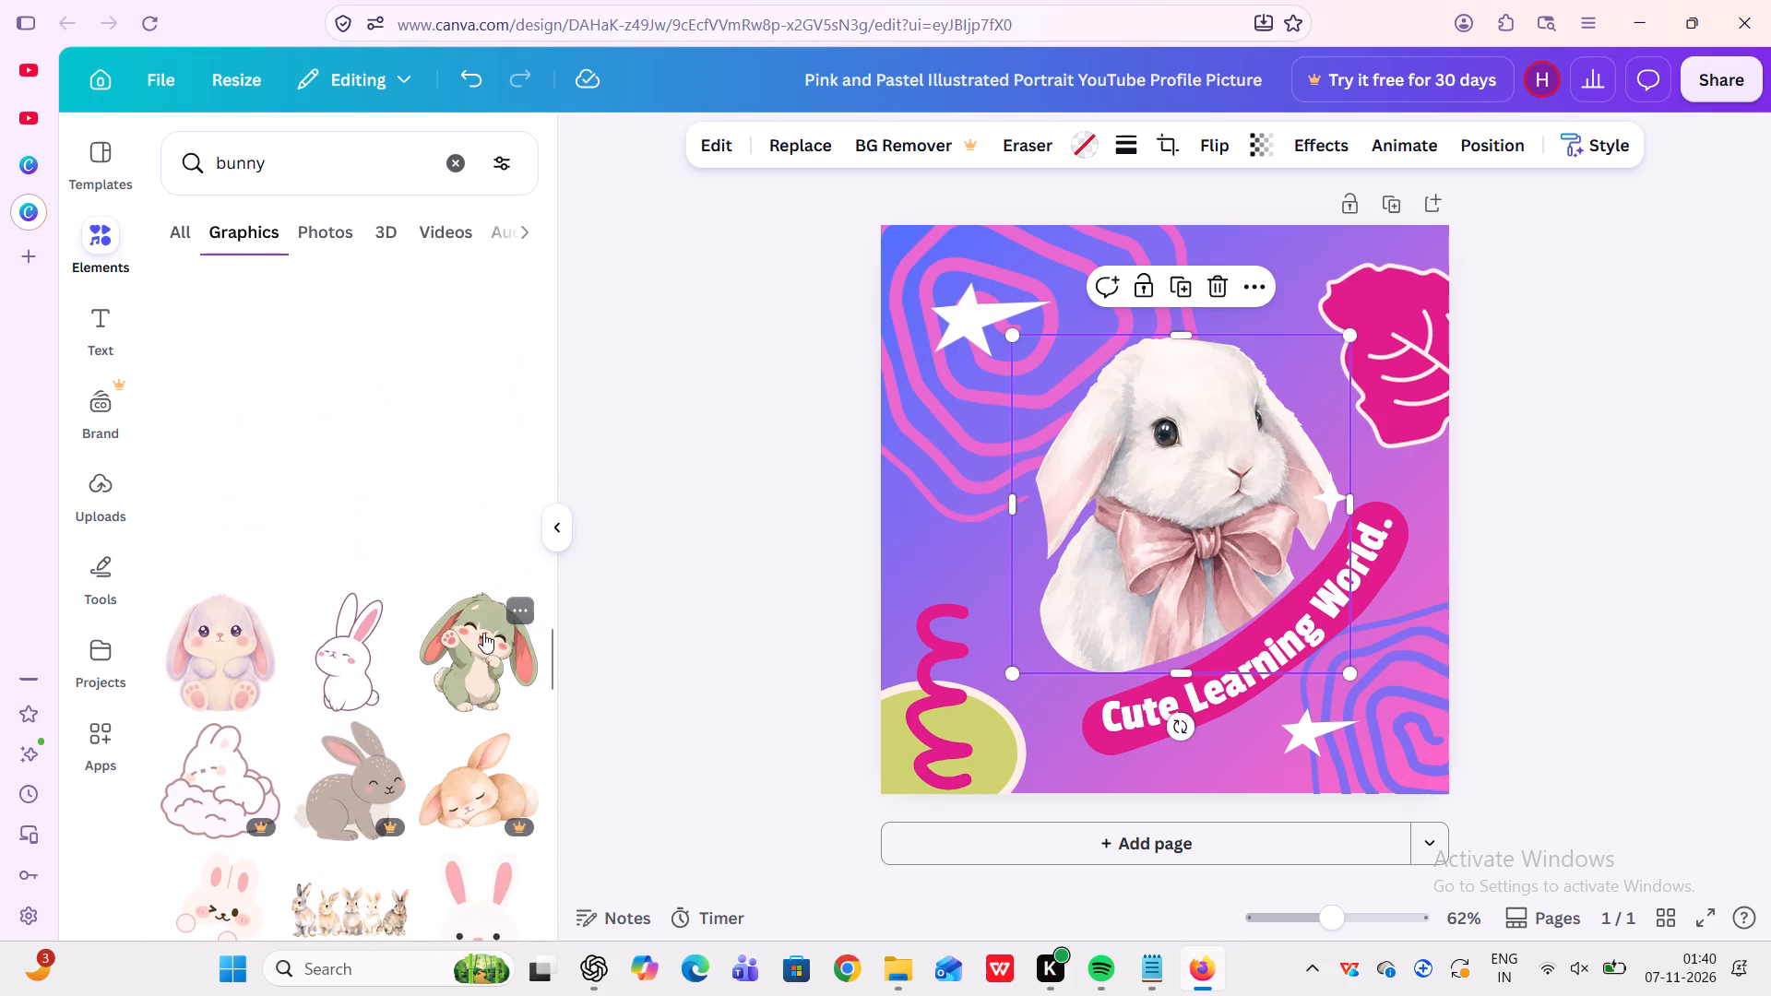
scroll(483, 633, "down", 3)
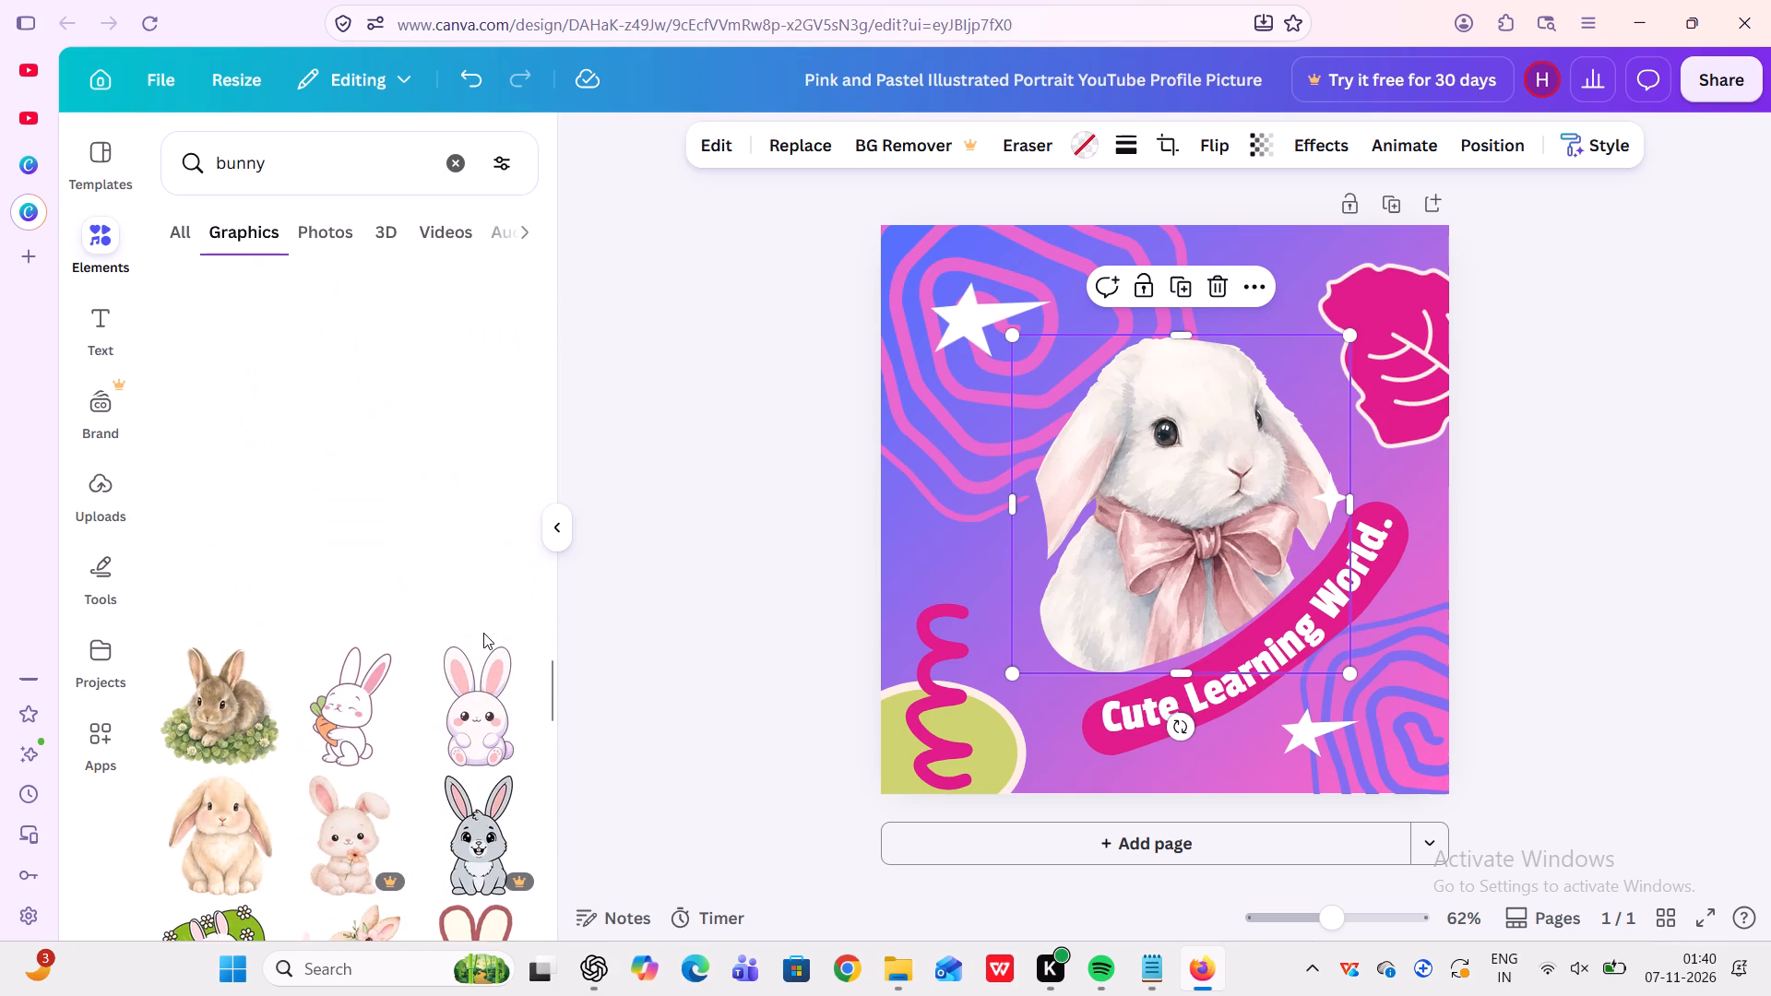
scroll(483, 633, "up", 17)
scroll(483, 633, "down", 11)
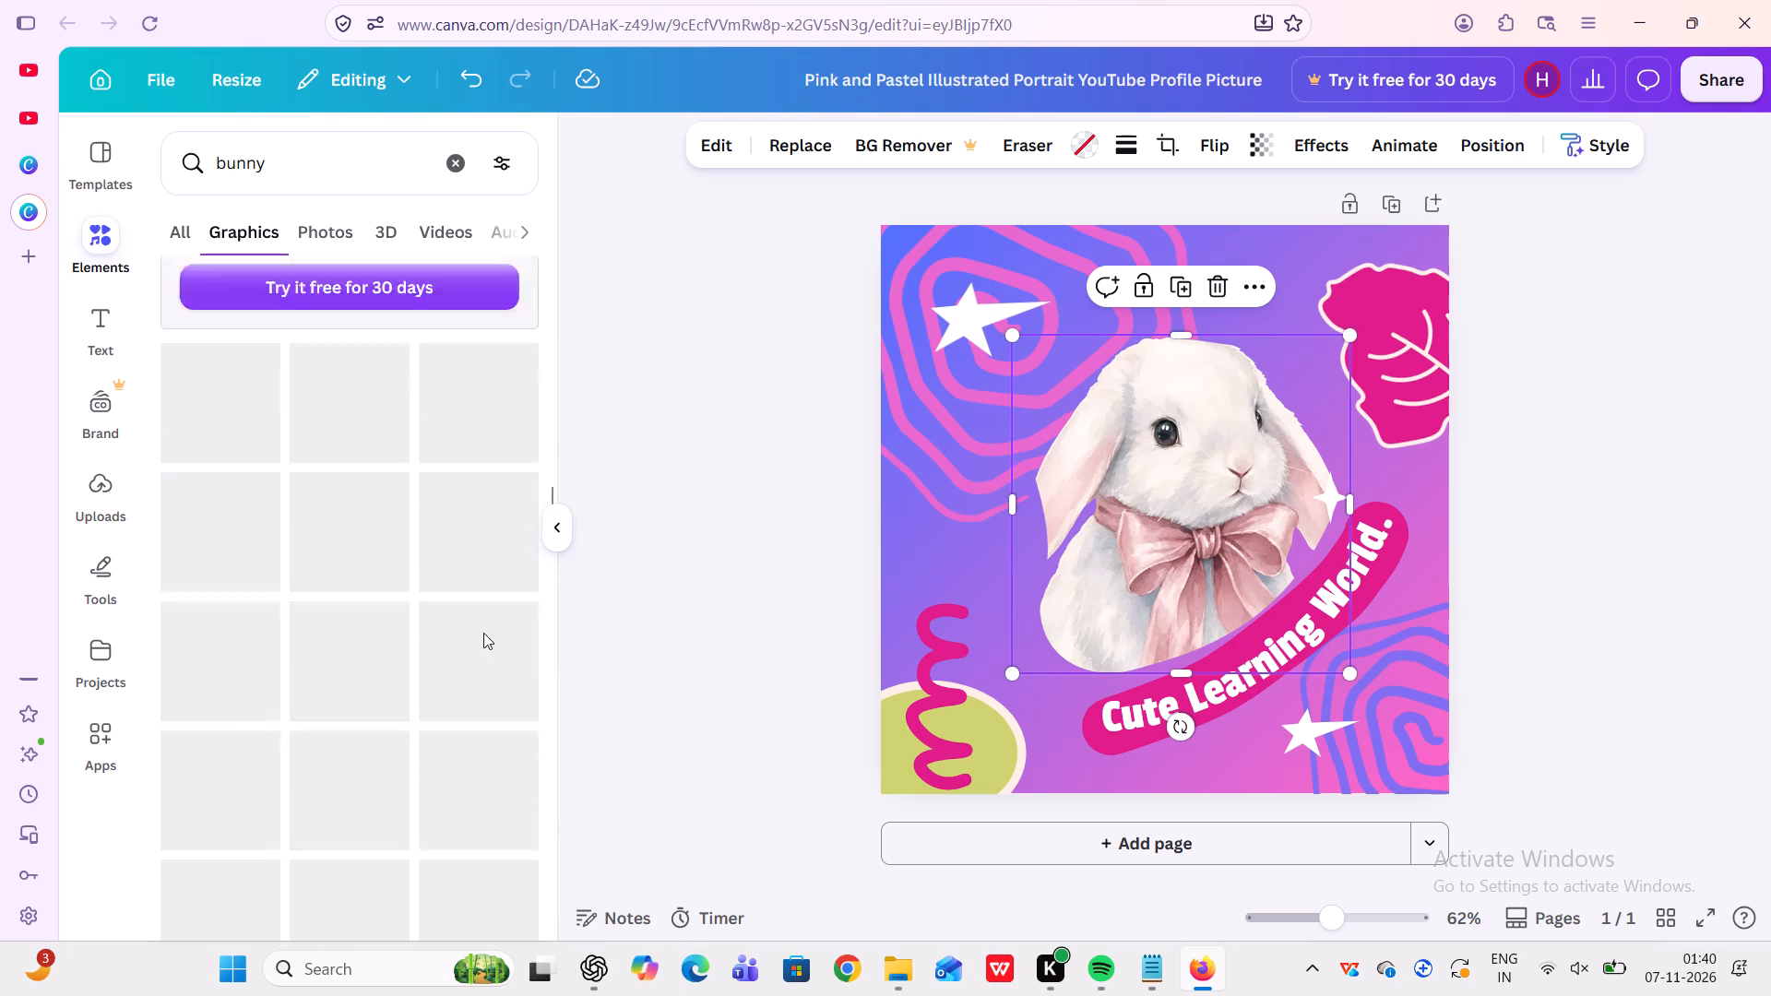
scroll(483, 633, "down", 20)
scroll(483, 633, "down", 4)
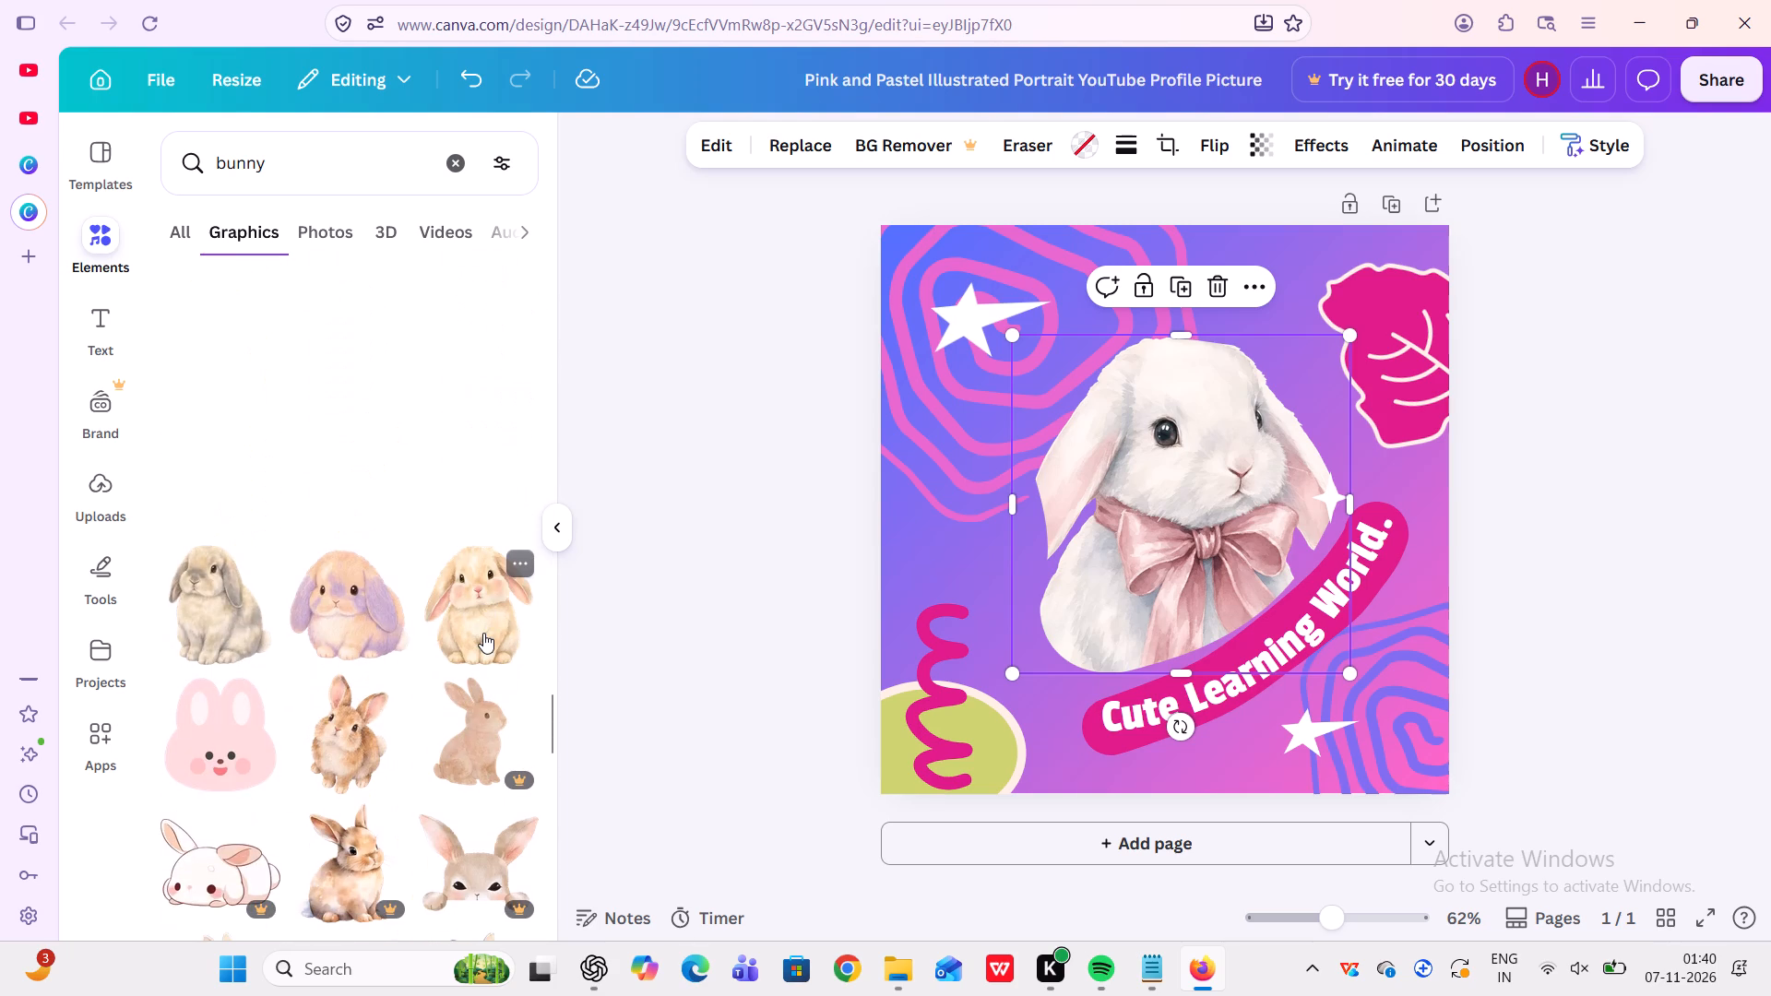
scroll(483, 633, "down", 3)
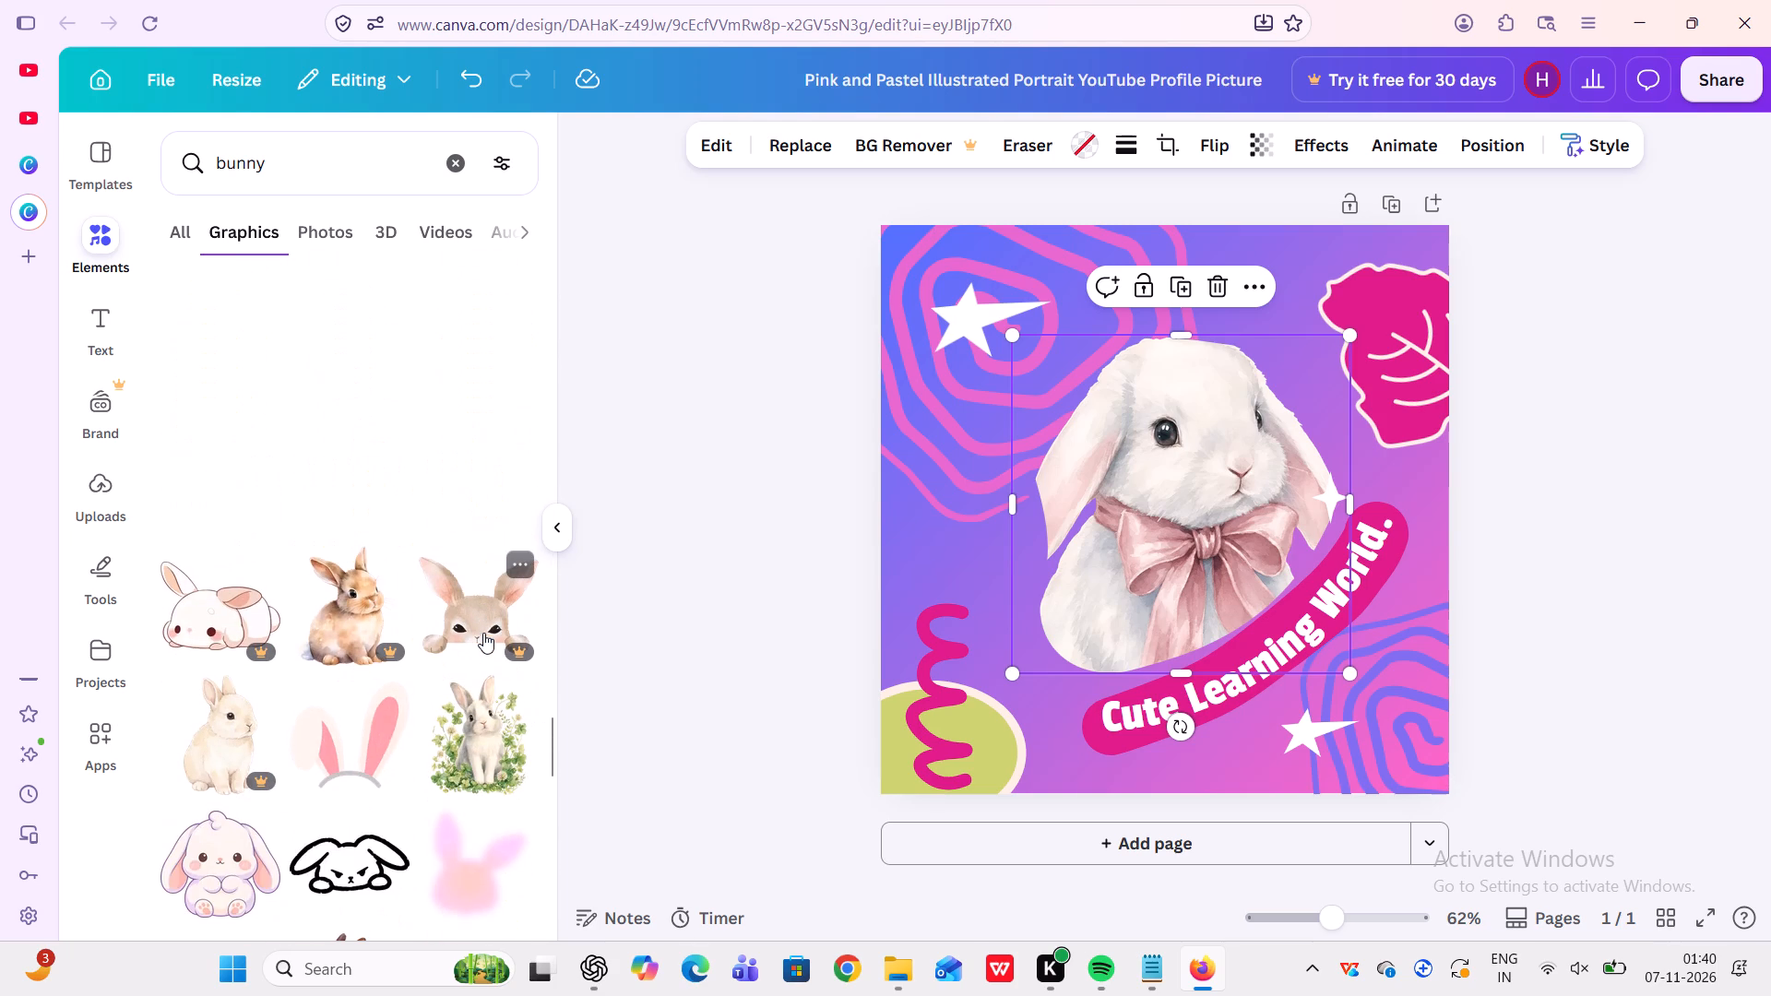
scroll(483, 633, "down", 4)
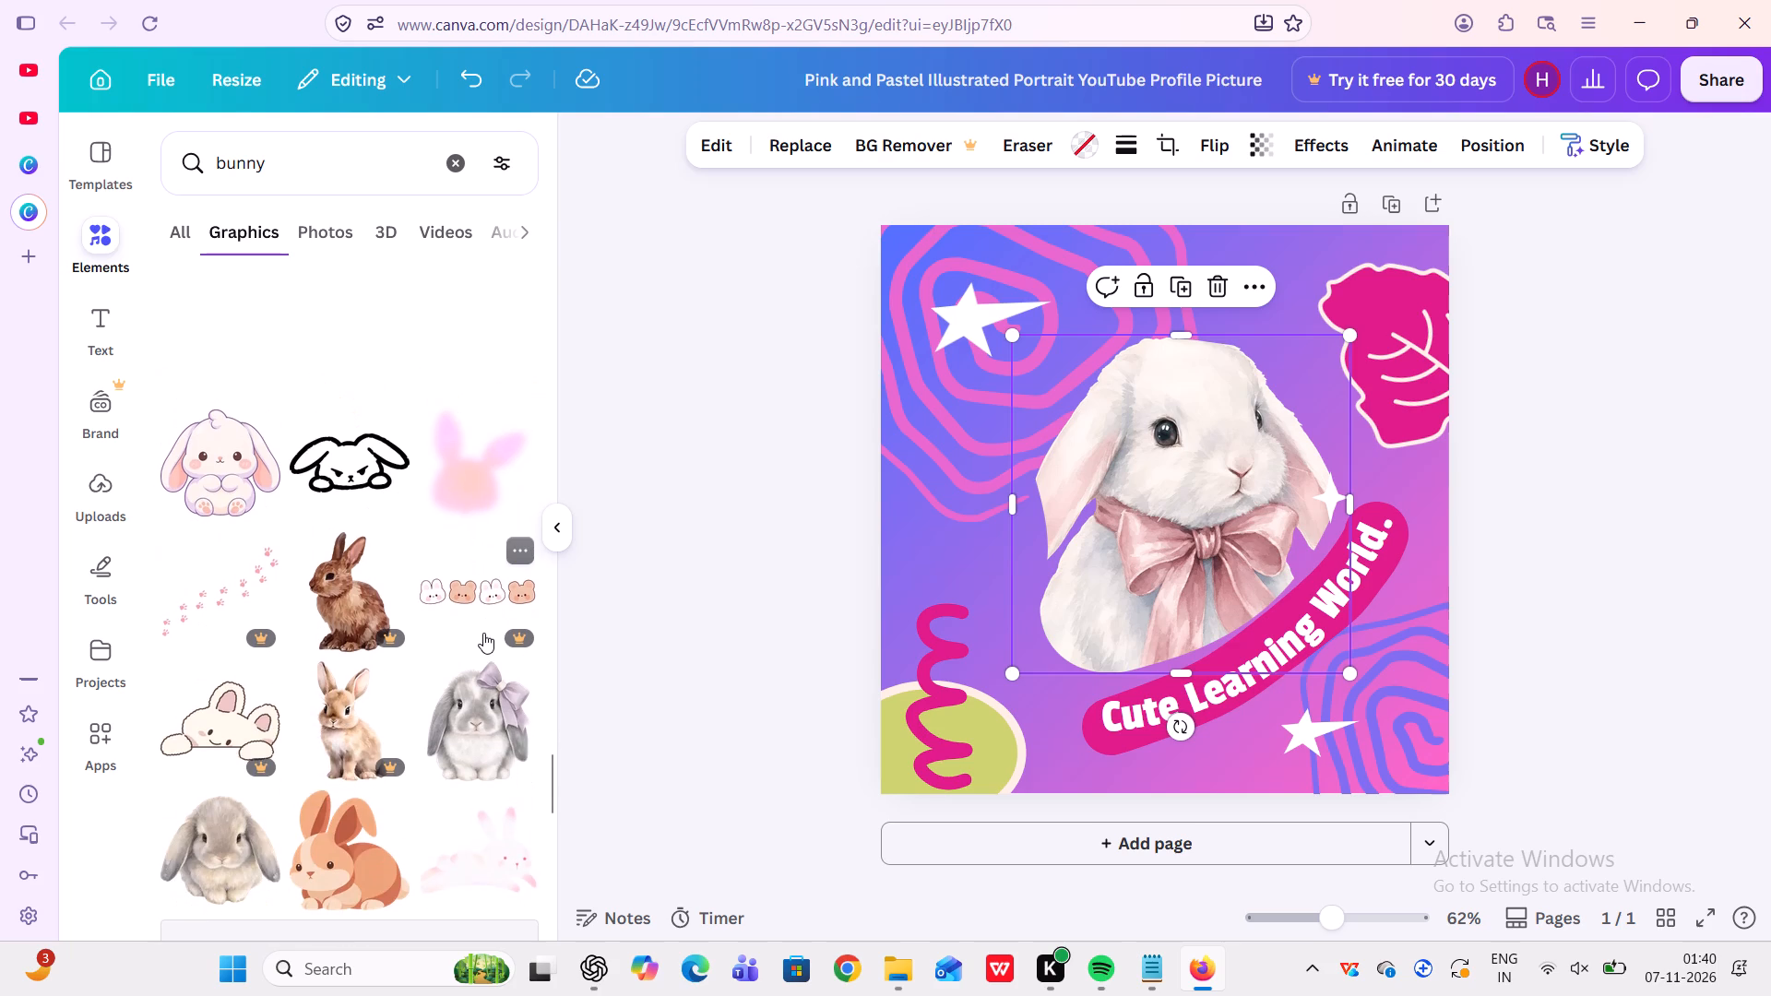
scroll(483, 633, "down", 4)
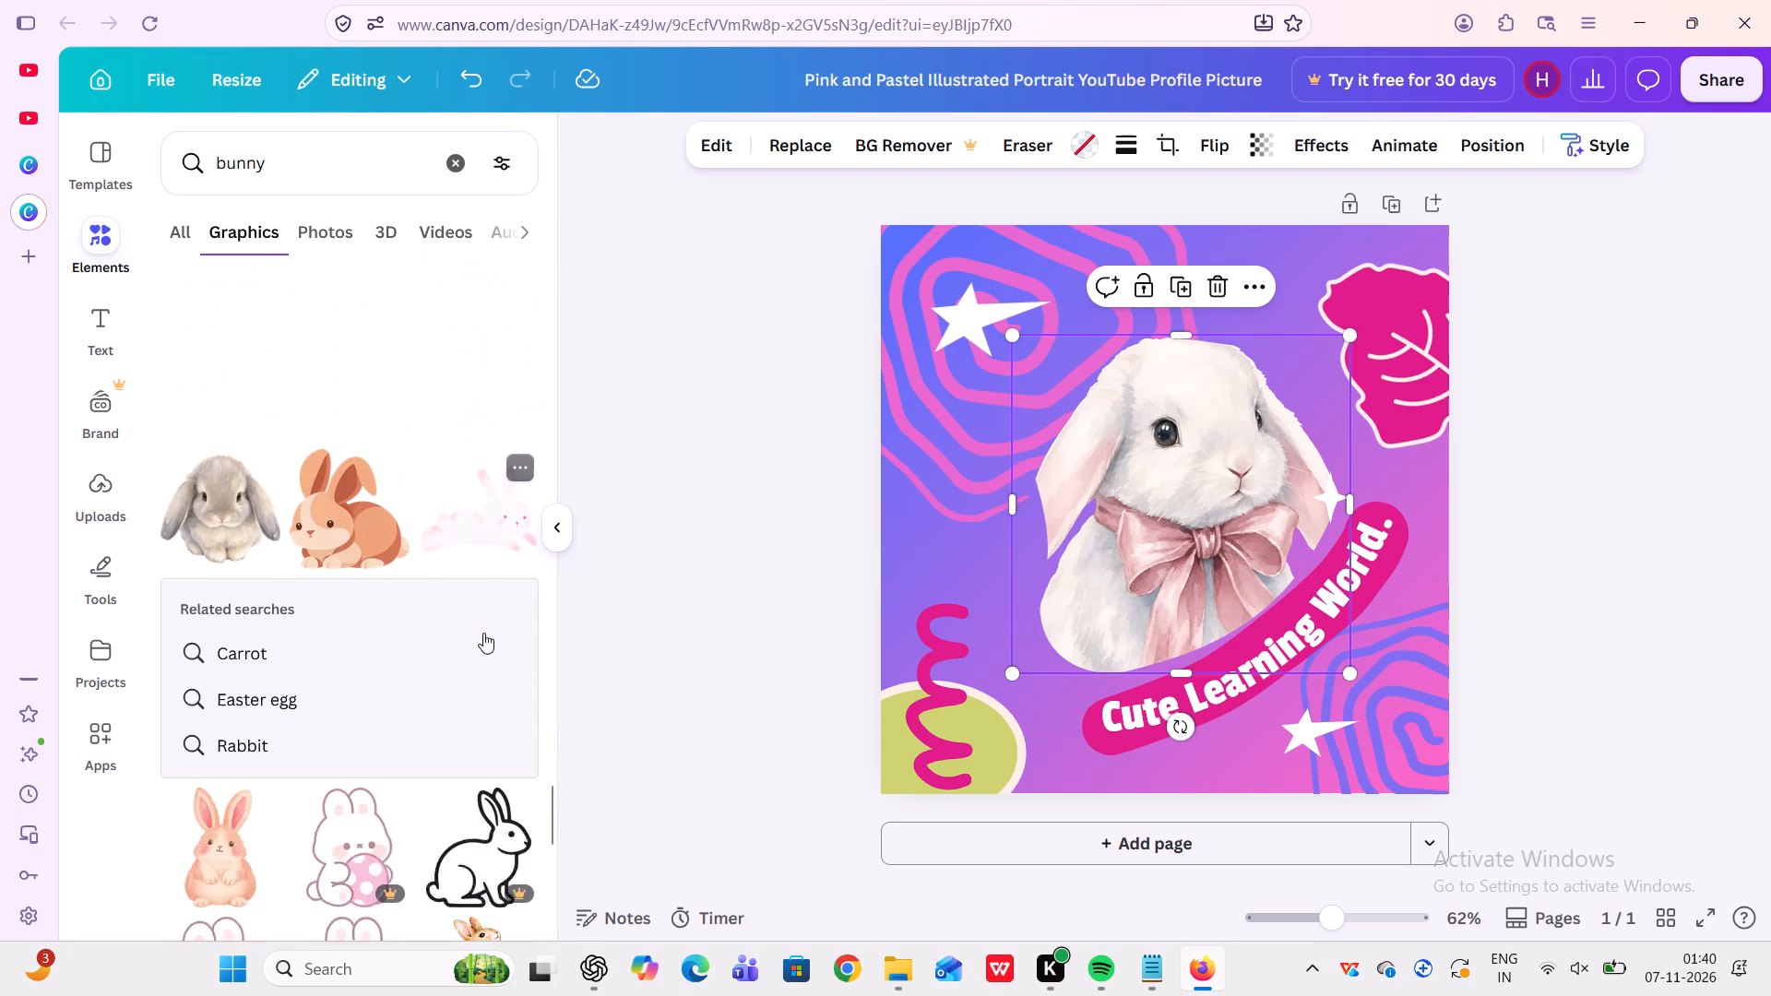
scroll(483, 633, "down", 4)
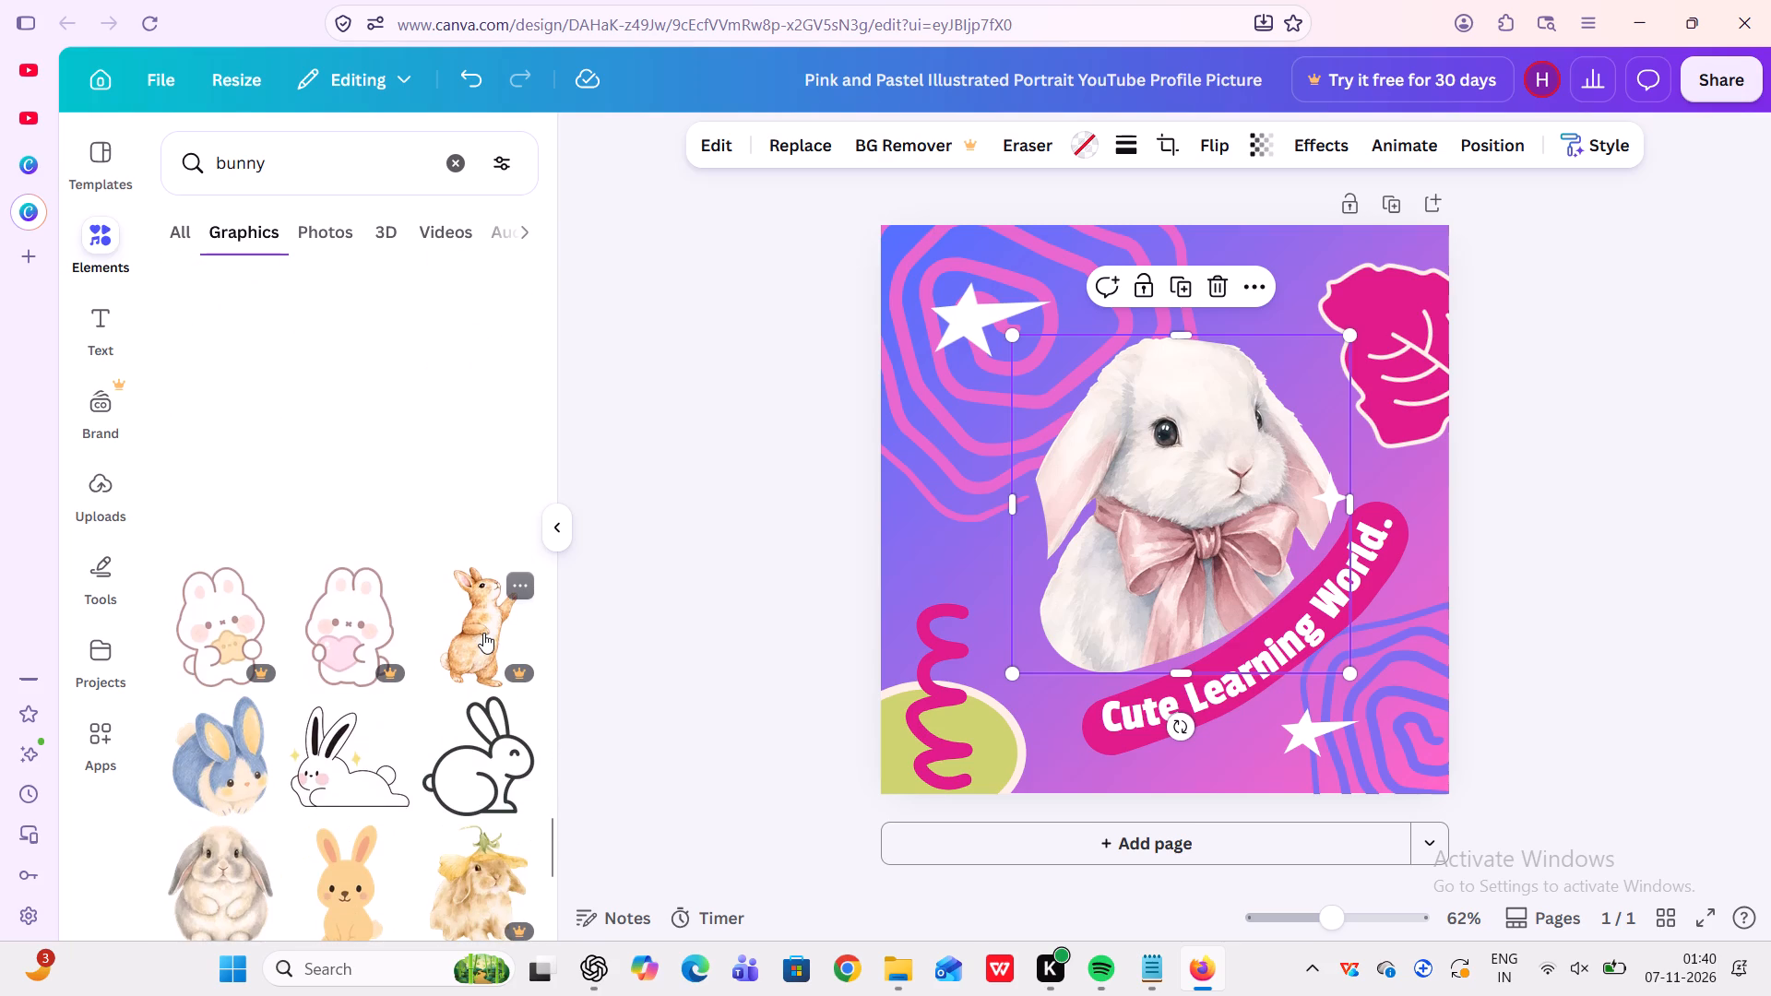
scroll(483, 633, "down", 3)
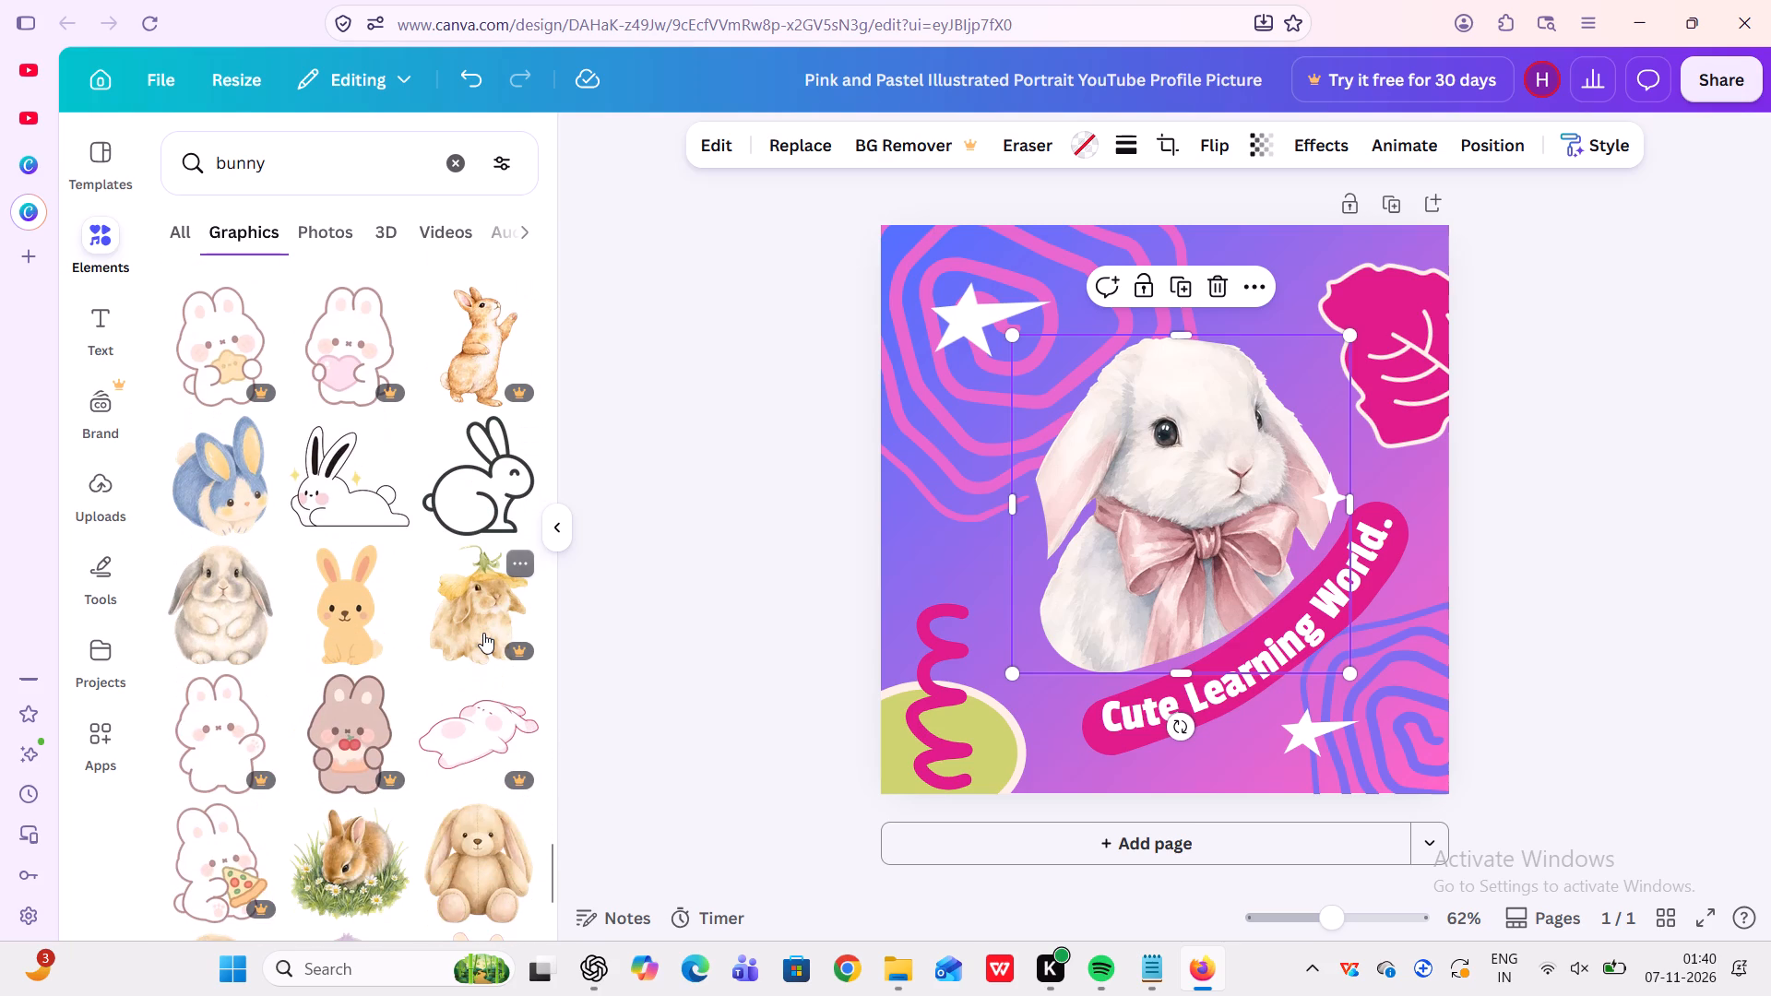
scroll(483, 633, "down", 3)
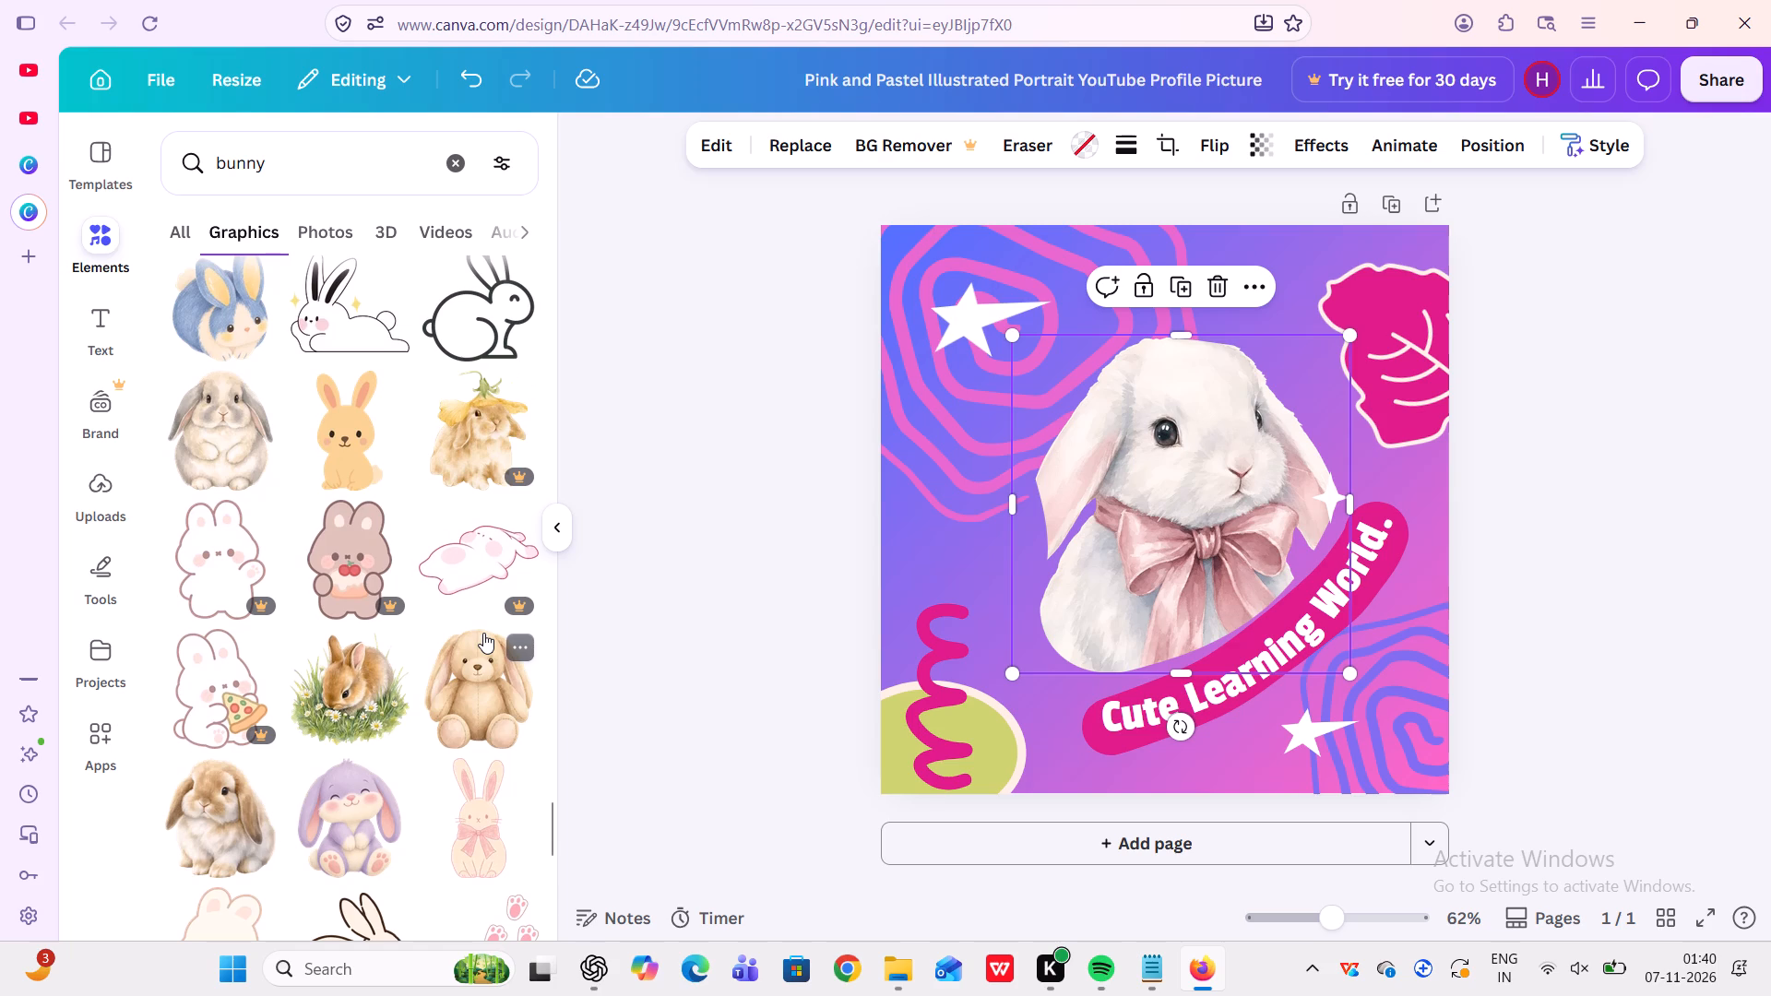
scroll(483, 633, "down", 7)
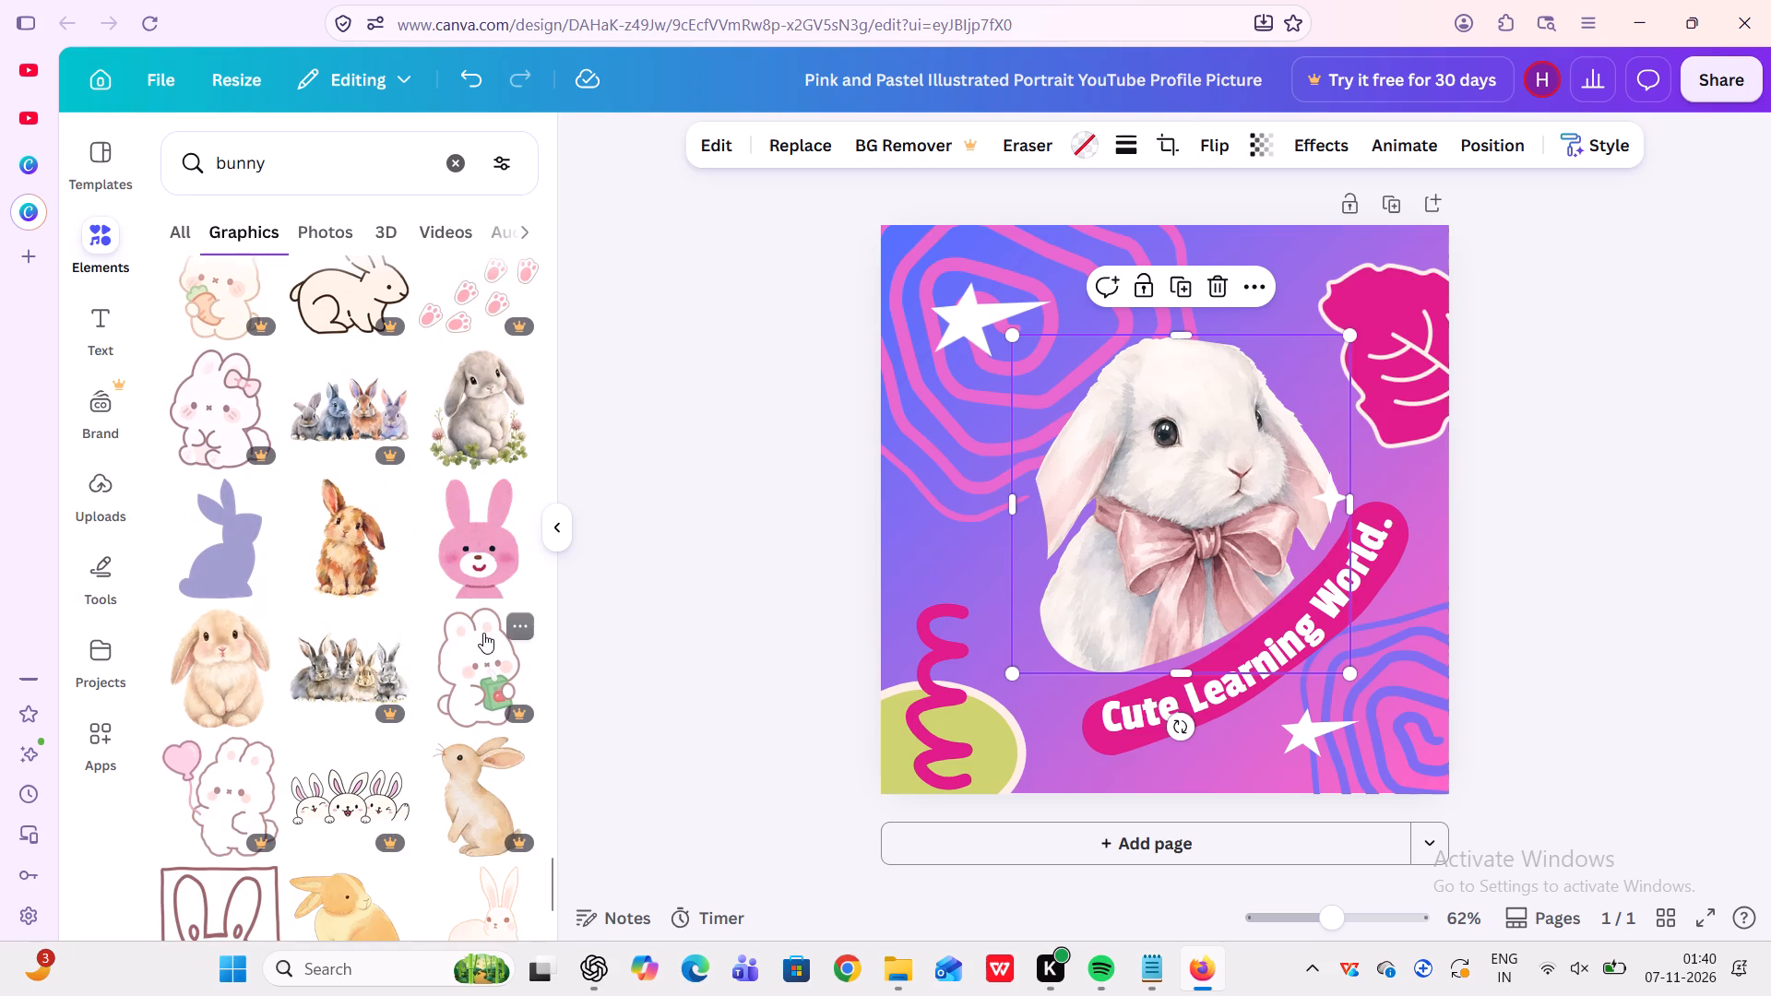
scroll(483, 633, "down", 3)
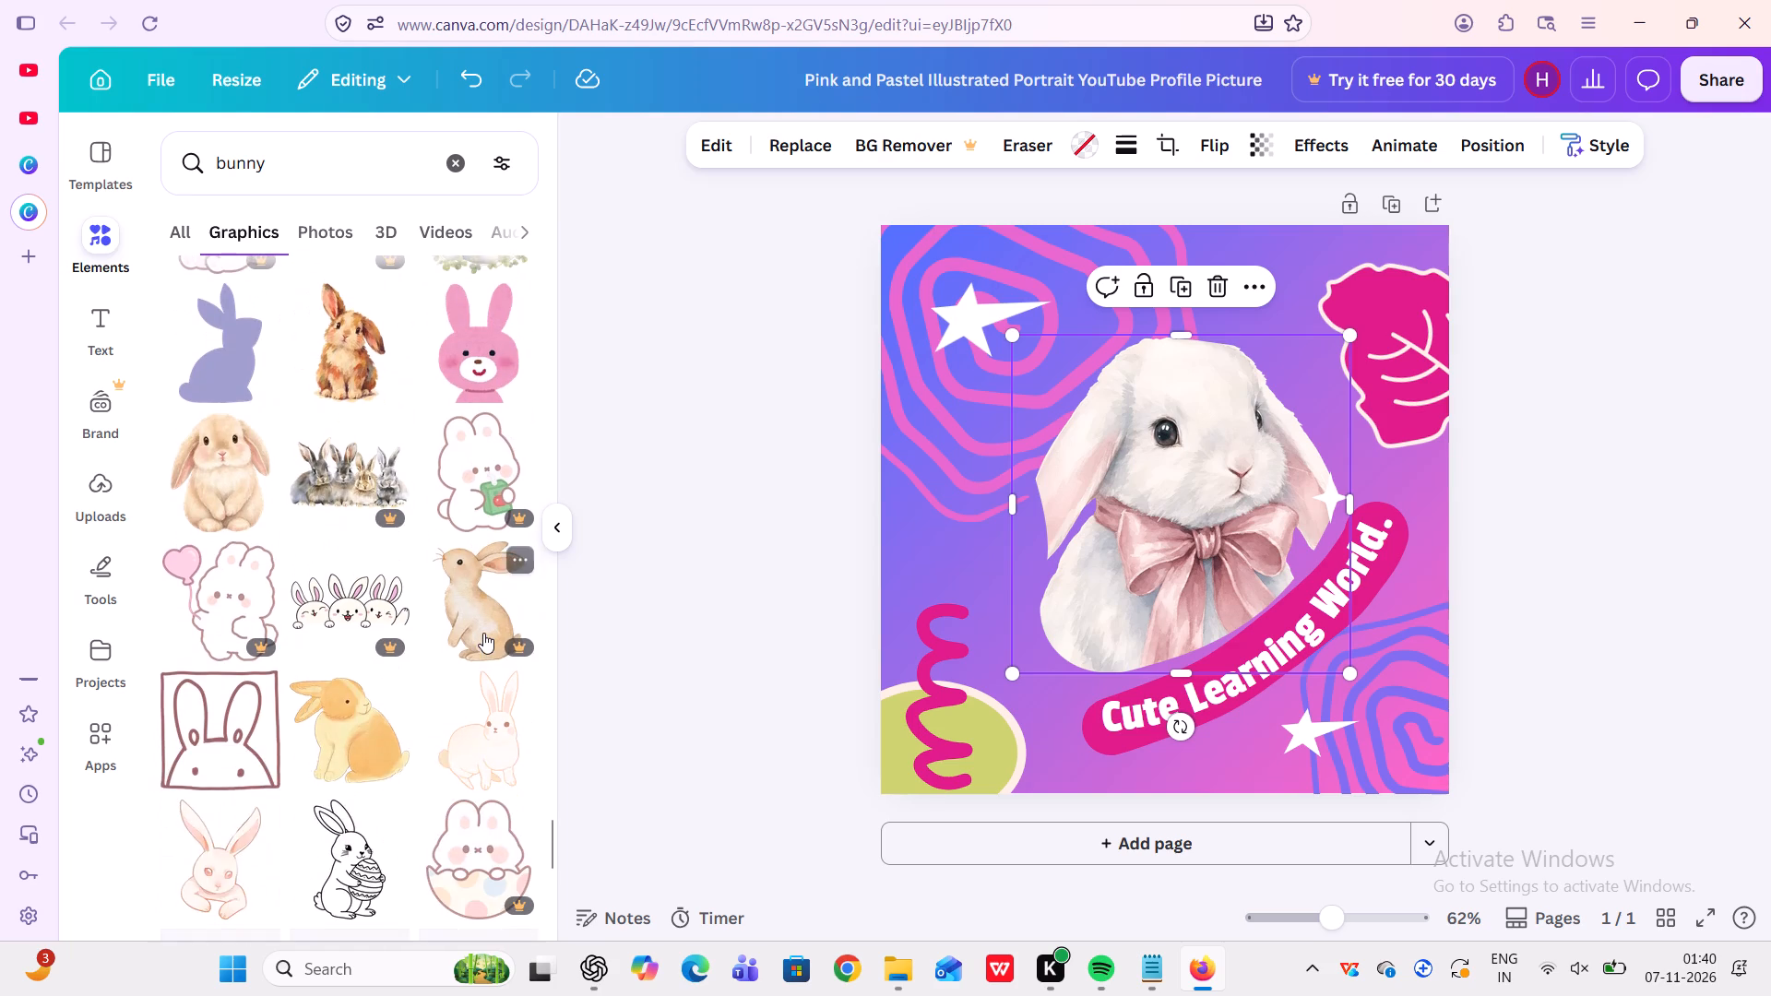
scroll(483, 633, "down", 8)
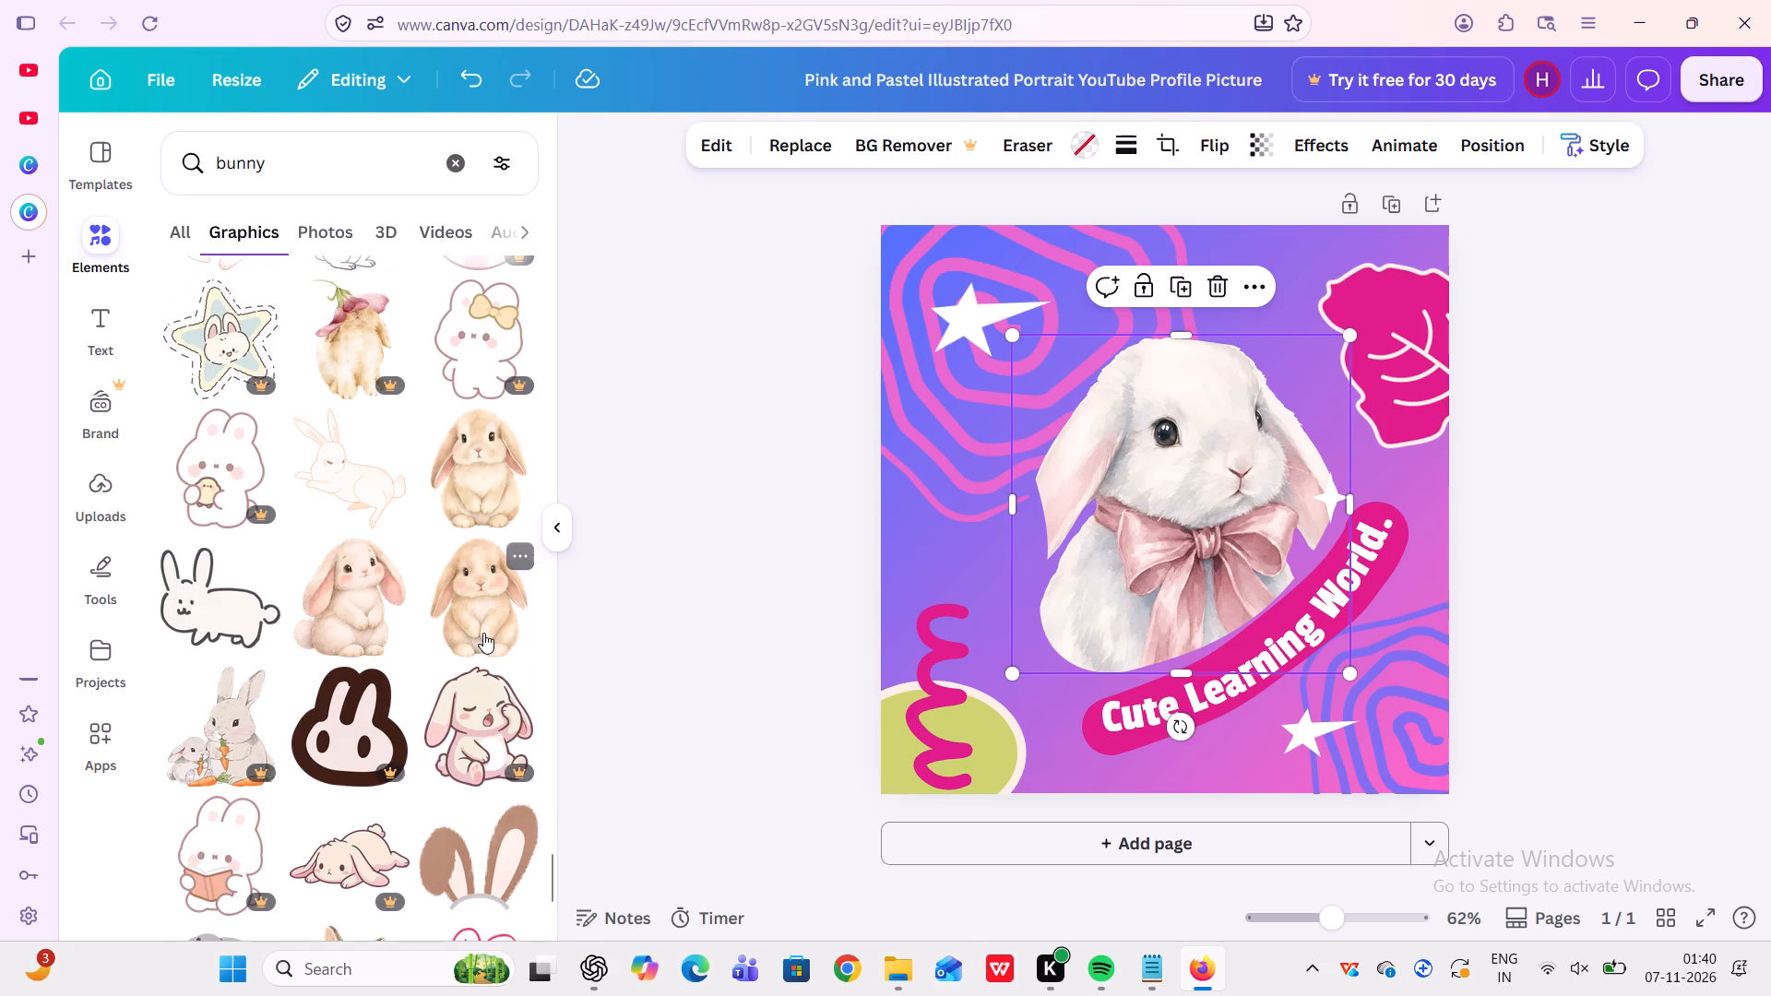
scroll(483, 633, "down", 3)
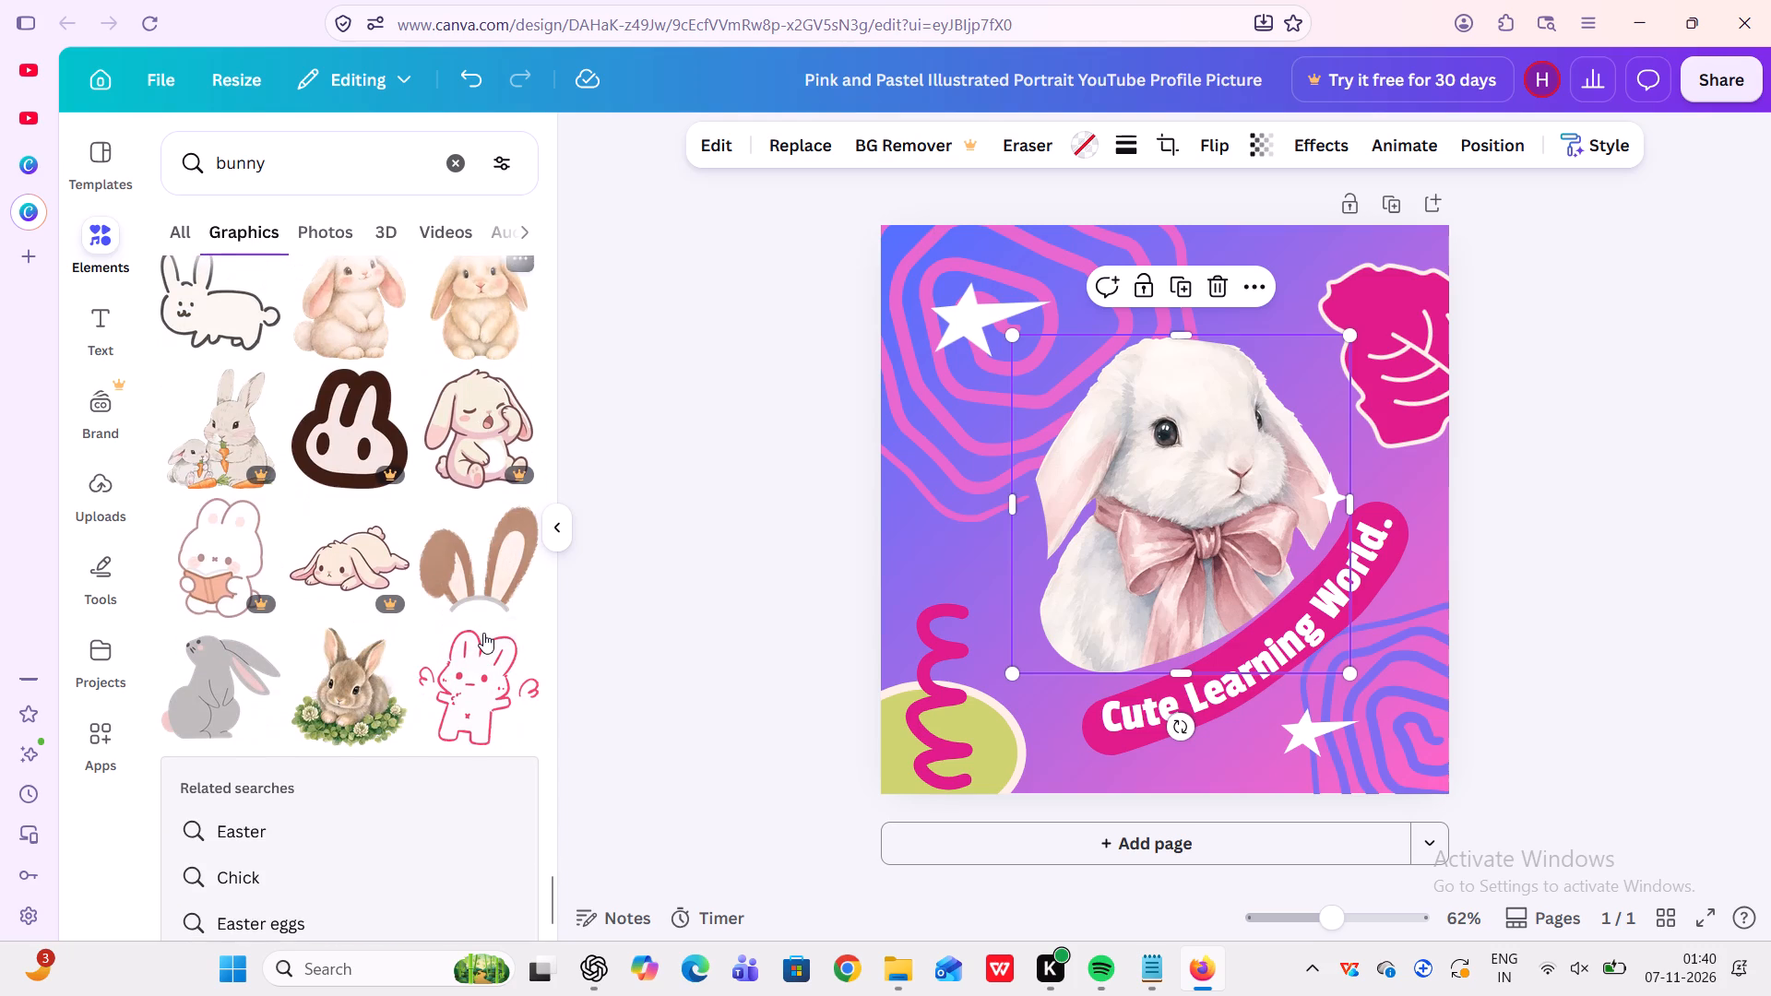
scroll(483, 633, "down", 4)
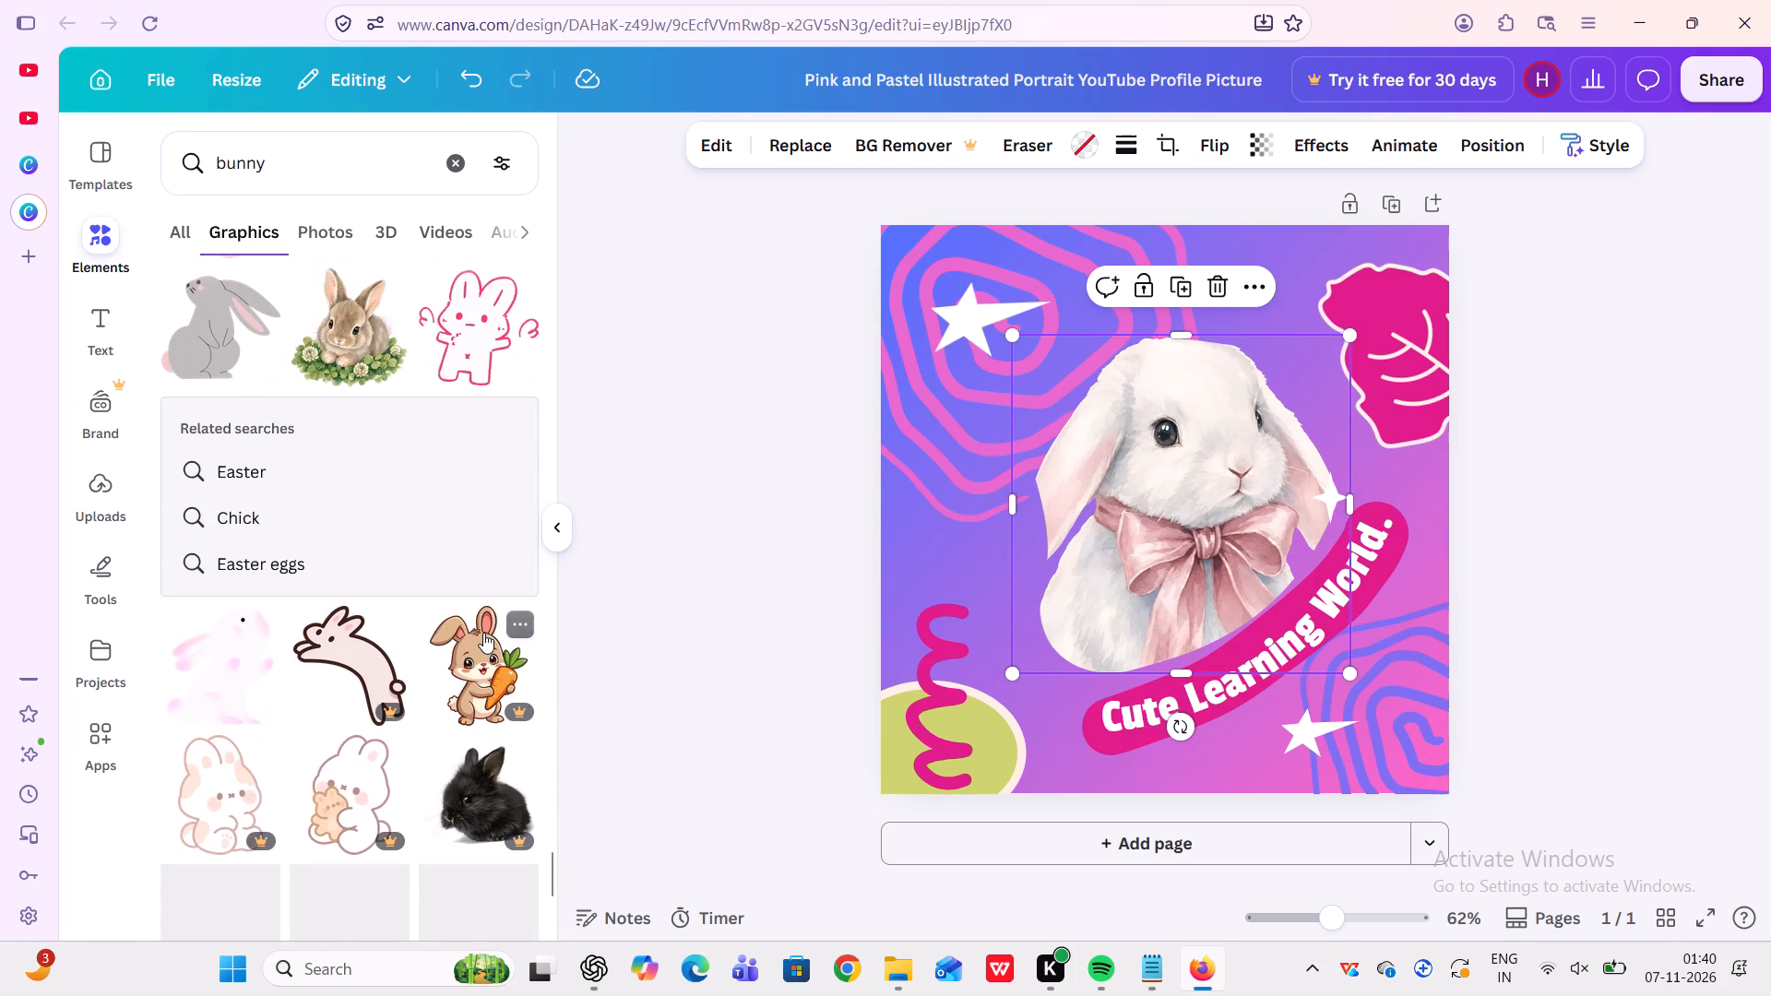
scroll(433, 722, "down", 3)
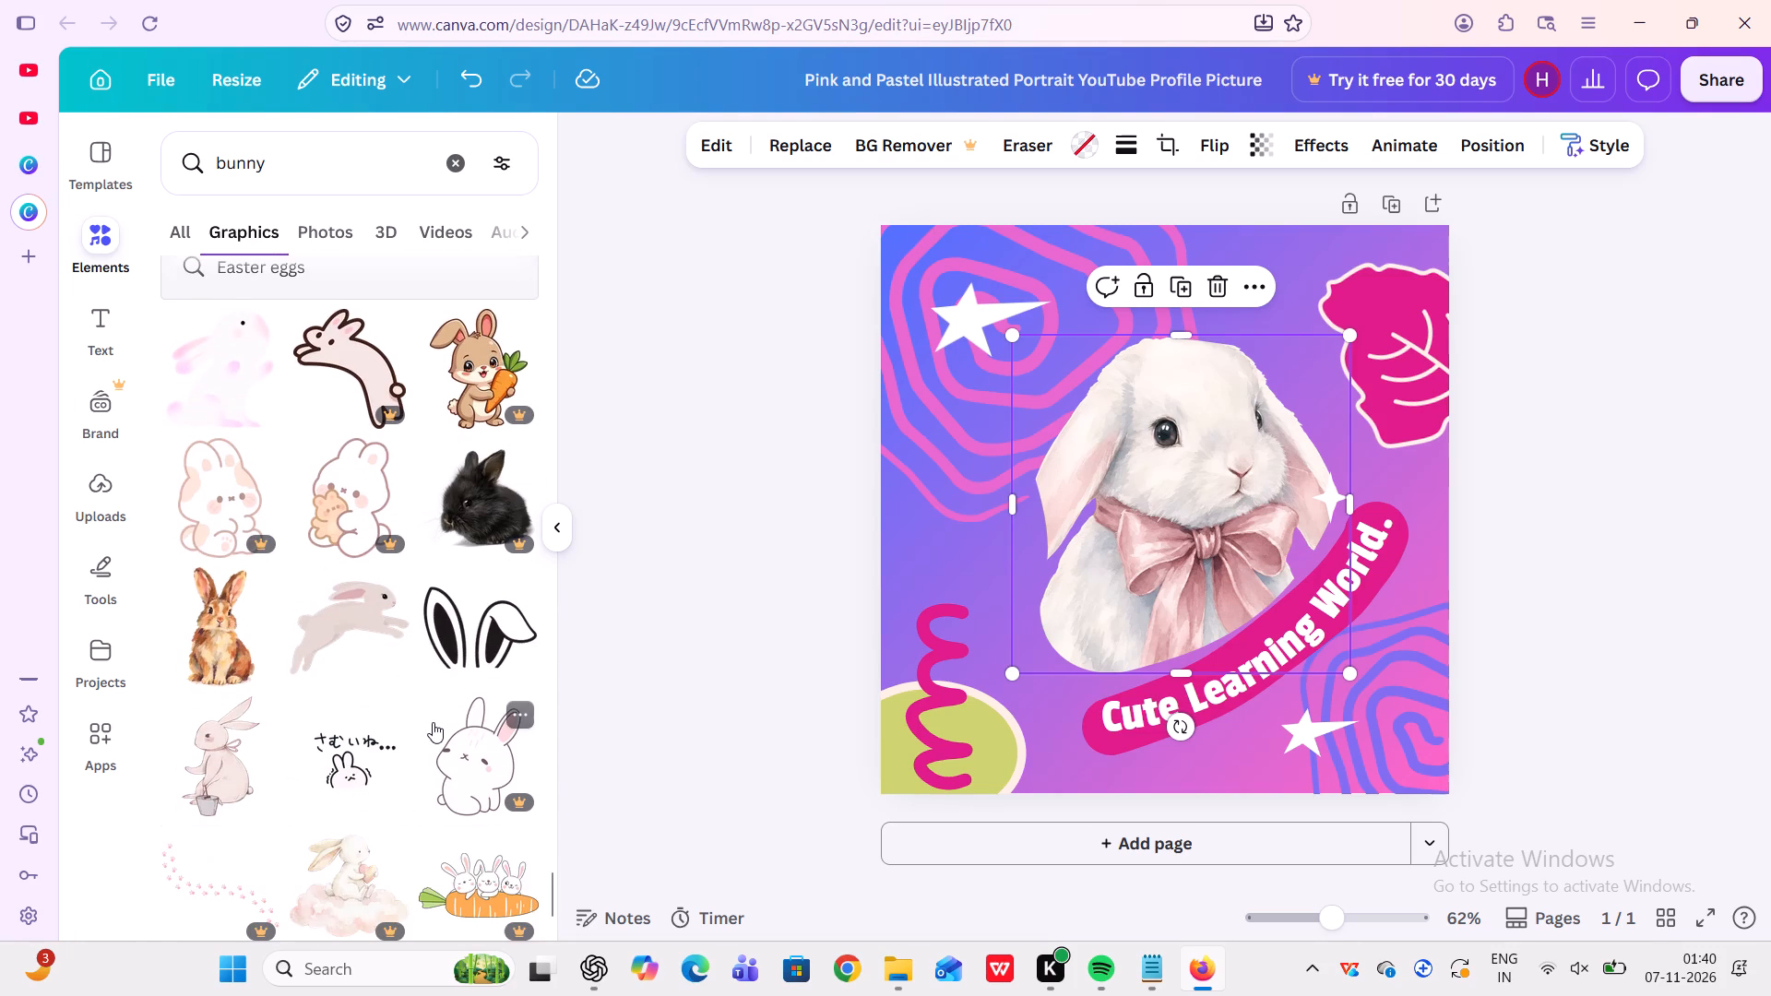
scroll(433, 722, "down", 7)
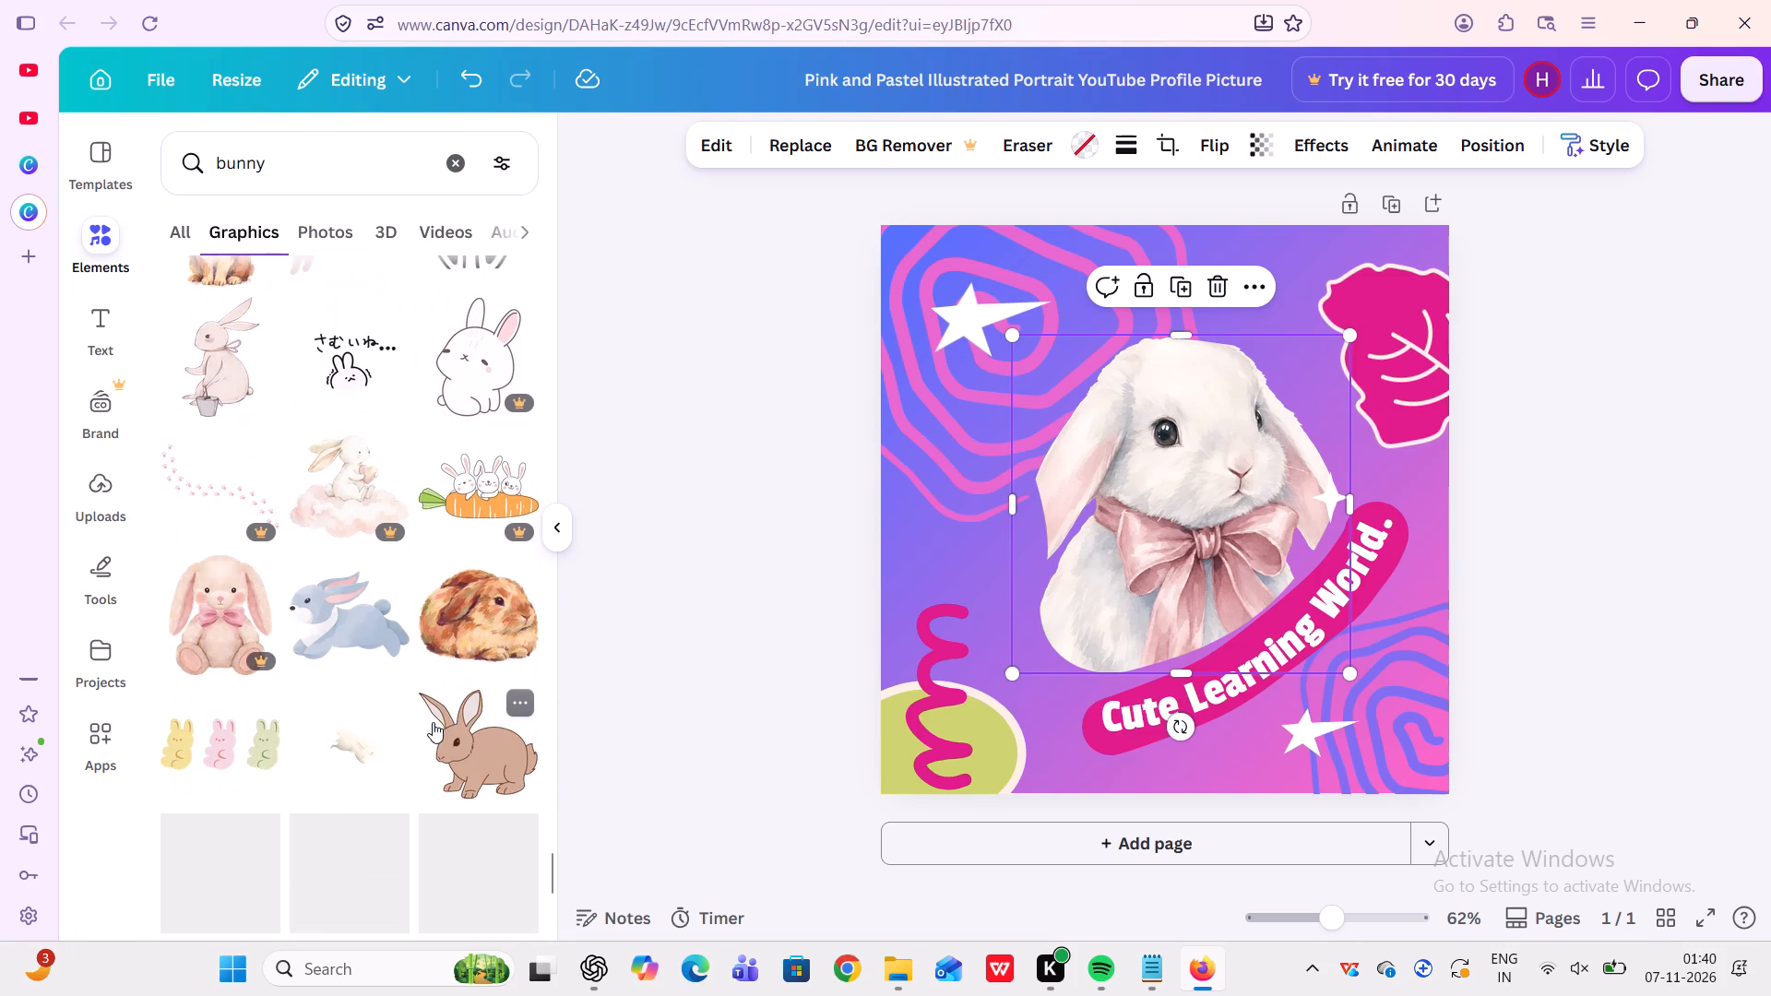
scroll(433, 722, "down", 6)
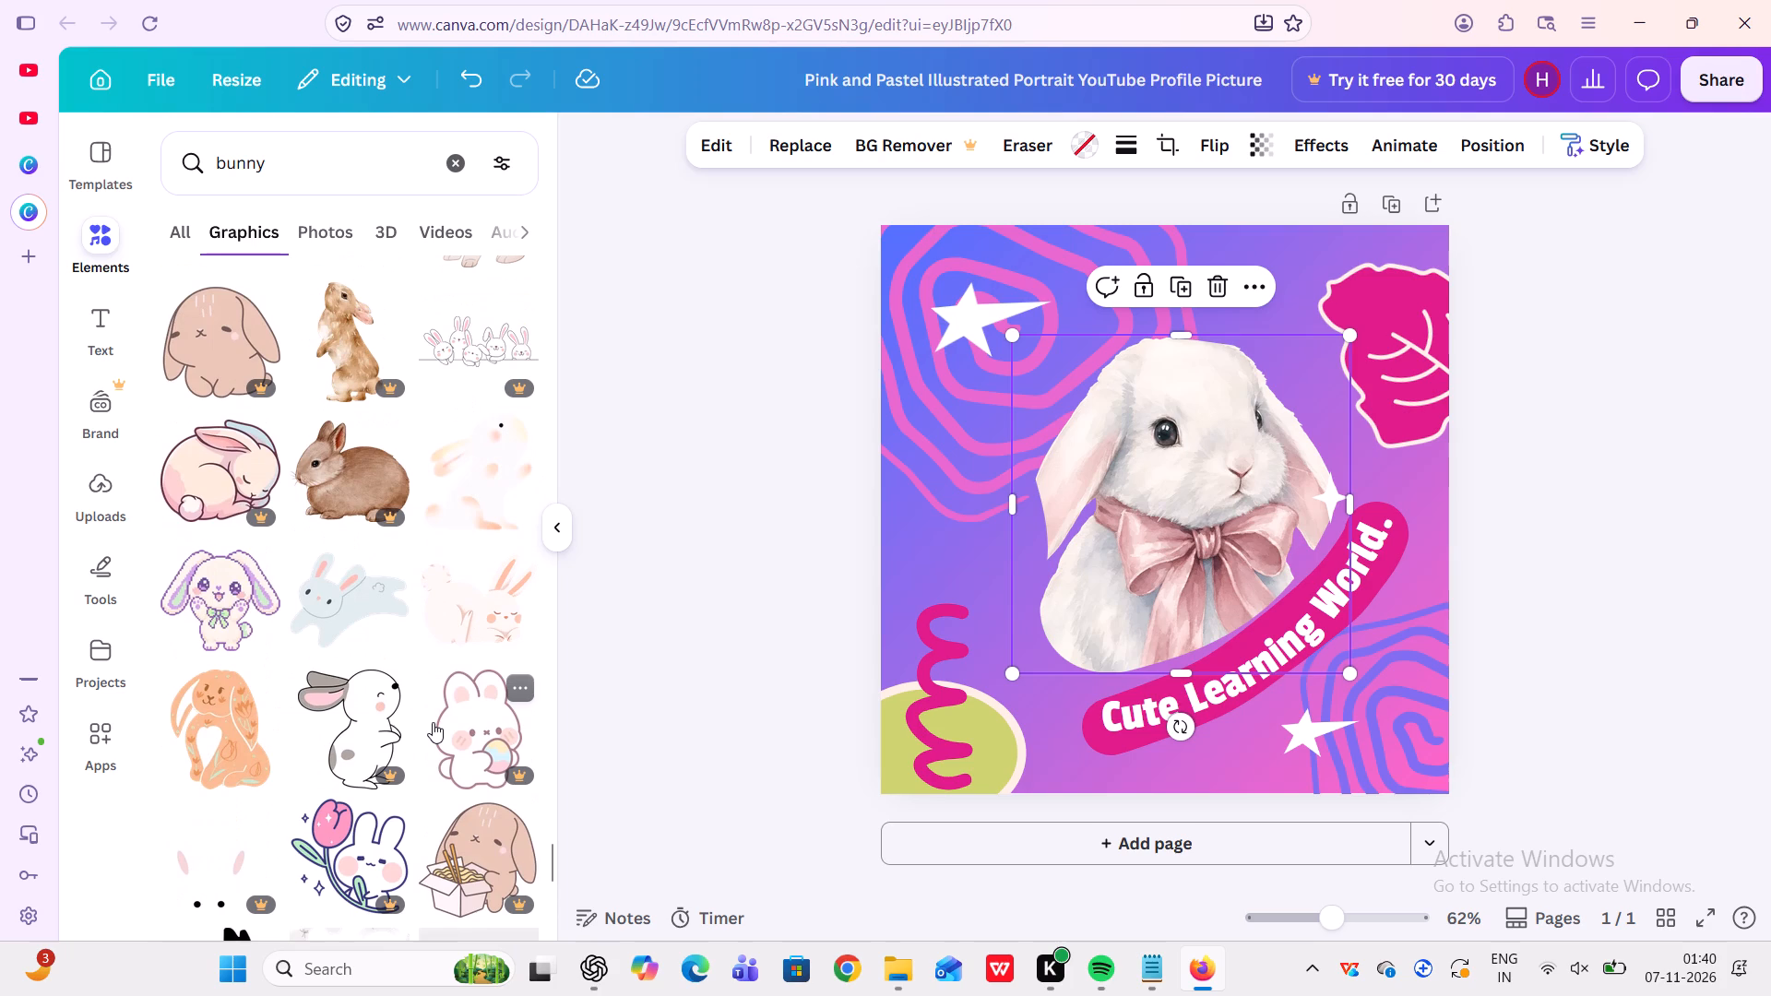
scroll(433, 722, "down", 5)
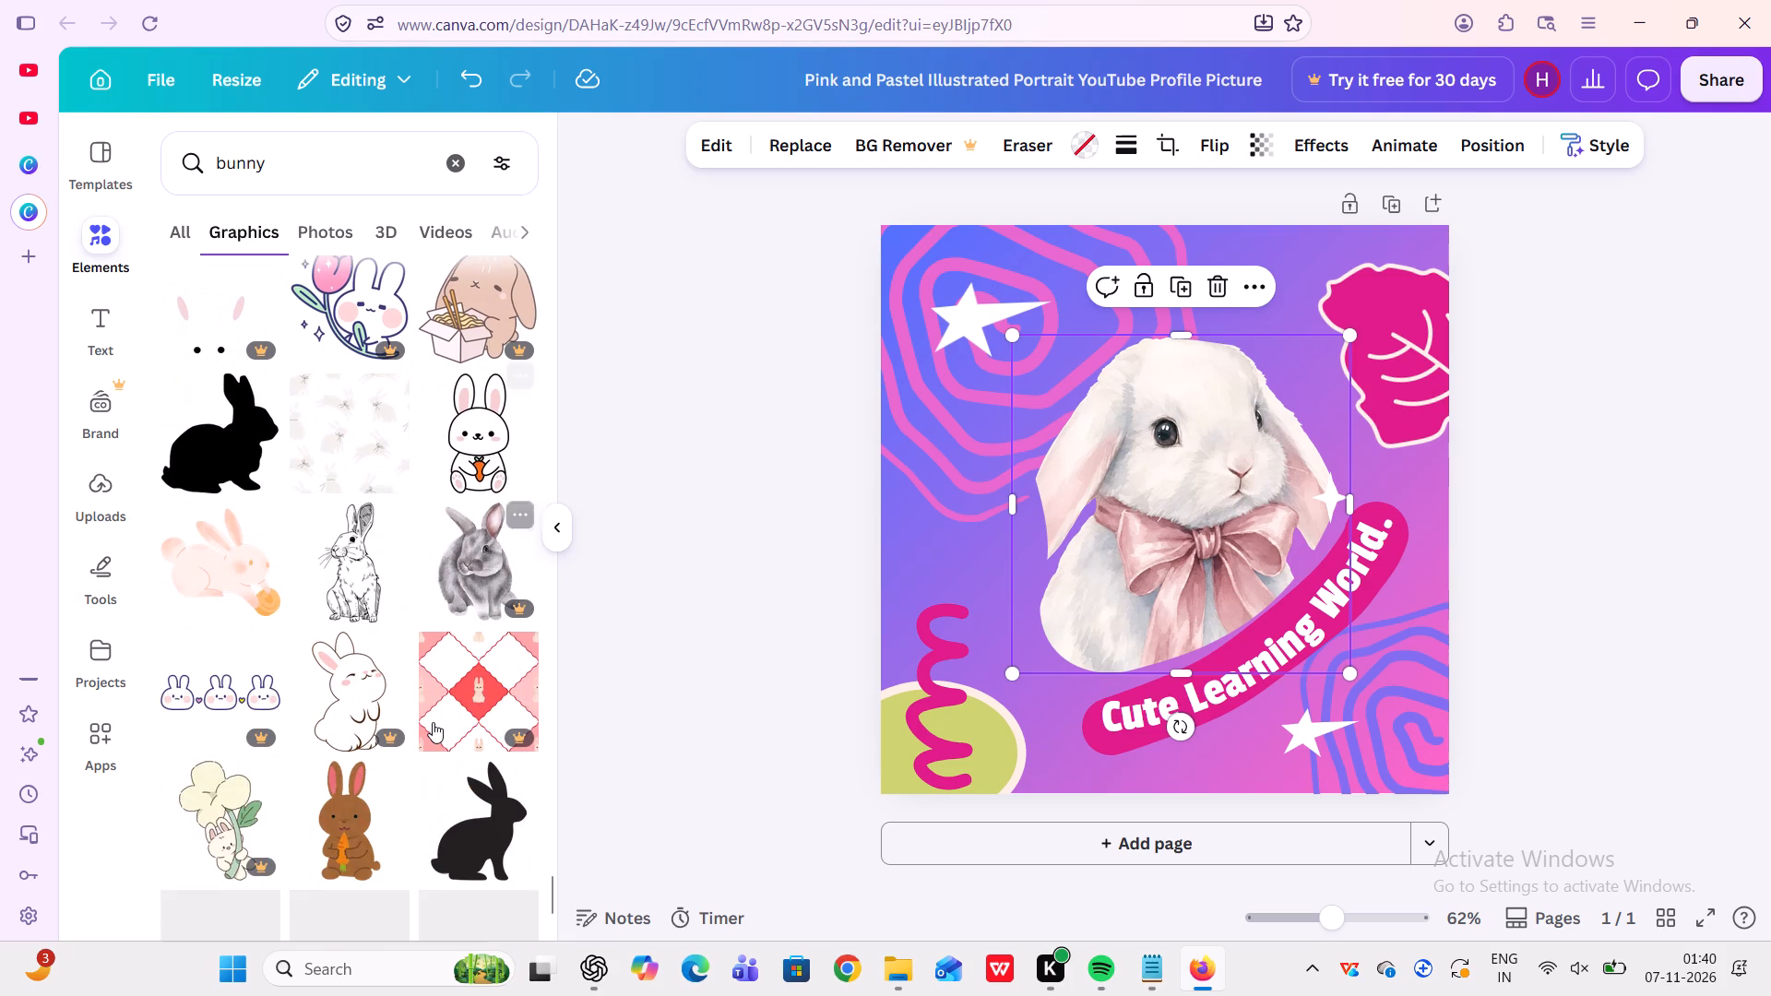
scroll(433, 722, "down", 5)
scroll(433, 722, "up", 1)
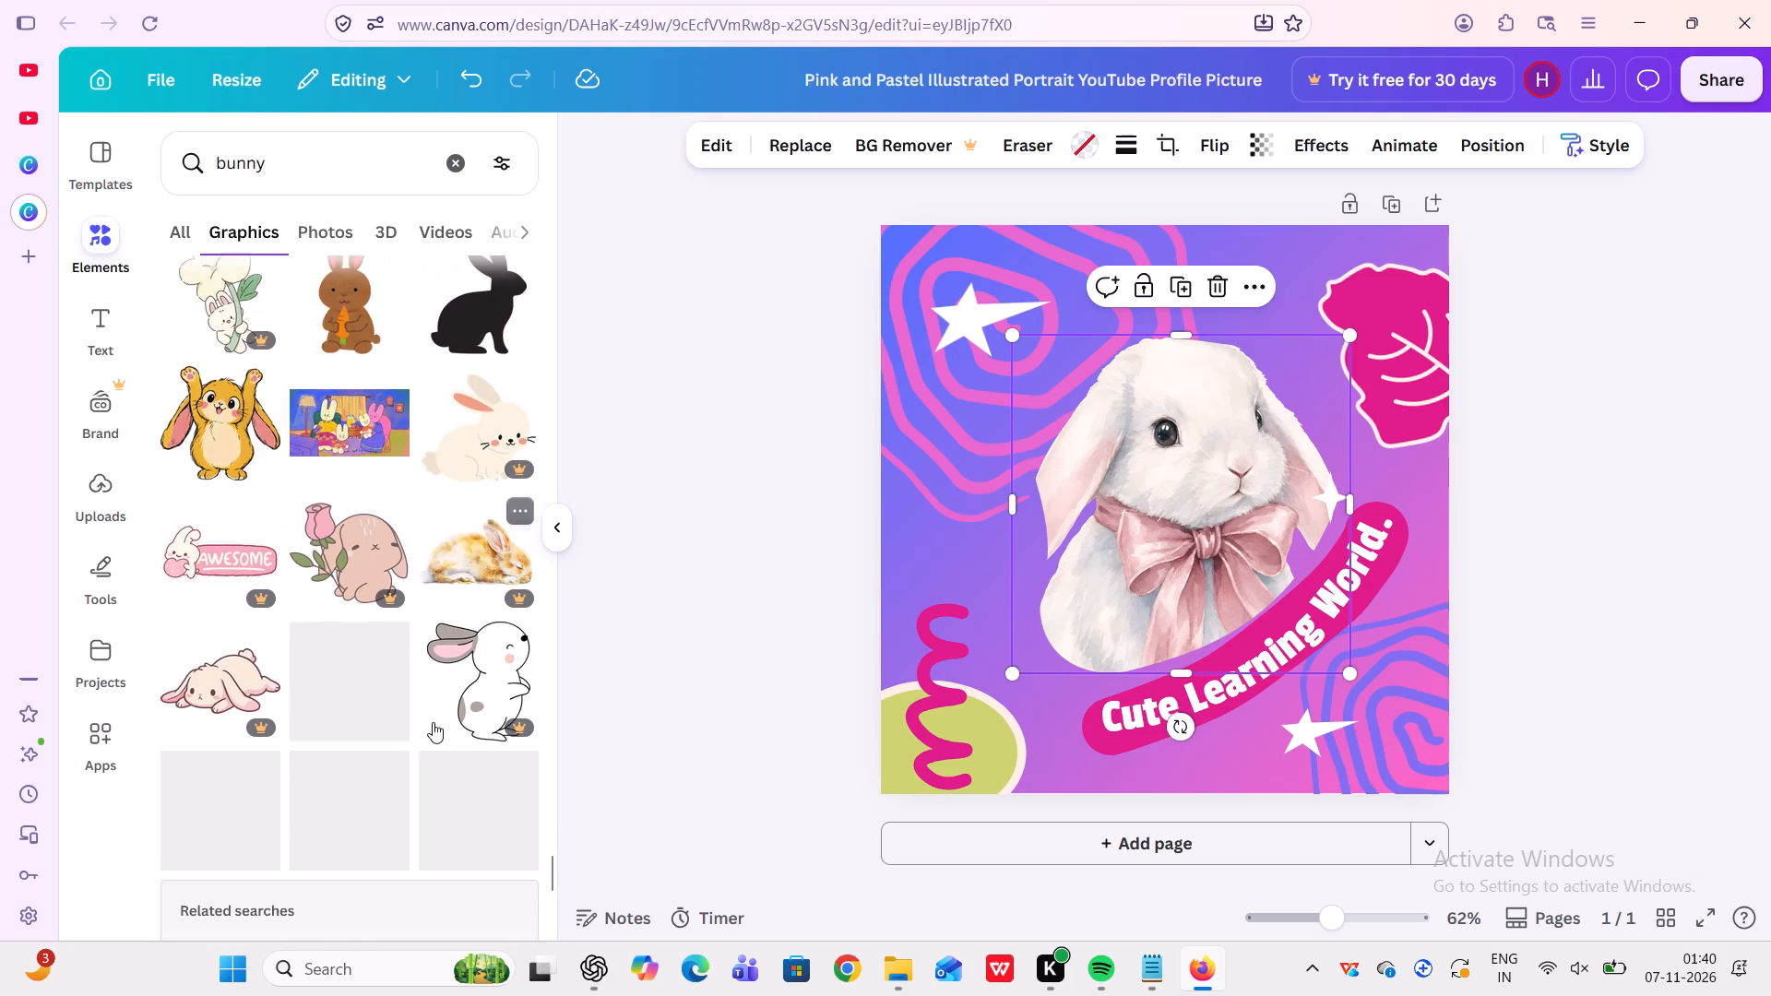
scroll(433, 722, "up", 4)
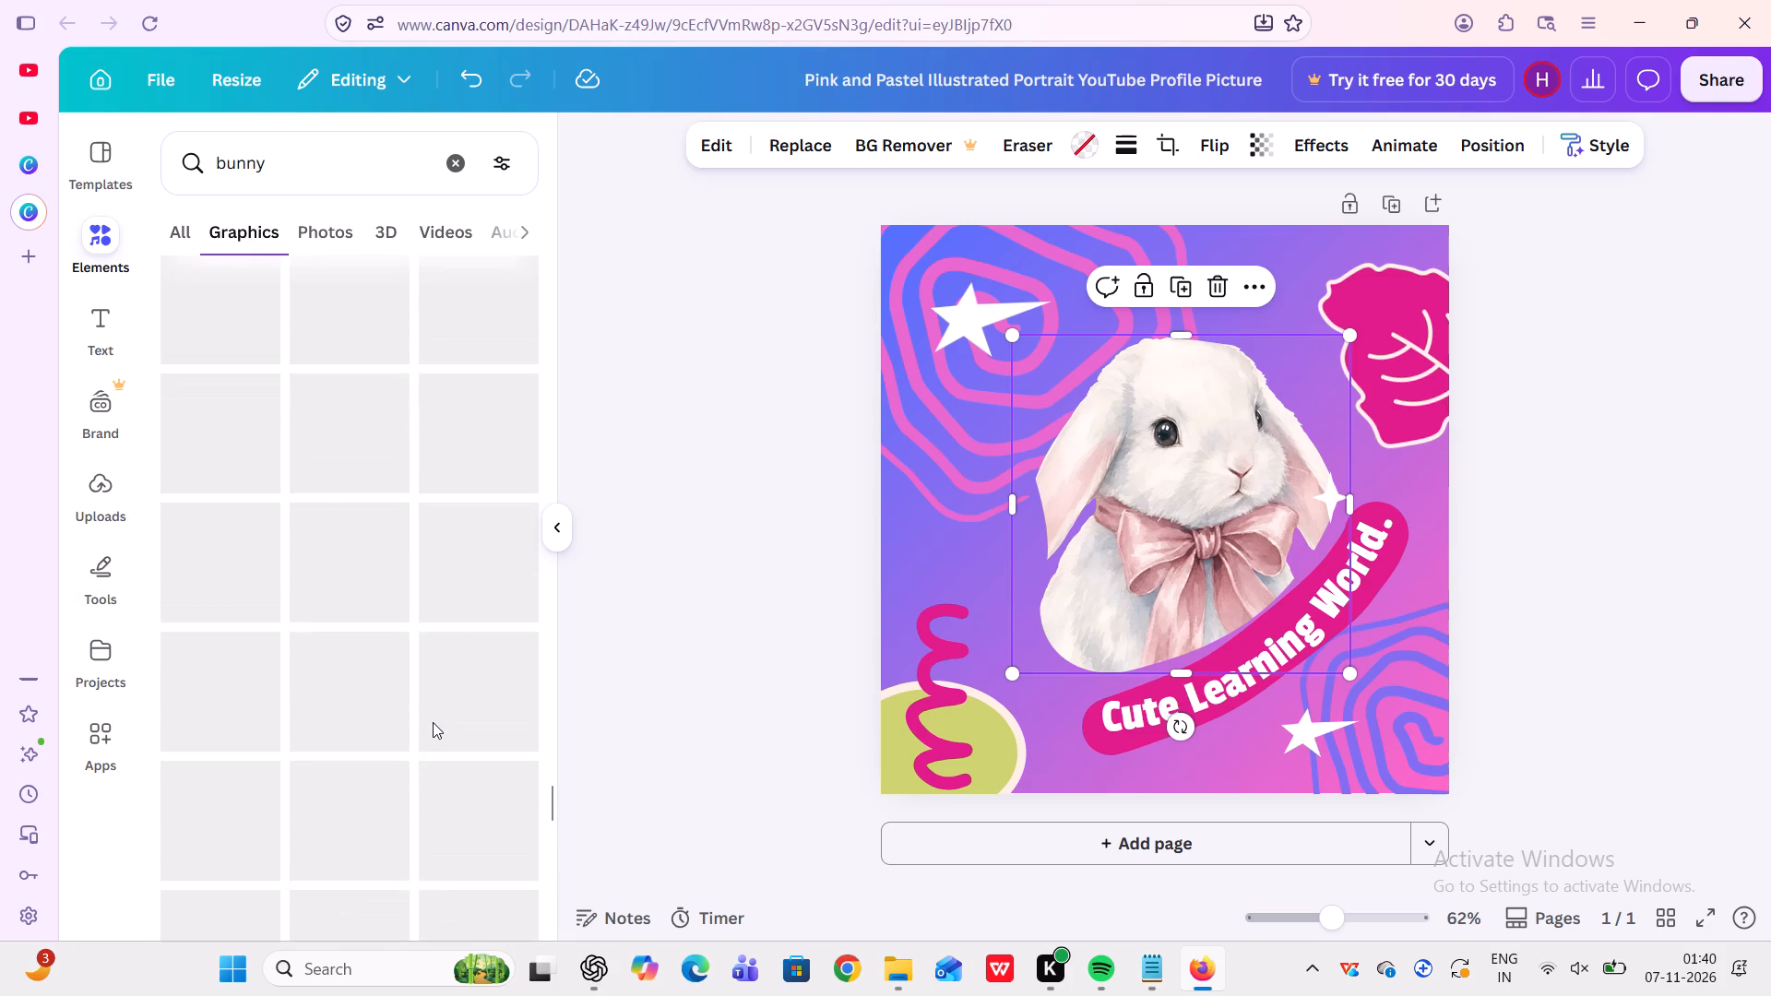
scroll(433, 722, "down", 3)
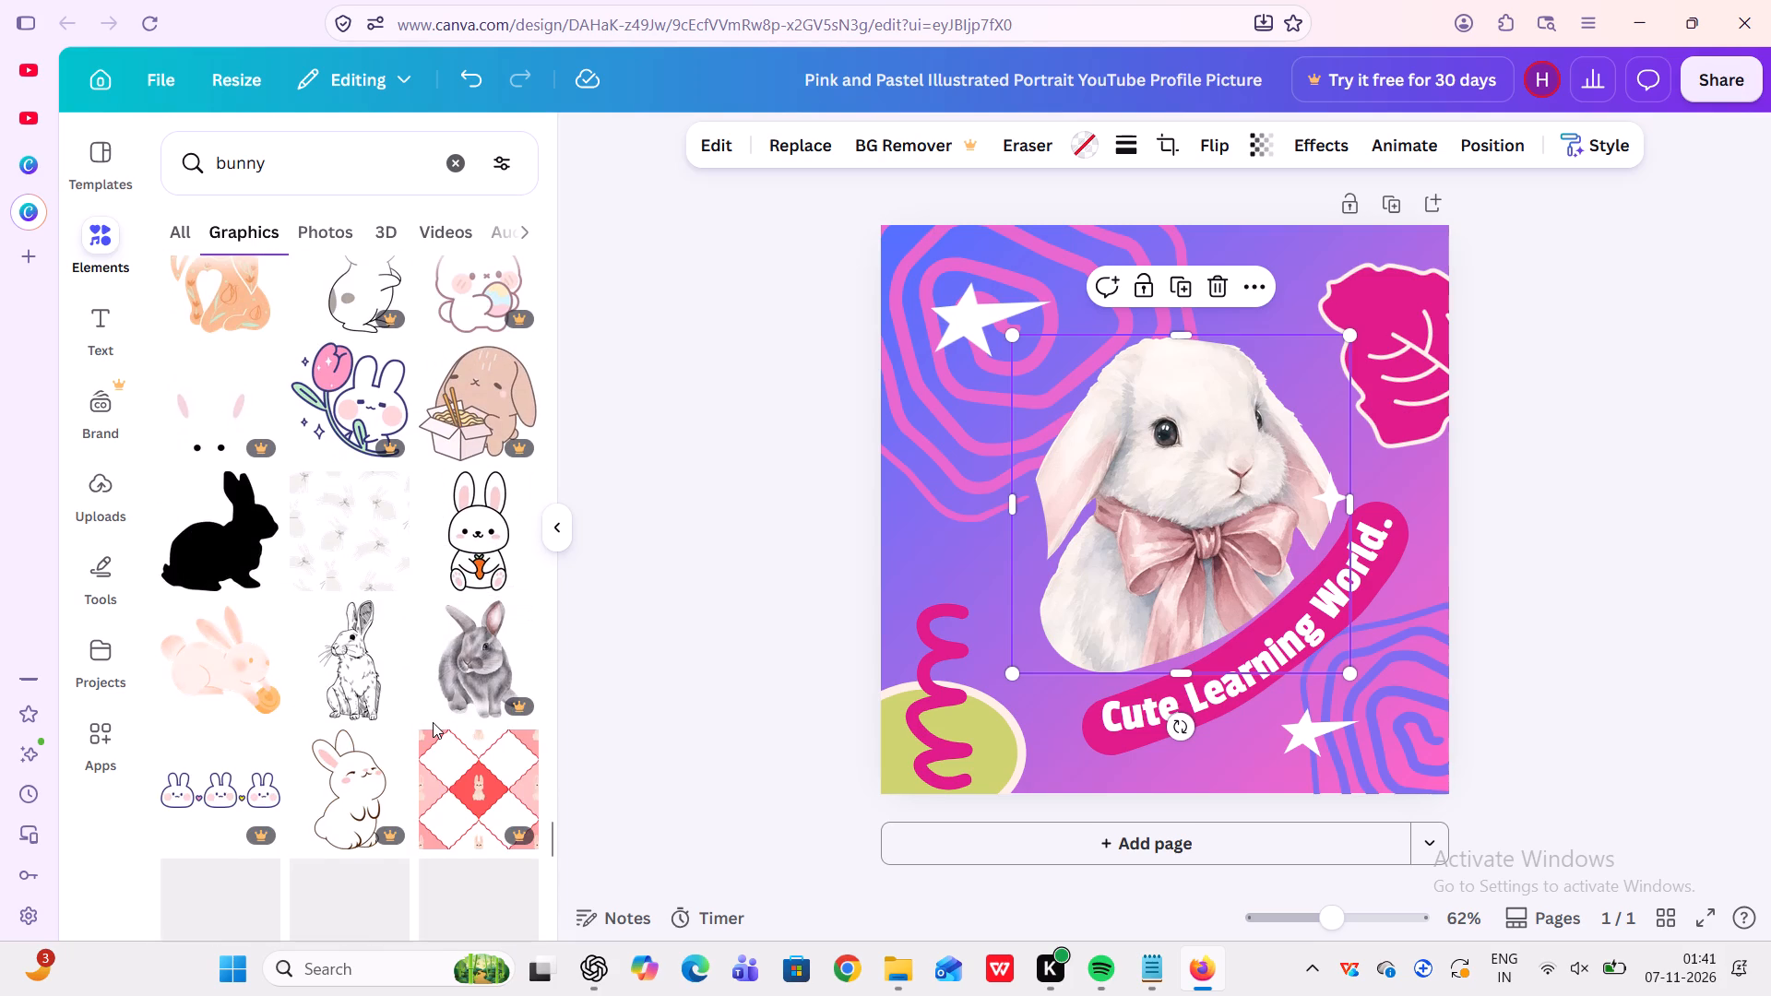
scroll(433, 722, "up", 2)
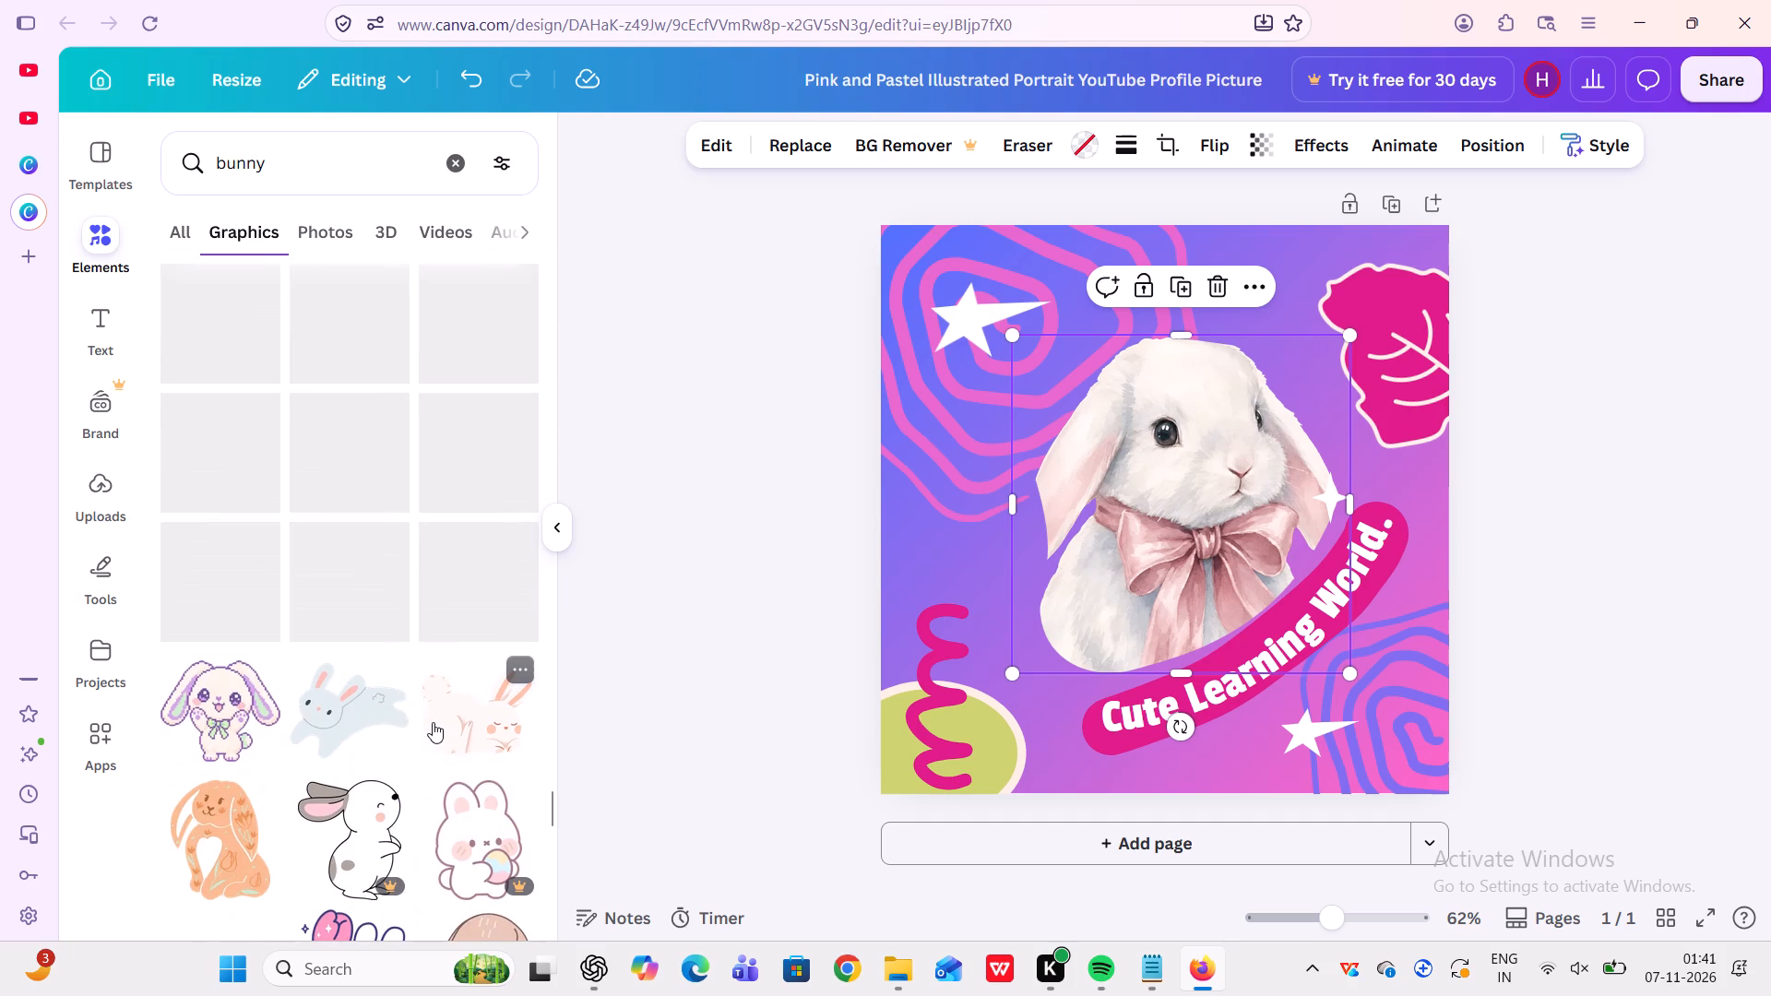
scroll(433, 722, "up", 1)
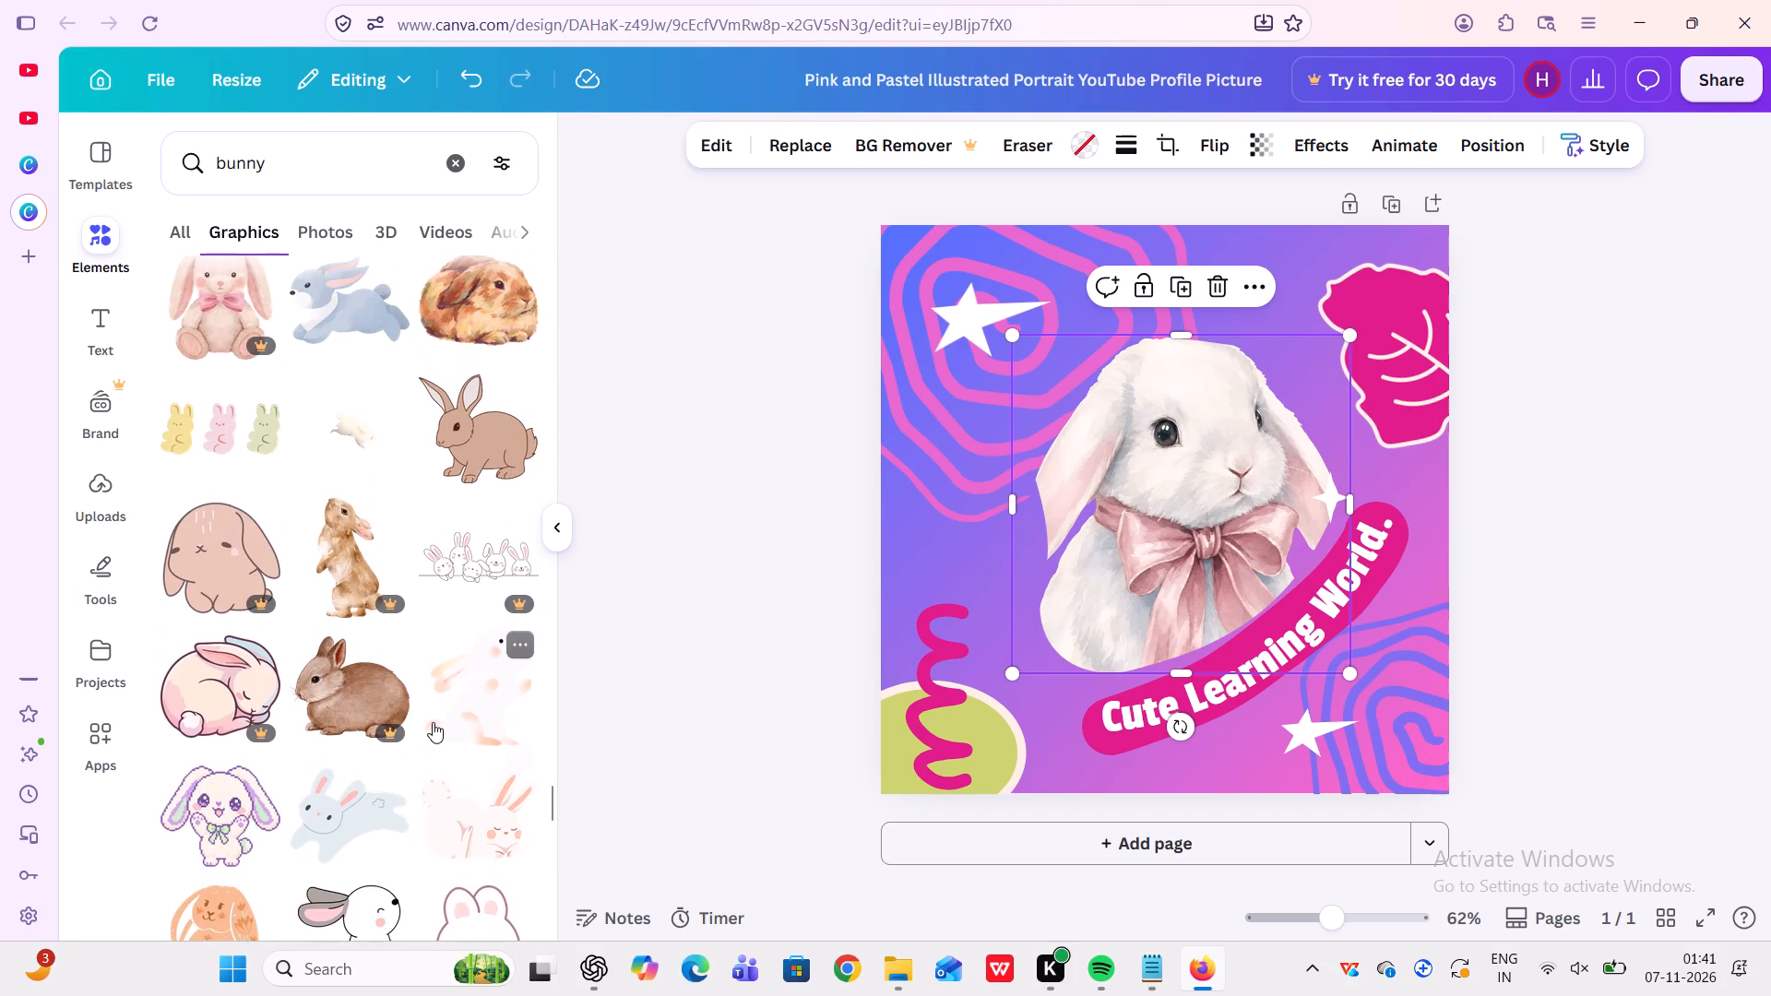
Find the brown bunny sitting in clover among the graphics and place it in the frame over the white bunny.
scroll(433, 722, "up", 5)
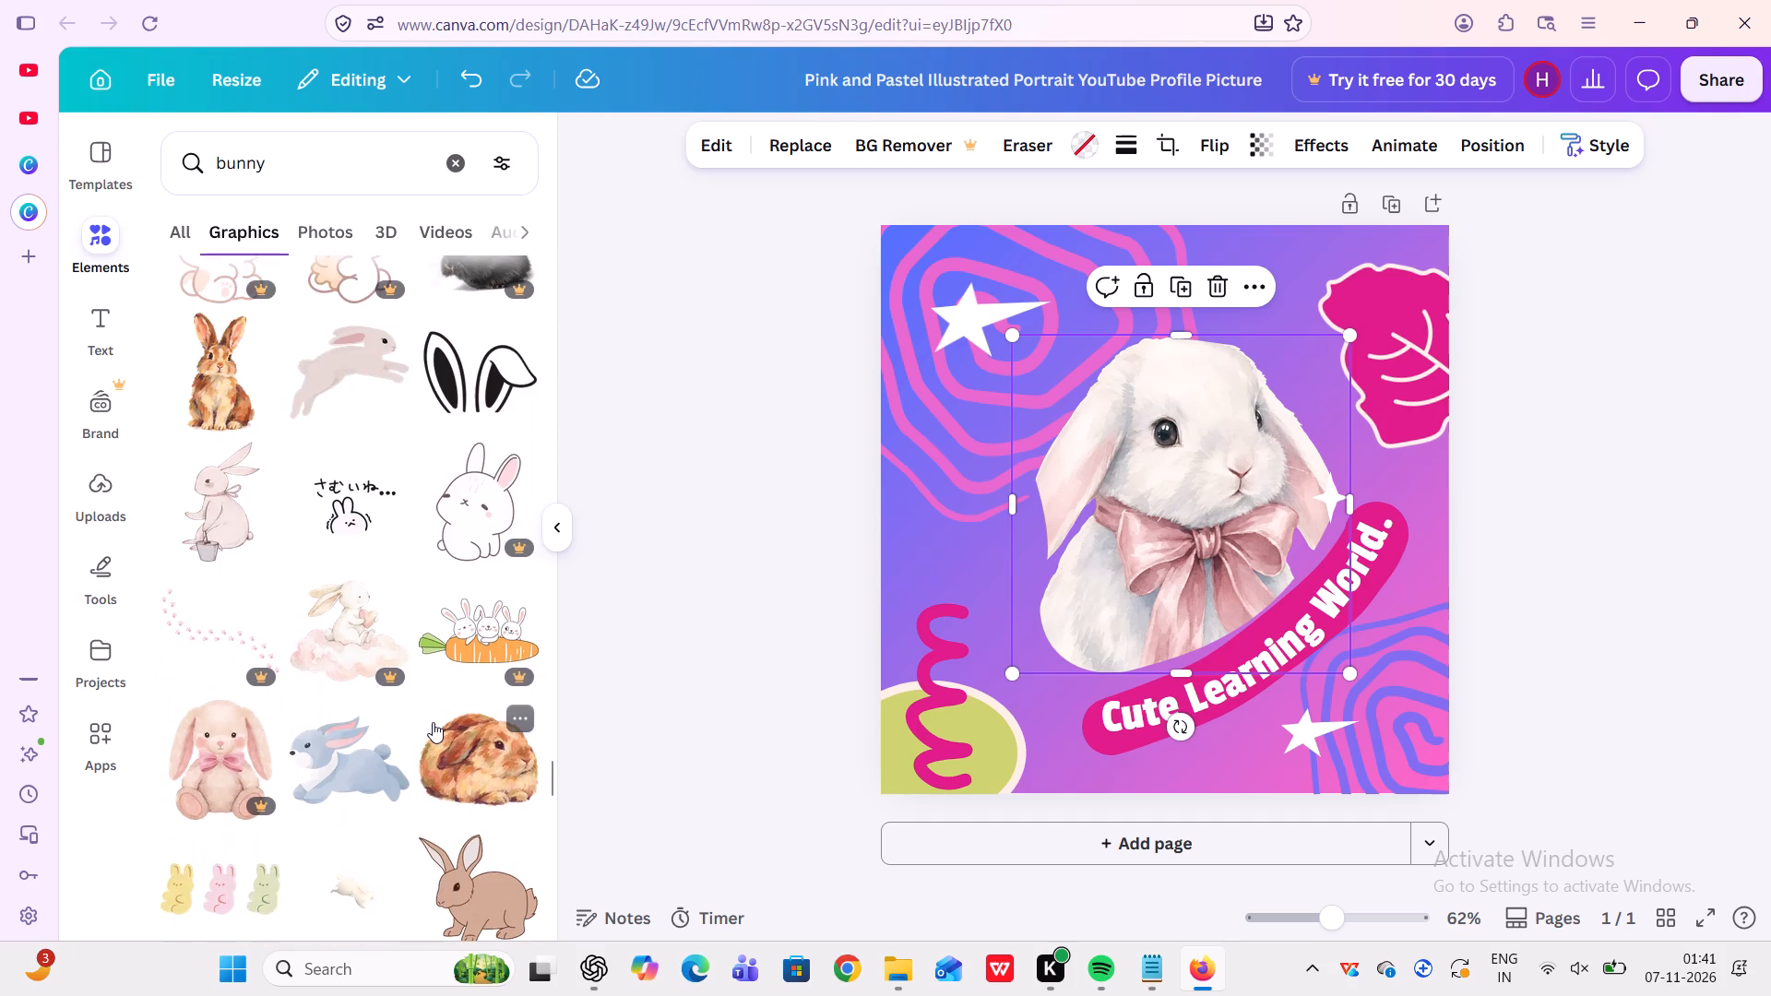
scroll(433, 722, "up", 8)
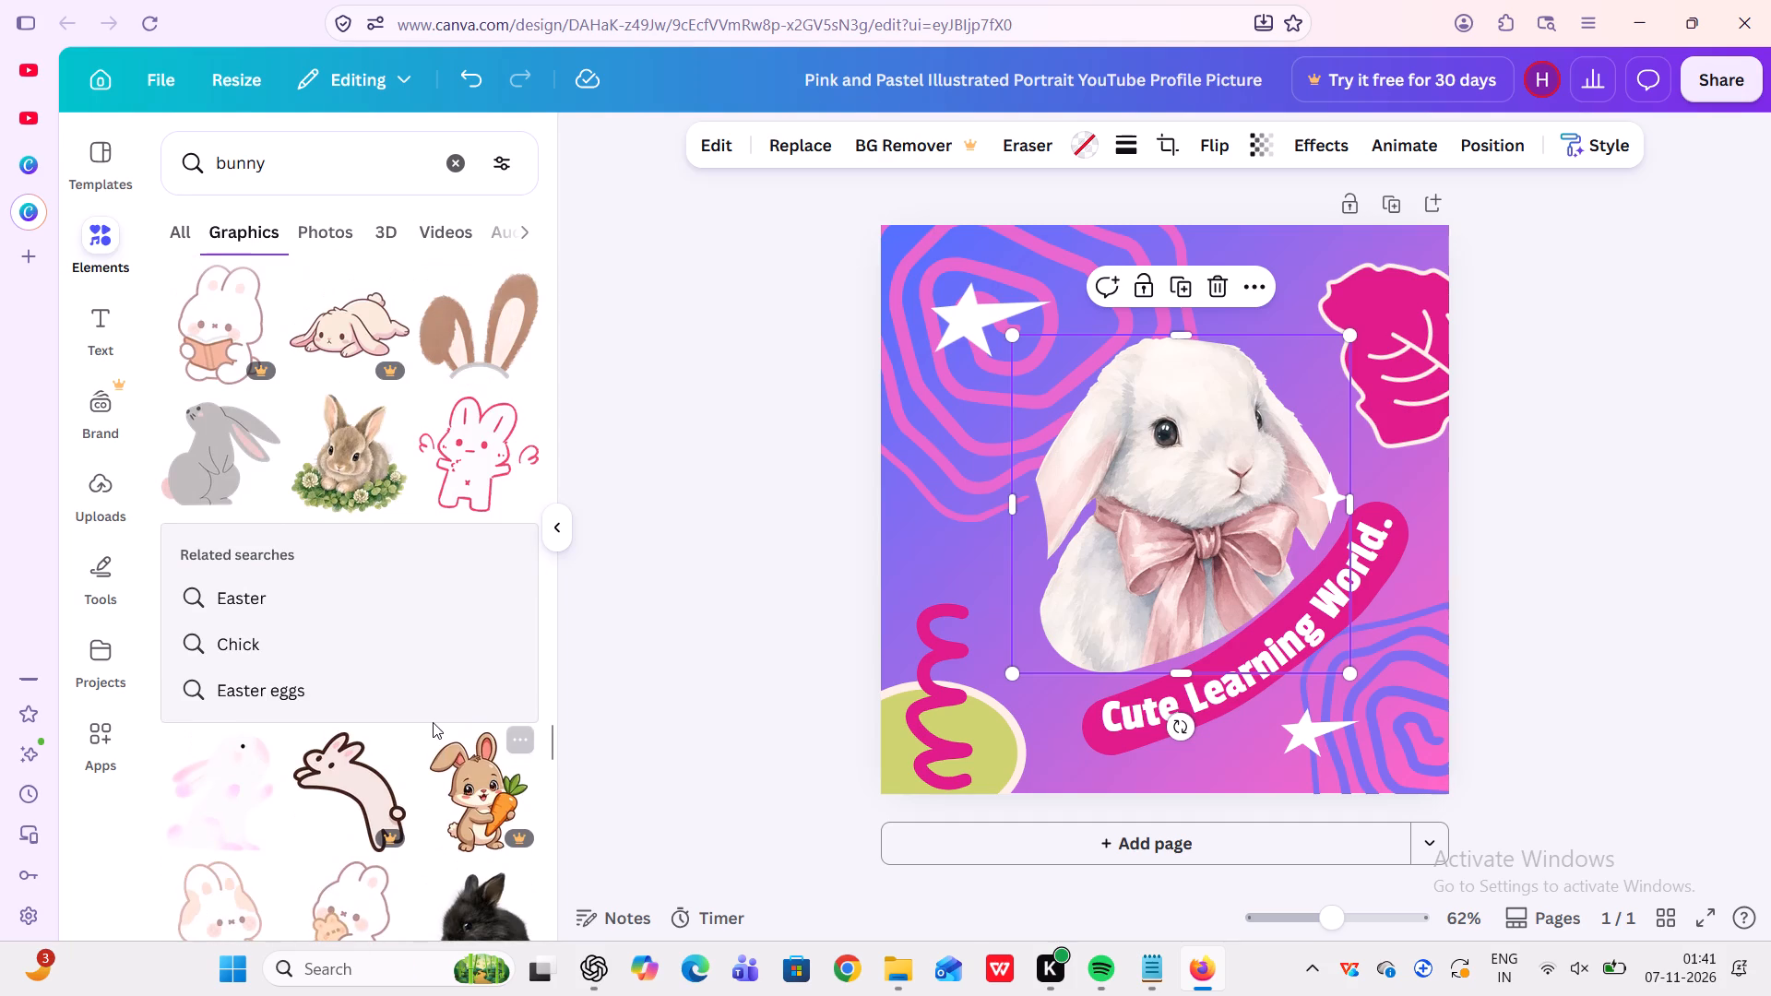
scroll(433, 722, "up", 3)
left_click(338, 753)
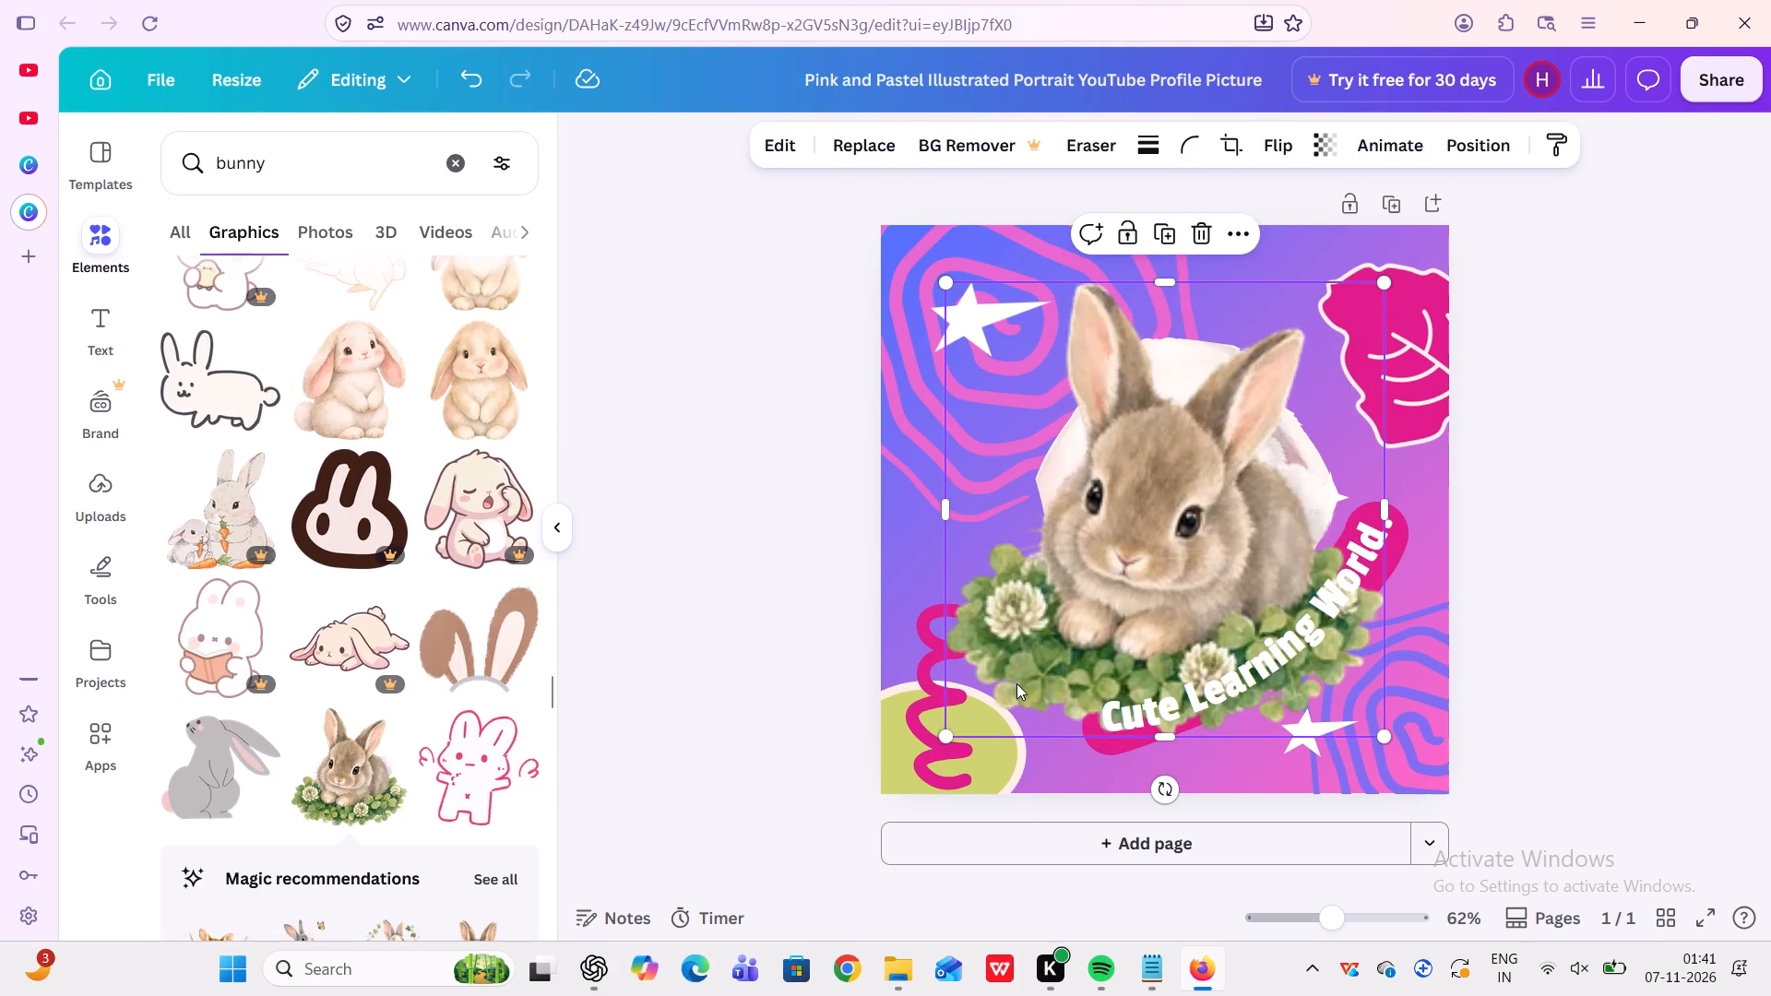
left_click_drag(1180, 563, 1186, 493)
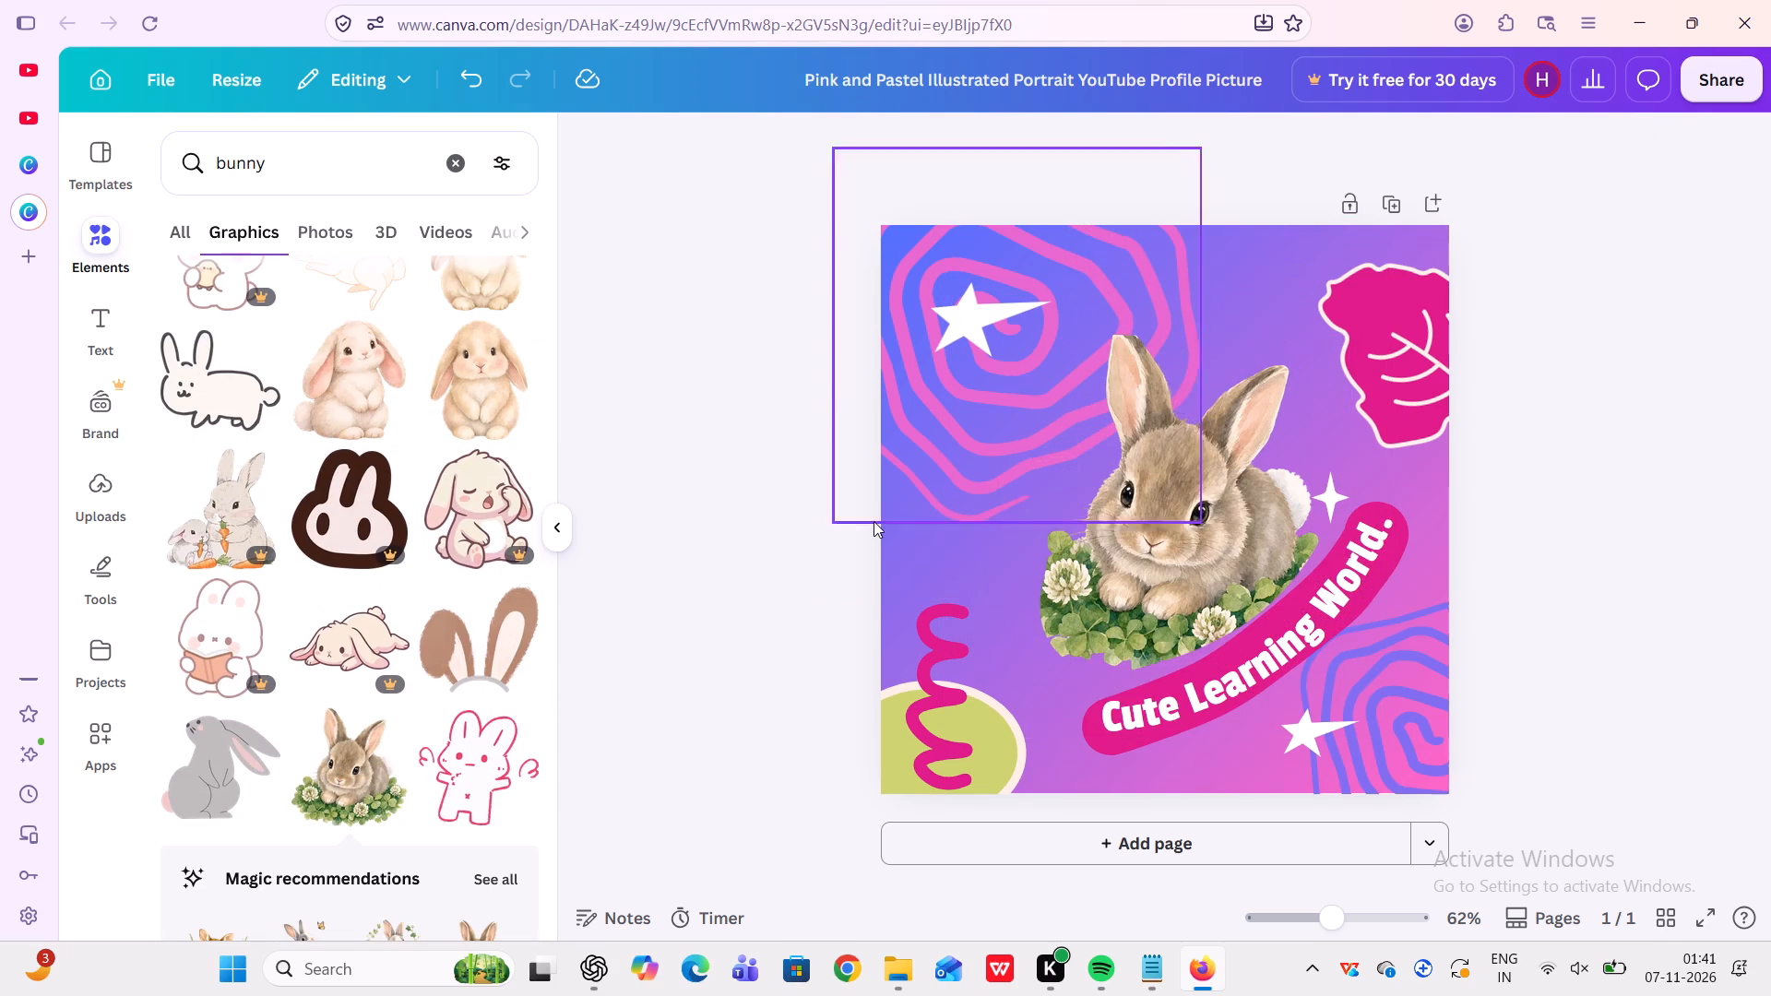
Enlarge the framed bunny slightly and reposition it centrally above the pink "Cute Learning World." banner.
left_click(1216, 511)
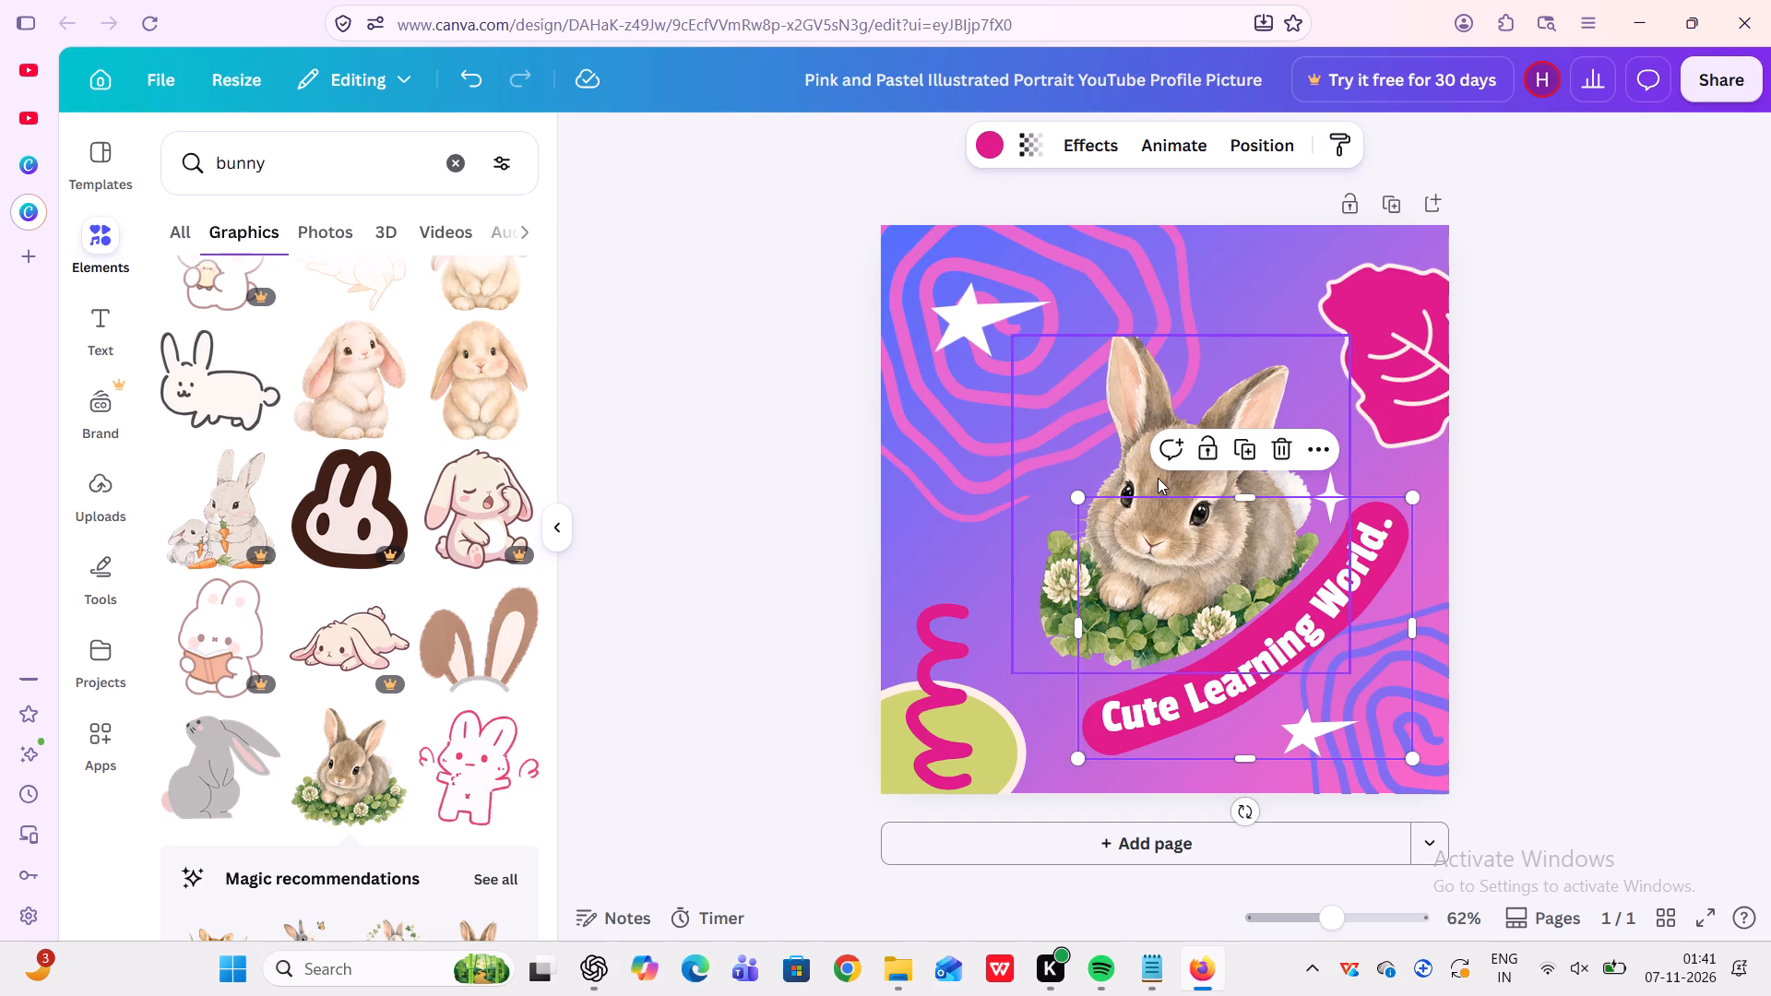
left_click(1158, 478)
left_click_drag(1009, 328, 992, 312)
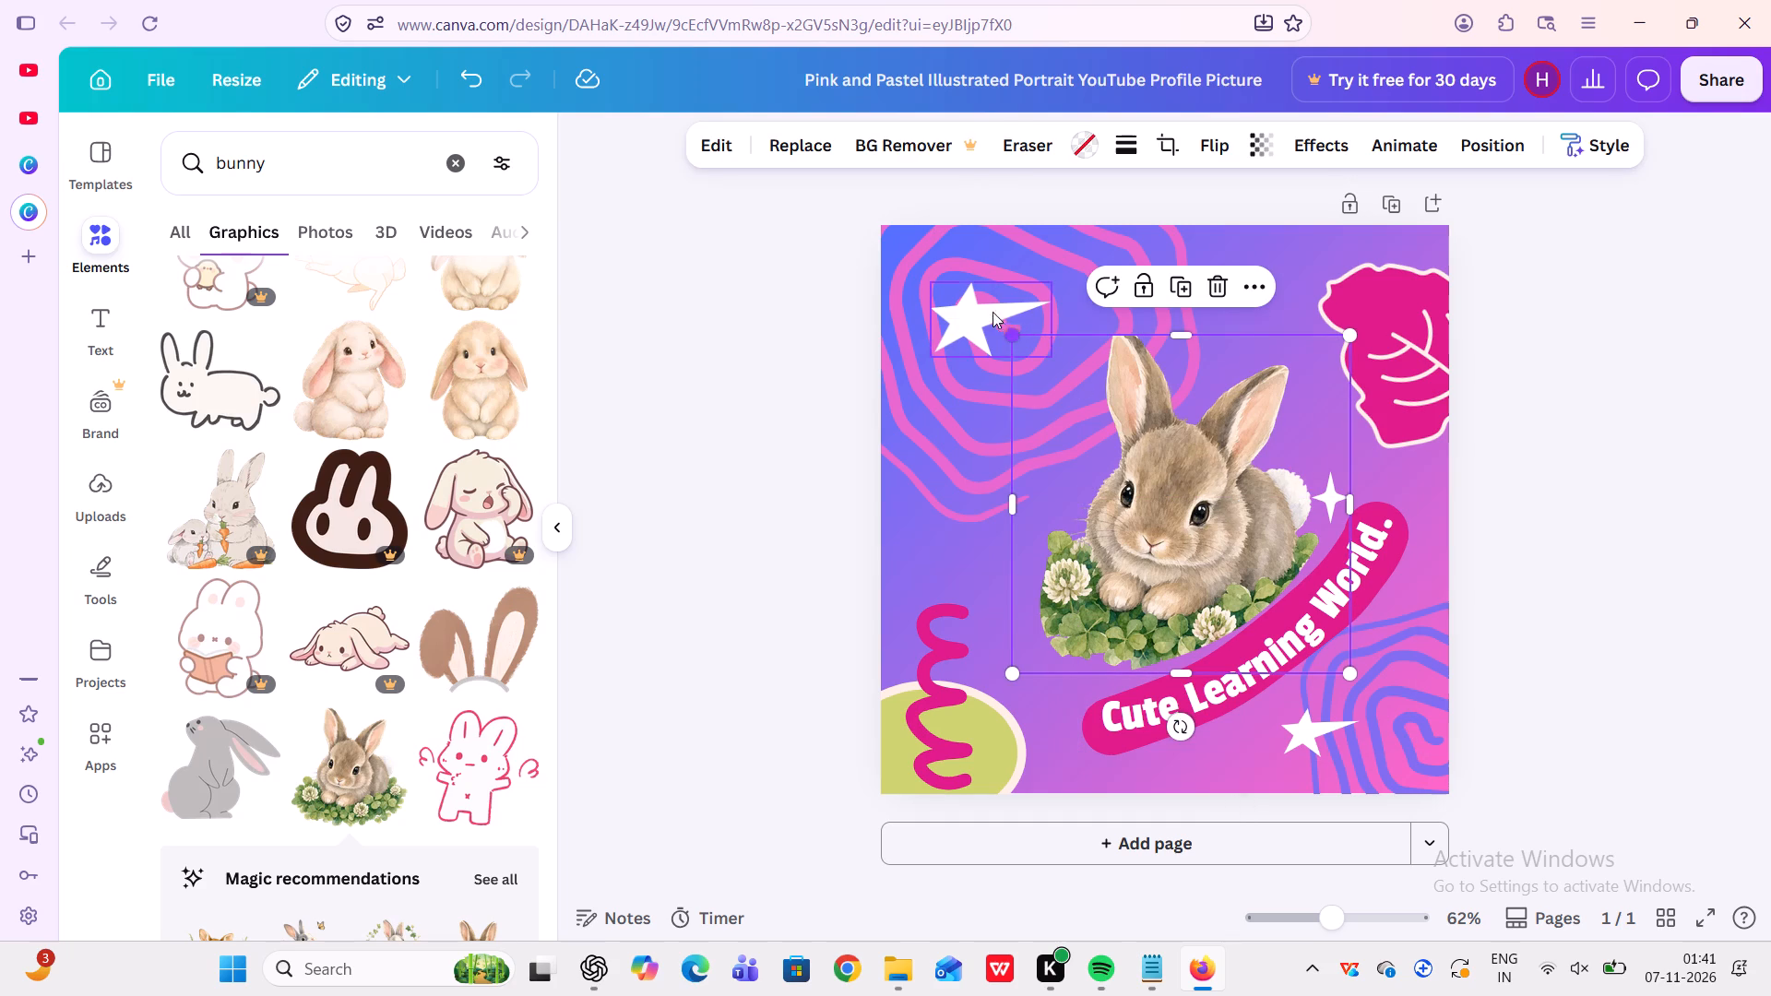
left_click_drag(992, 312, 959, 279)
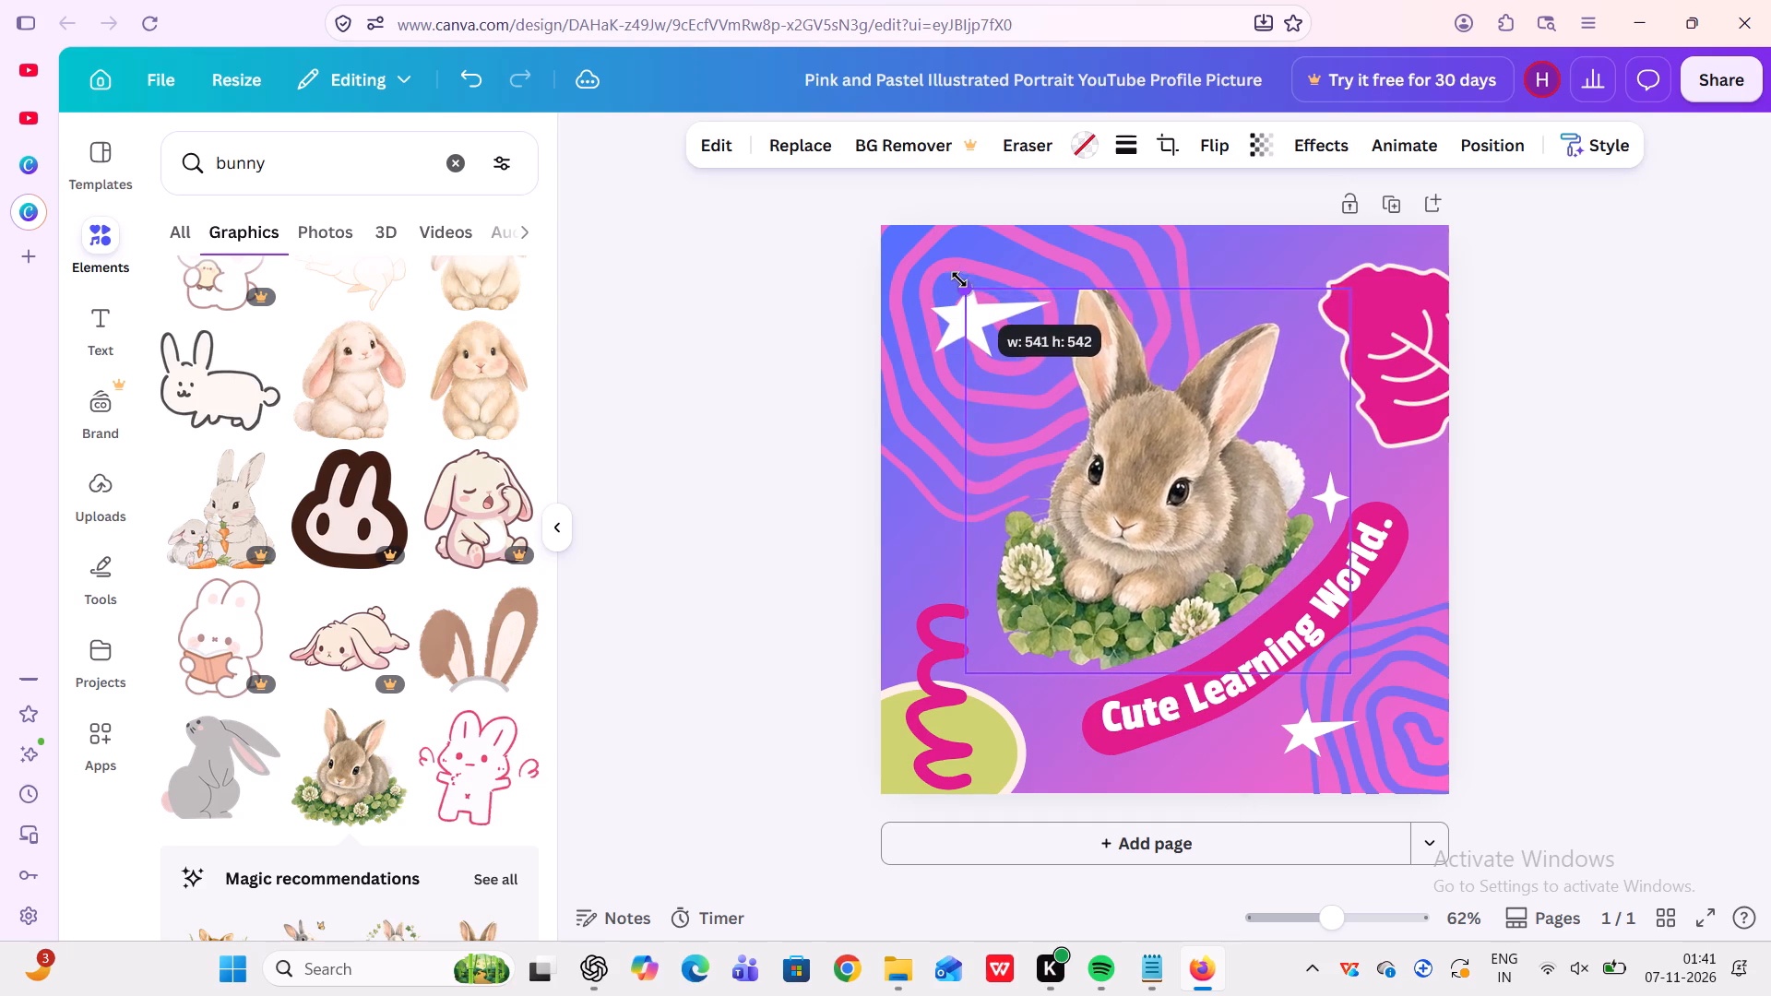
left_click_drag(959, 279, 957, 265)
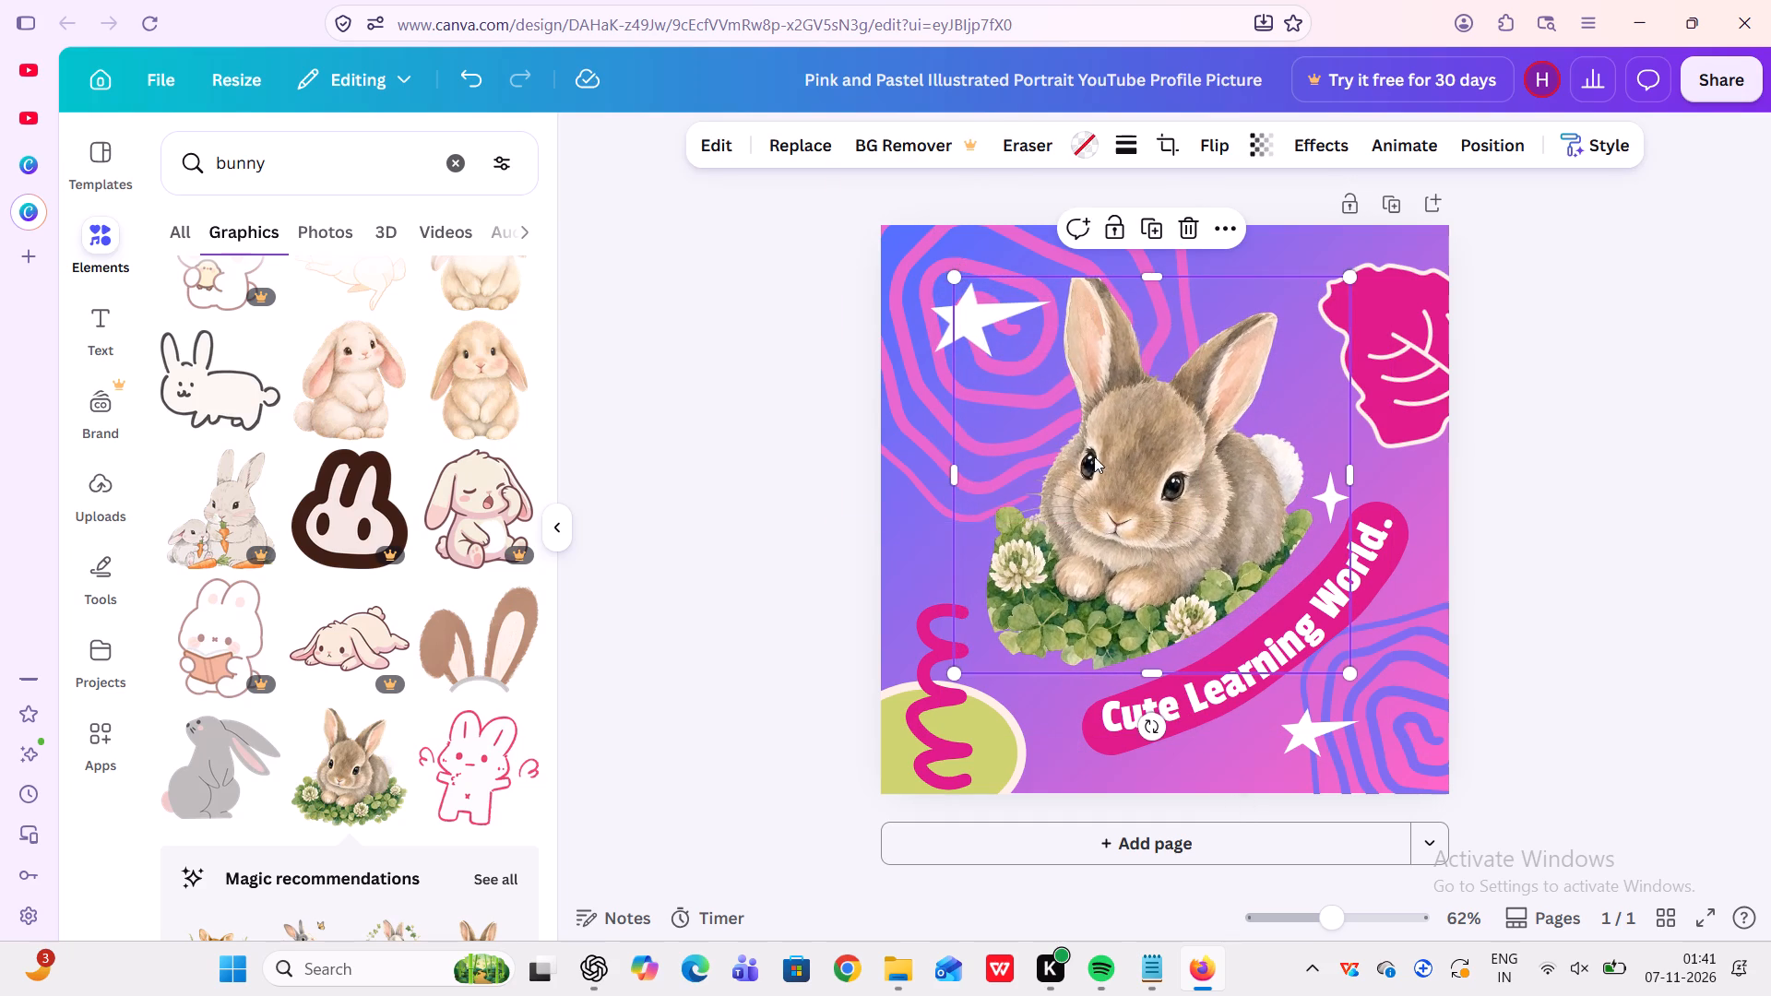
left_click_drag(1125, 504, 1151, 497)
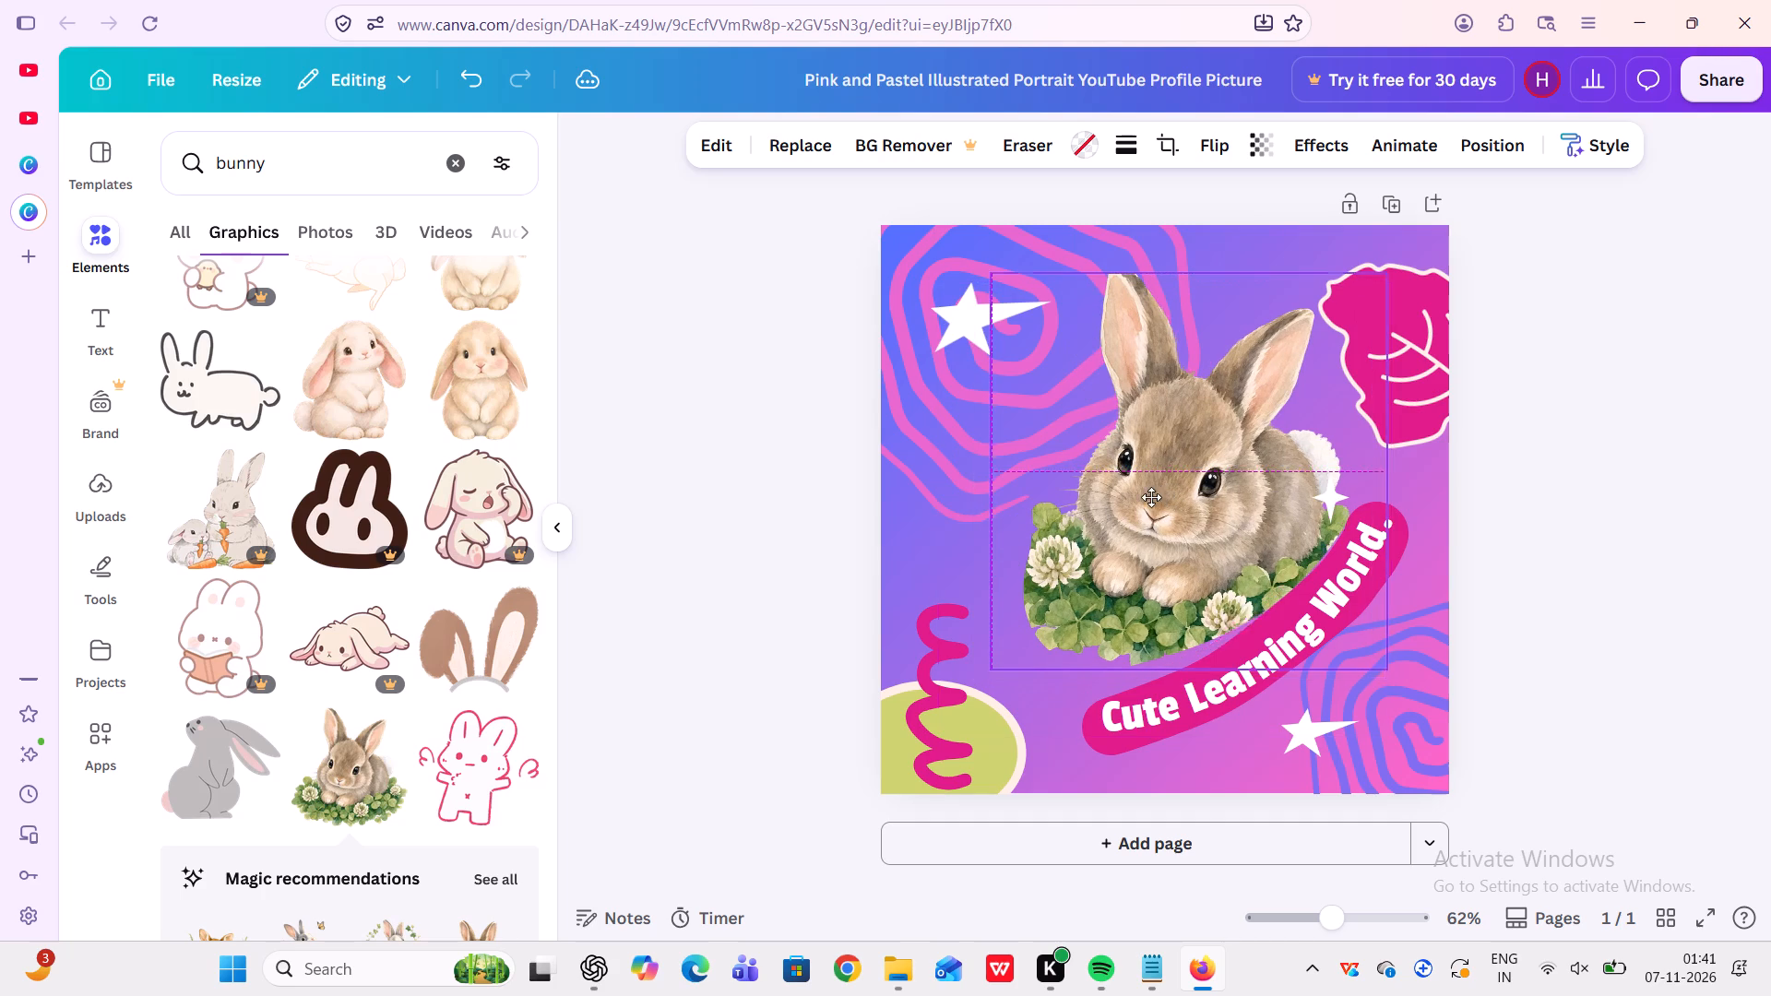
left_click_drag(1151, 497, 1150, 495)
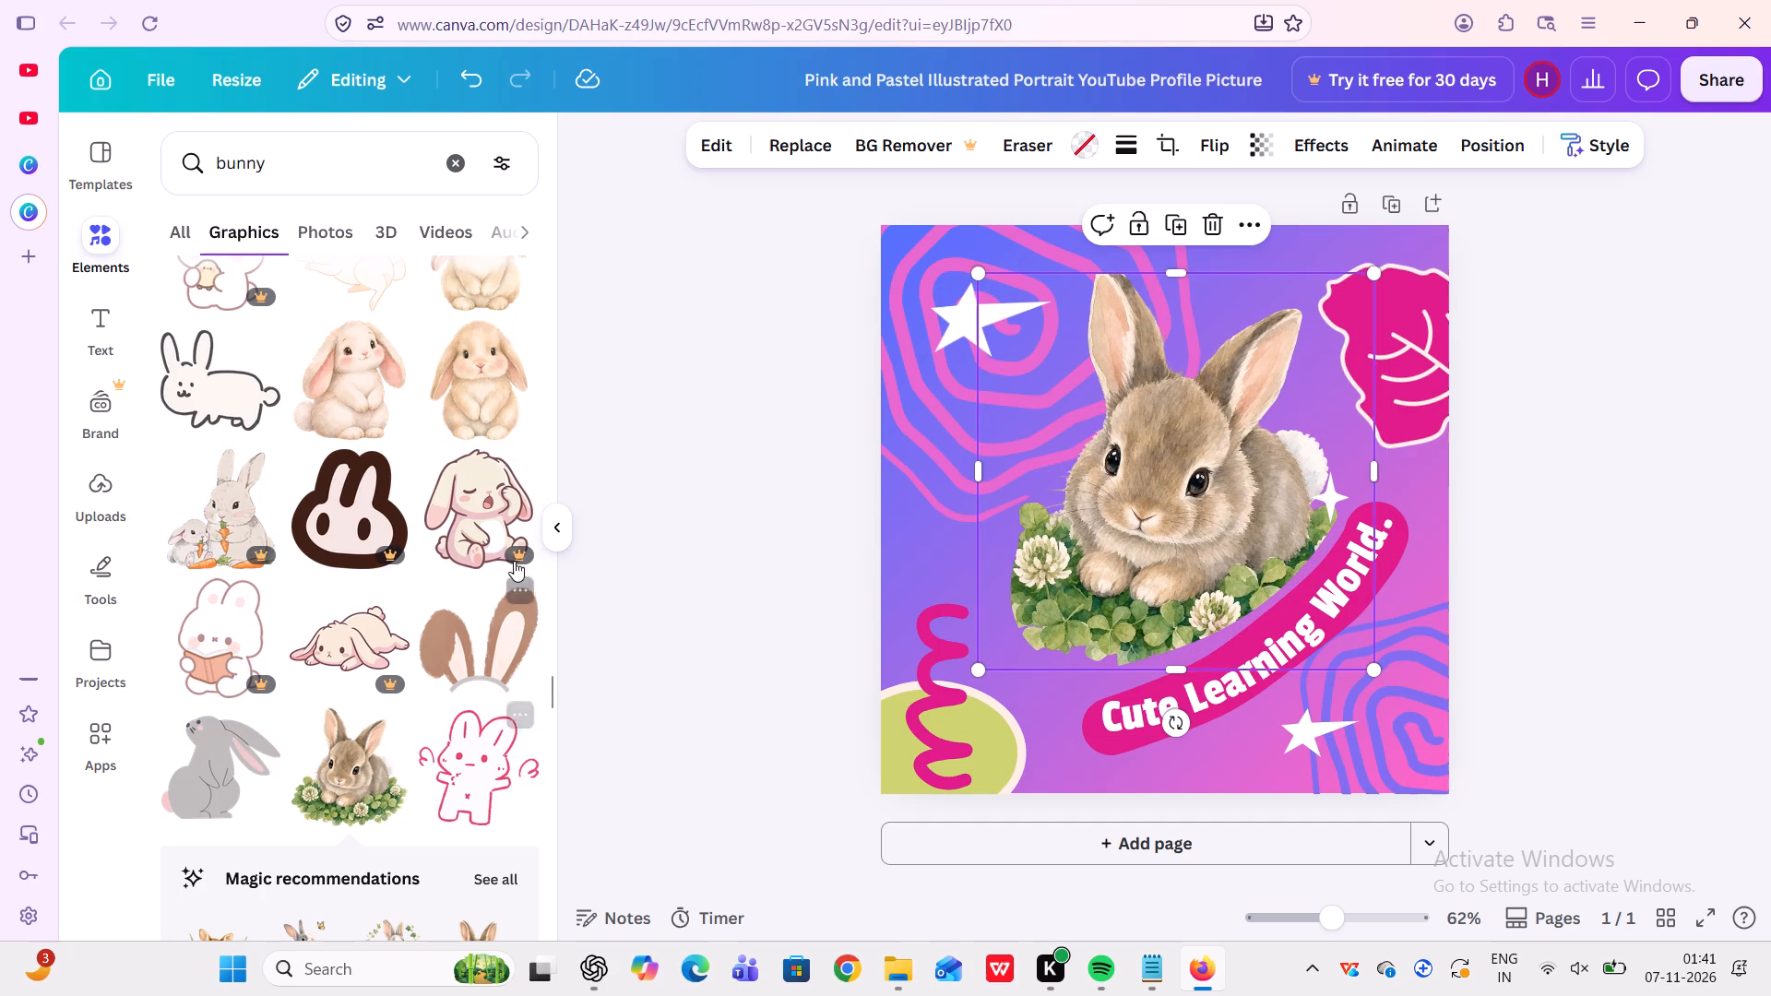
Find the smiling purple bunny among the bunny graphics and place it in the frame instead of the brown bunny.
left_click_drag(552, 539, 553, 529)
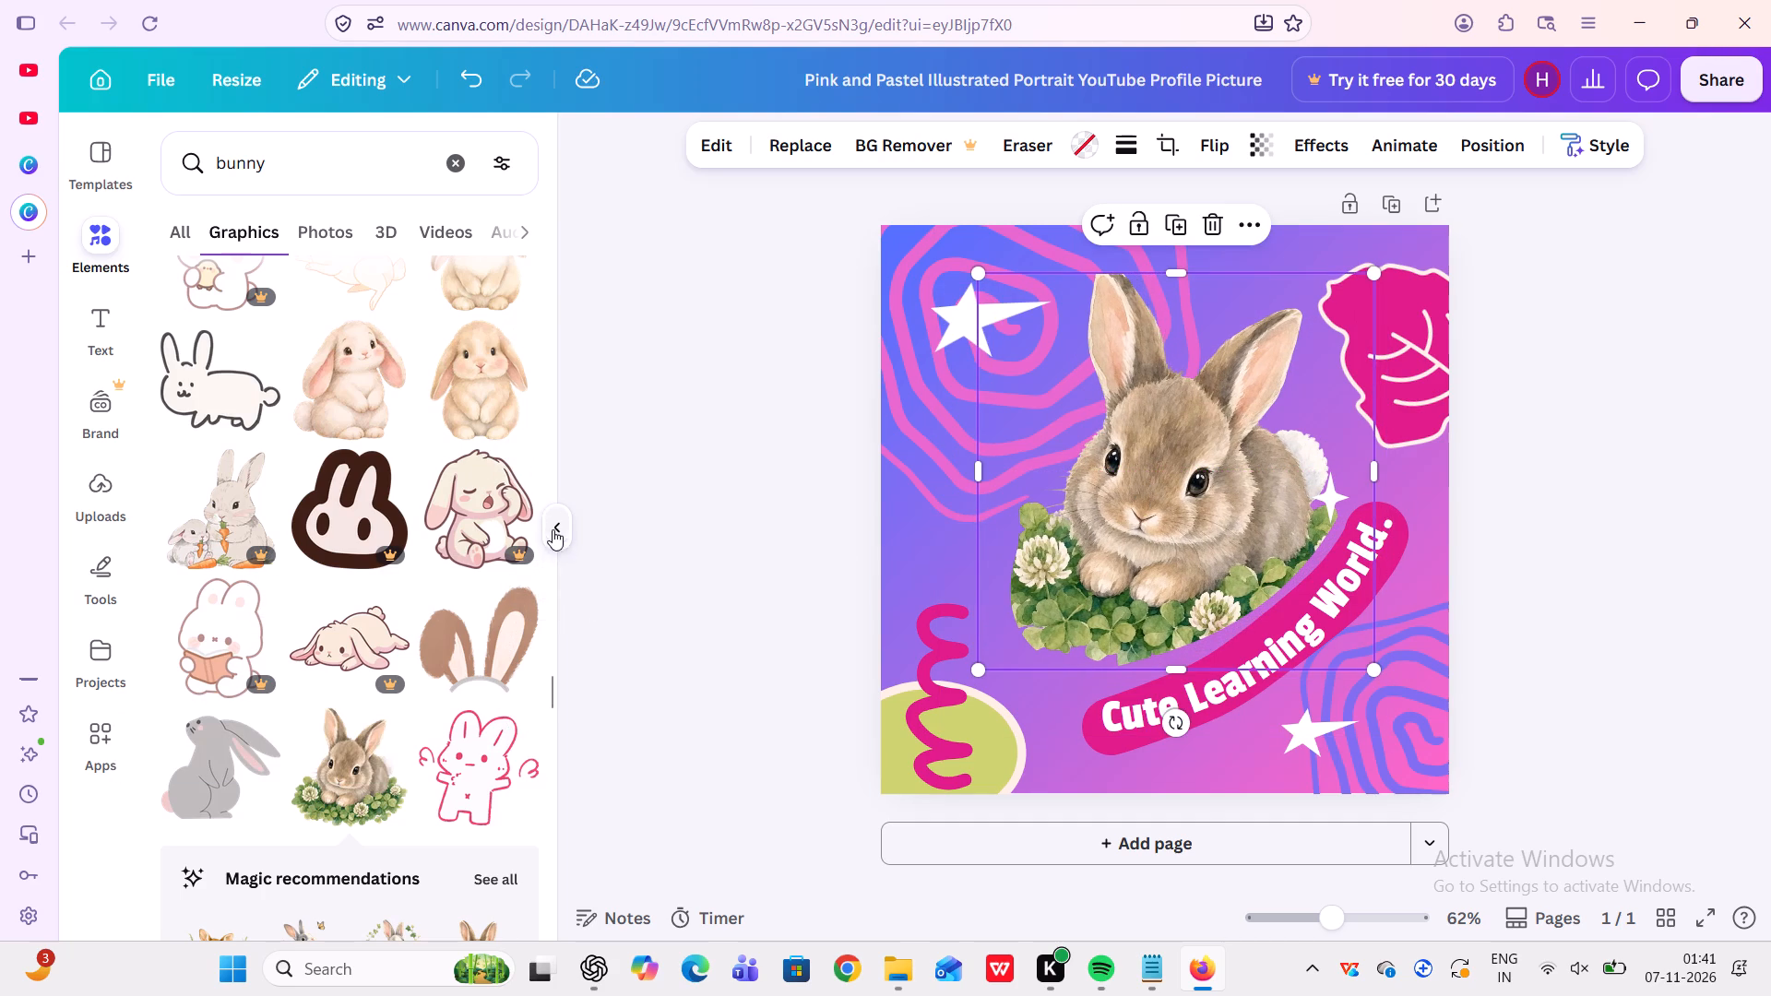
left_click_drag(553, 529, 554, 517)
scroll(426, 507, "up", 1)
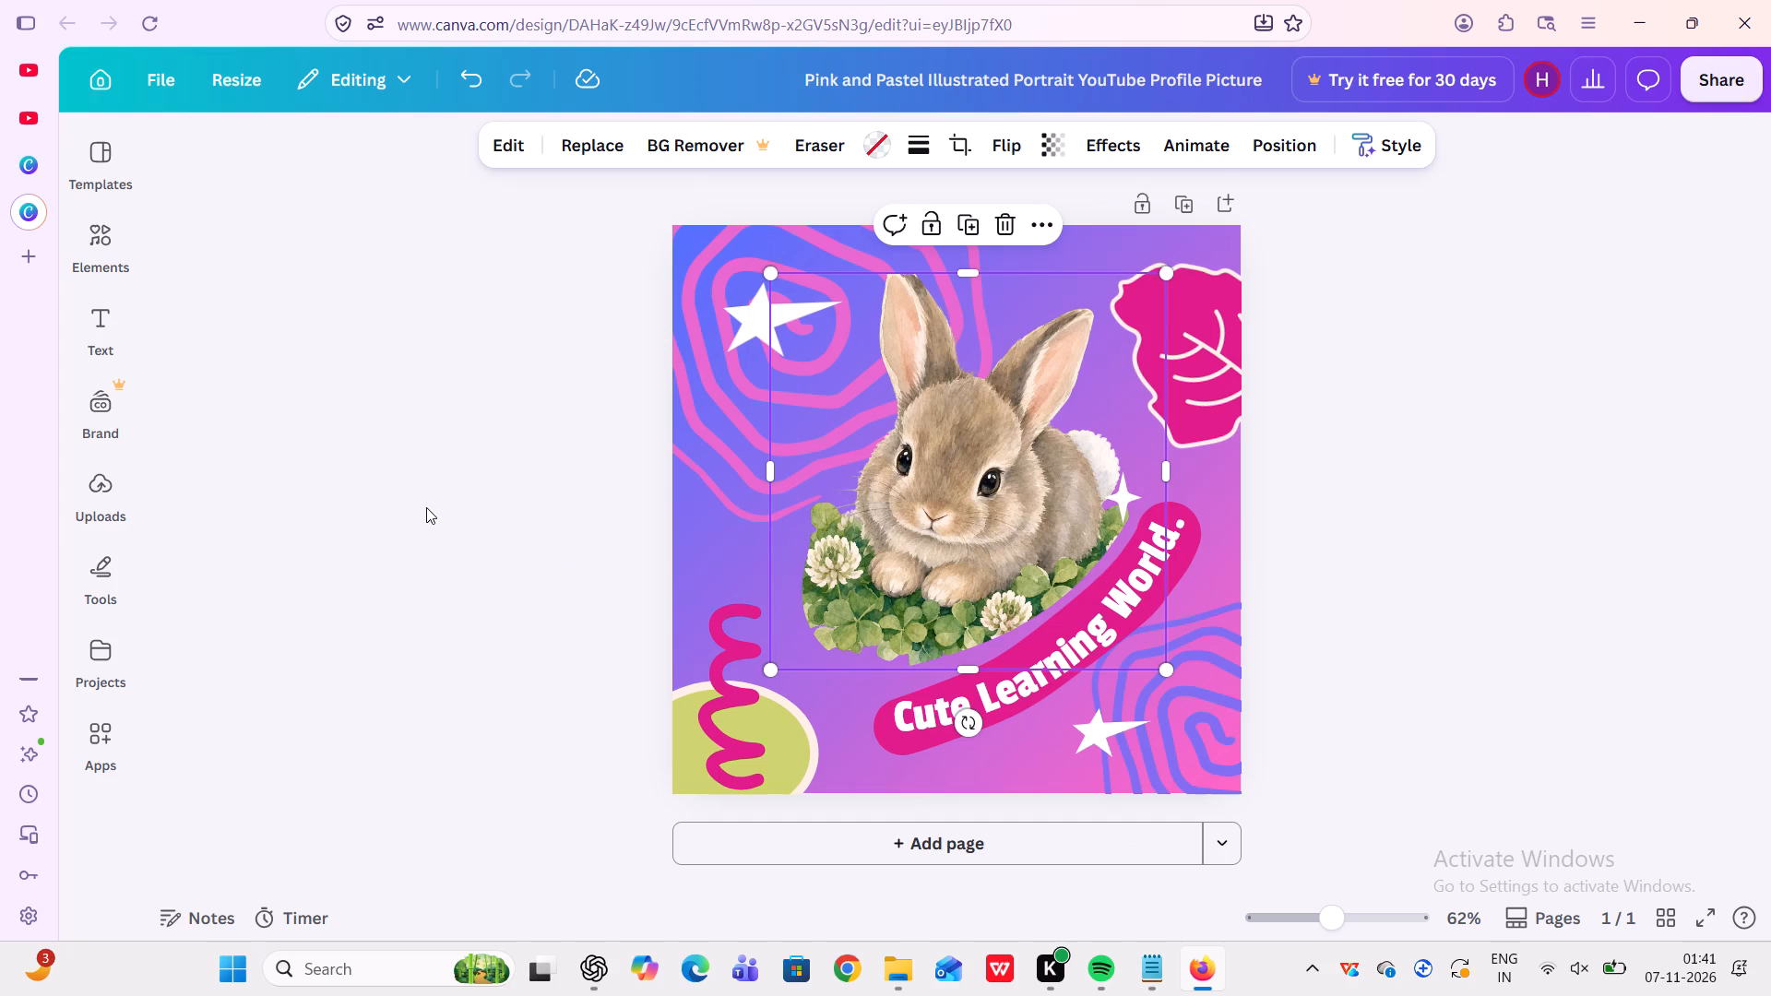
left_click(110, 250)
scroll(370, 464, "up", 1)
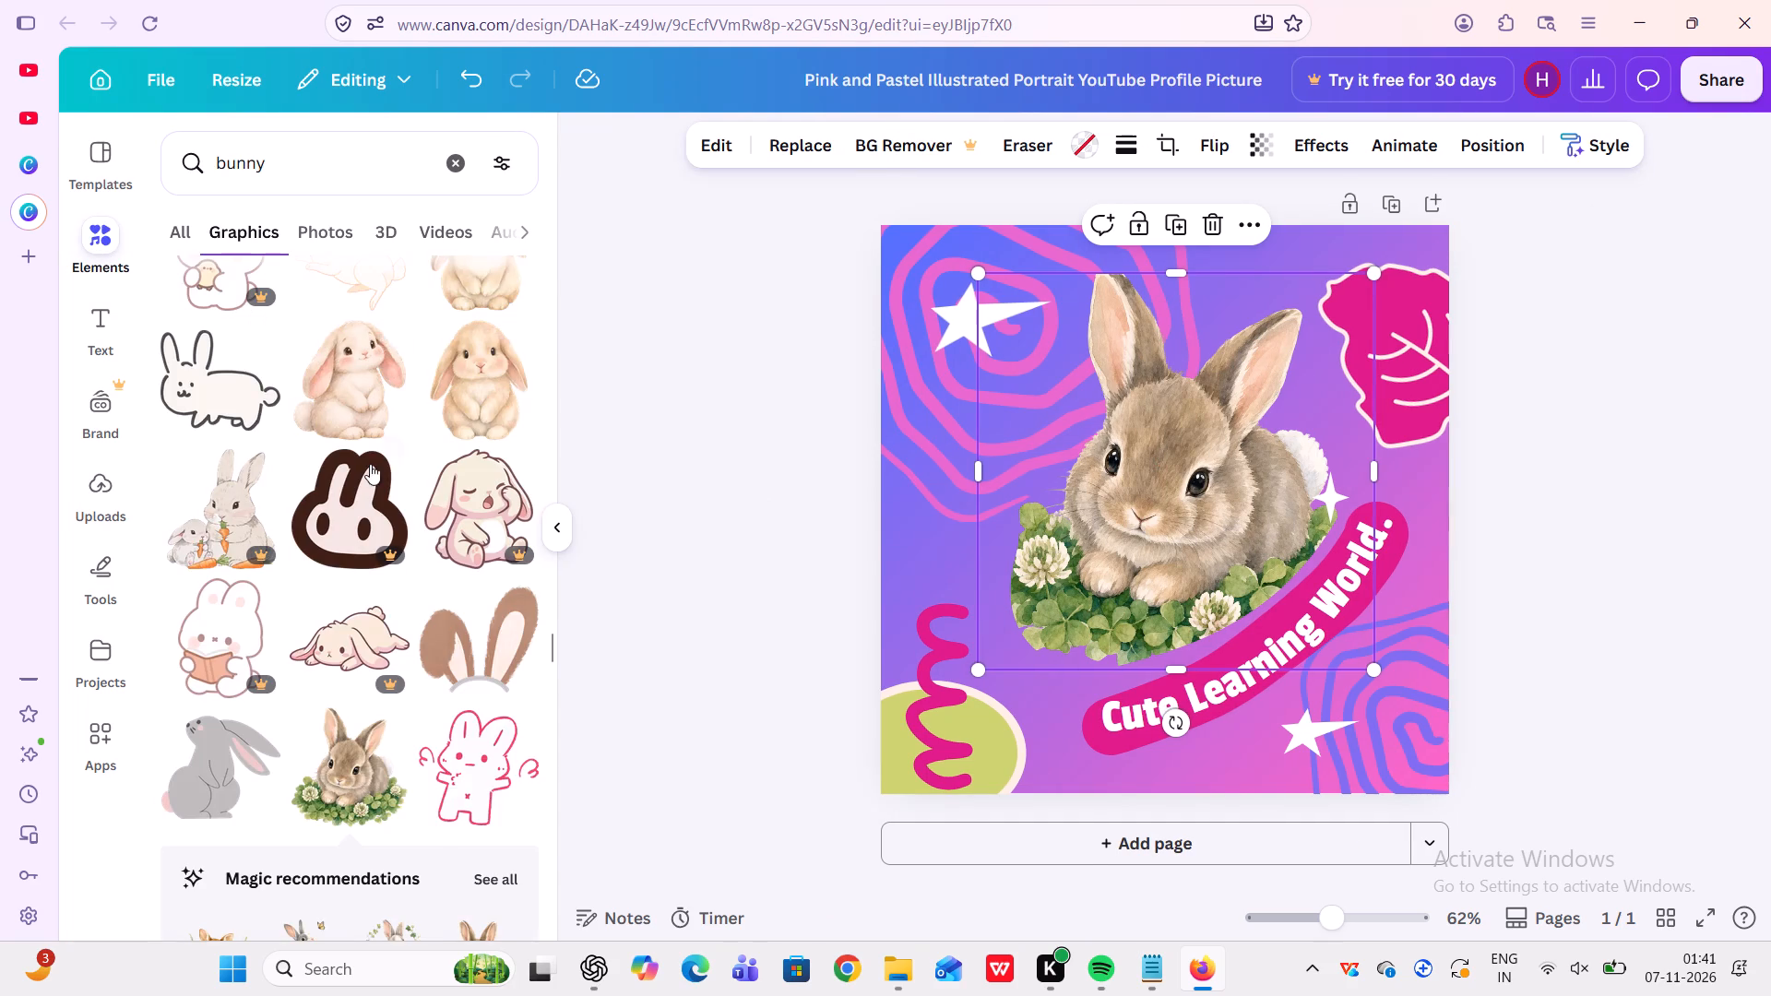
scroll(370, 464, "up", 8)
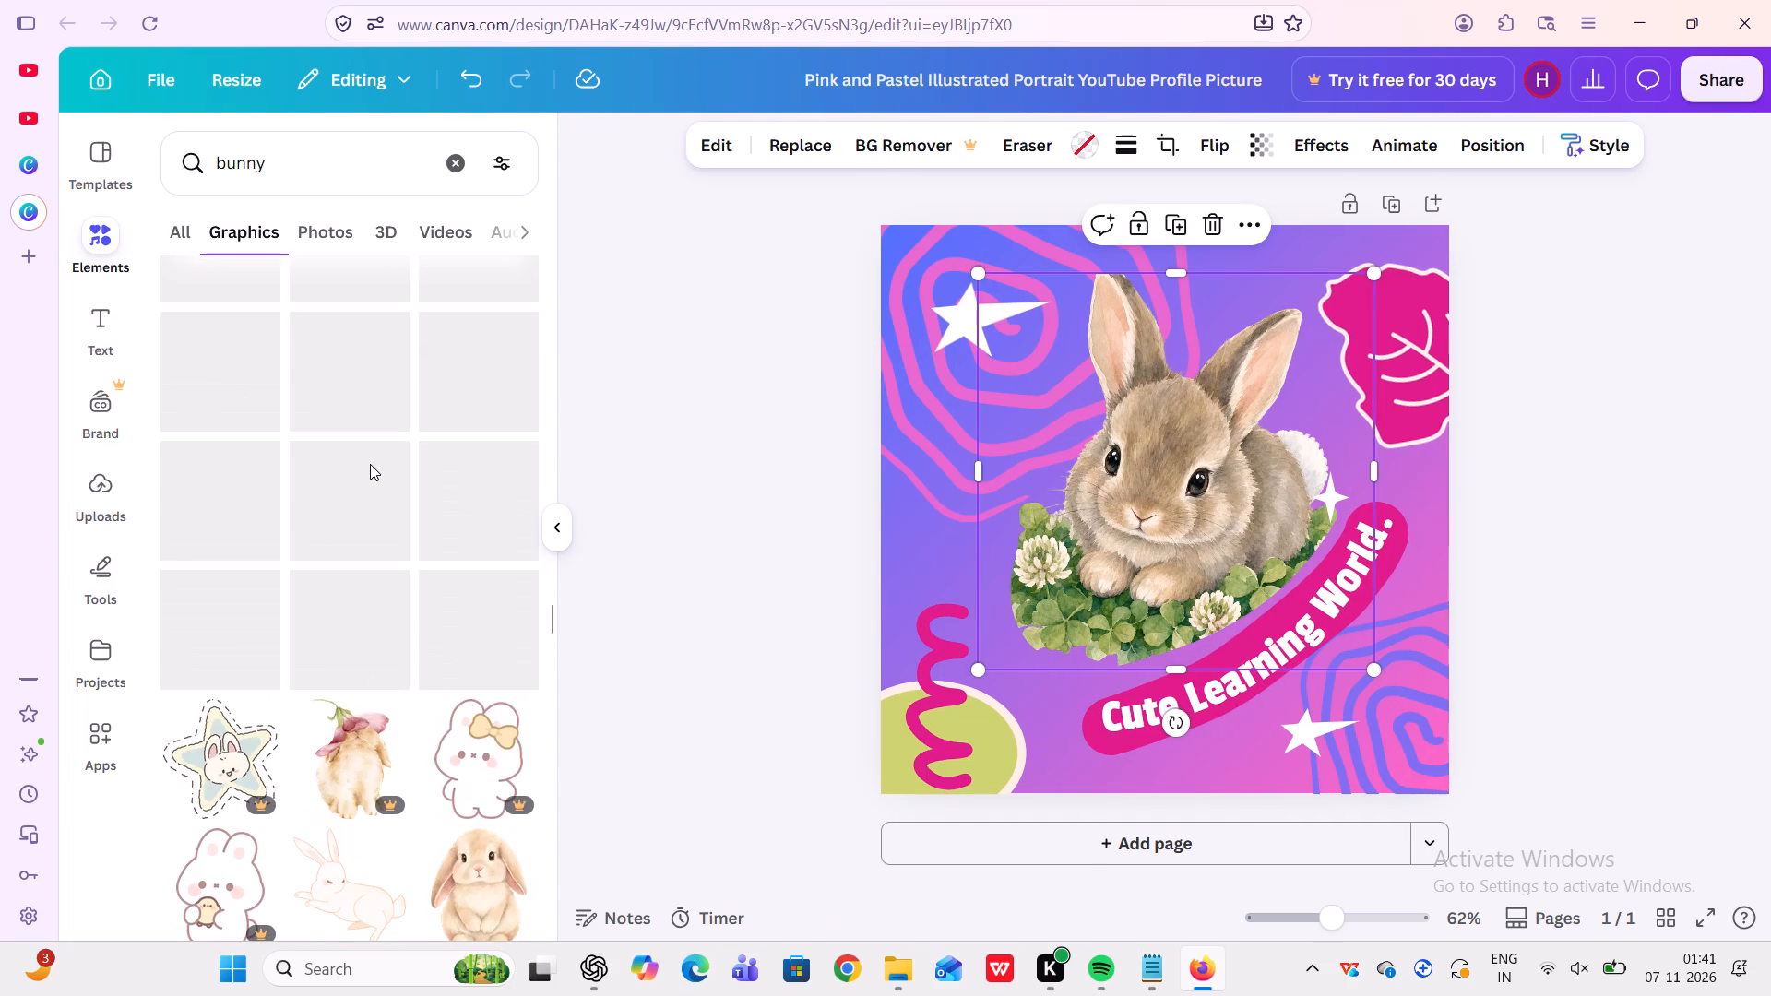
scroll(370, 464, "up", 5)
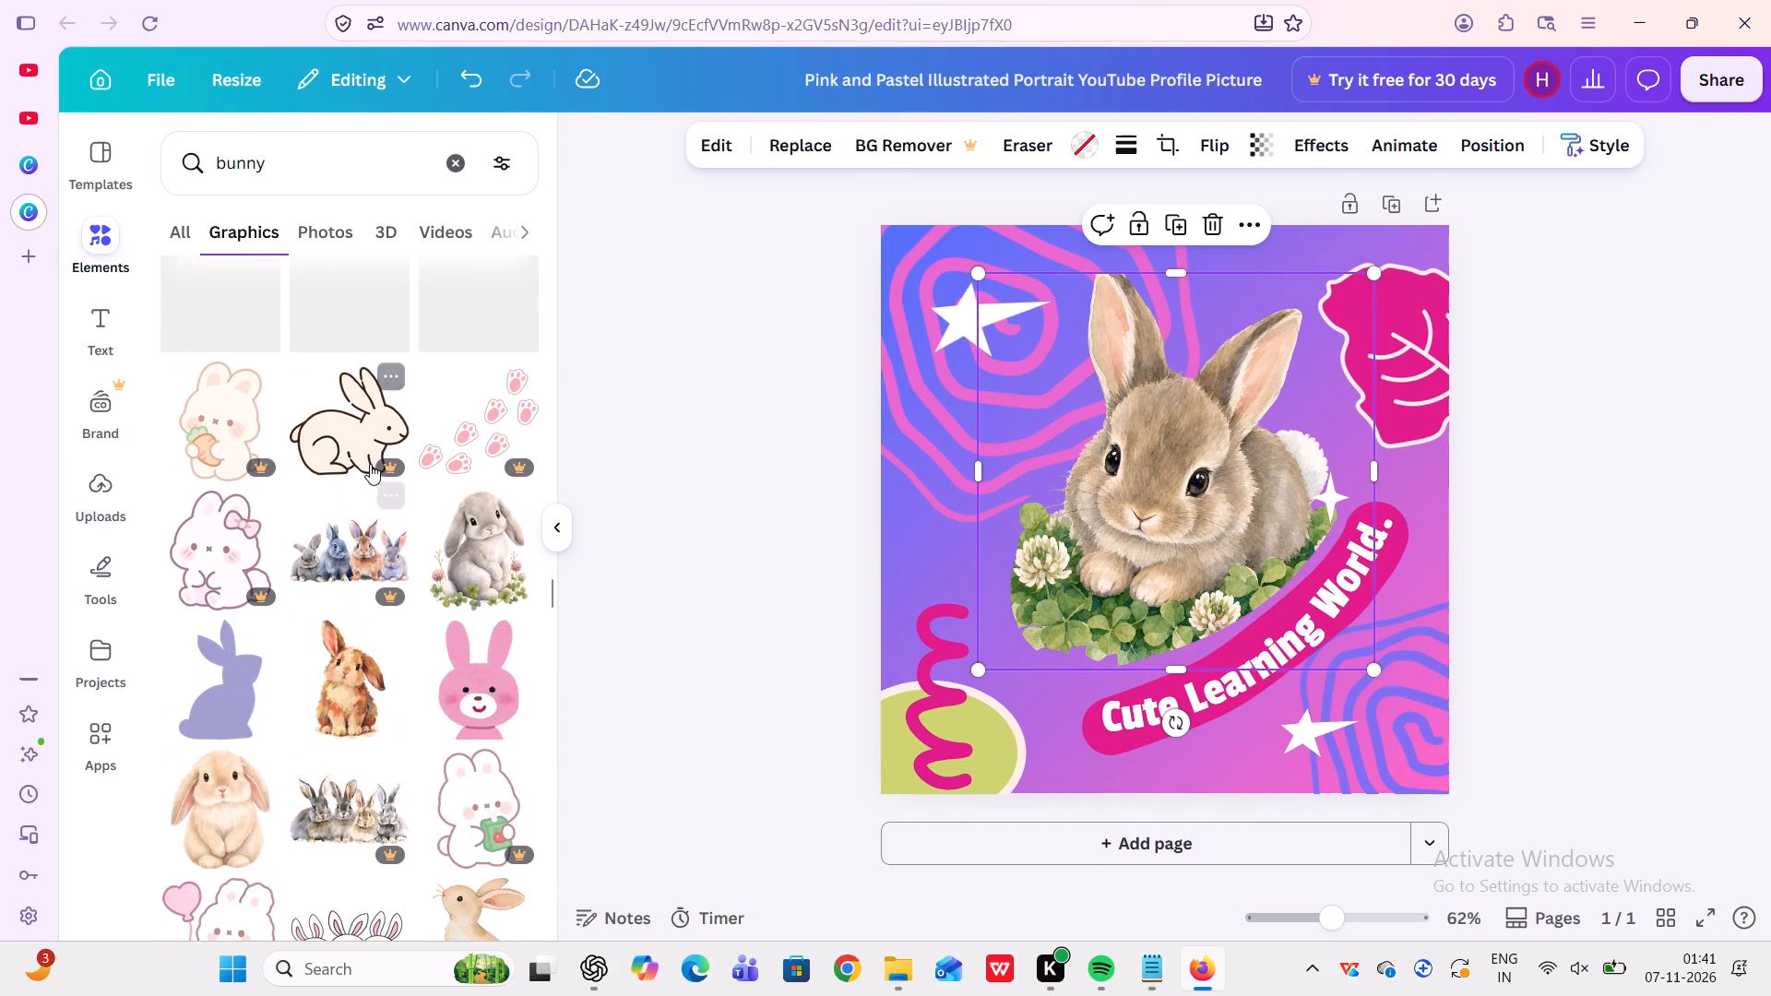
scroll(370, 464, "up", 1)
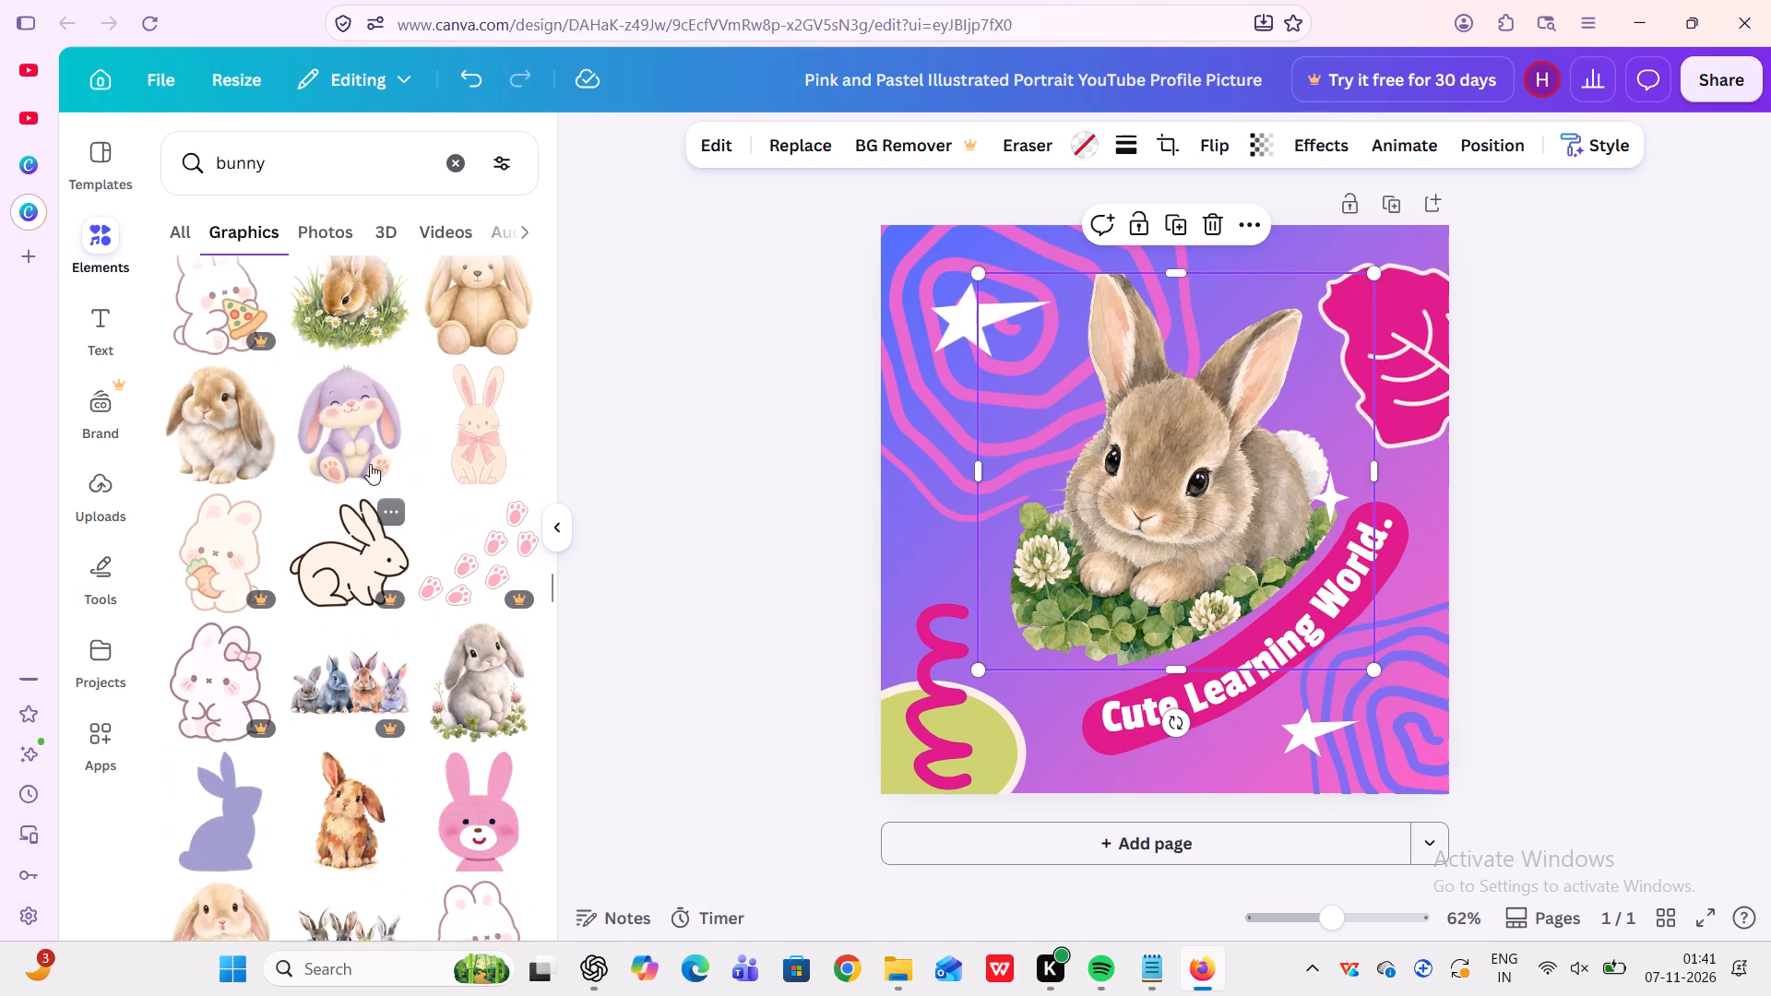
scroll(370, 464, "up", 1)
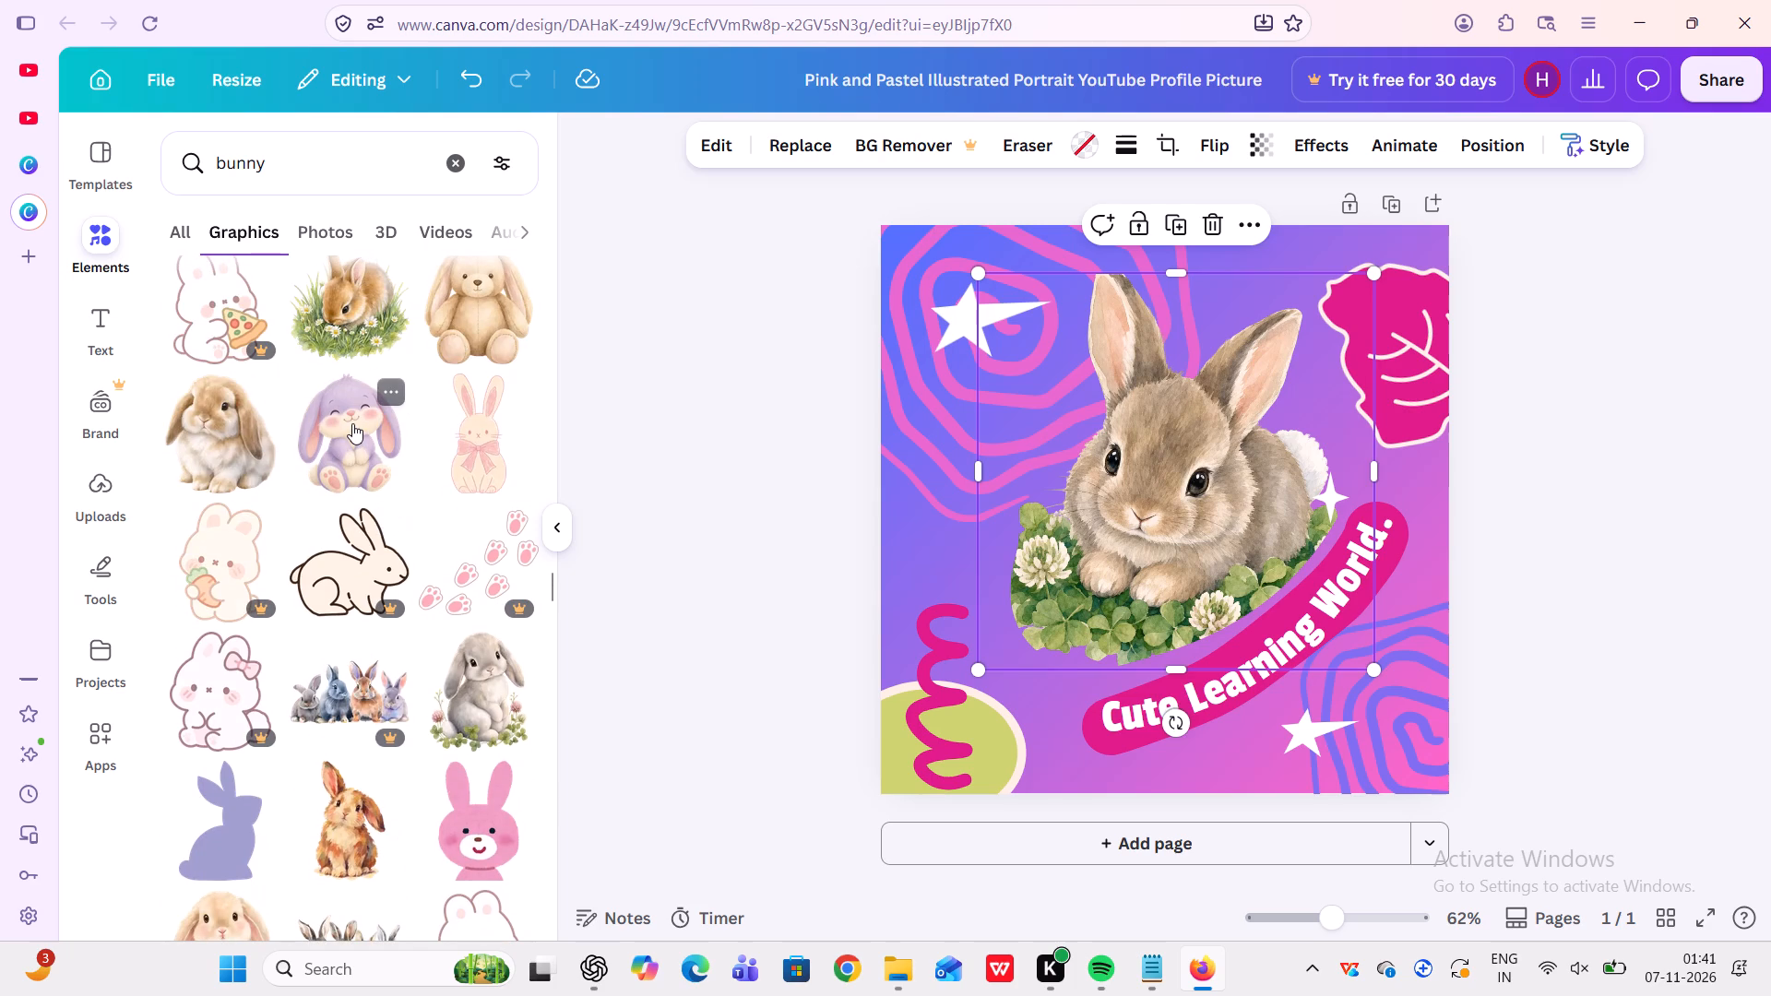
left_click(352, 423)
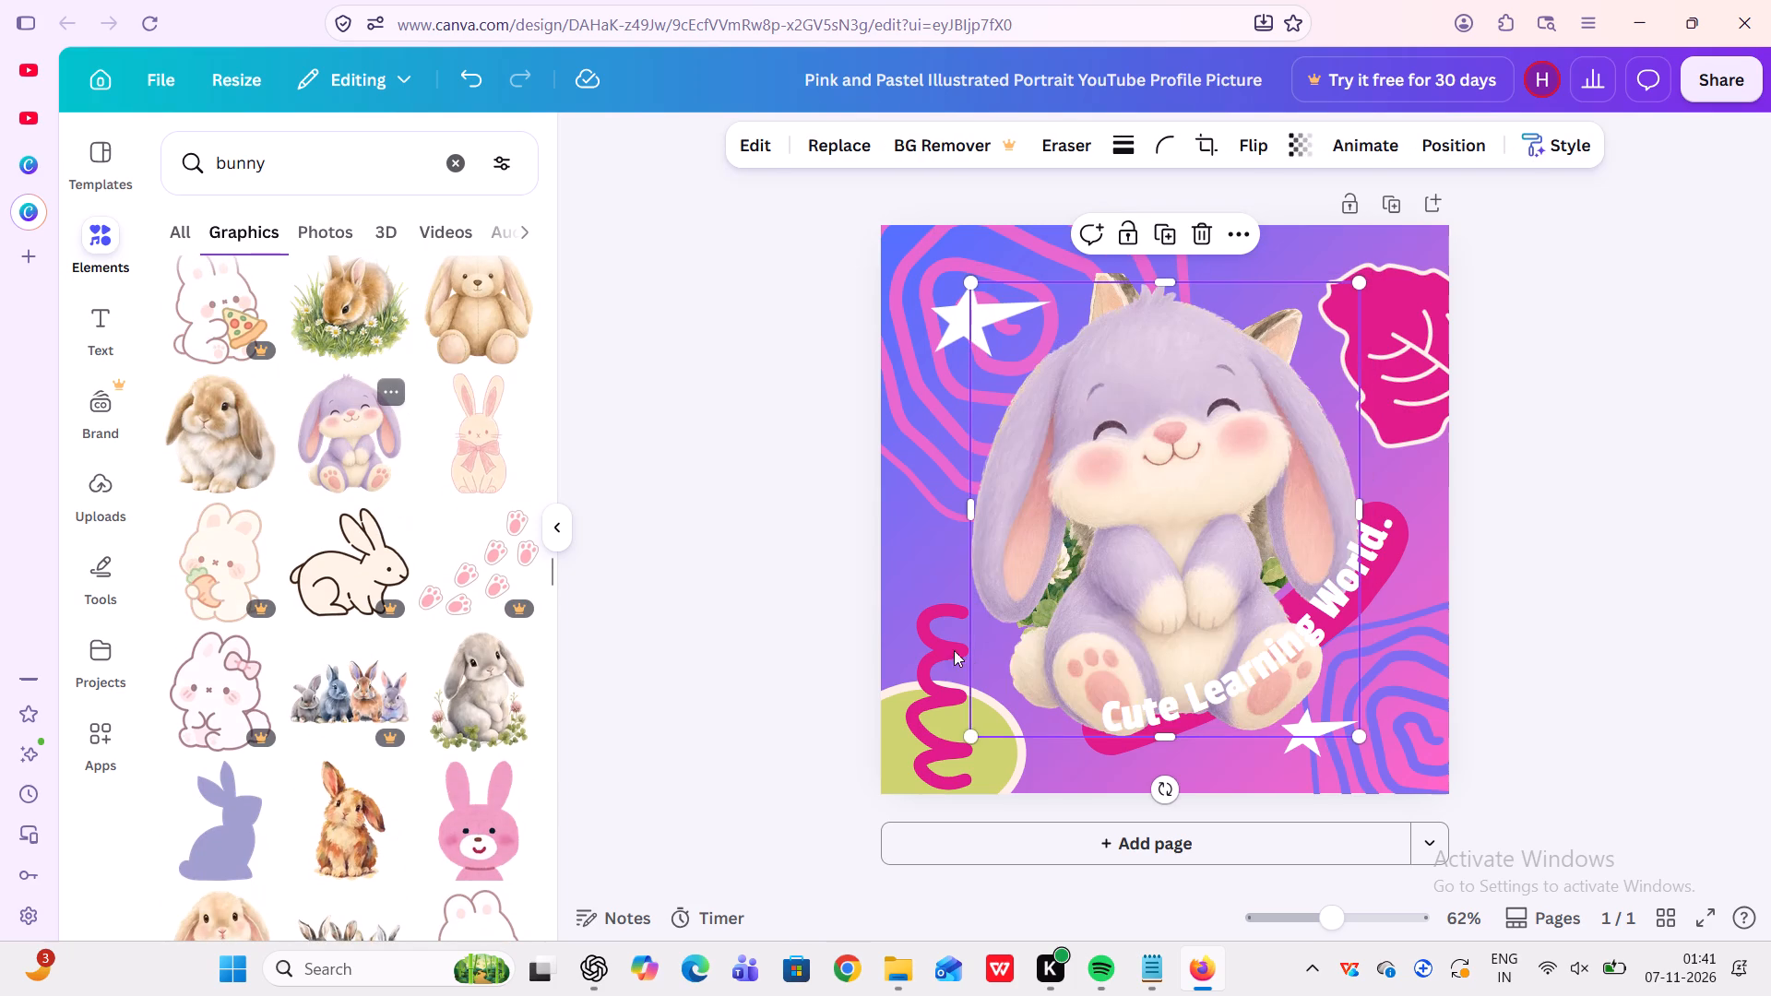
left_click_drag(1086, 642, 1105, 599)
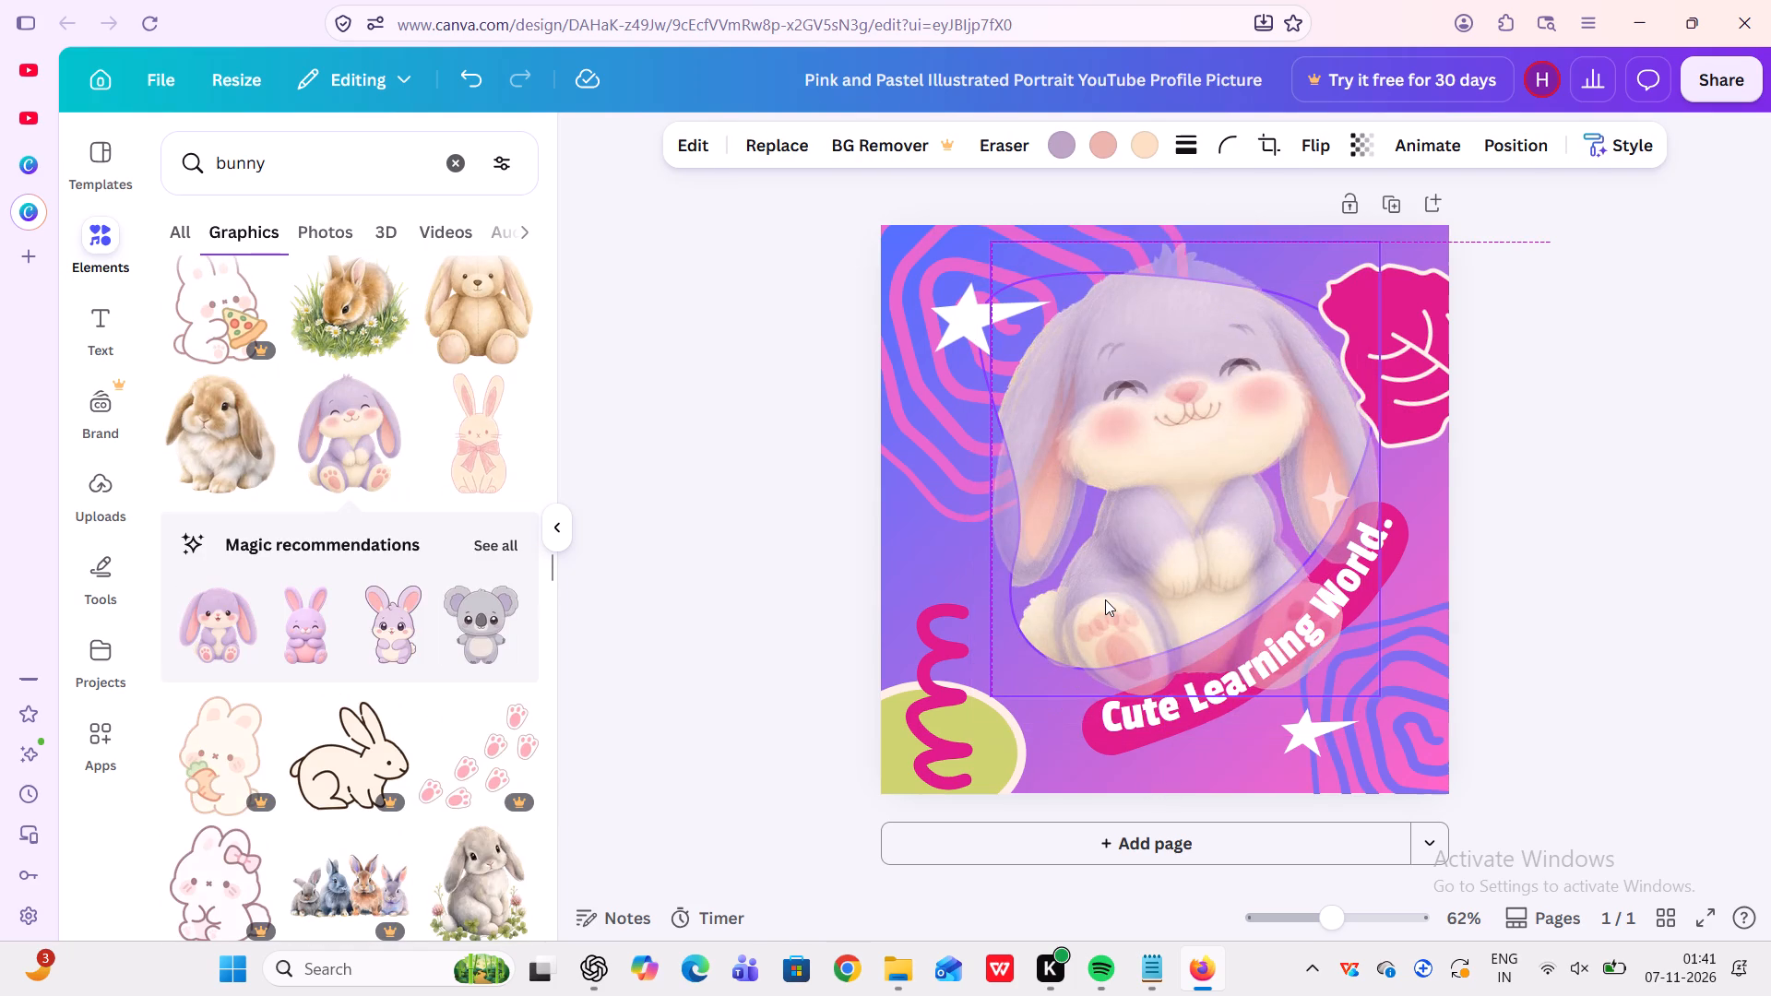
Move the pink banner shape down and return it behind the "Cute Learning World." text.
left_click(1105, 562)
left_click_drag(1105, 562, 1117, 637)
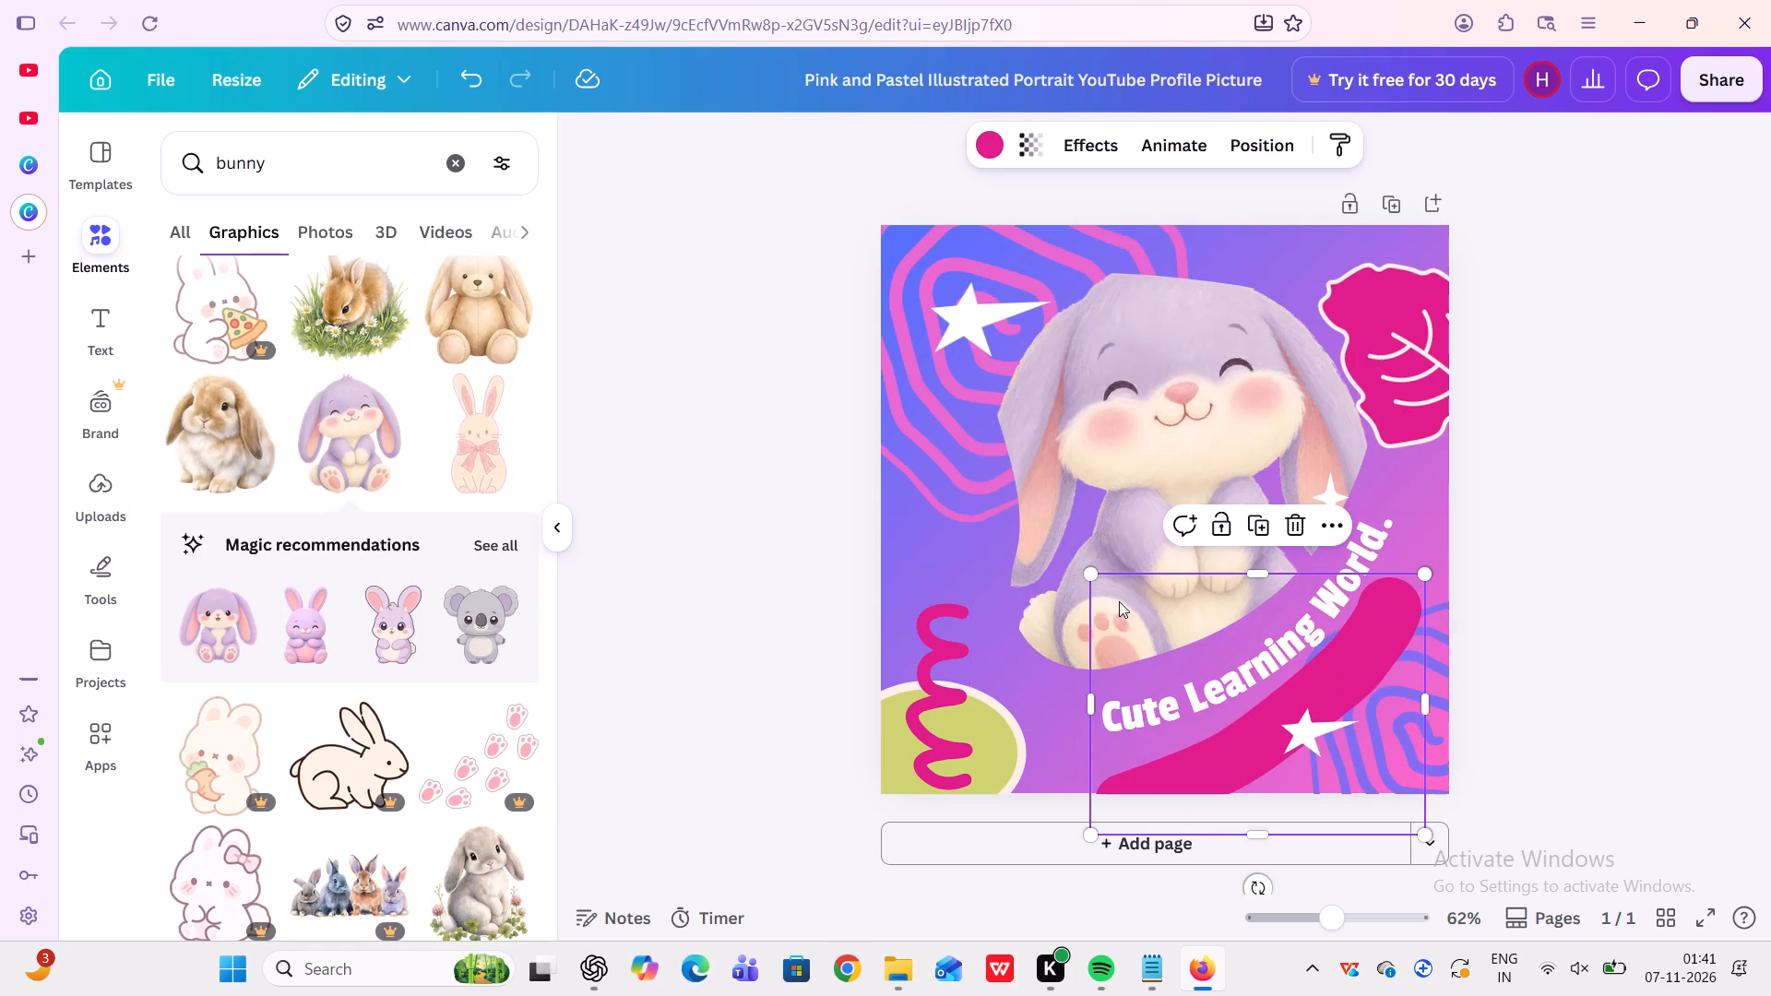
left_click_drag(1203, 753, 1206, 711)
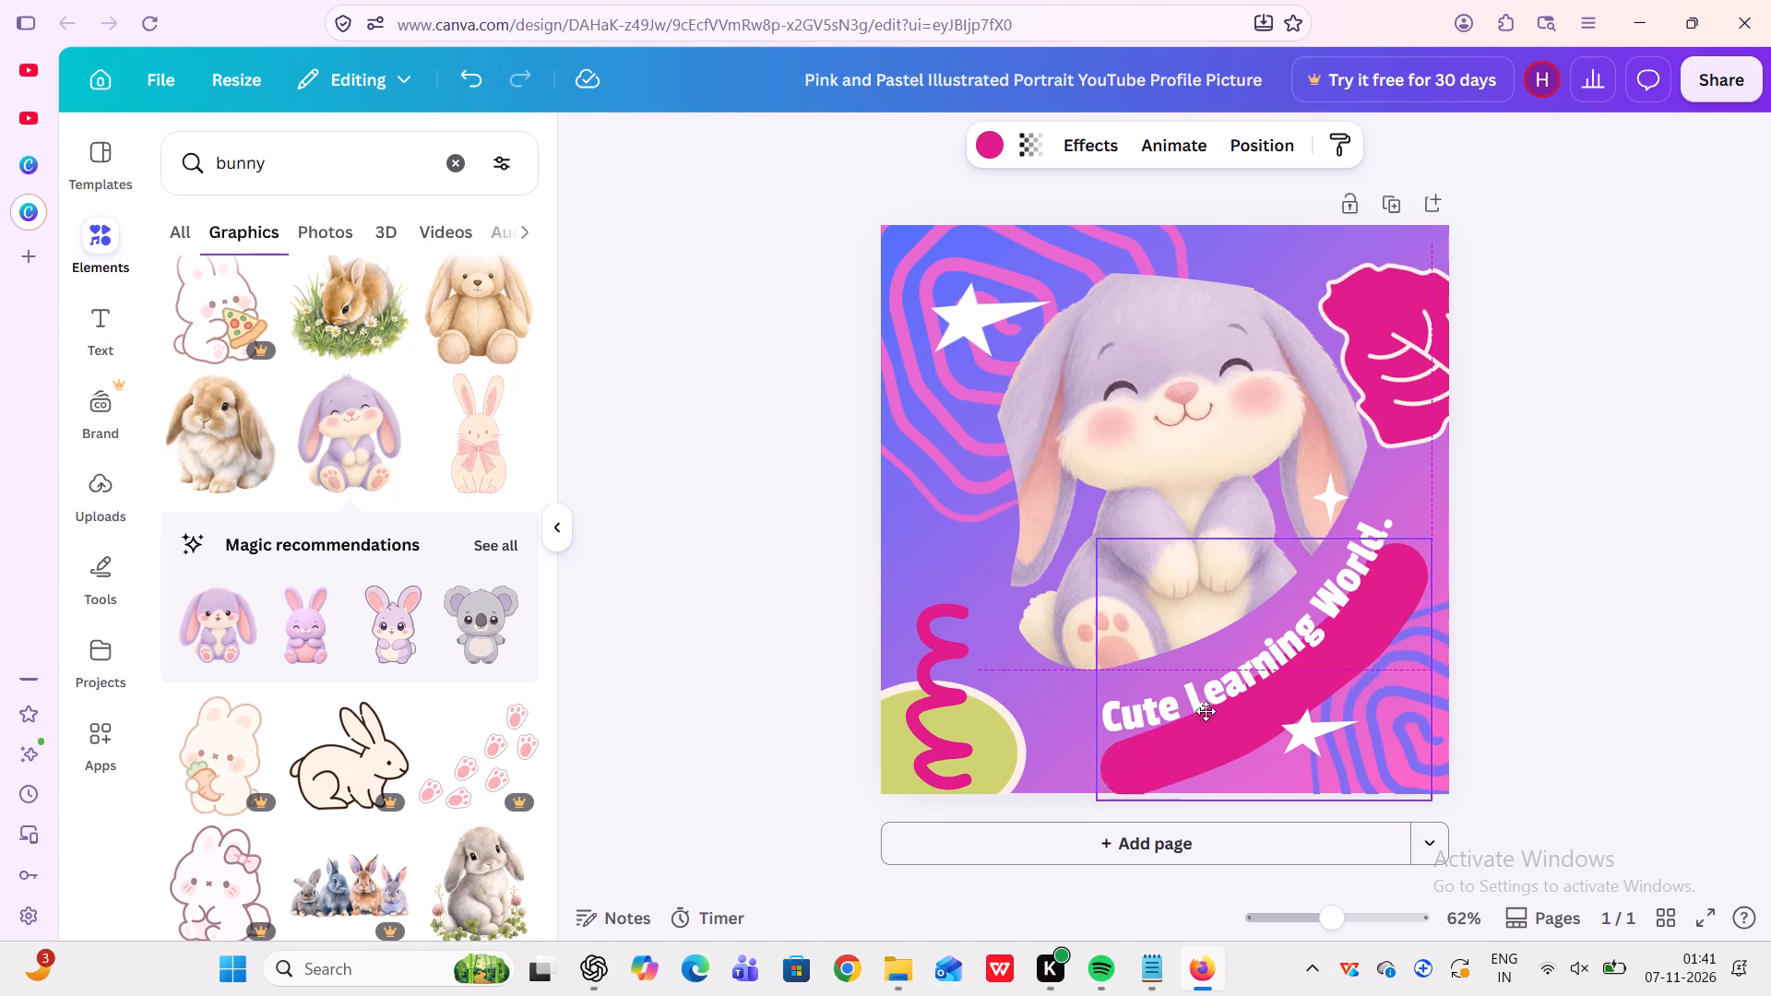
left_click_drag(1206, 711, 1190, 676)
Crop the framed purple bunny by shifting it down so the top of its head fits inside the frame.
left_click(1183, 396)
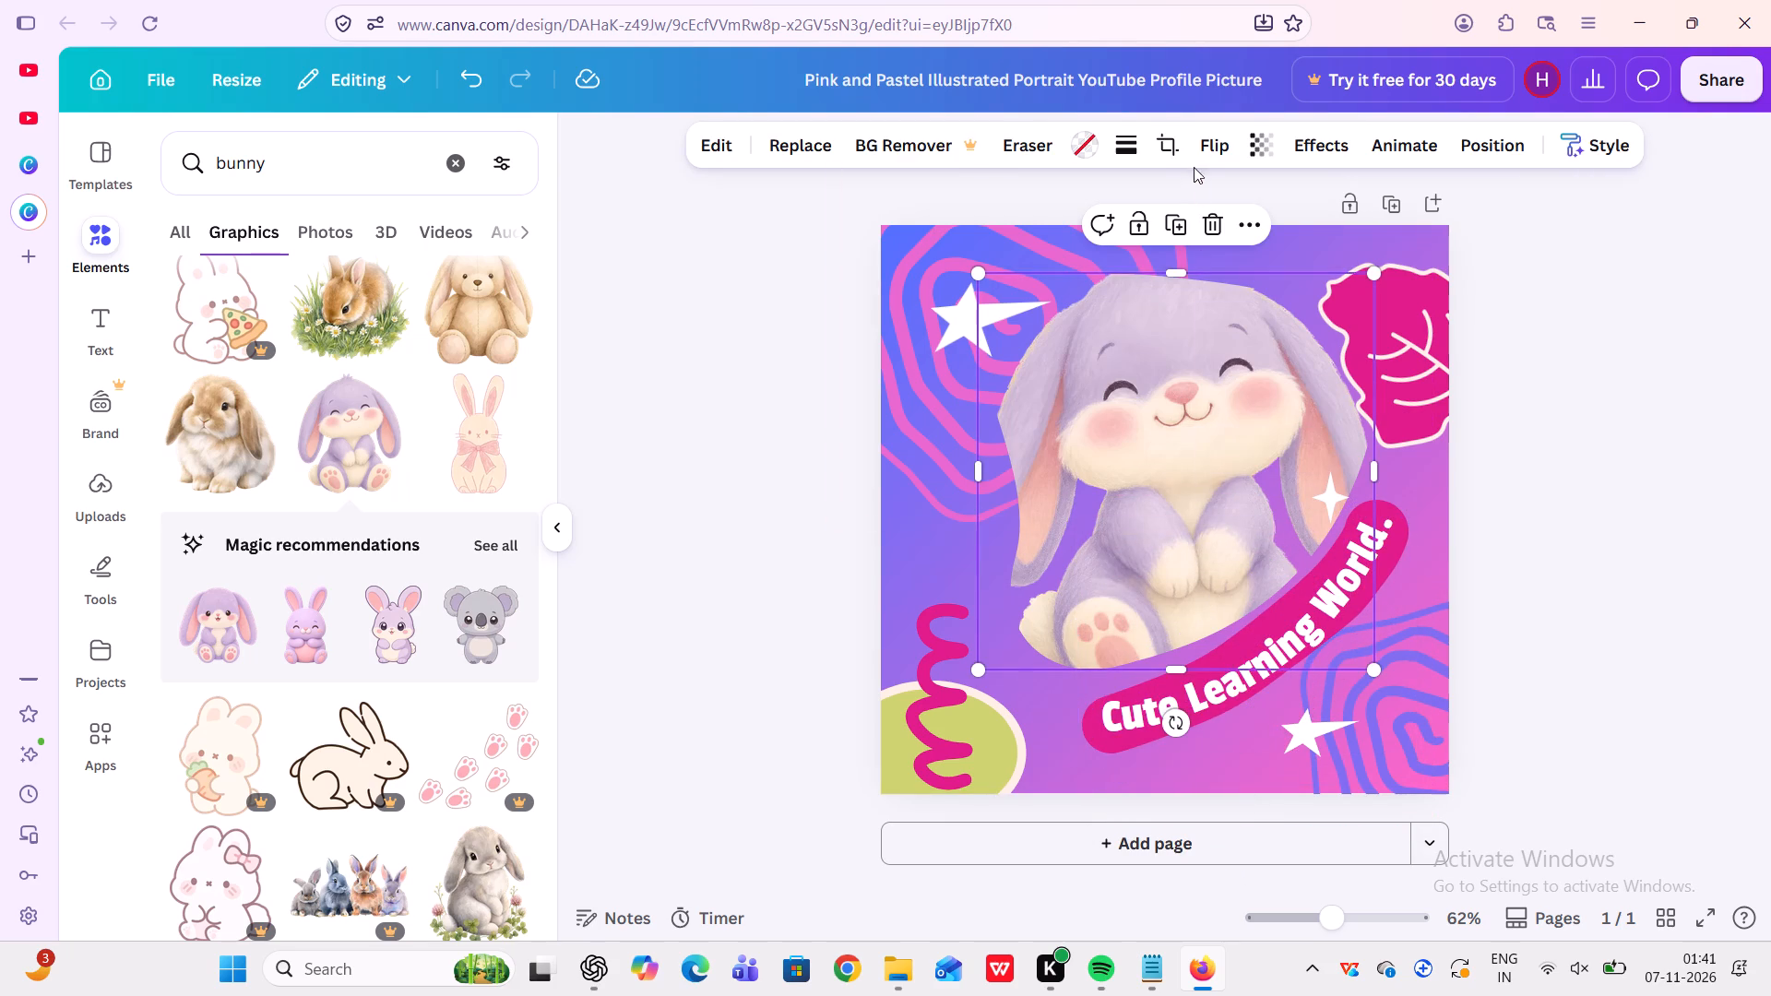
left_click(1177, 150)
left_click_drag(1208, 441, 1238, 492)
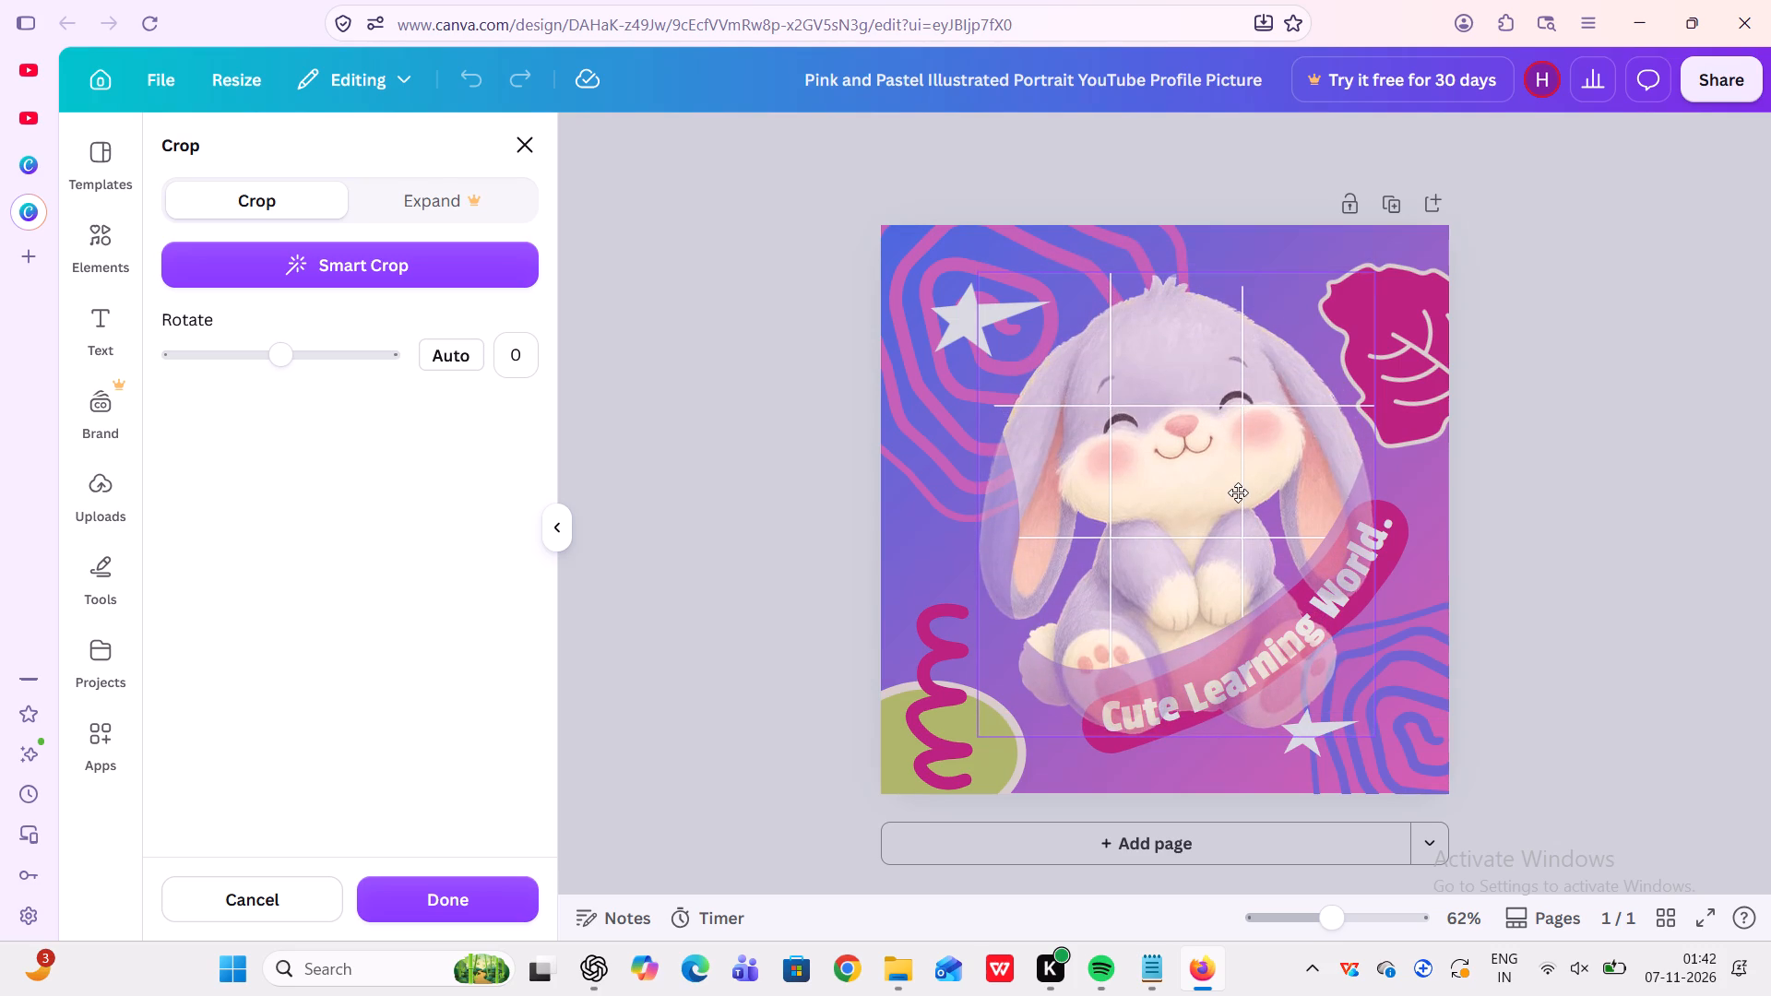
left_click_drag(1238, 492, 1240, 498)
left_click(842, 717)
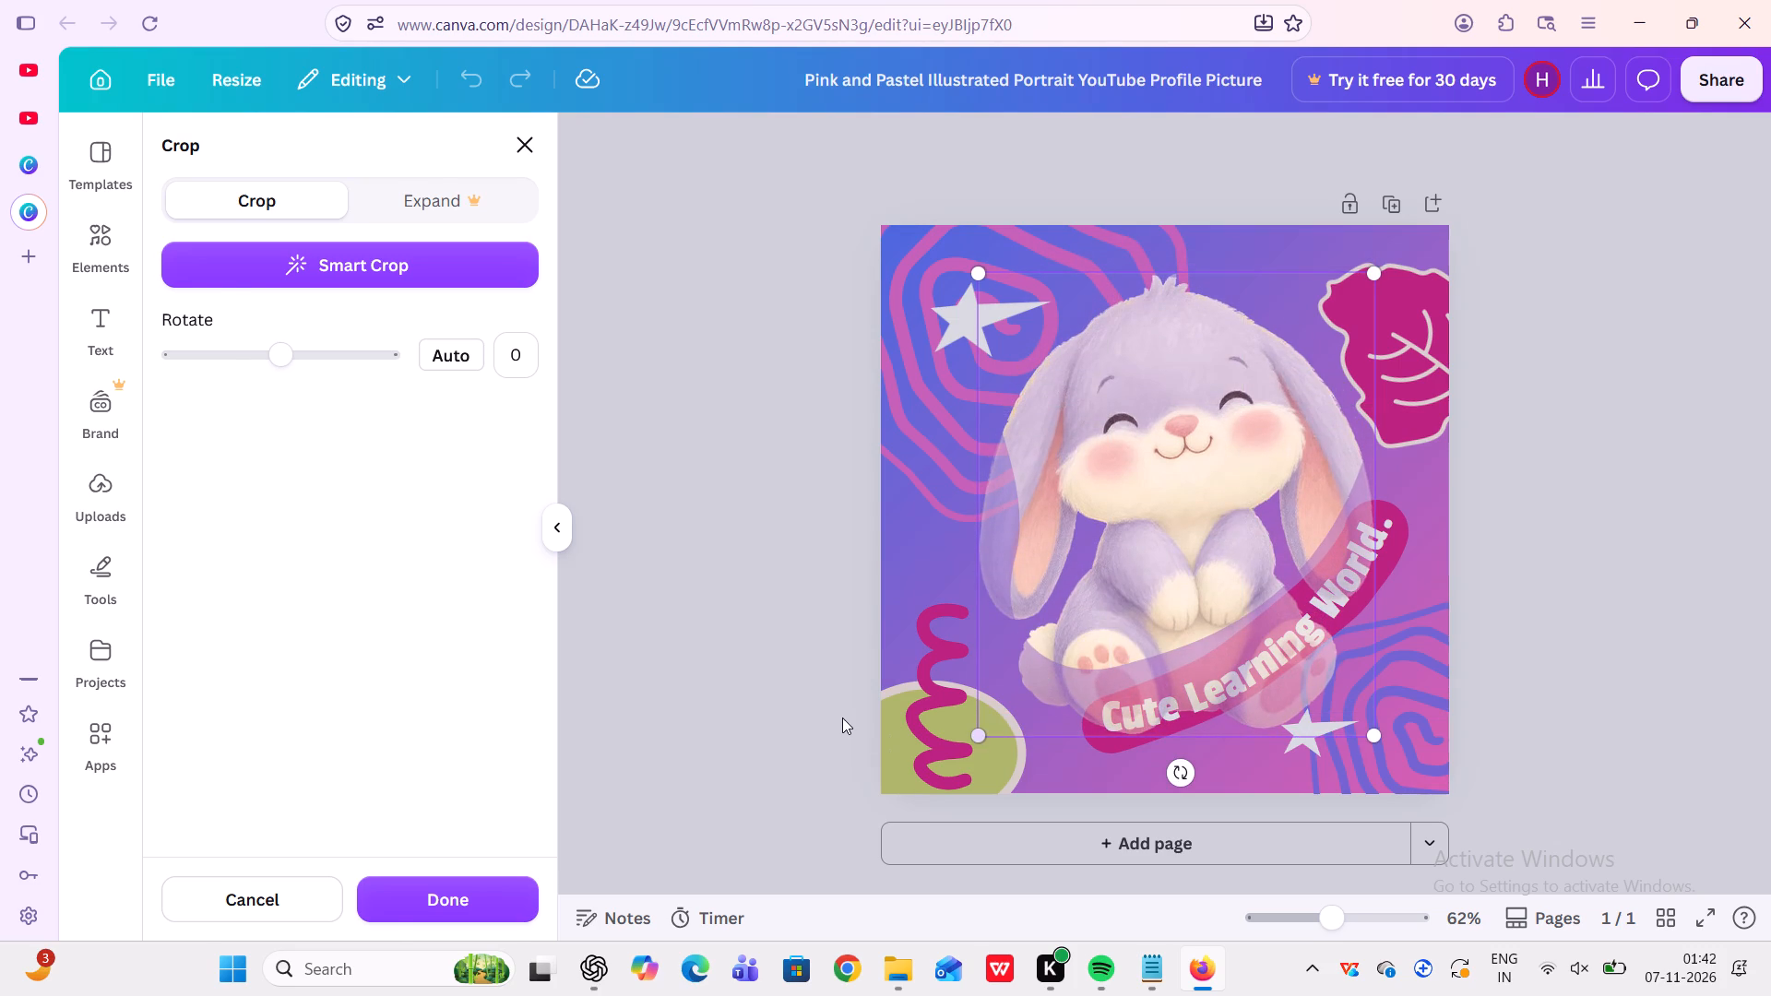
Enlarge the framed purple bunny slightly and move it down so its lower edge tucks behind the pink banner.
left_click(1164, 547)
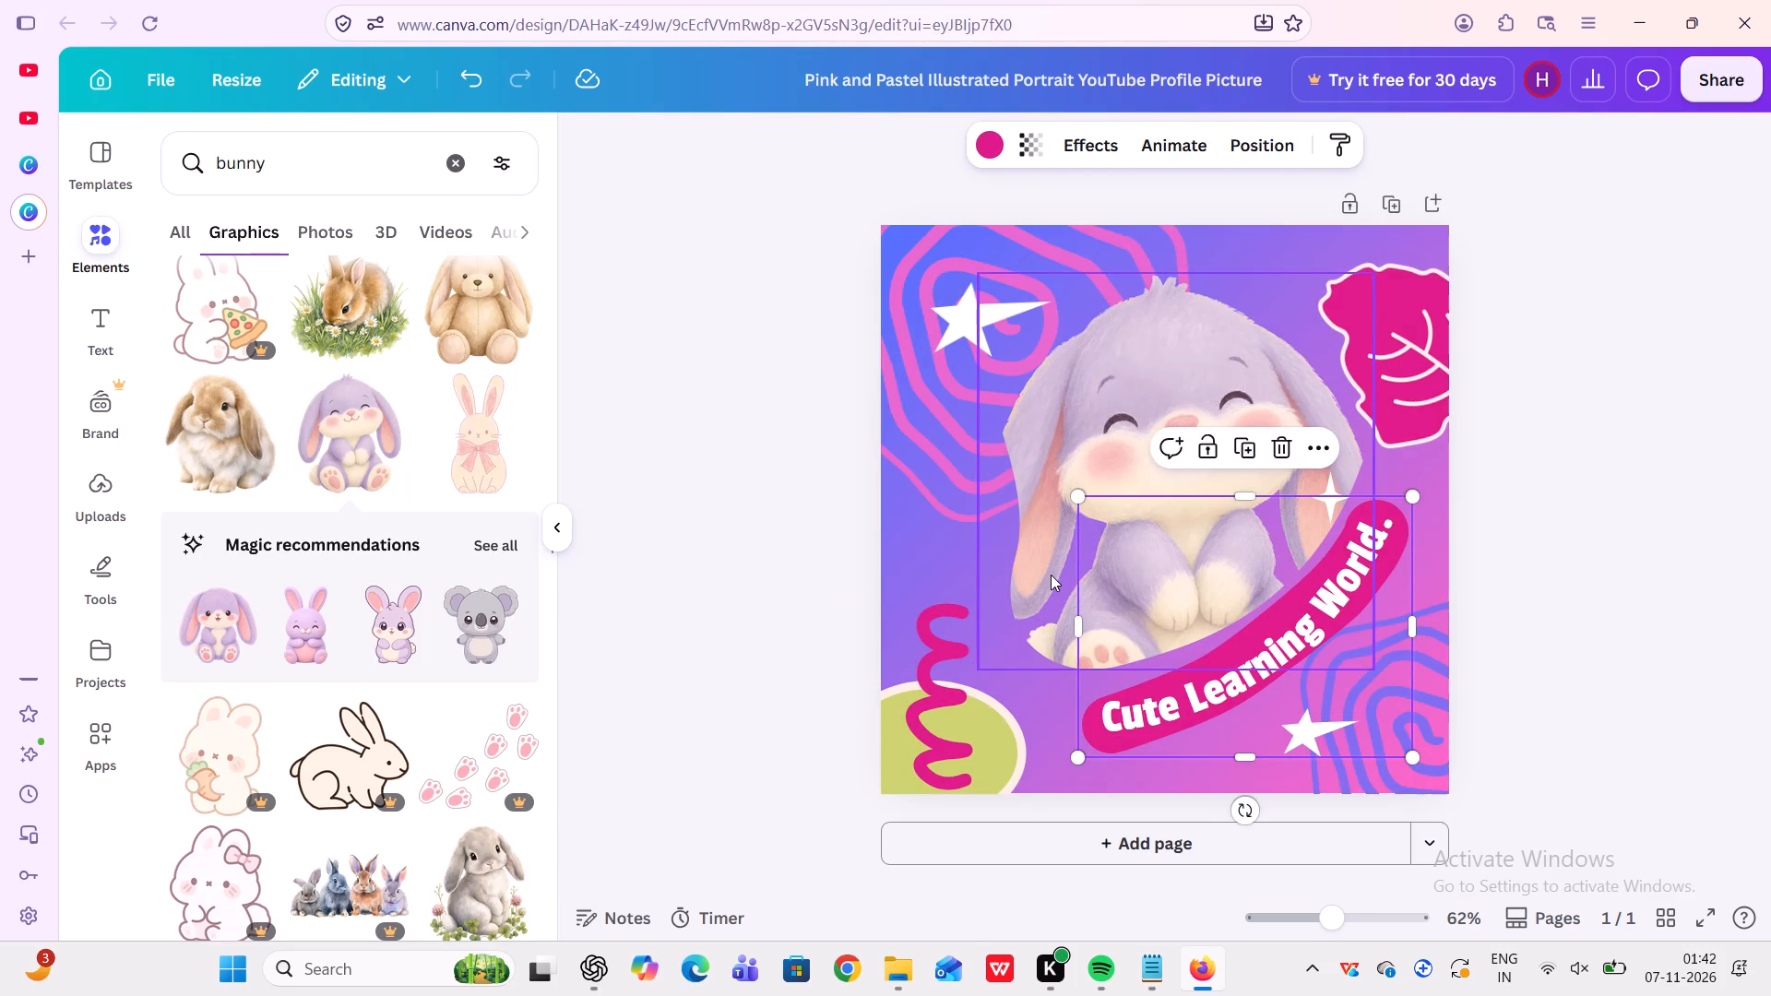
left_click(1051, 575)
left_click(975, 668)
left_click_drag(975, 668, 958, 680)
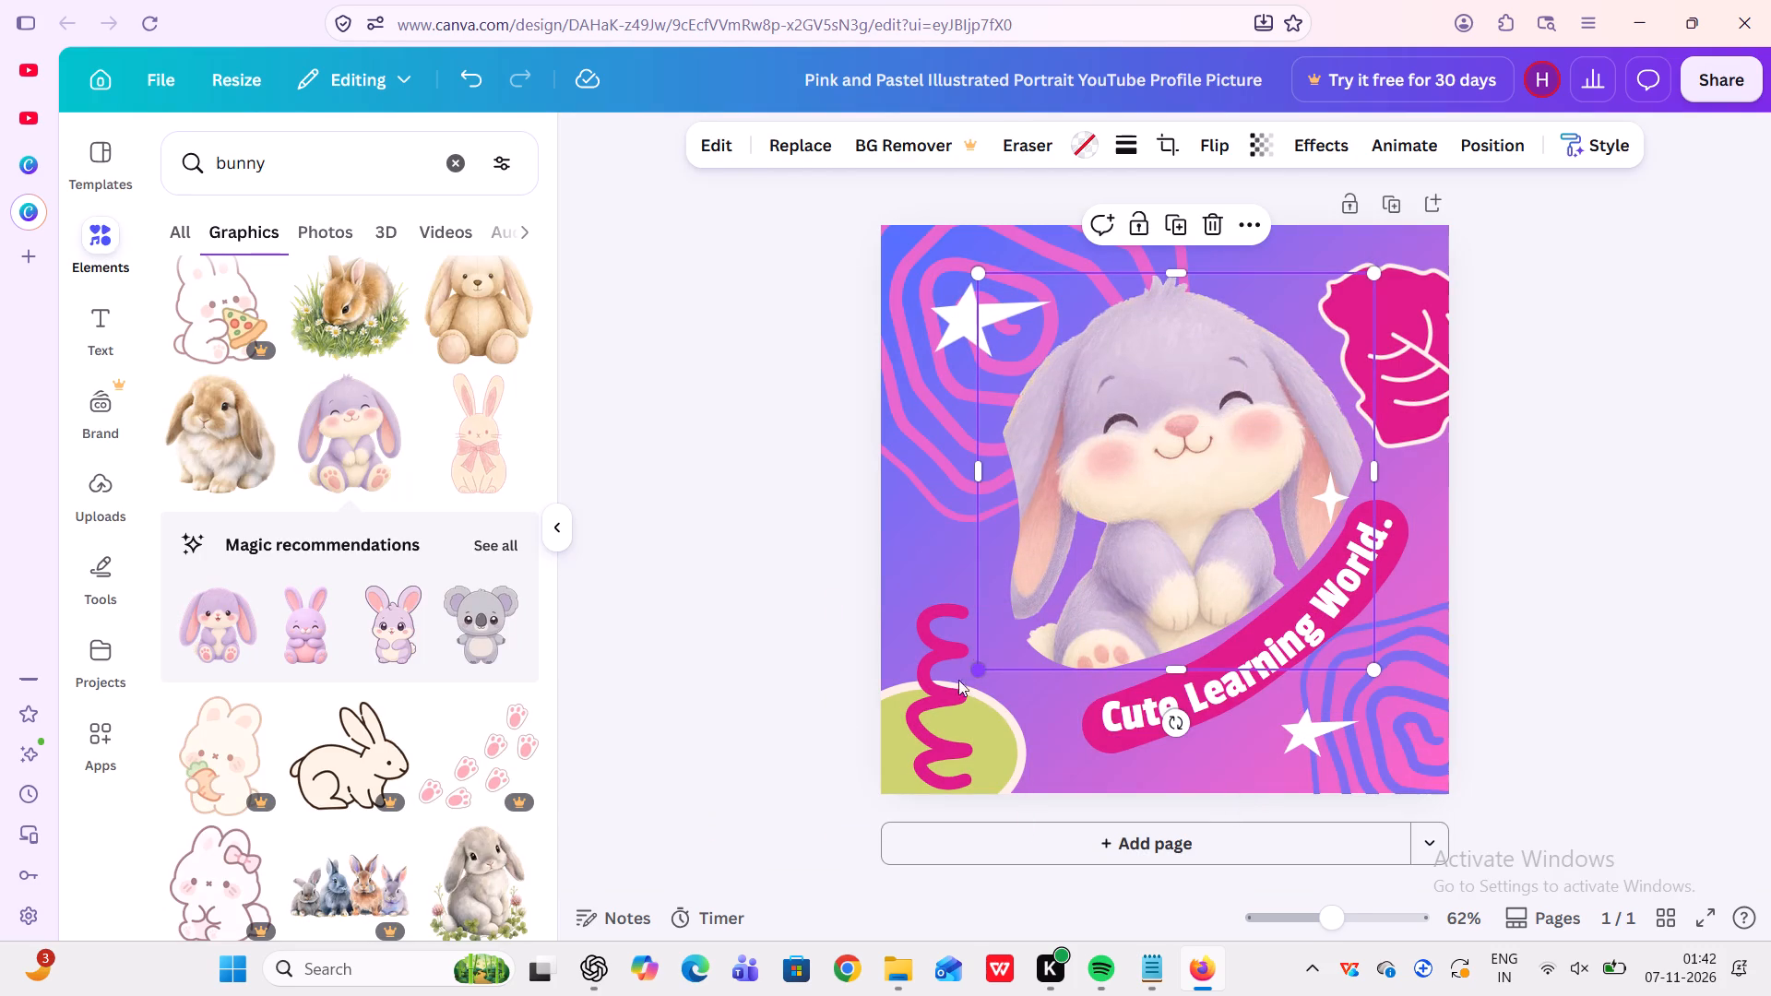
left_click_drag(958, 680, 955, 695)
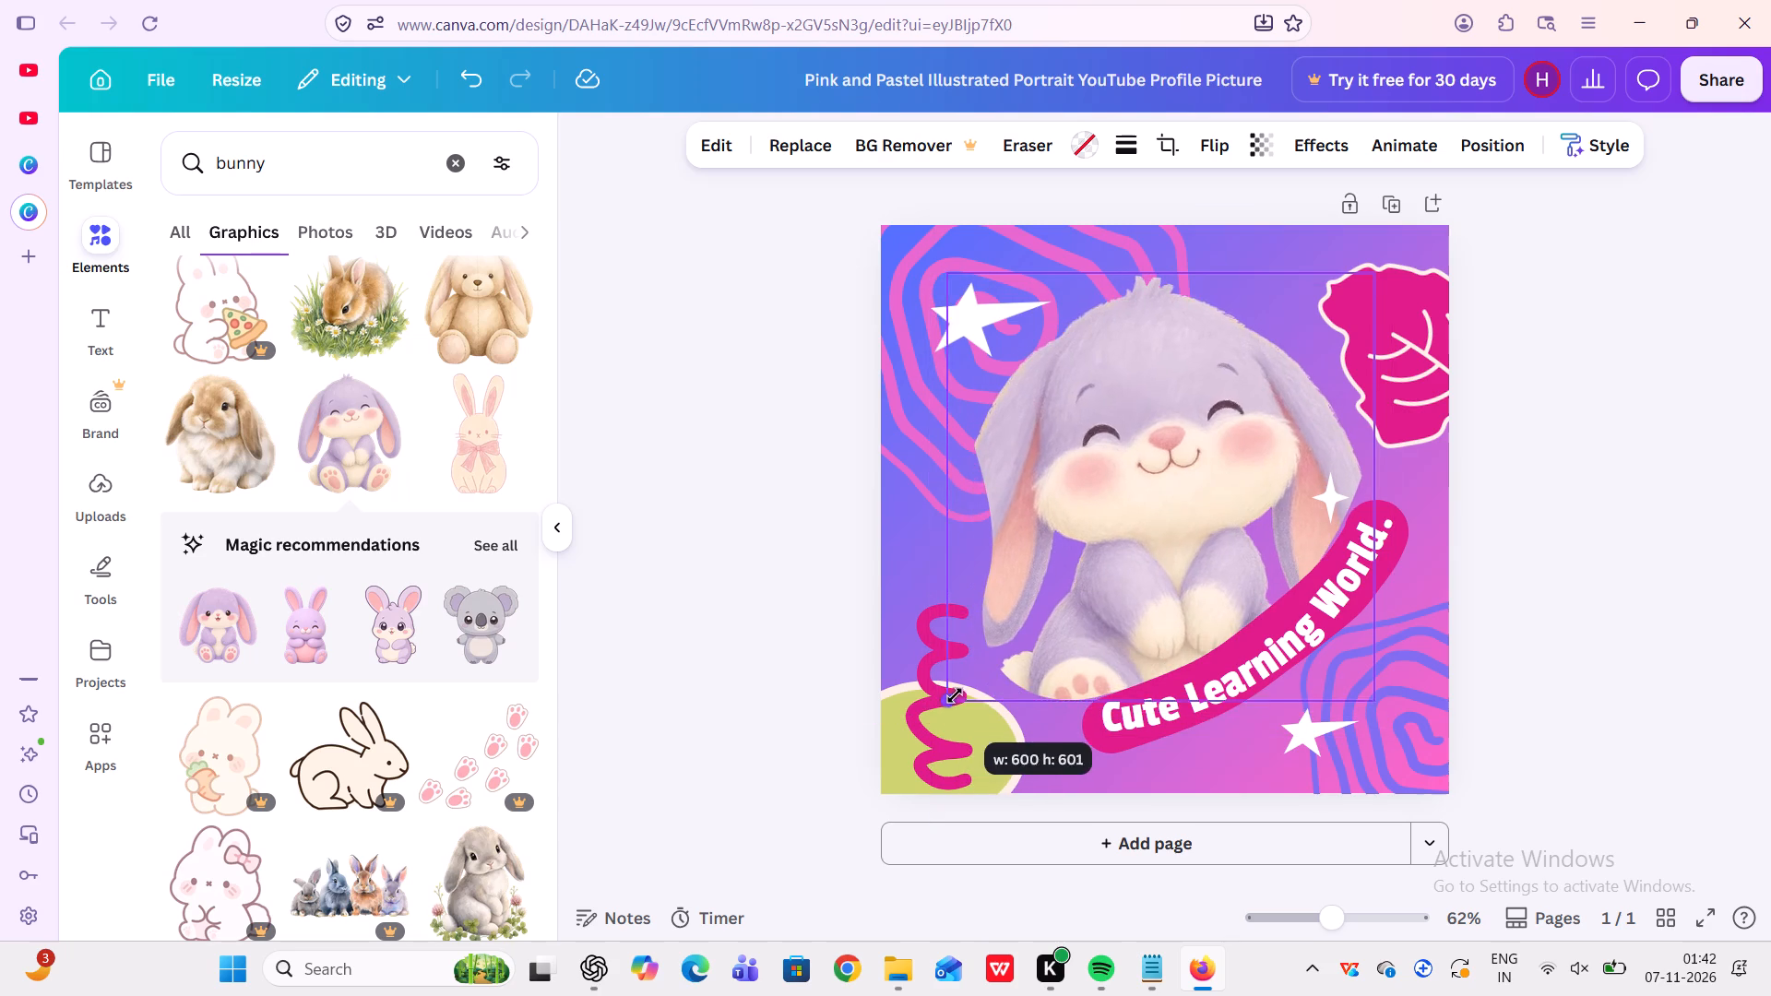
left_click_drag(955, 695, 885, 728)
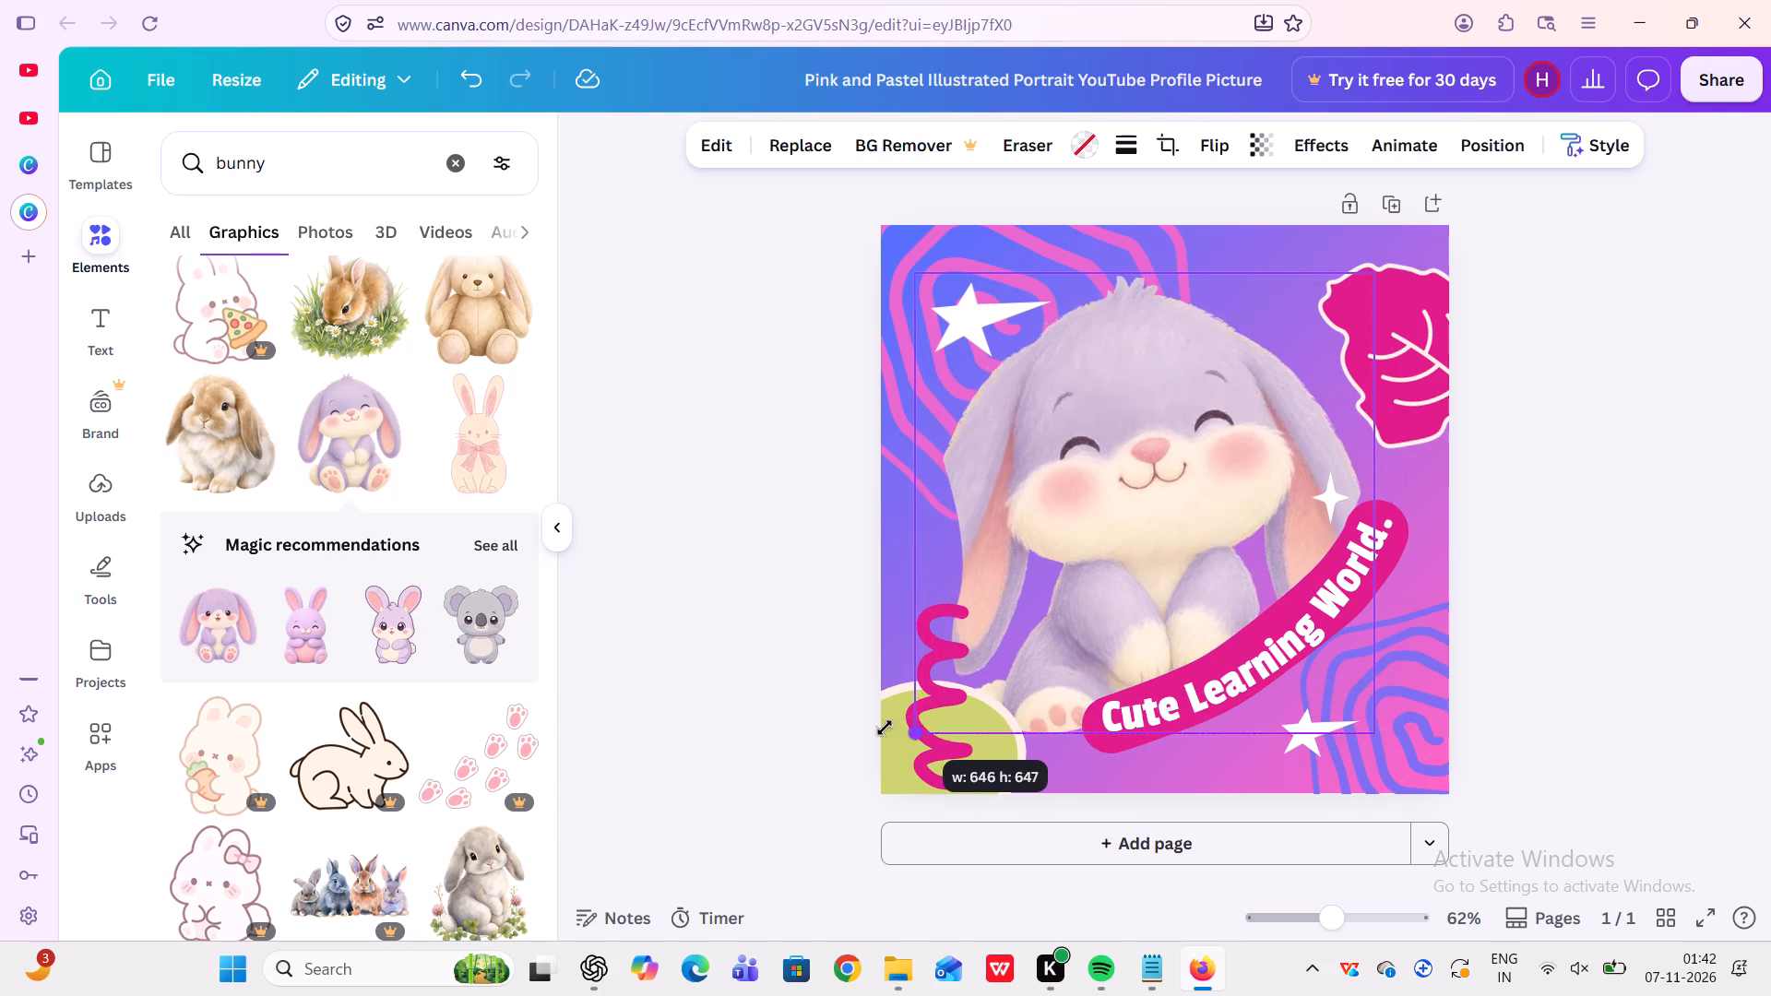
left_click_drag(885, 728, 926, 896)
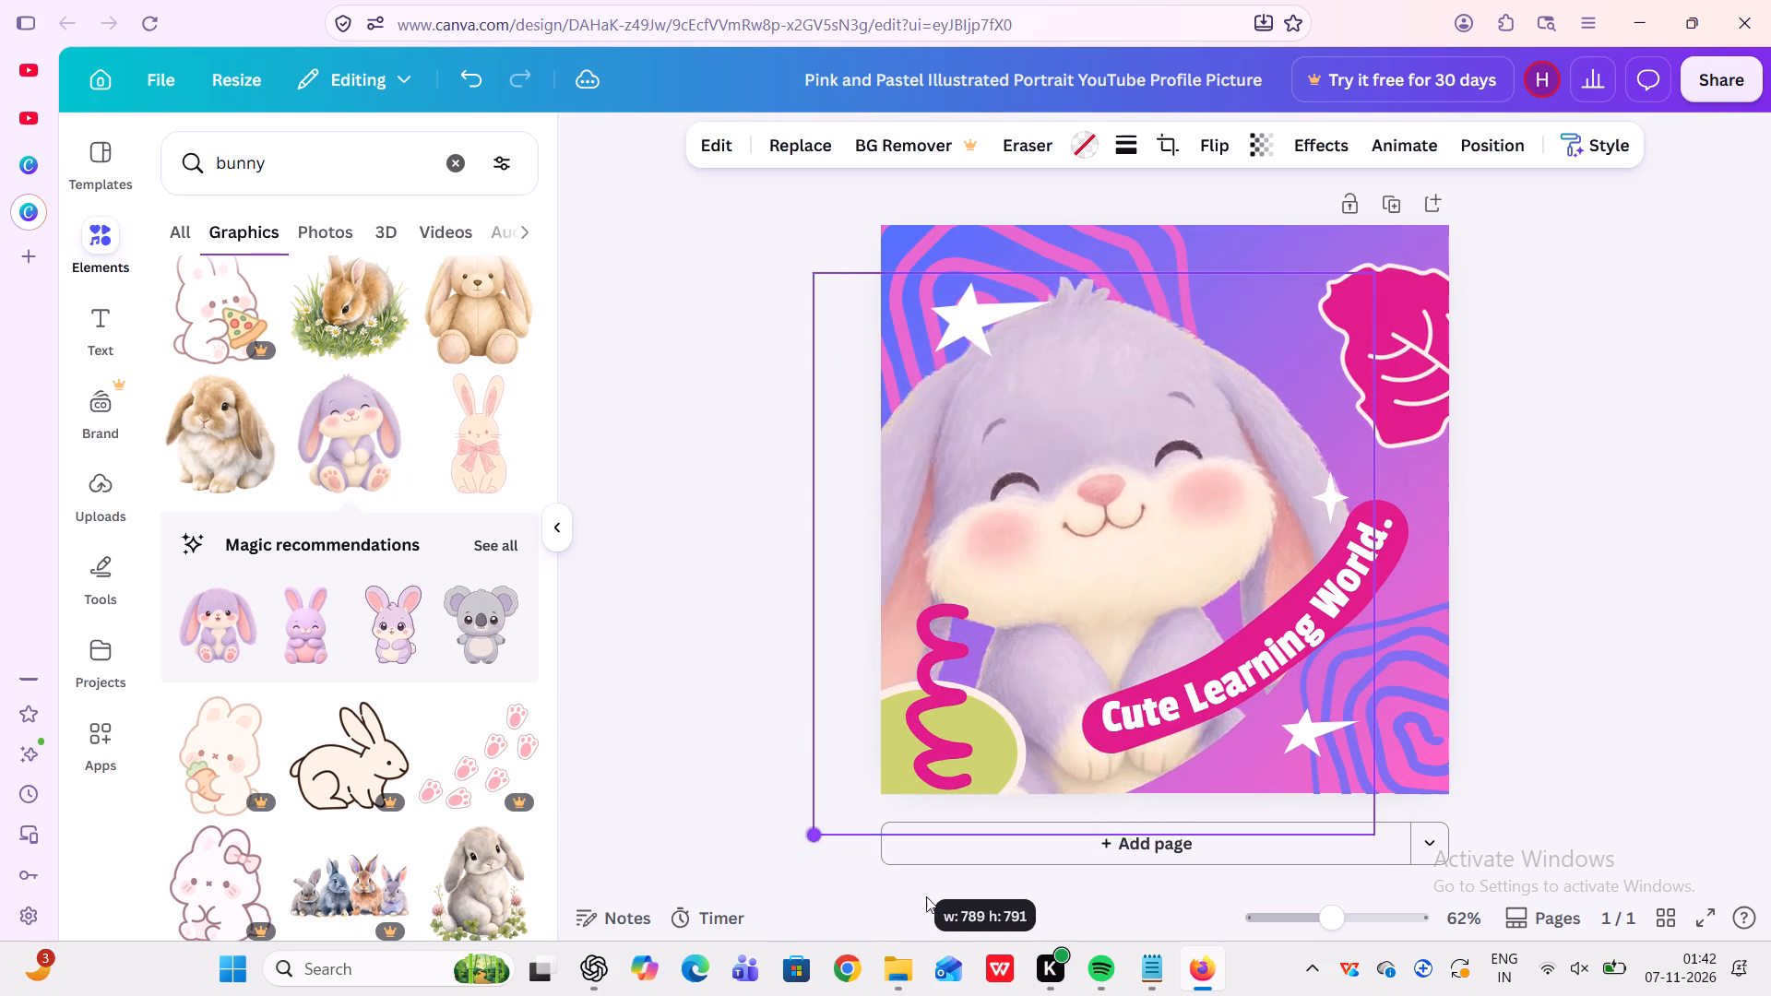
left_click_drag(926, 896, 1055, 776)
left_click_drag(1070, 628, 1077, 633)
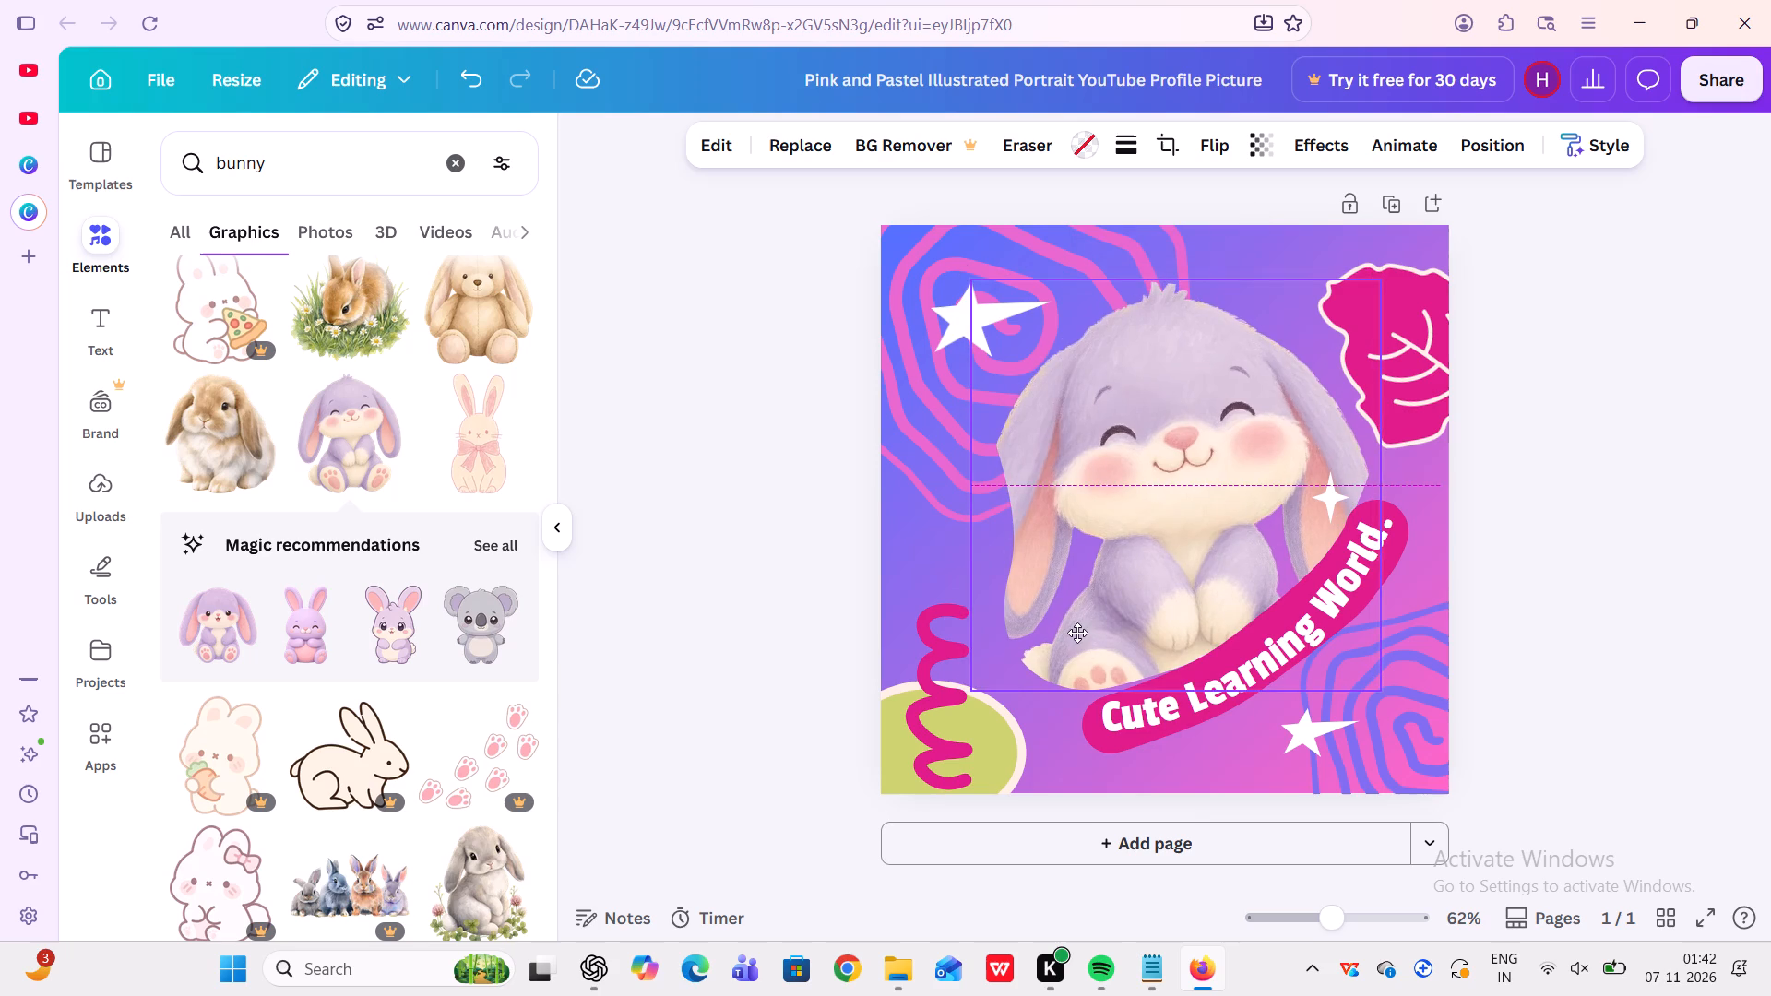
left_click_drag(1077, 633, 1085, 657)
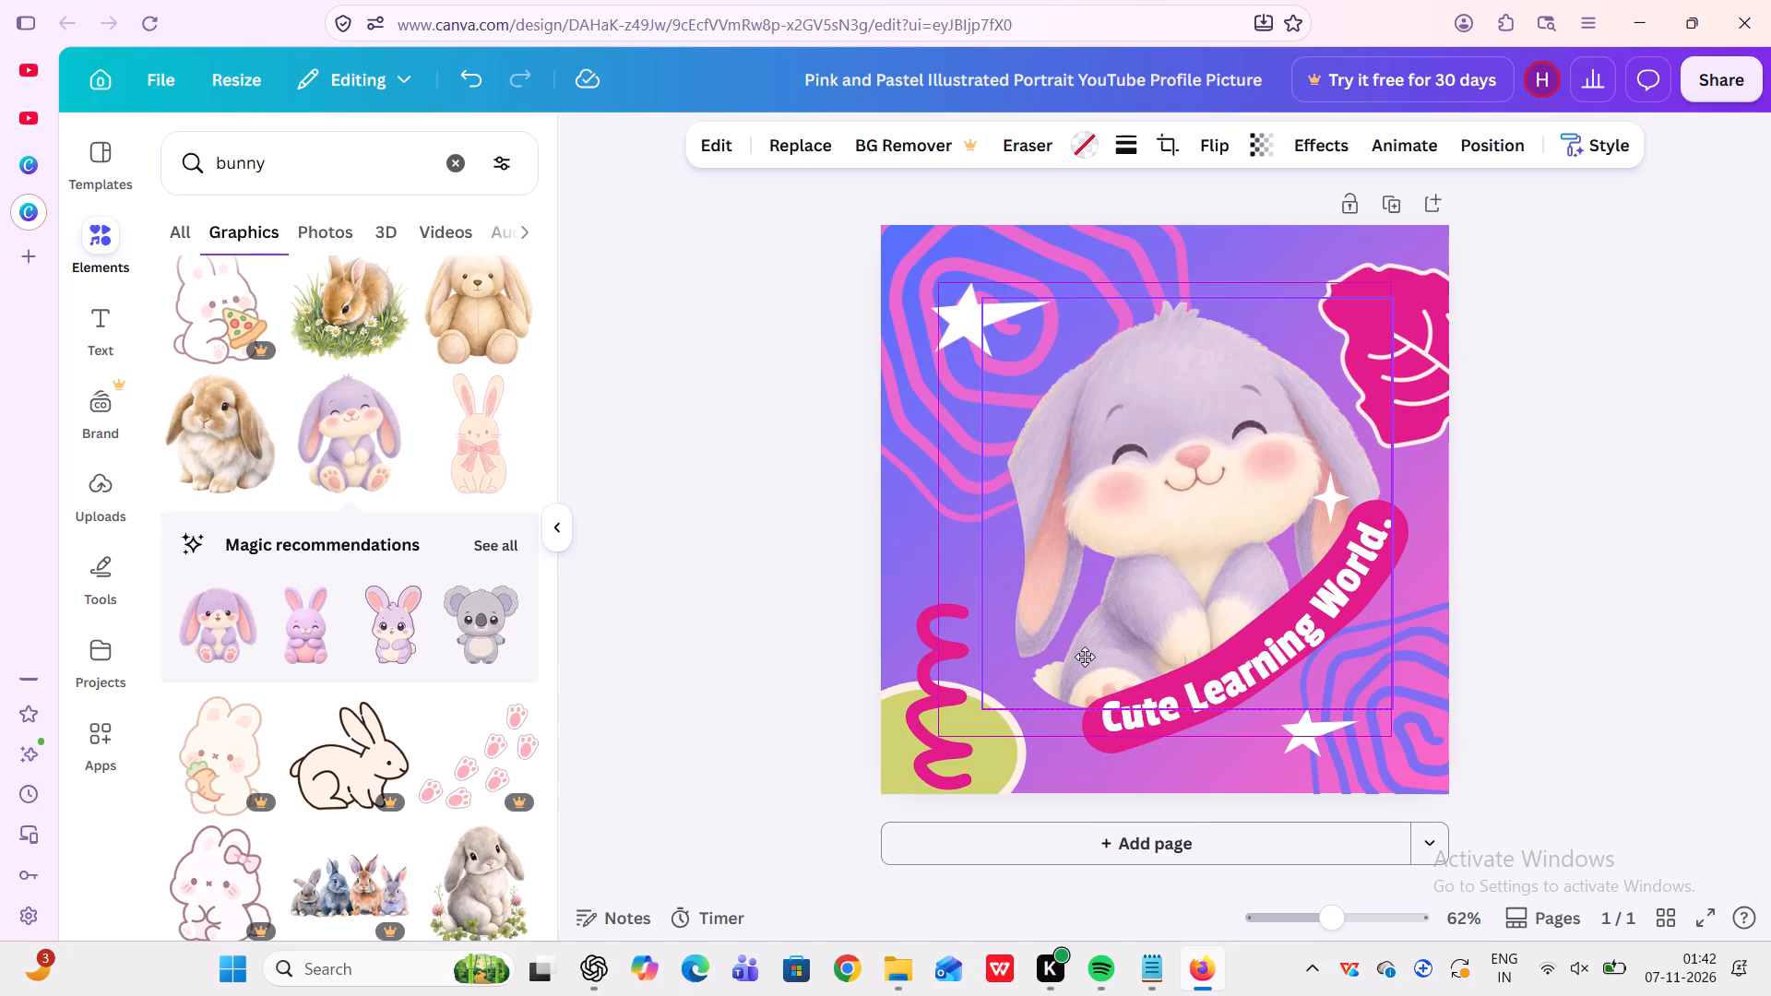
left_click_drag(1085, 657, 1082, 655)
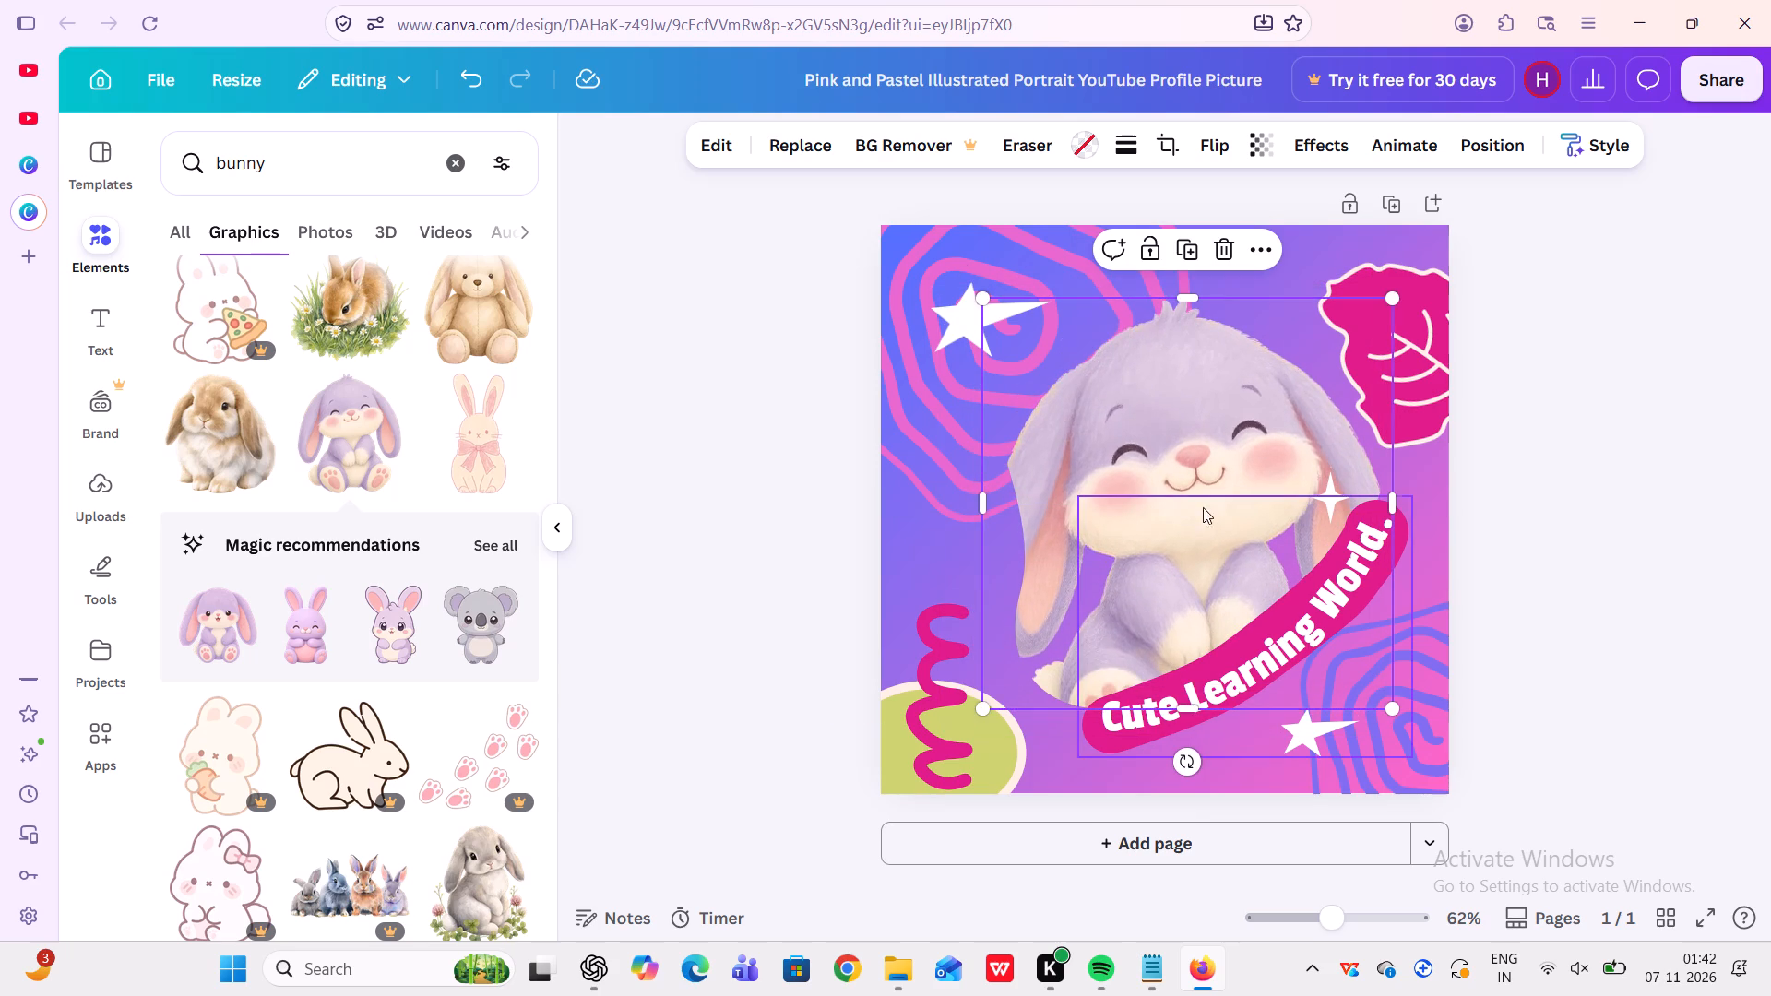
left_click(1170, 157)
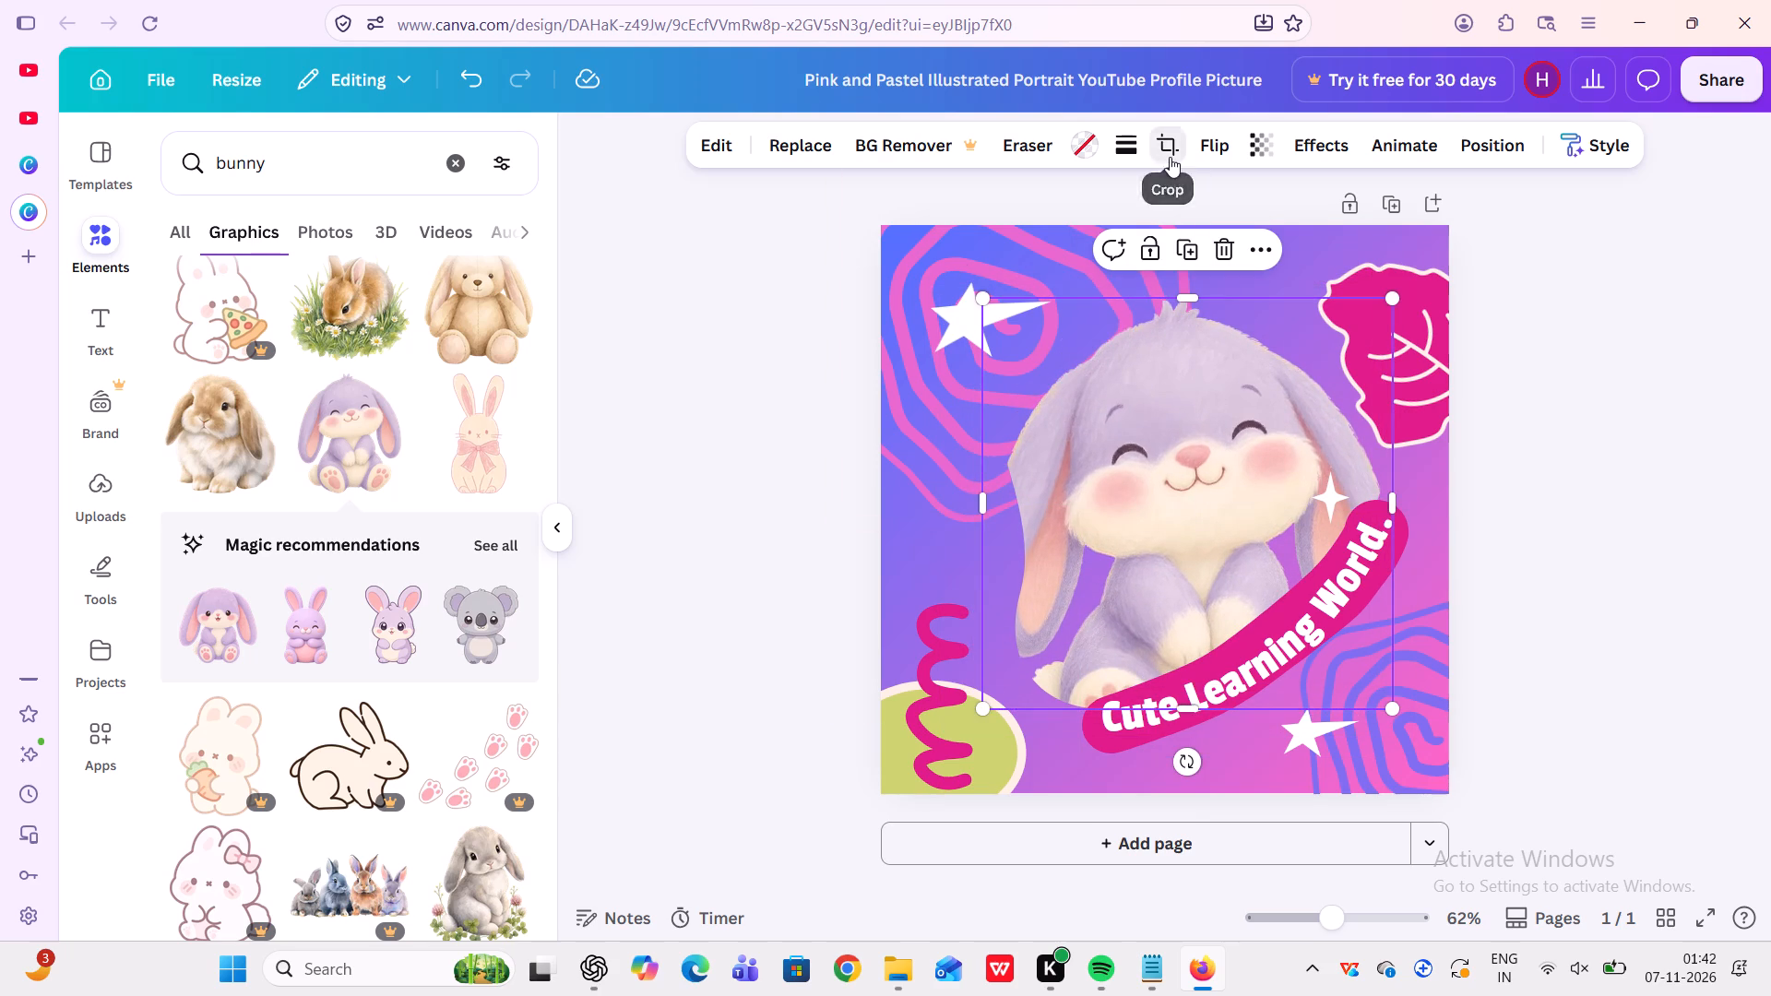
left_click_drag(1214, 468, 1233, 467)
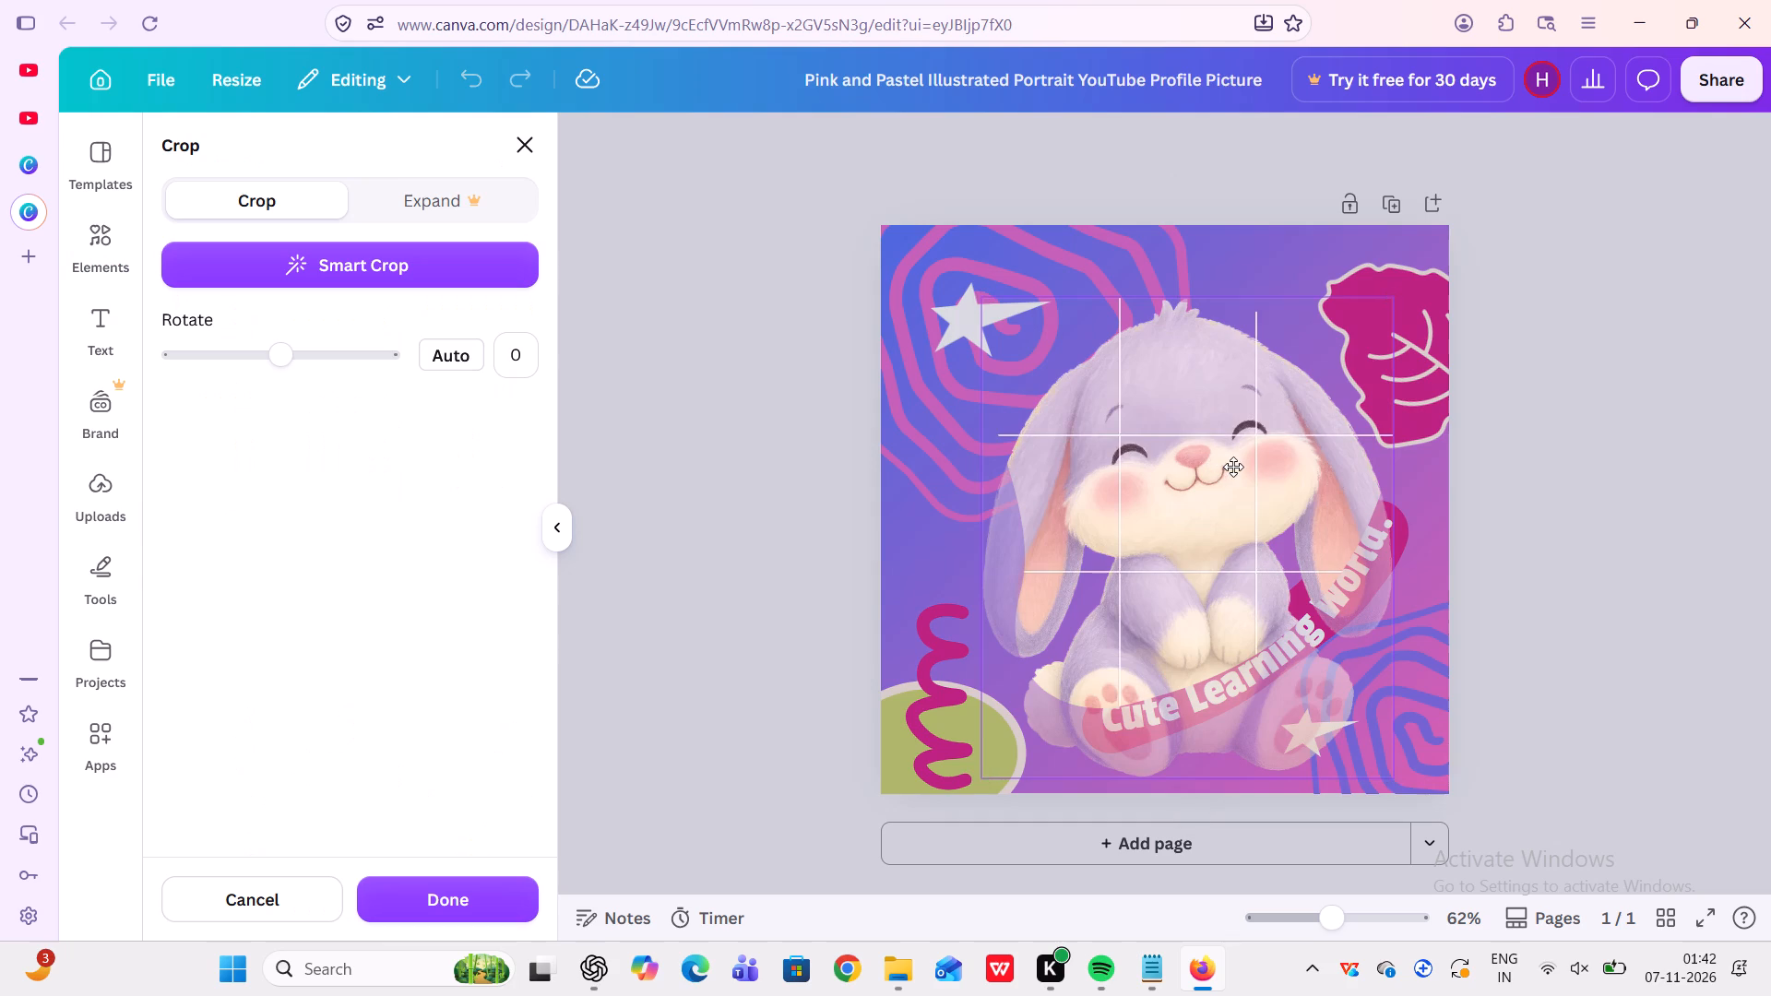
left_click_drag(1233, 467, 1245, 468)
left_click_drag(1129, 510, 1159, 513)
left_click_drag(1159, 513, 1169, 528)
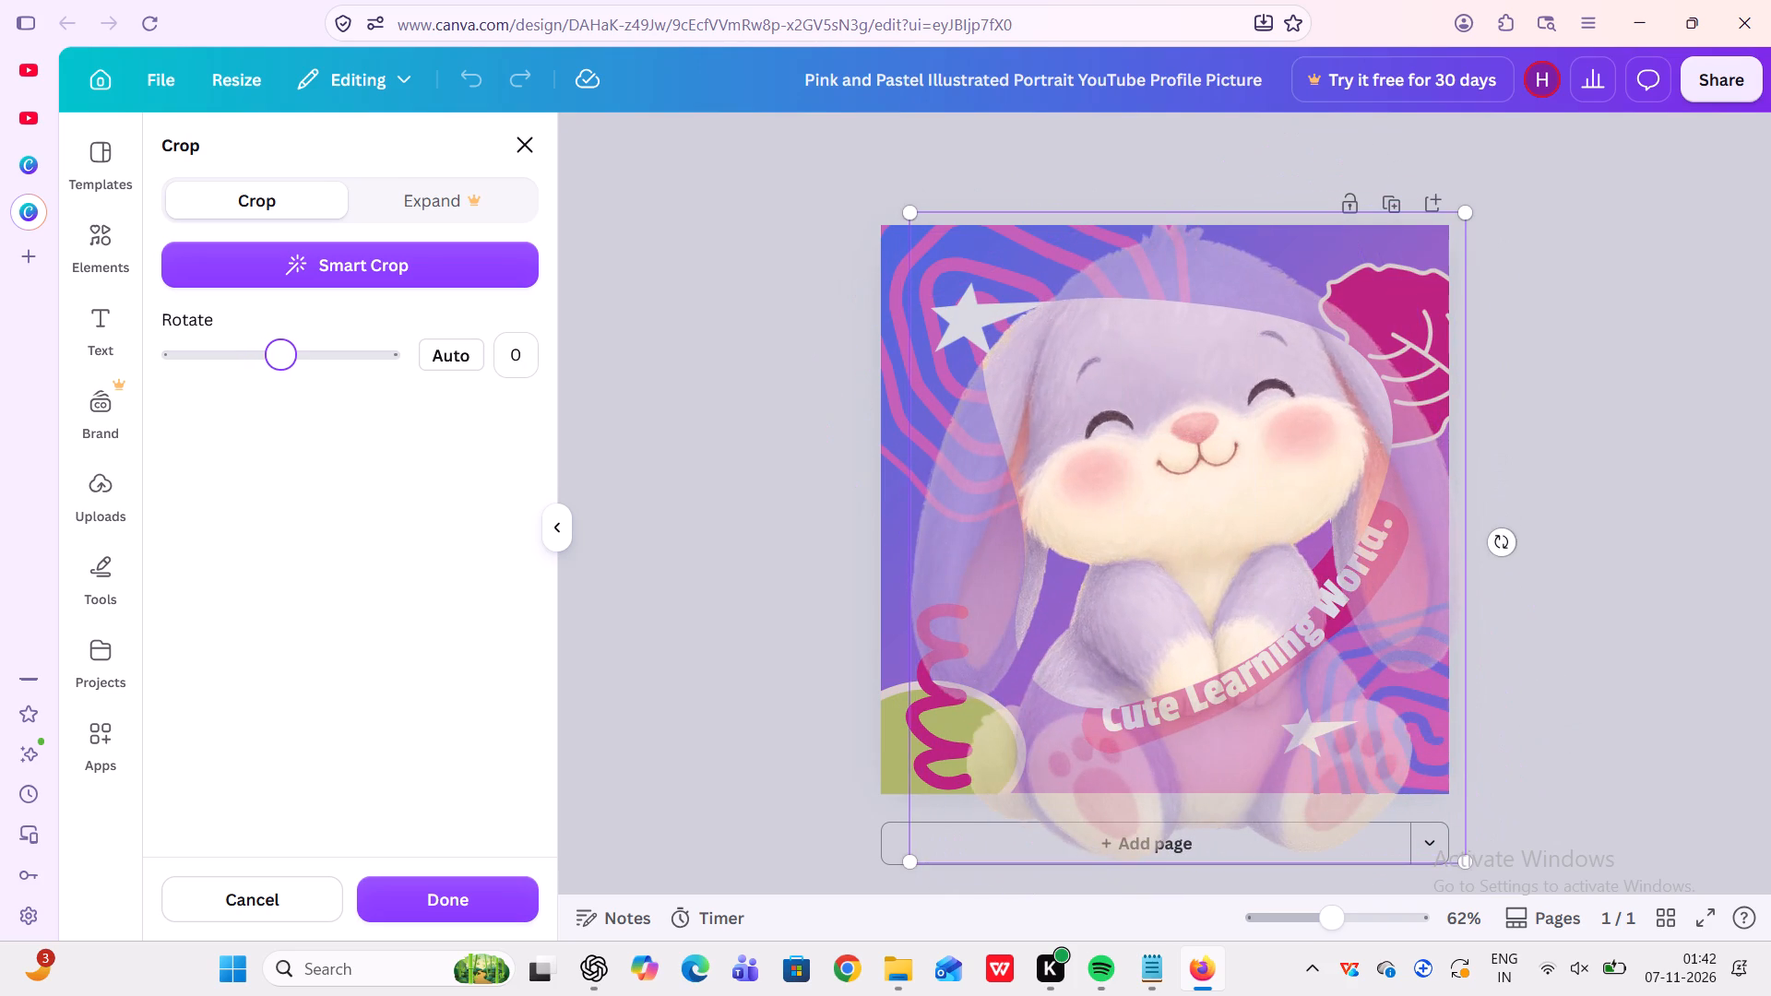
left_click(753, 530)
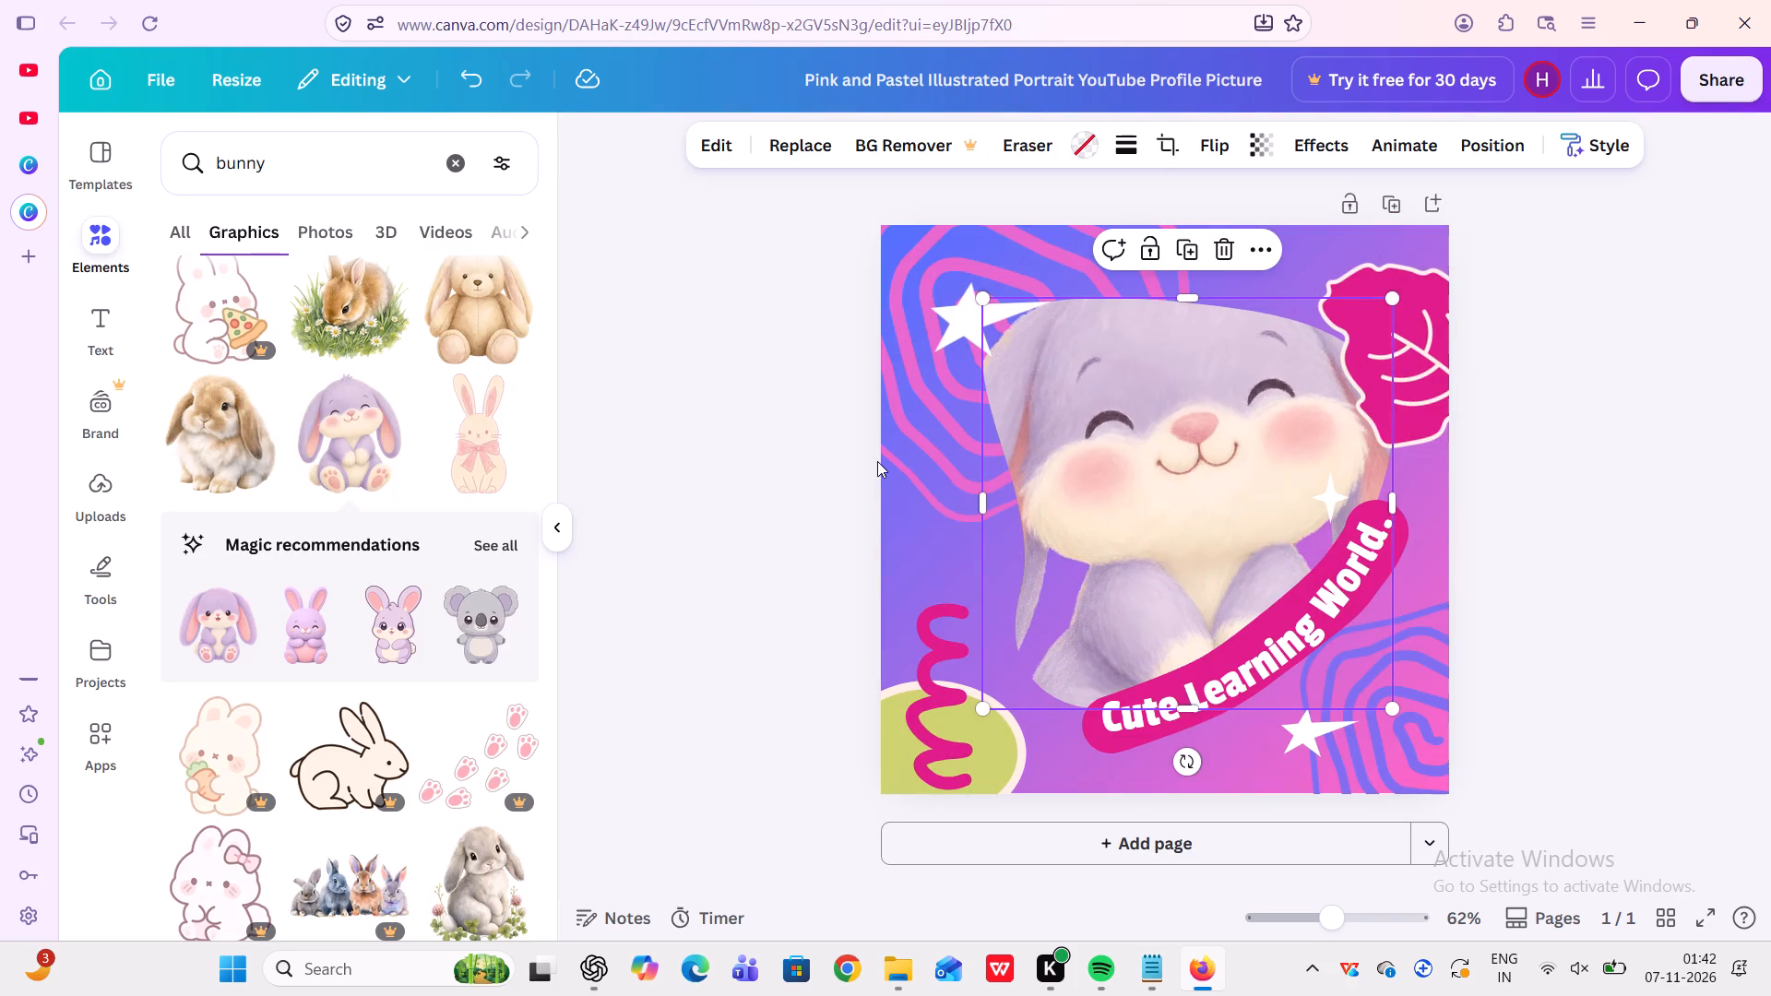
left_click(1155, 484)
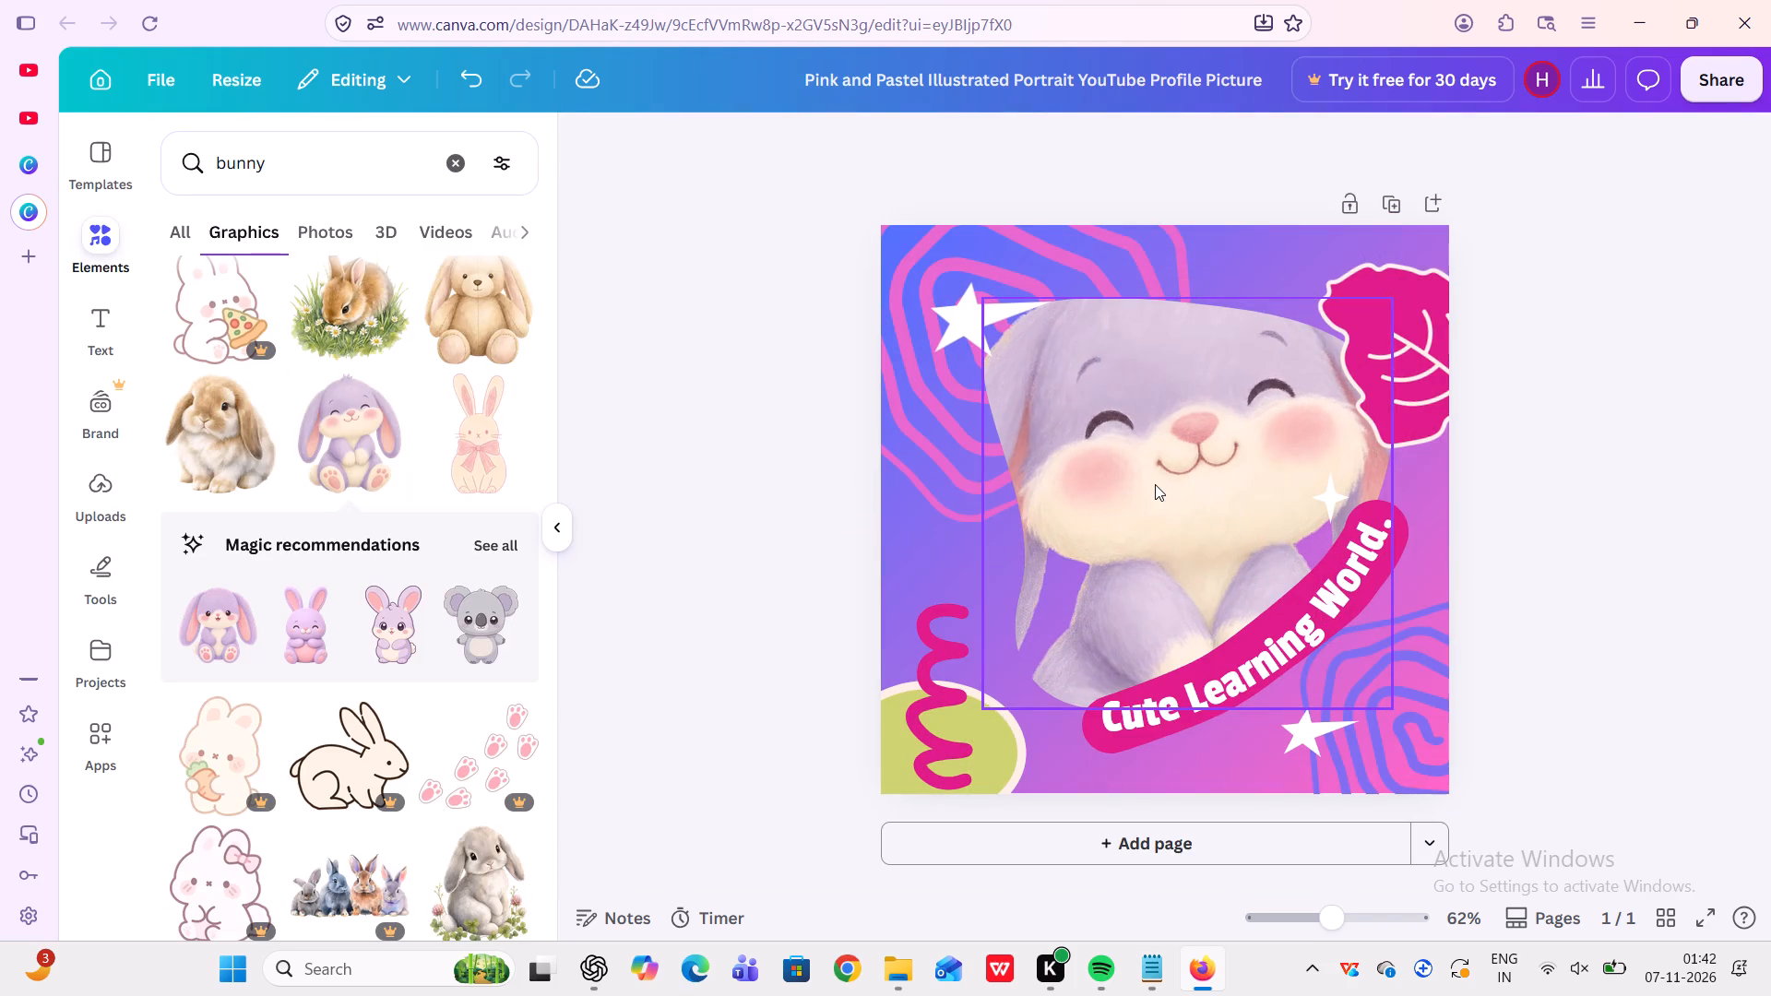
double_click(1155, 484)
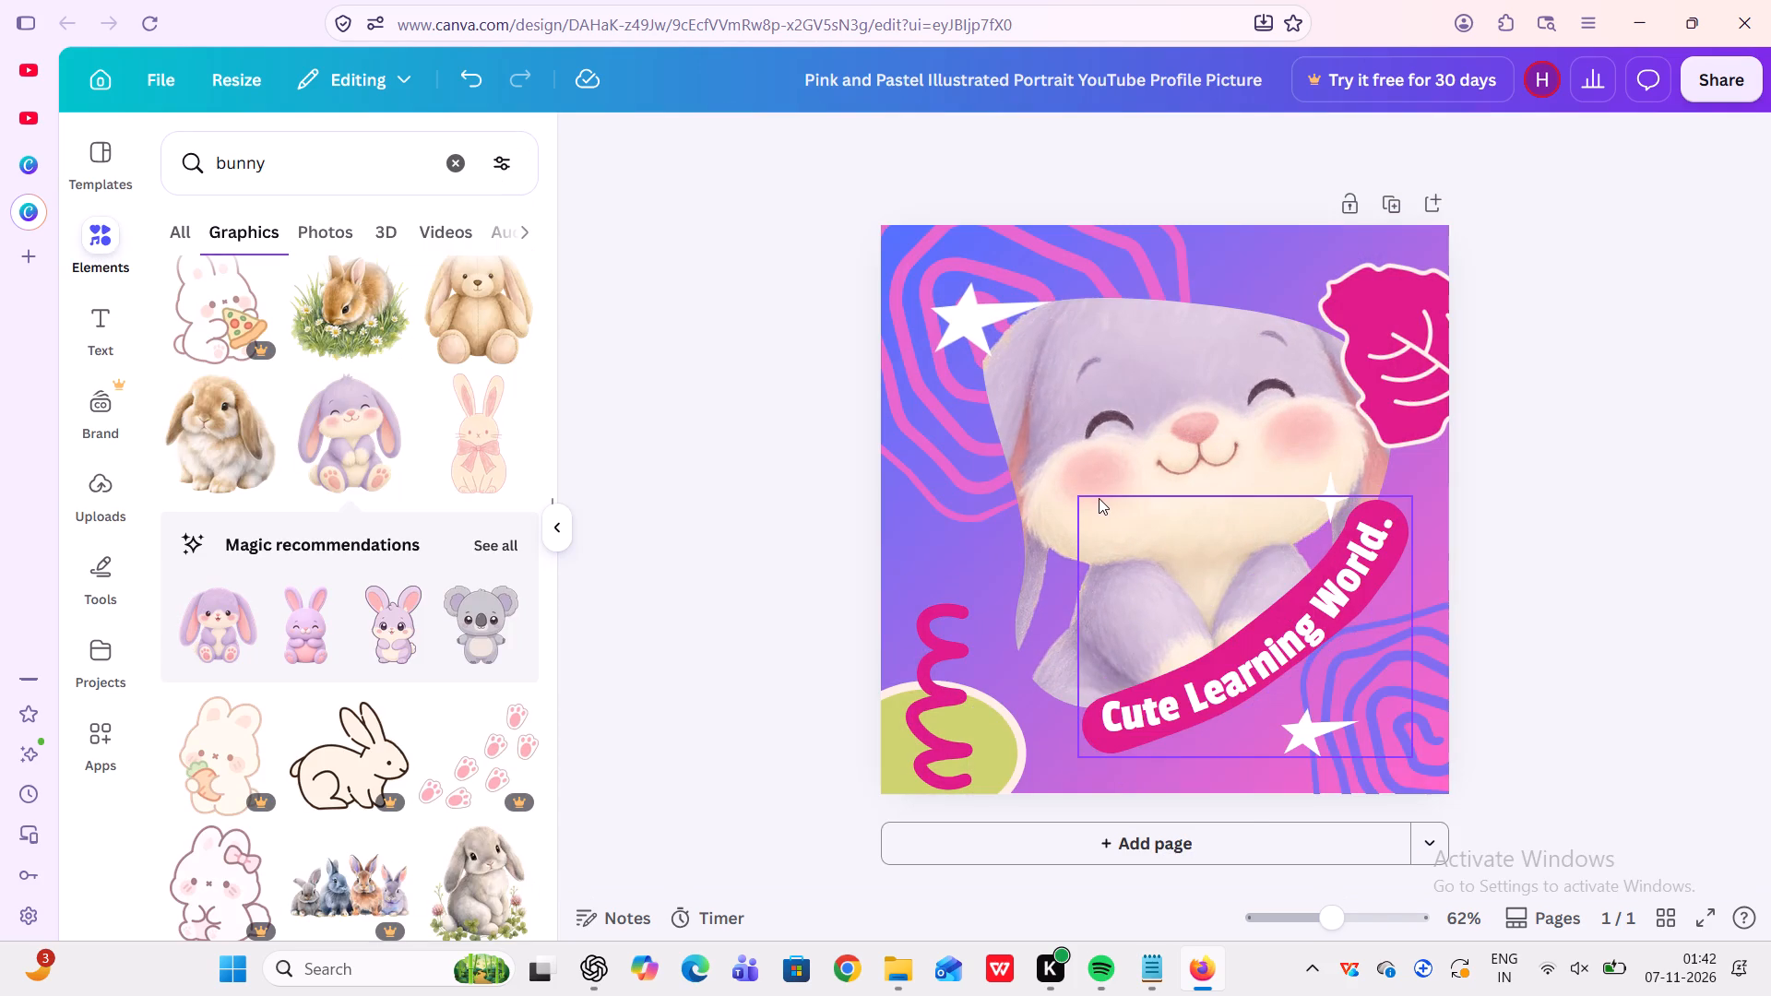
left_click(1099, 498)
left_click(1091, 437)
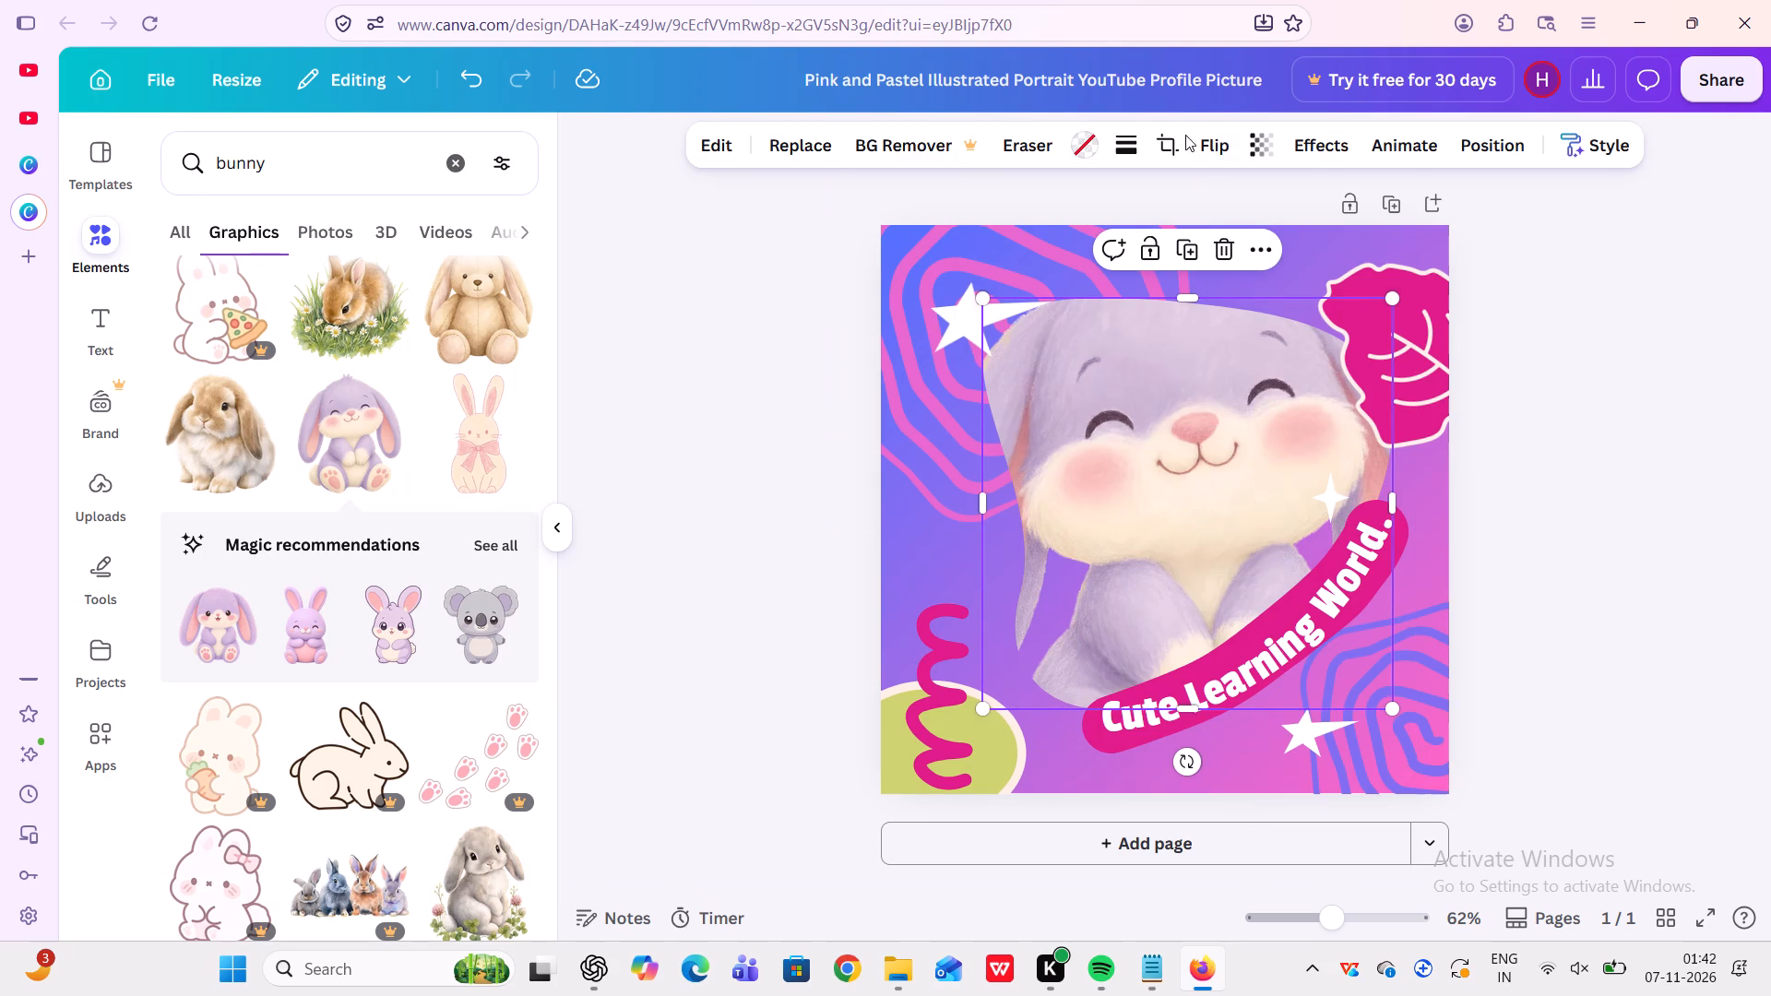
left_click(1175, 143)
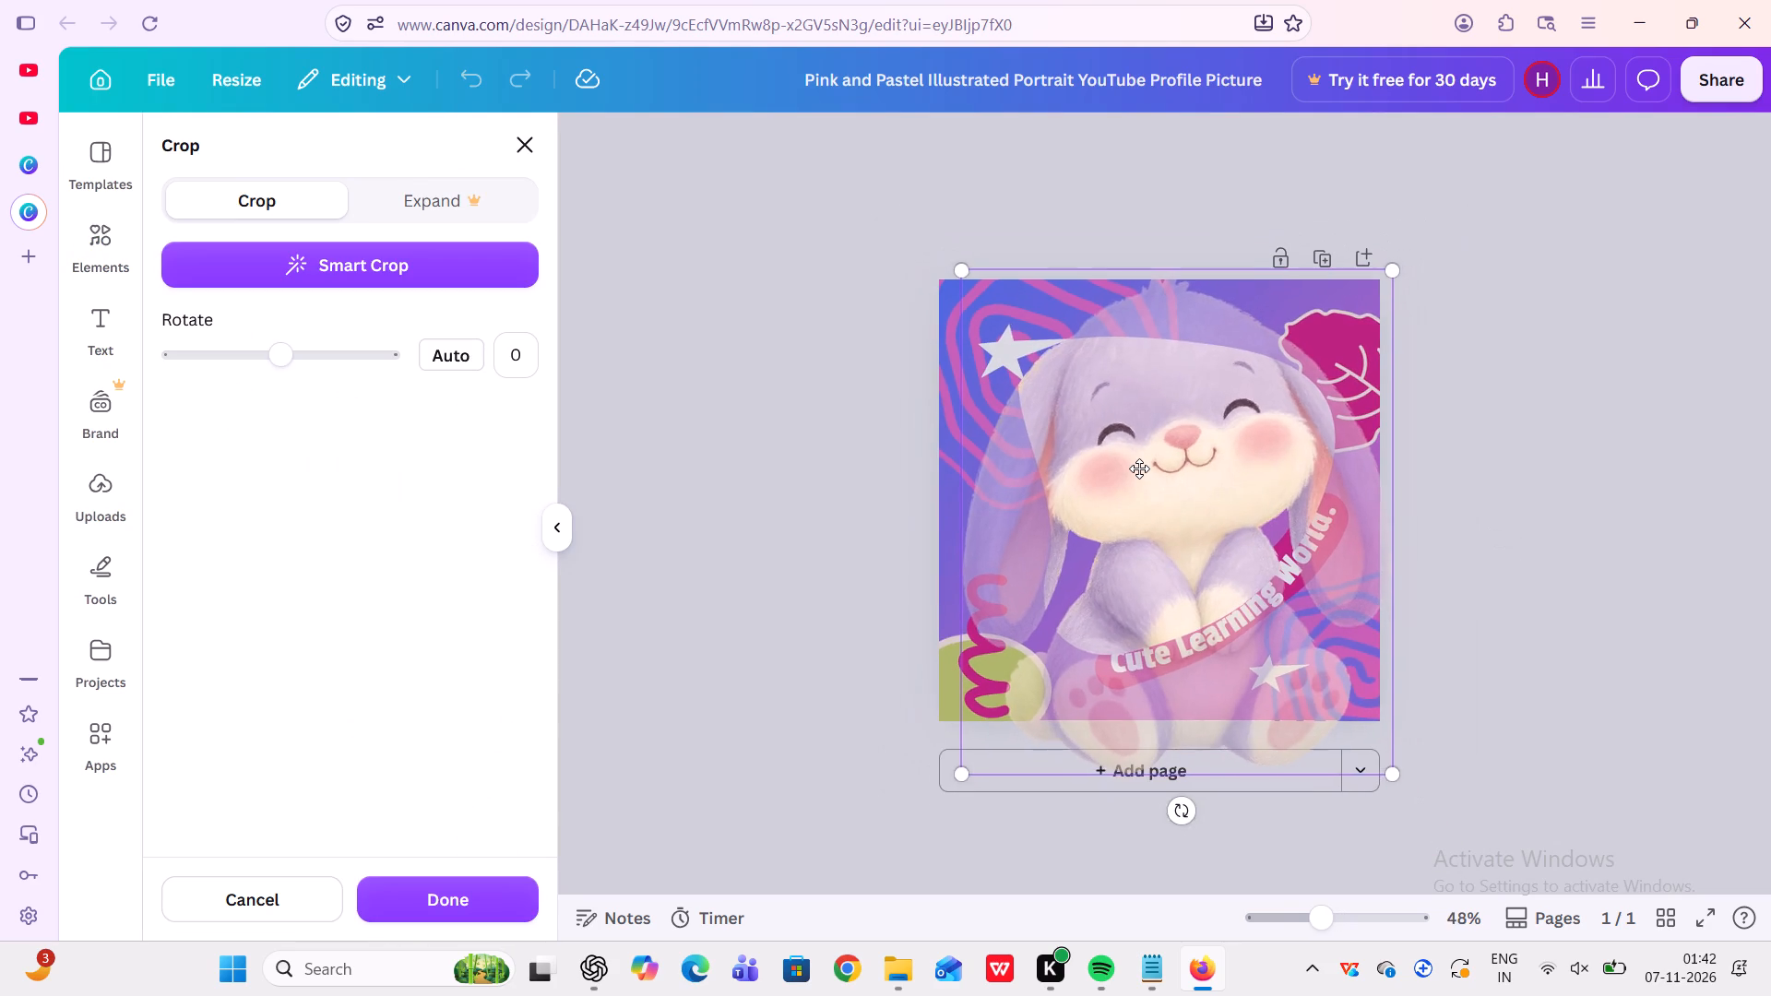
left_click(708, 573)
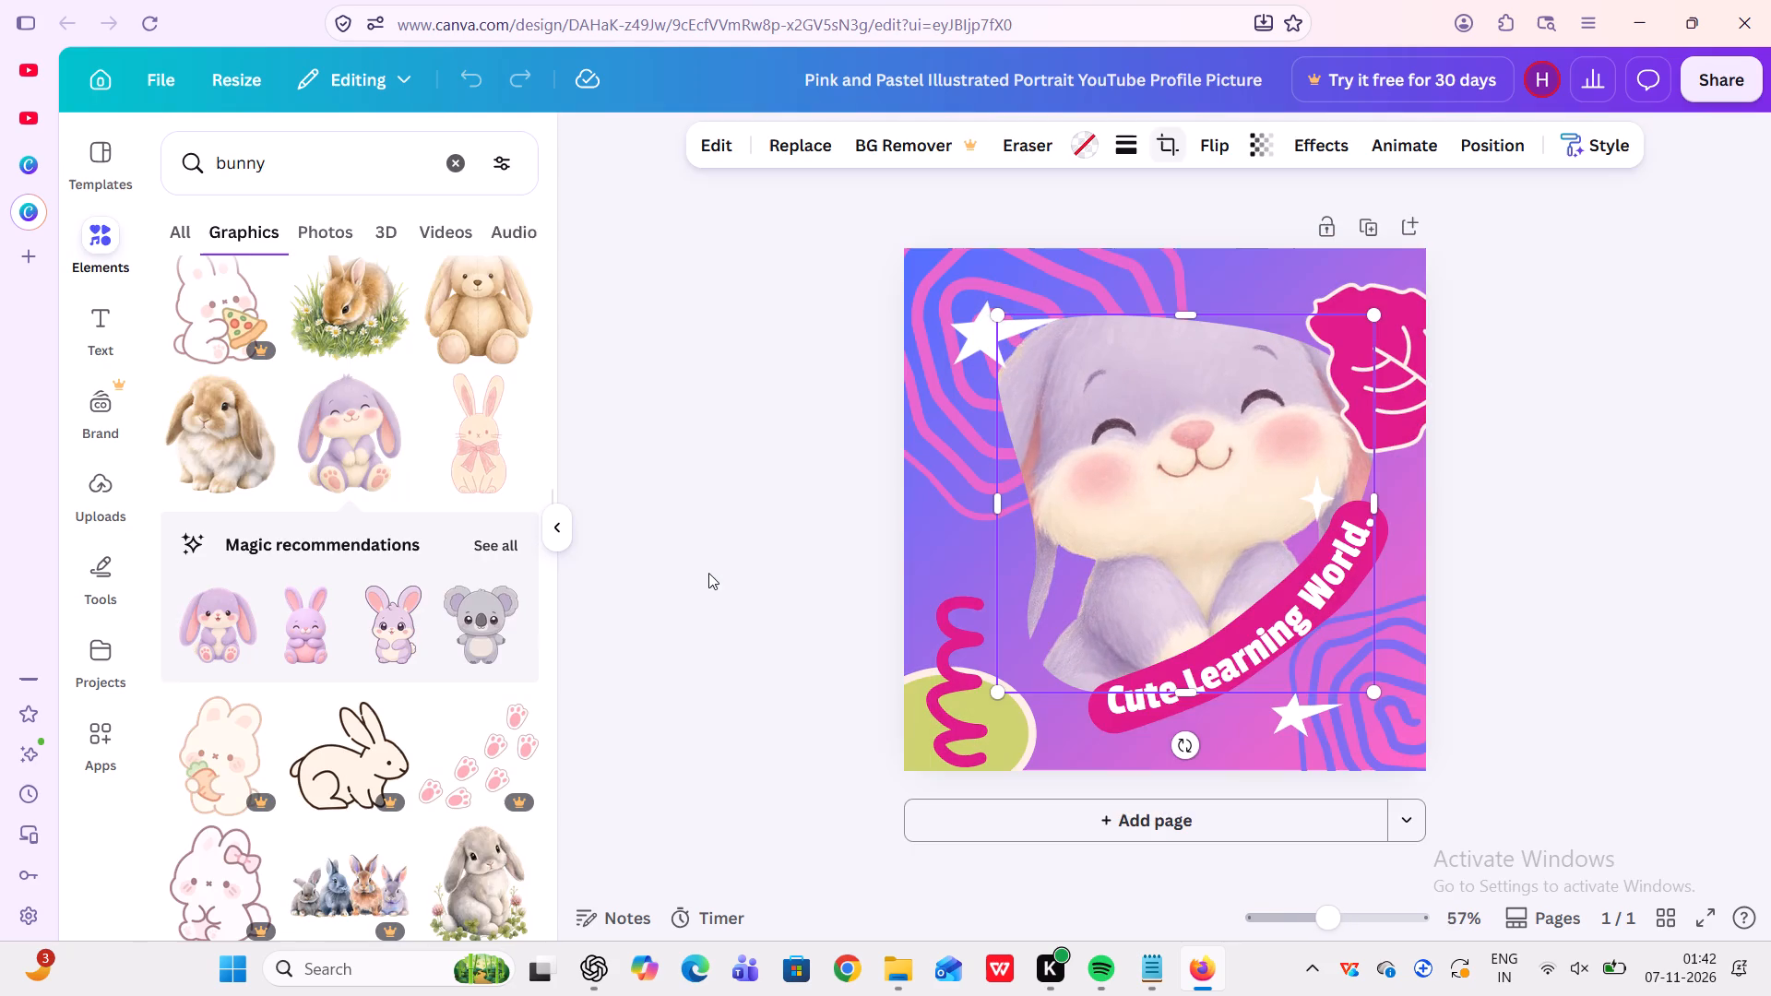
Delete the bunny image but keep its frame, and place the smiling purple bunny graphic in the frame again.
left_click(1097, 521)
left_click(1123, 395)
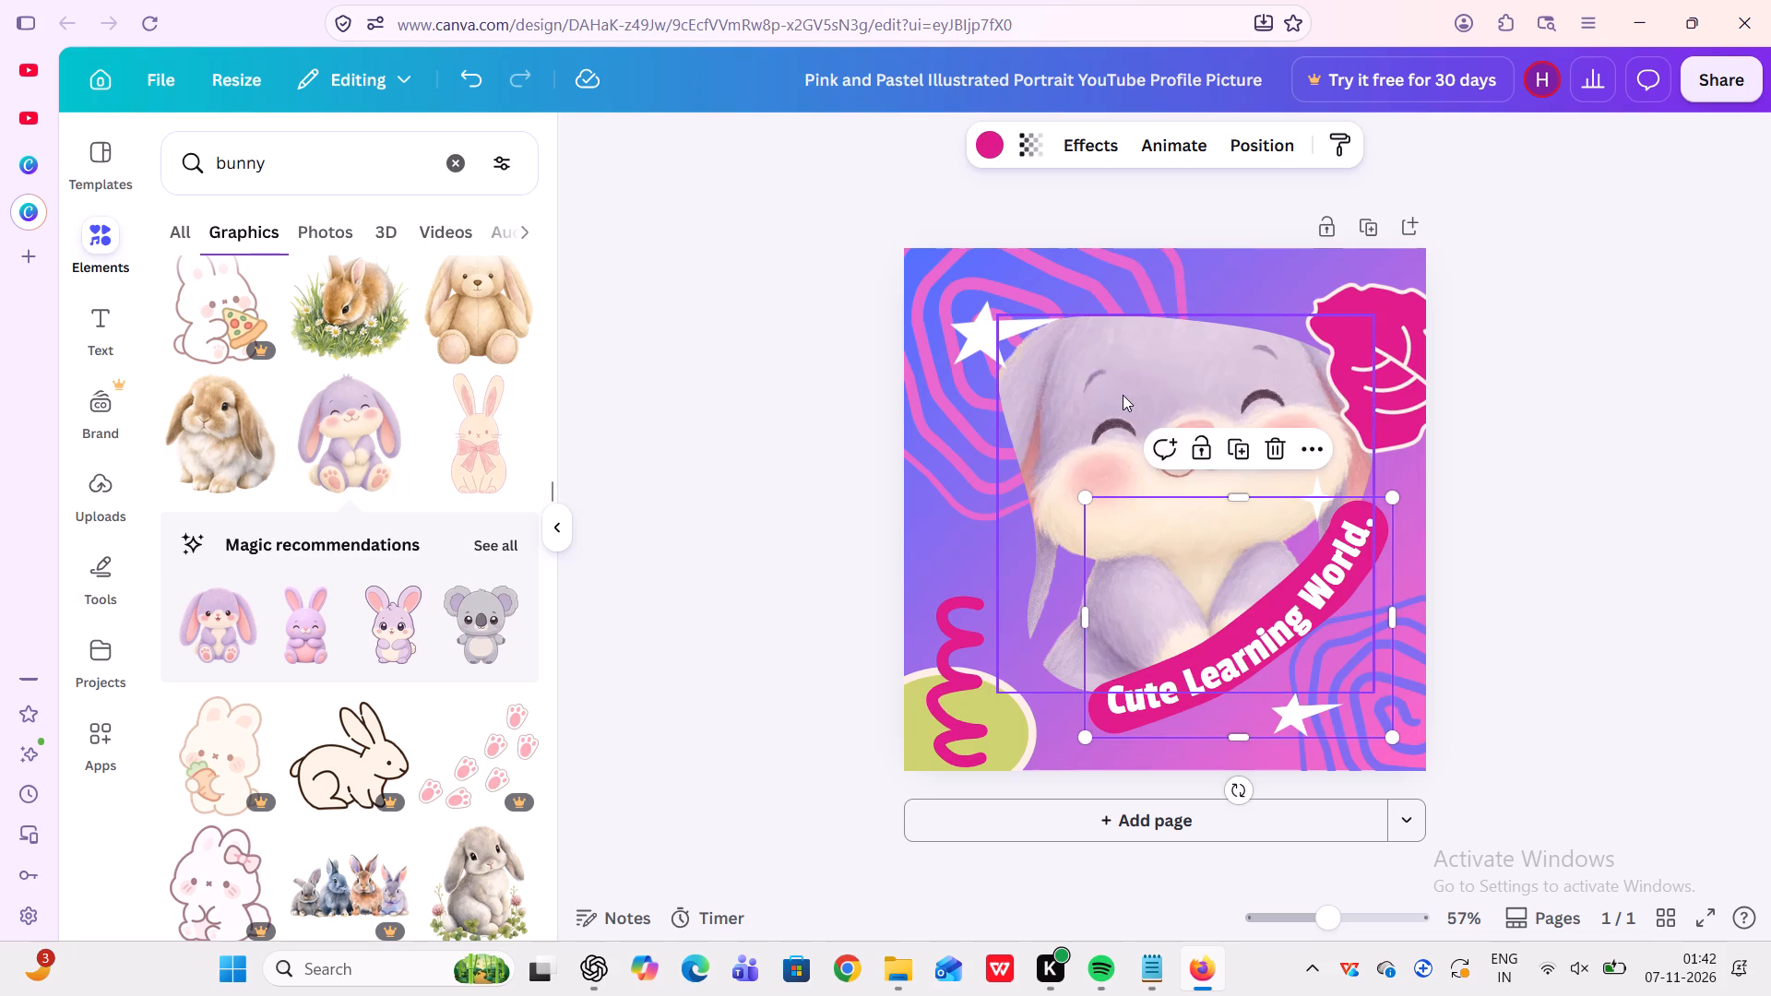
left_click(1228, 269)
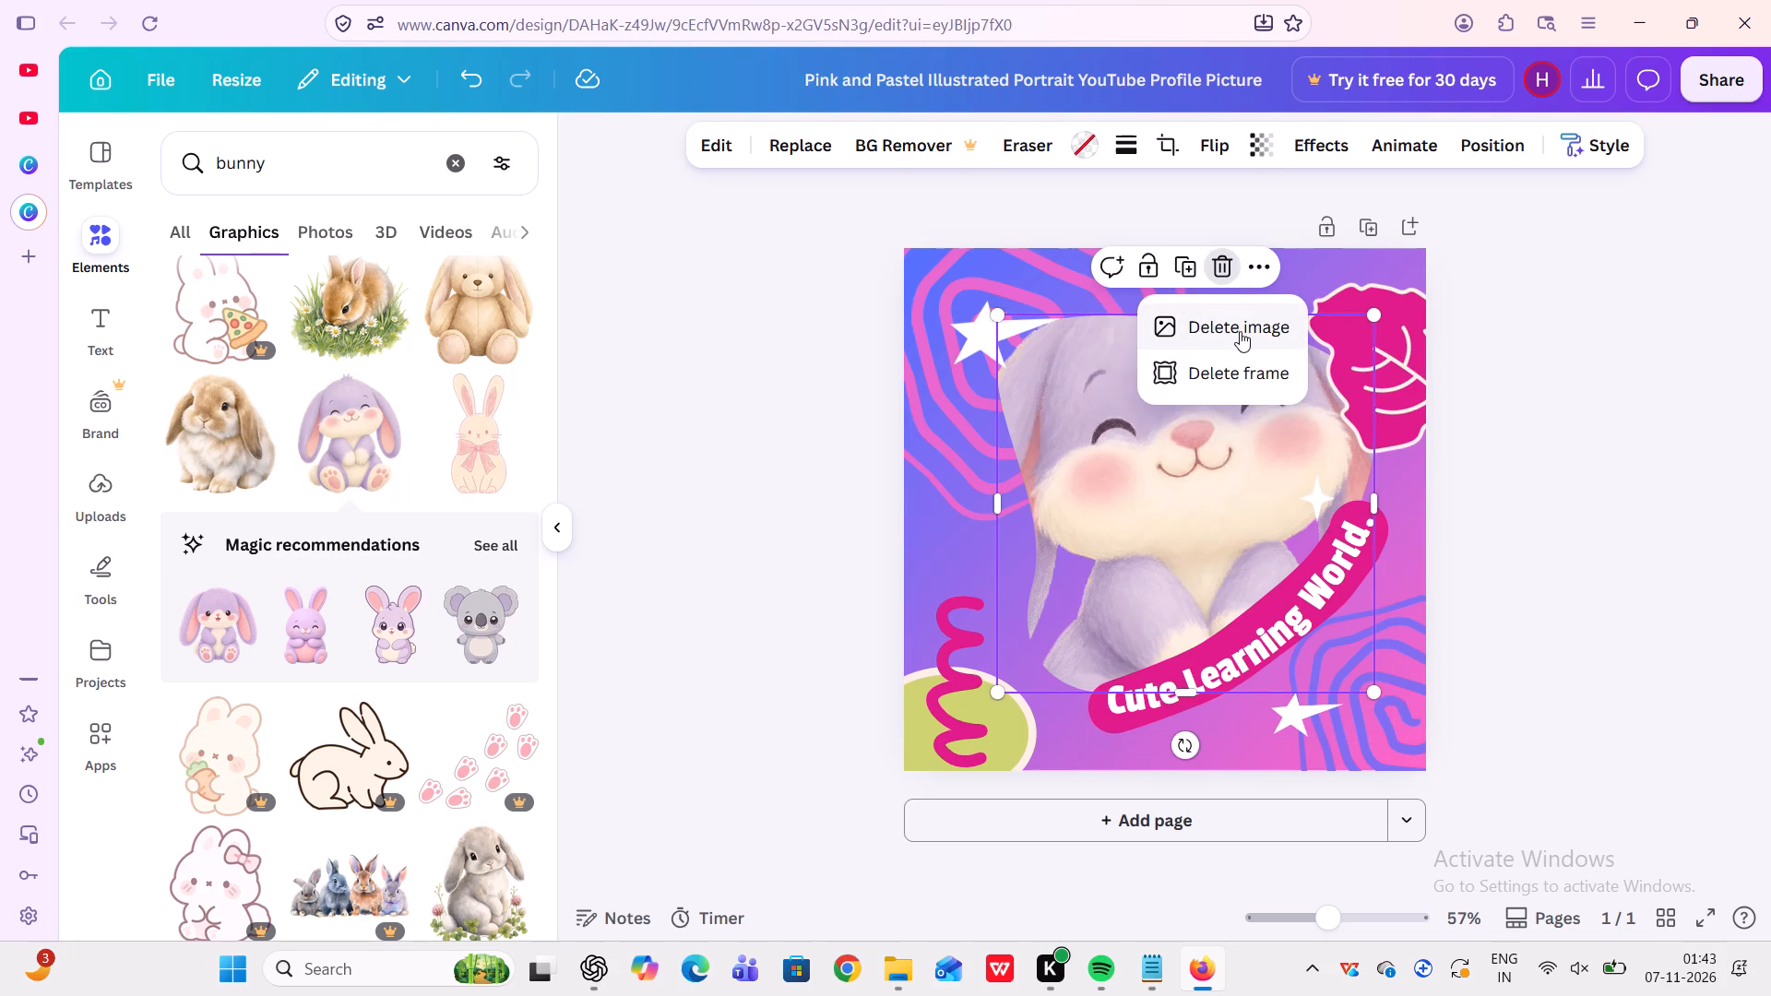
left_click(1240, 330)
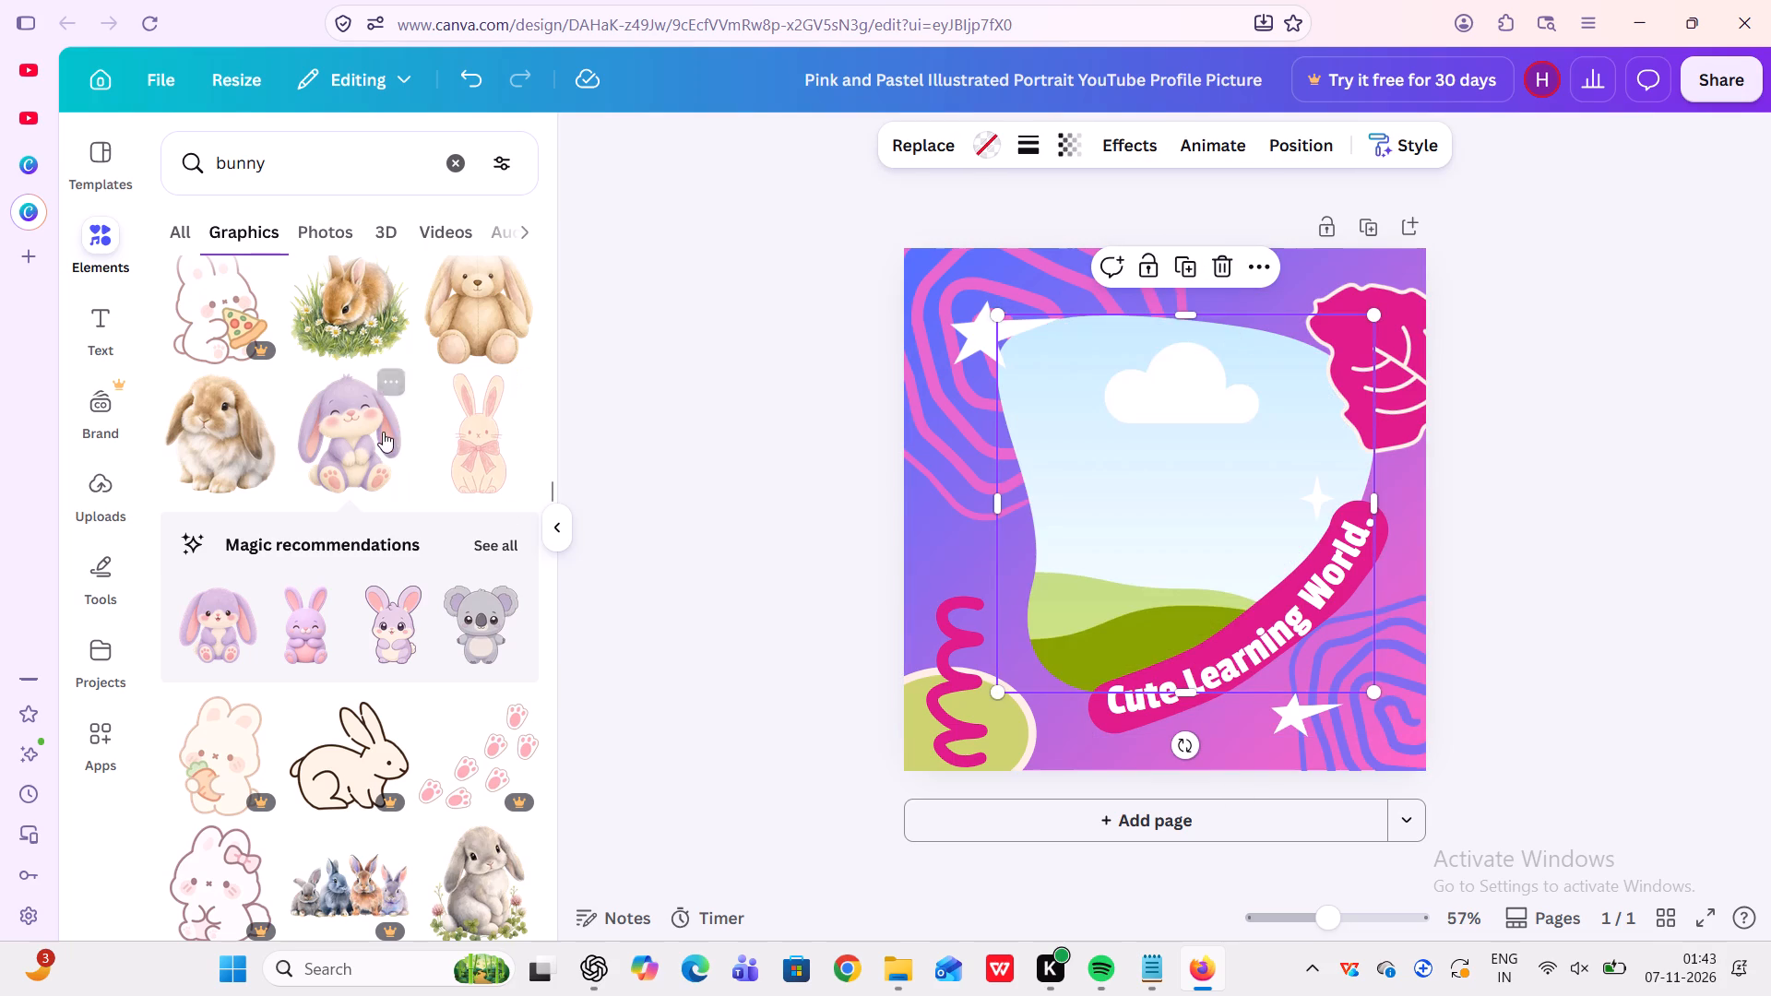
left_click(349, 434)
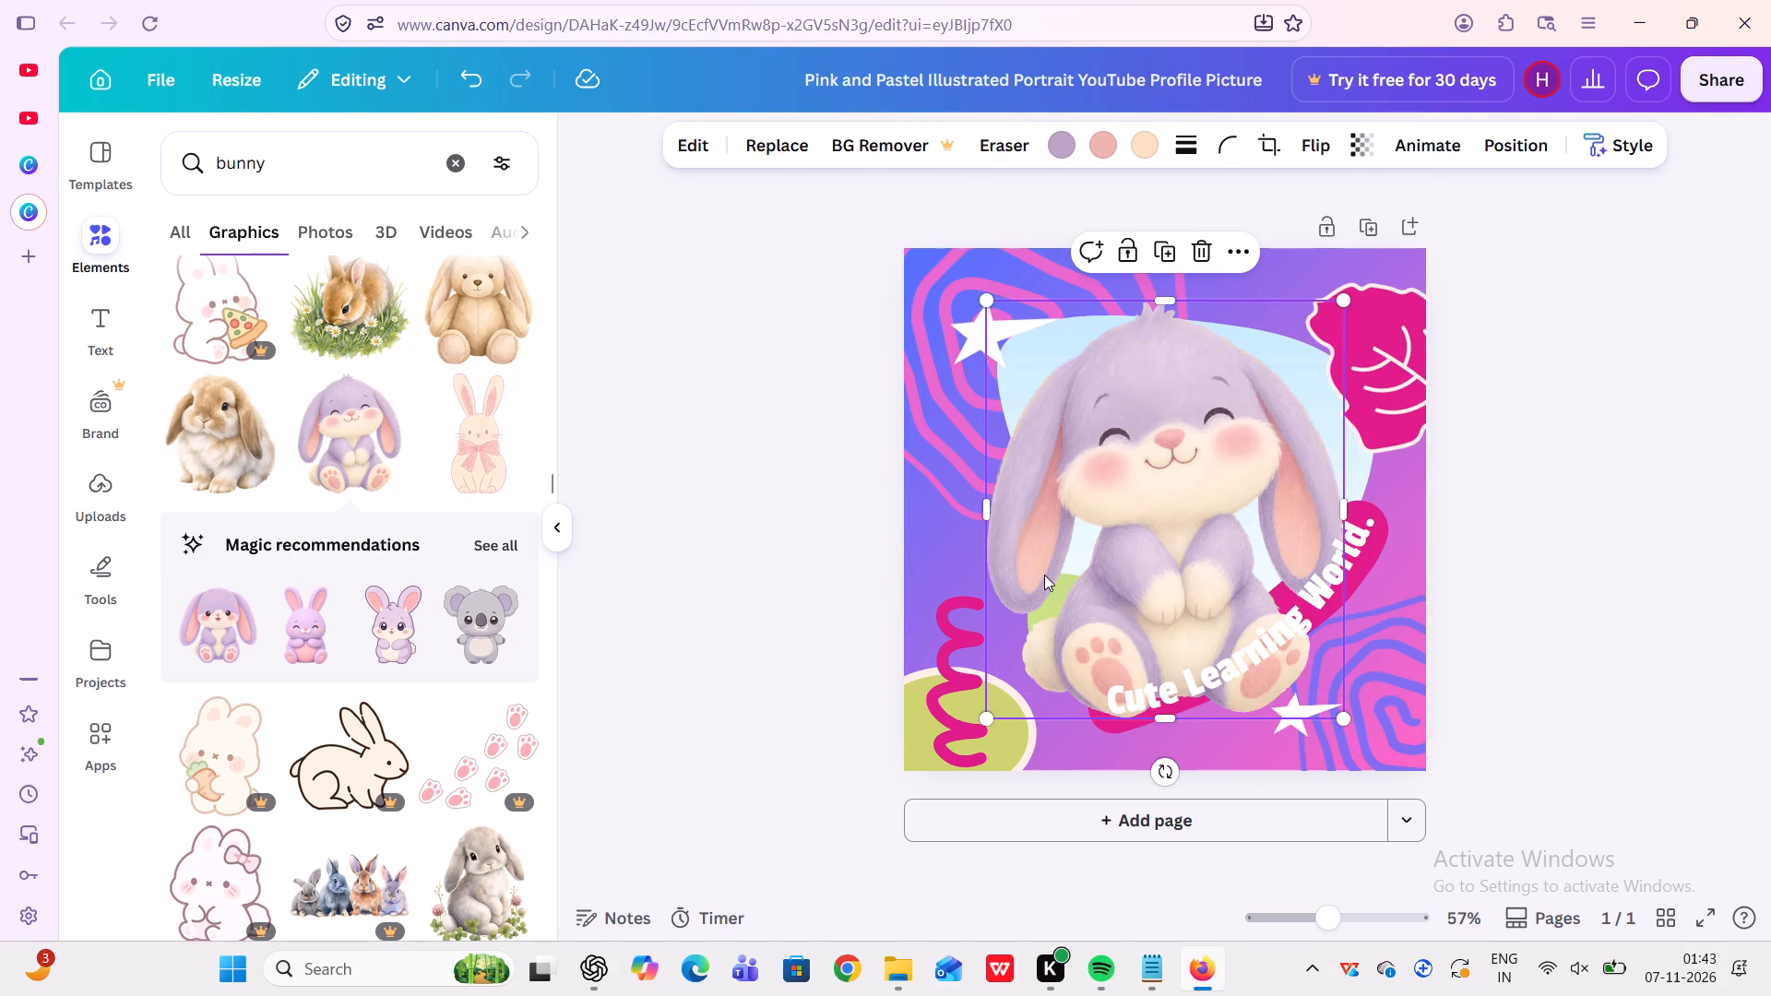
left_click_drag(1147, 578, 1144, 546)
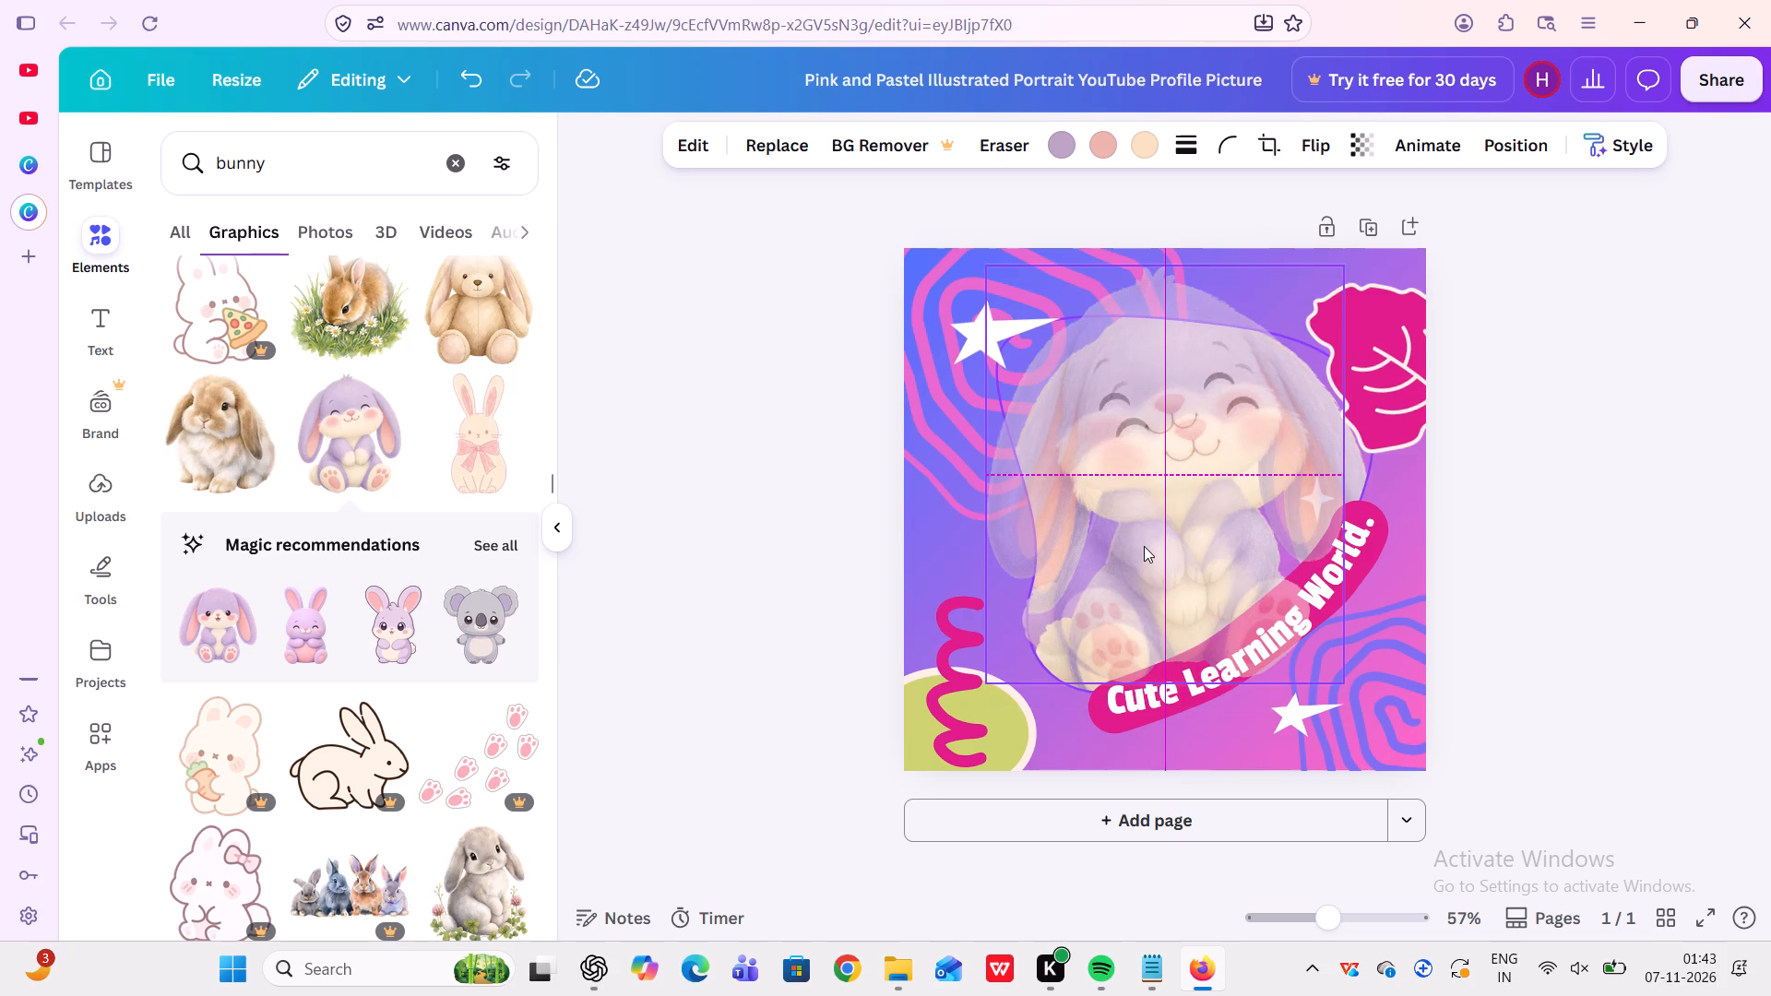
Crop the framed purple bunny by shifting it down so the top of its head fits inside the frame.
left_click(1156, 549)
left_click(1124, 413)
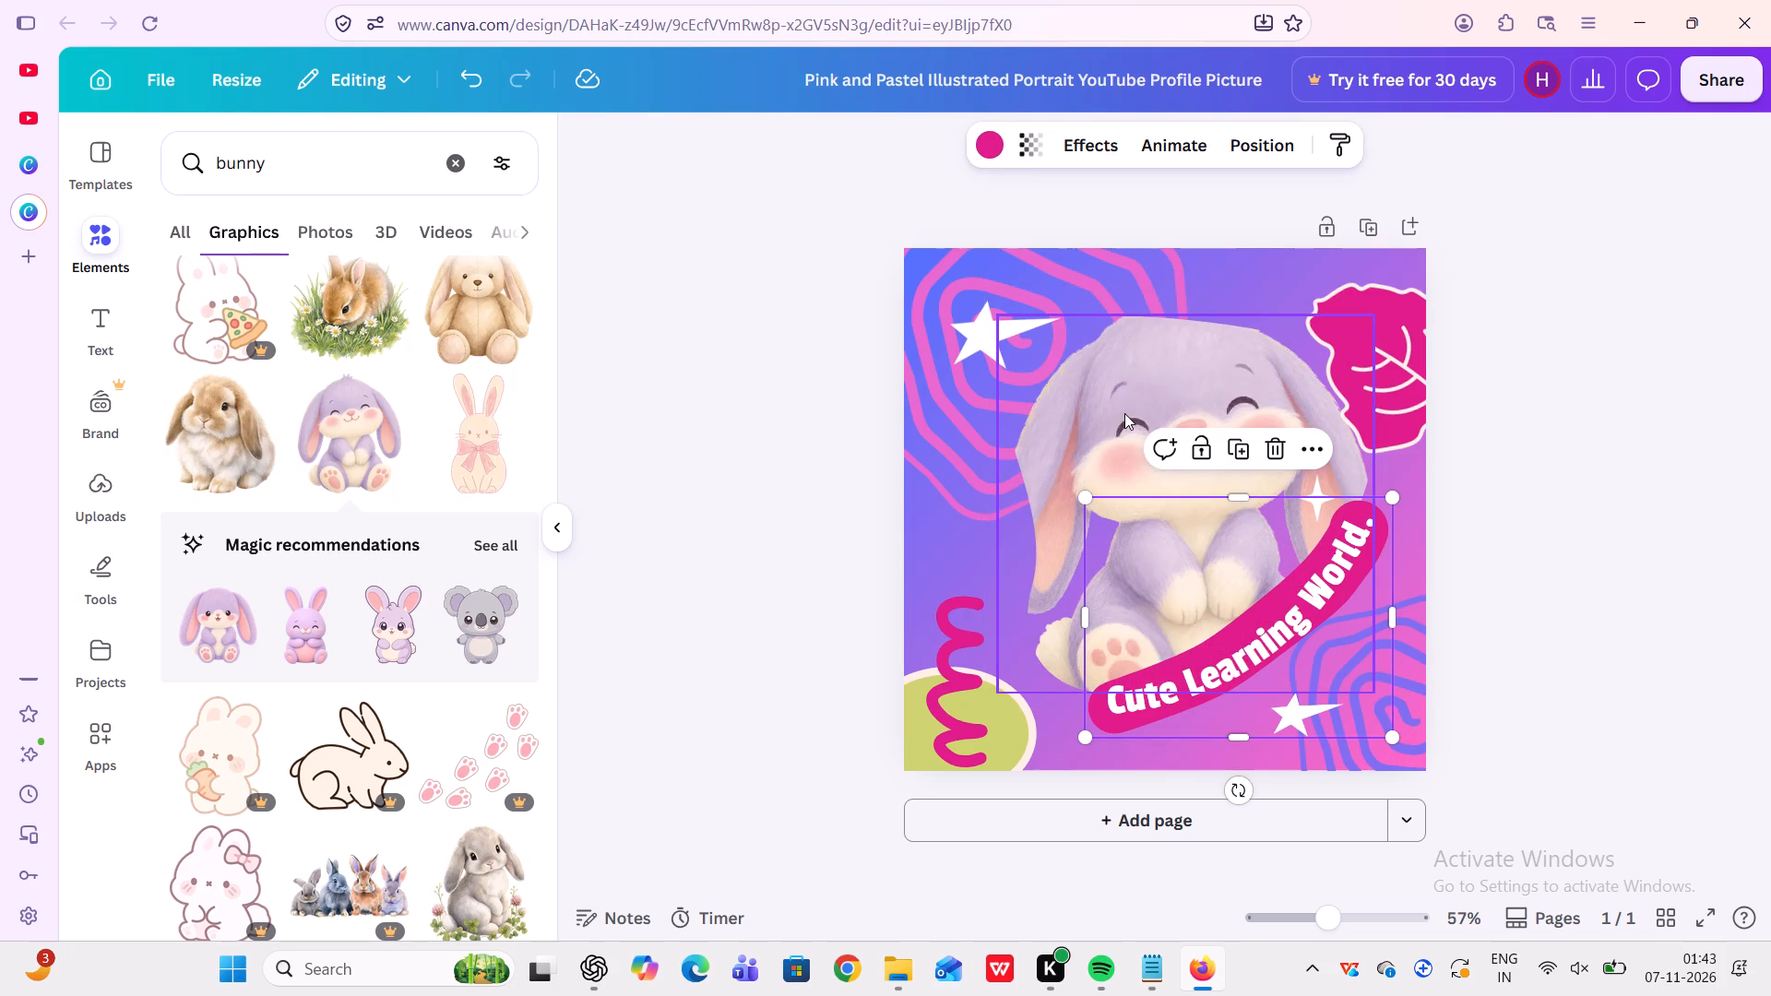
left_click(1146, 453)
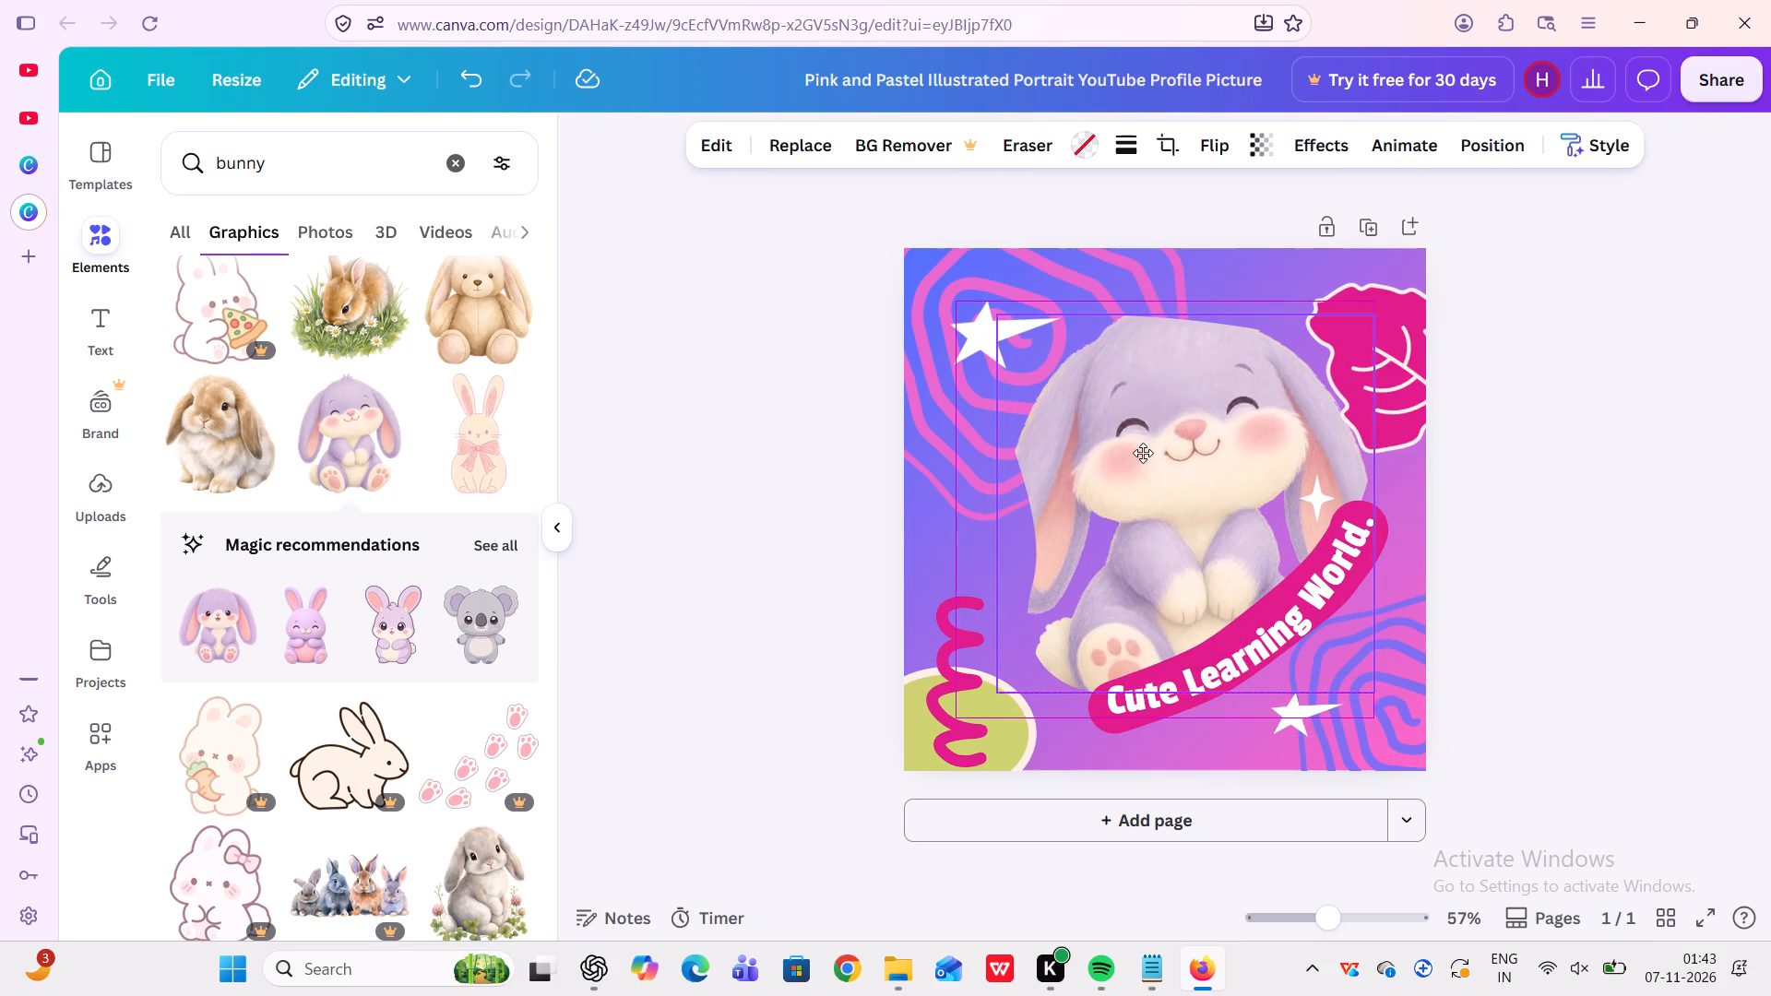
left_click(1213, 465)
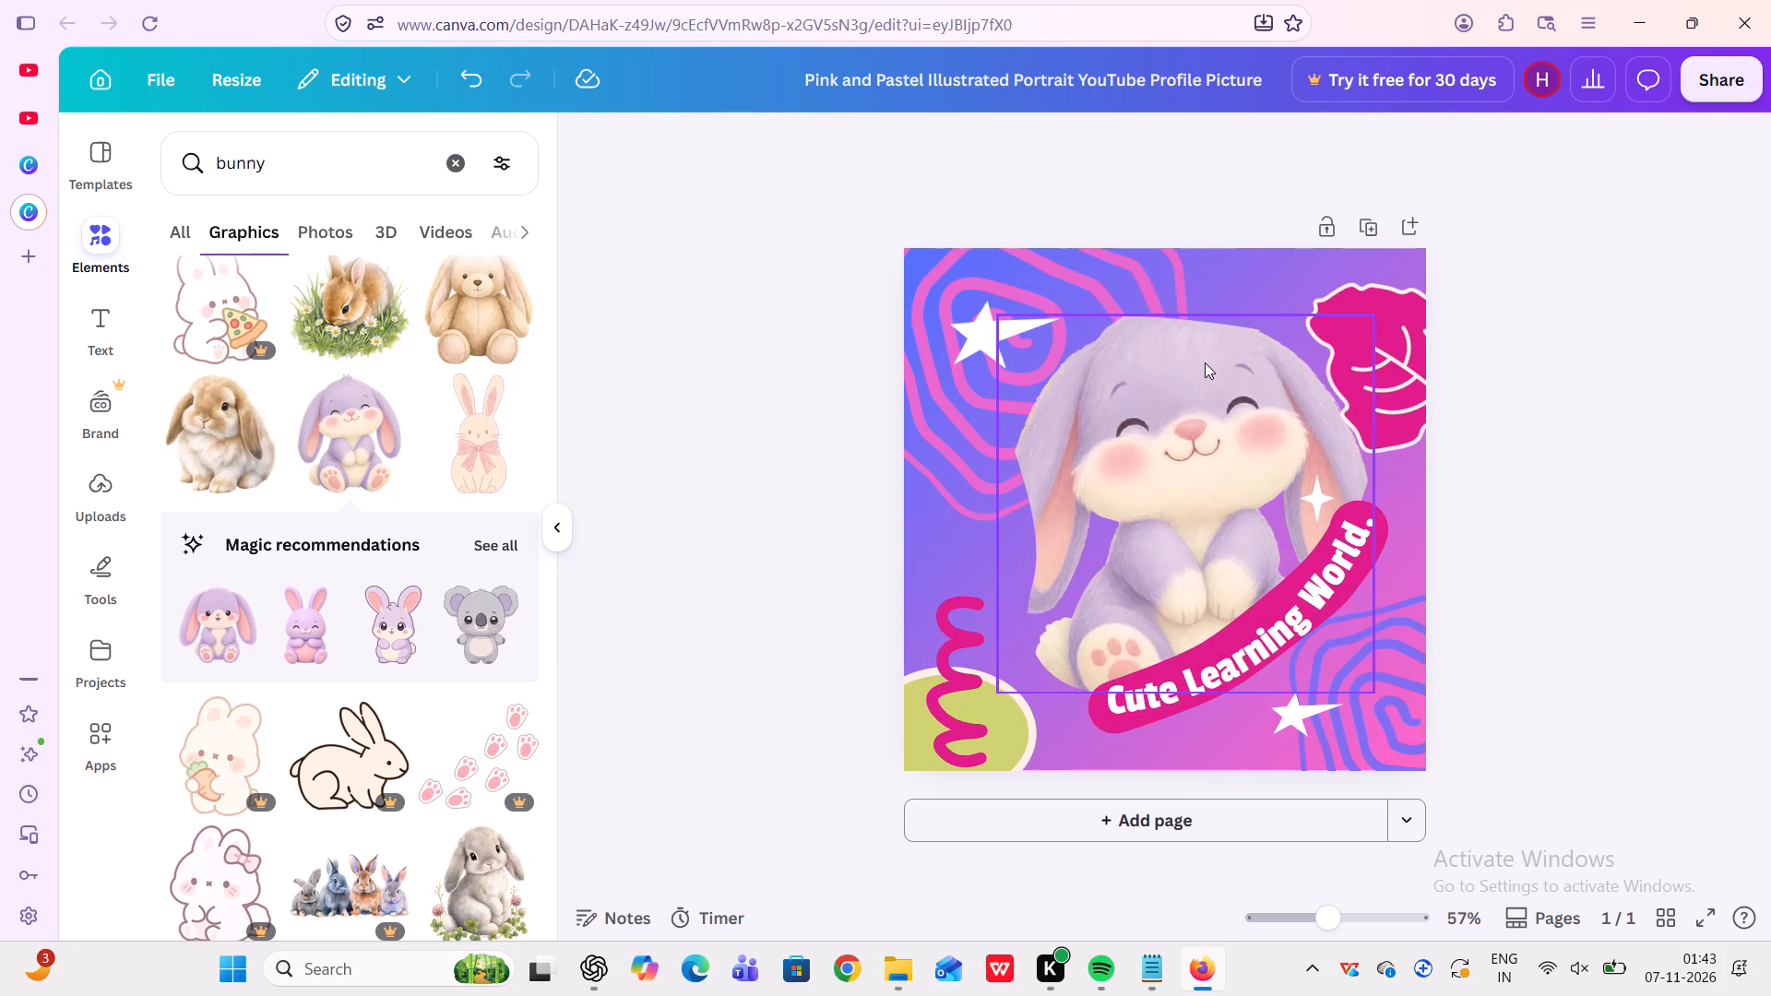
left_click(1205, 363)
left_click(1173, 151)
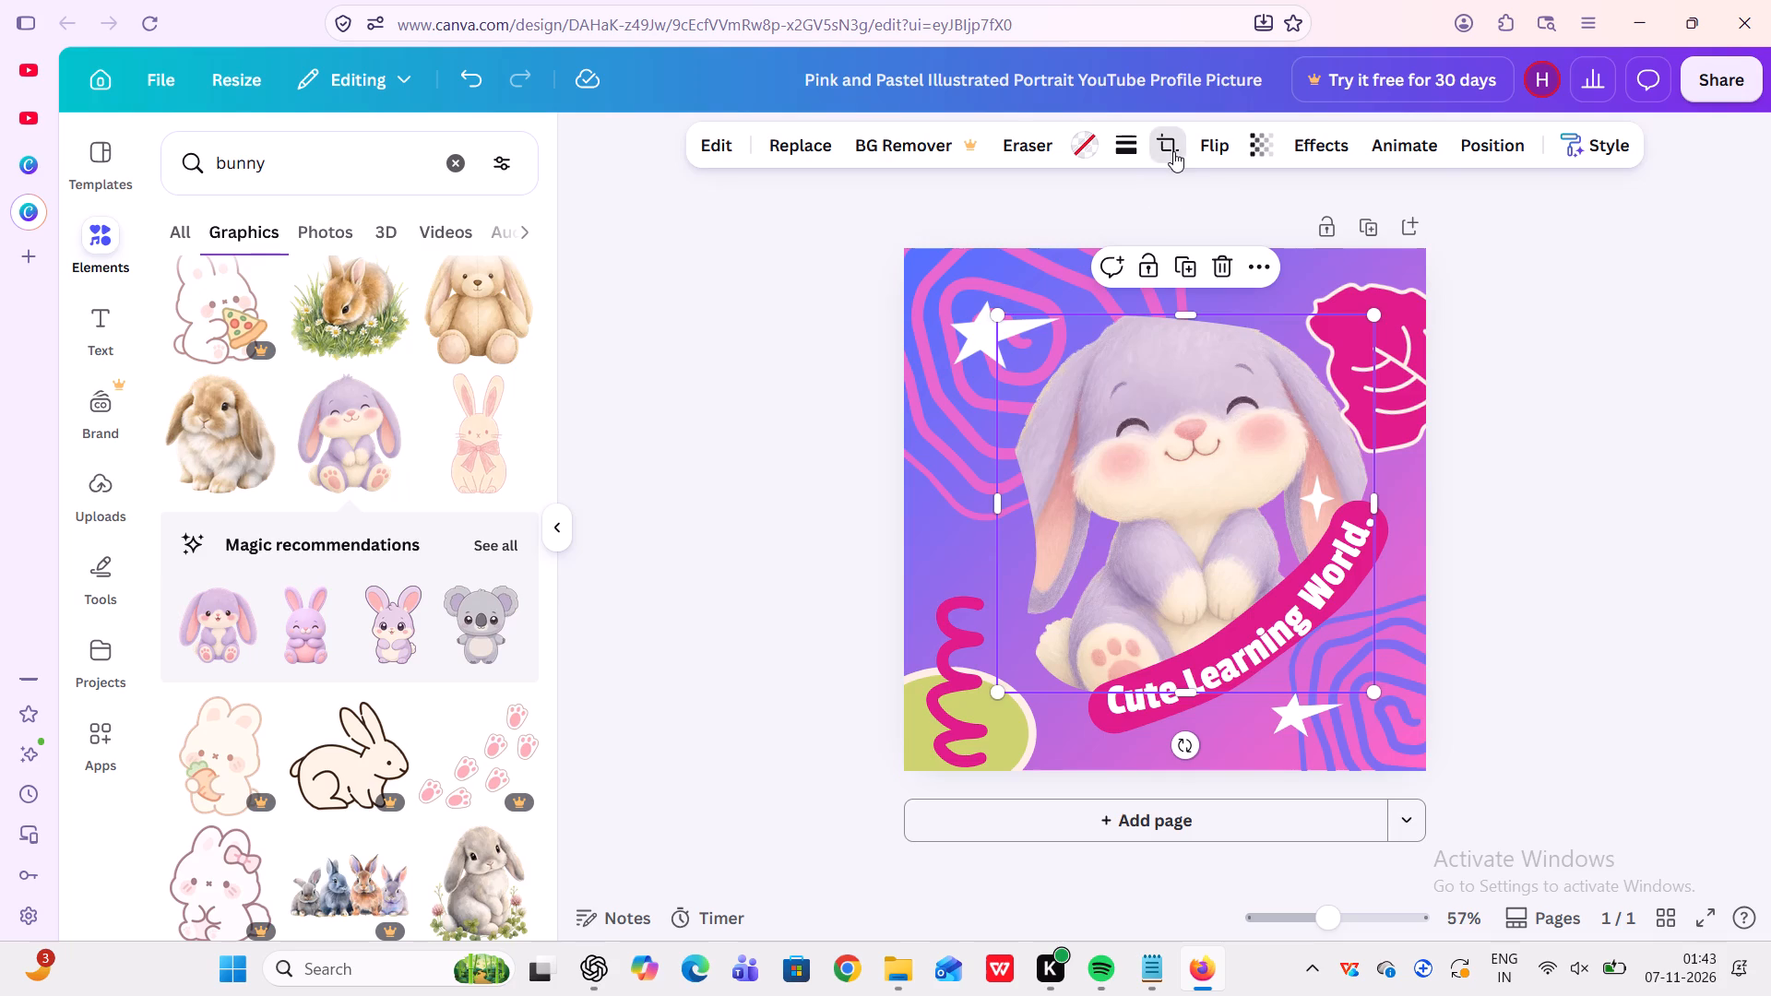
left_click_drag(1242, 548, 1212, 539)
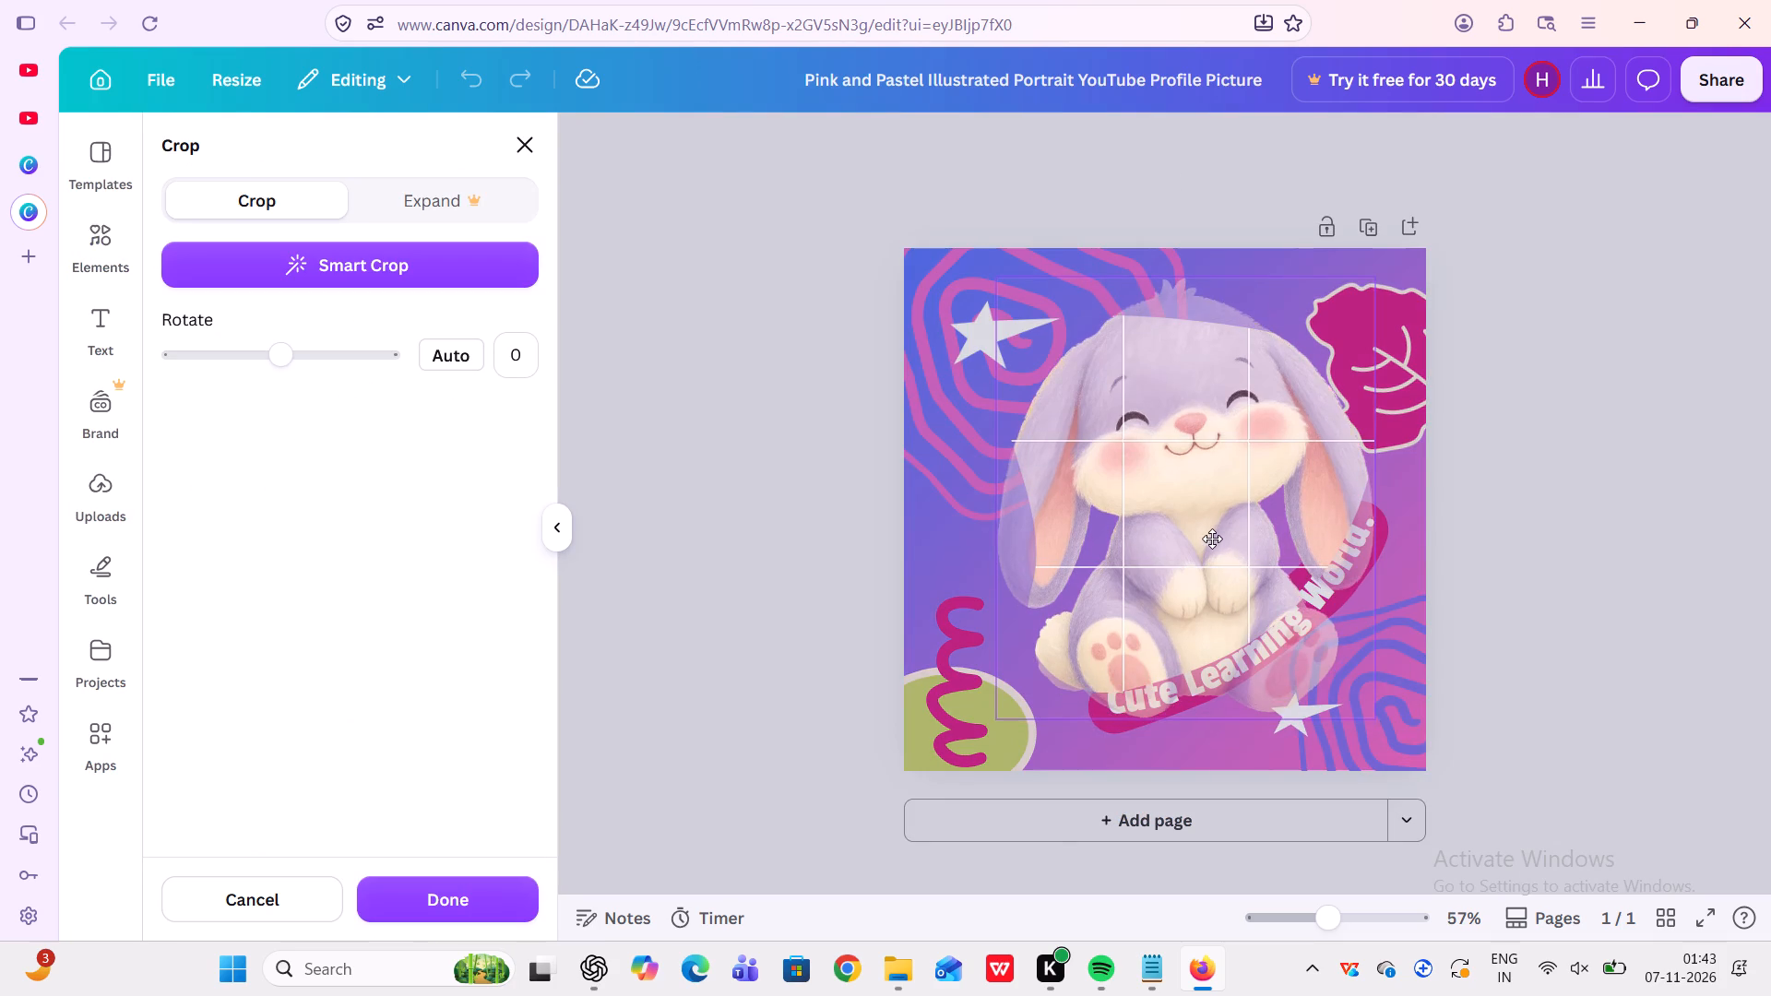
left_click_drag(1212, 539, 1218, 605)
left_click(858, 547)
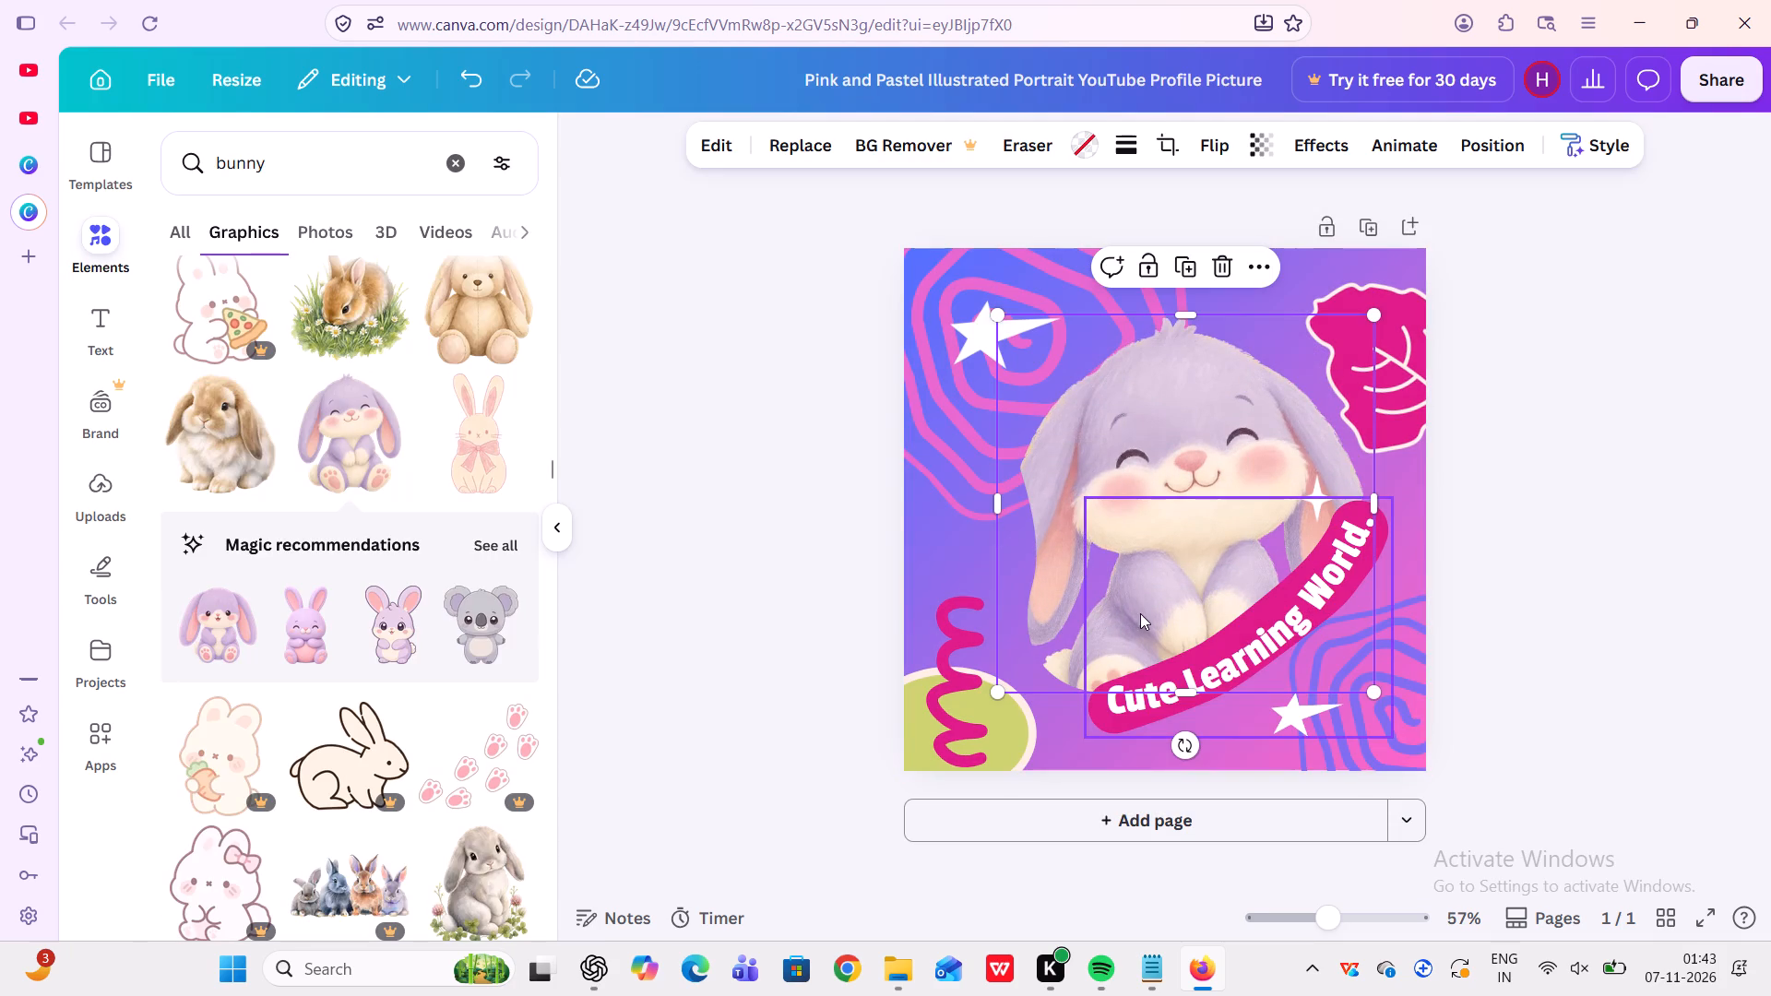
left_click_drag(1165, 569, 1149, 555)
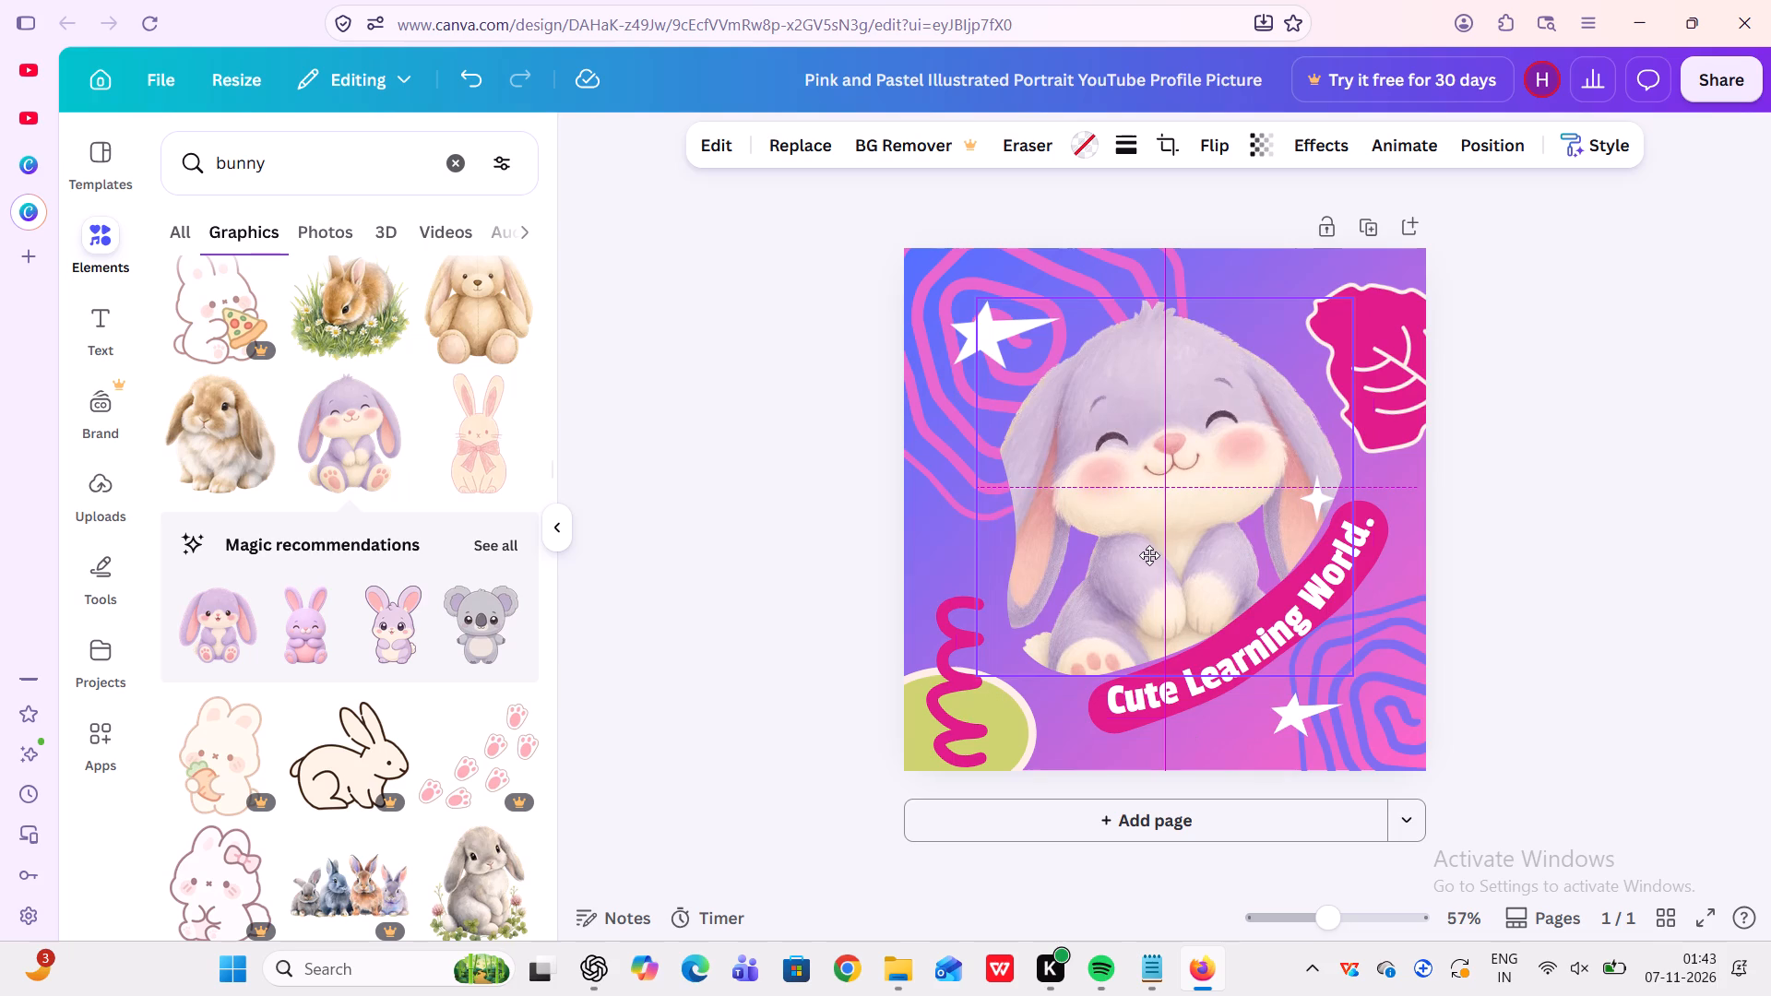
left_click_drag(1149, 555, 1157, 565)
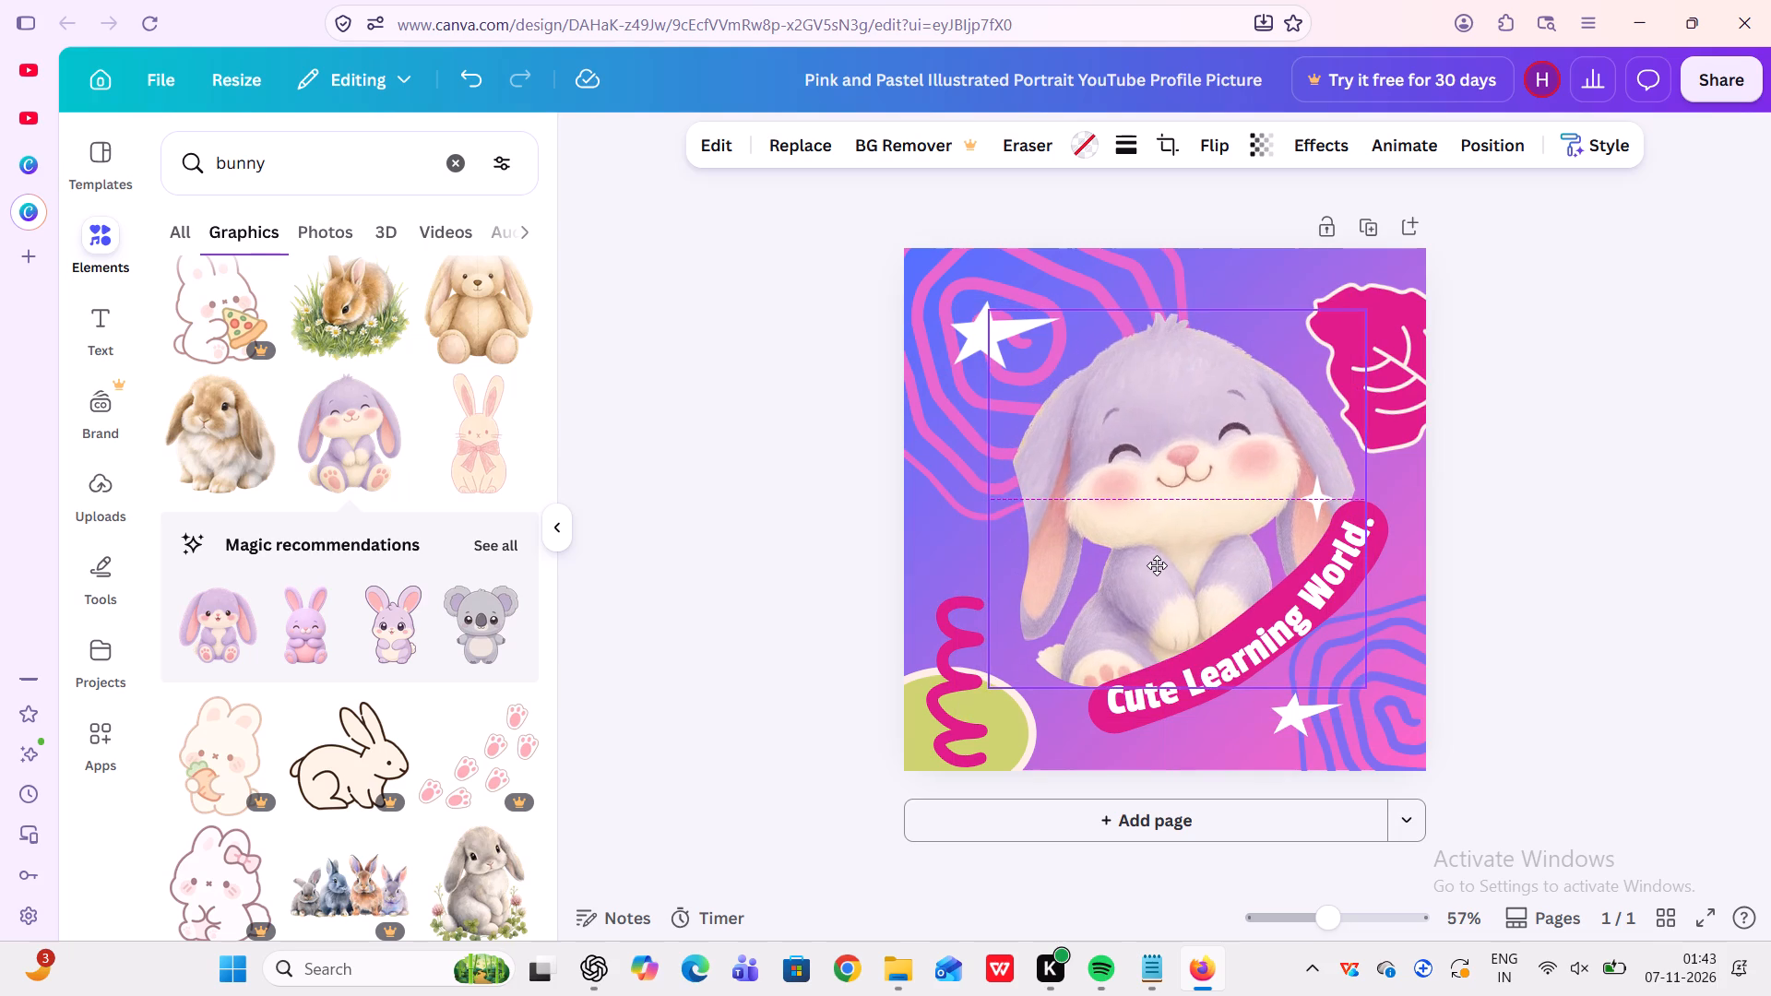
left_click_drag(1157, 565, 1157, 568)
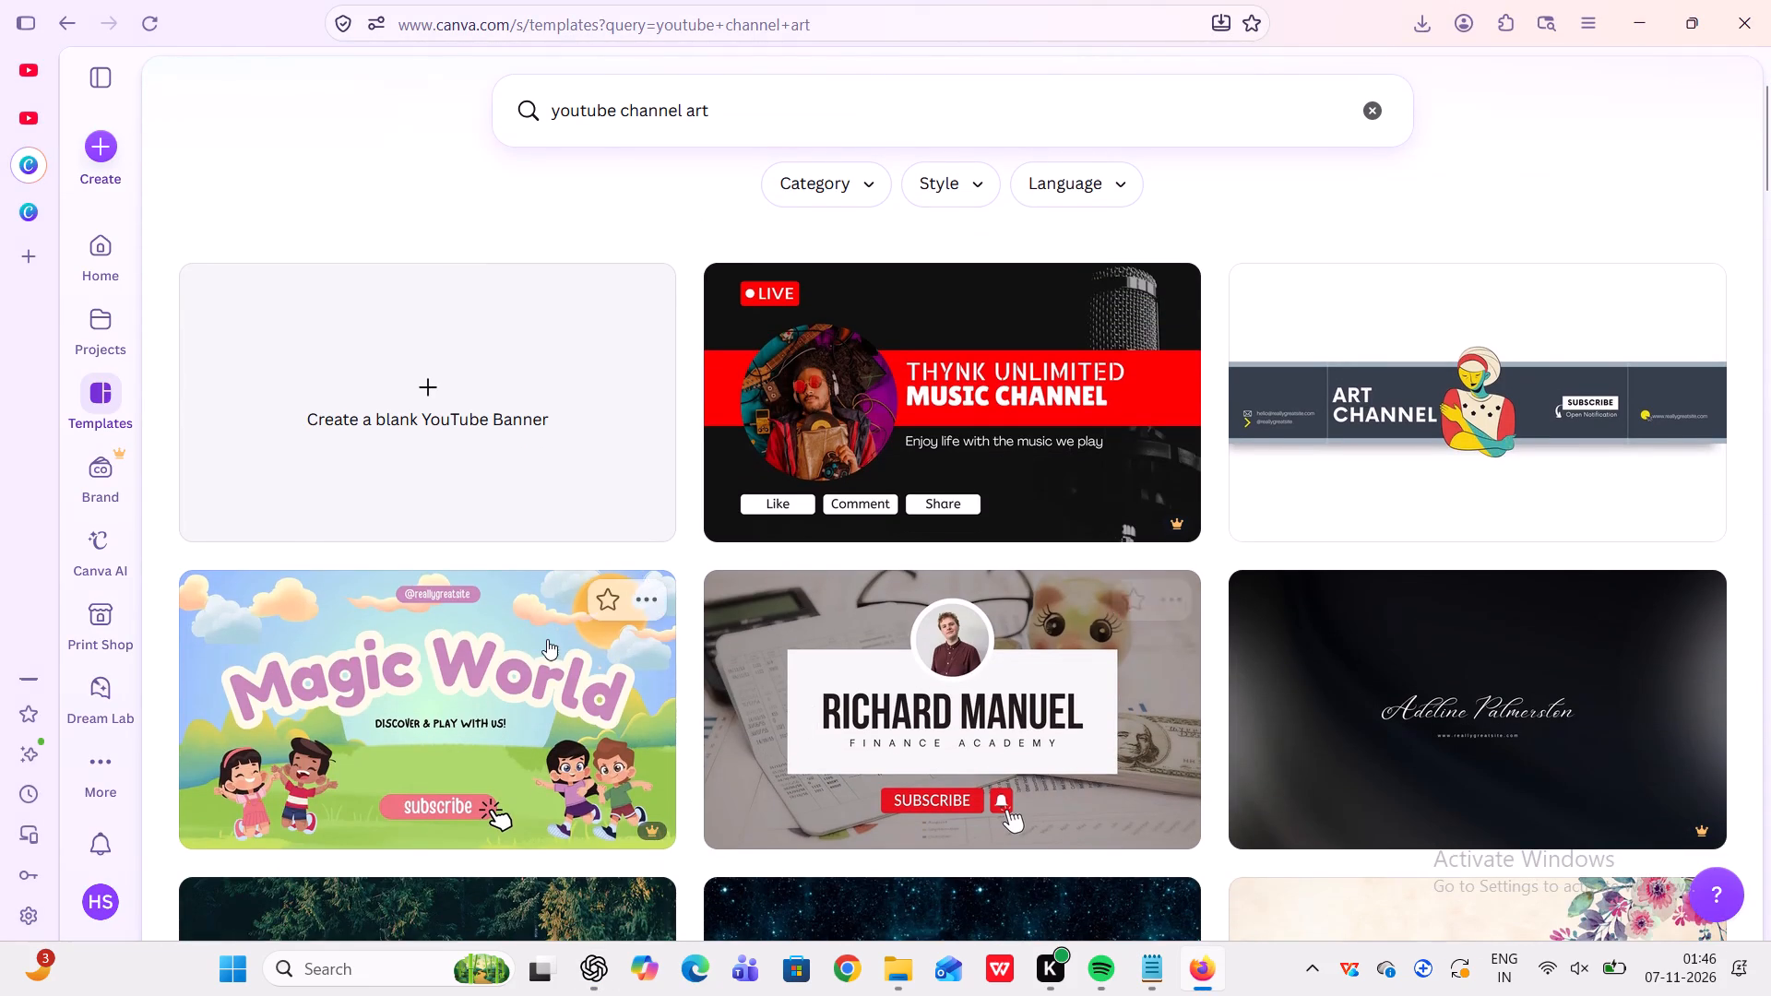
scroll(749, 694, "down", 6)
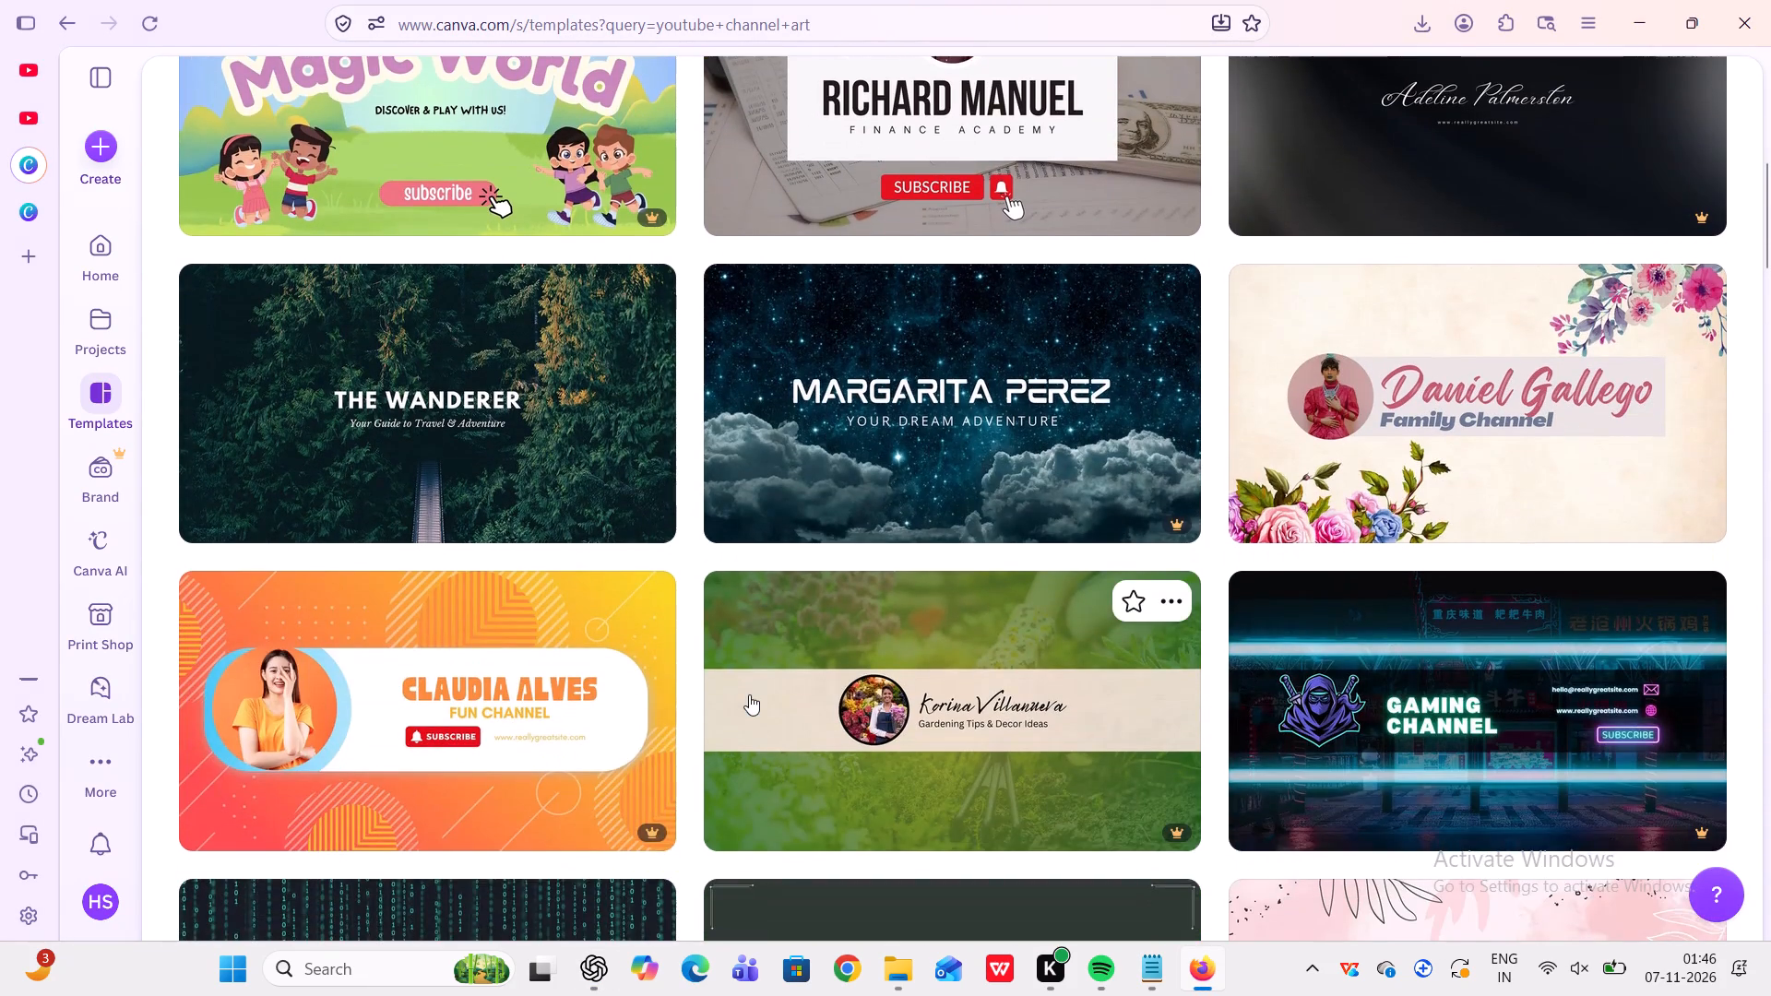
scroll(749, 694, "down", 14)
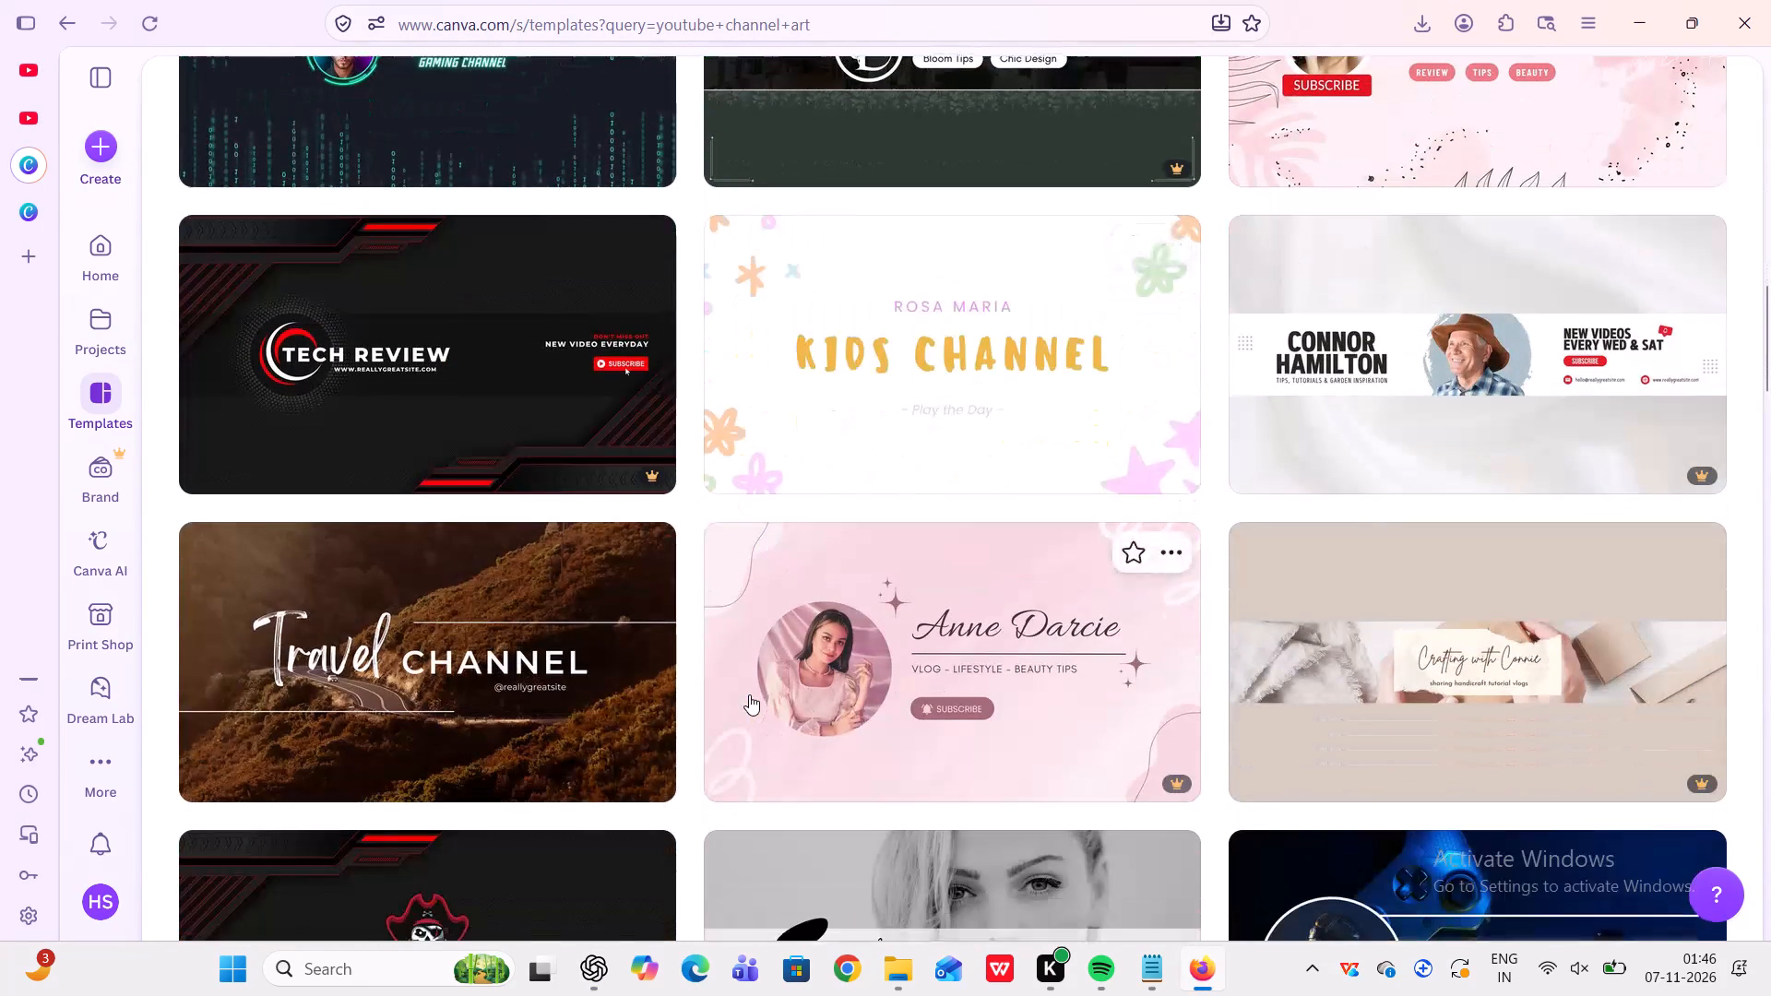
scroll(749, 694, "down", 15)
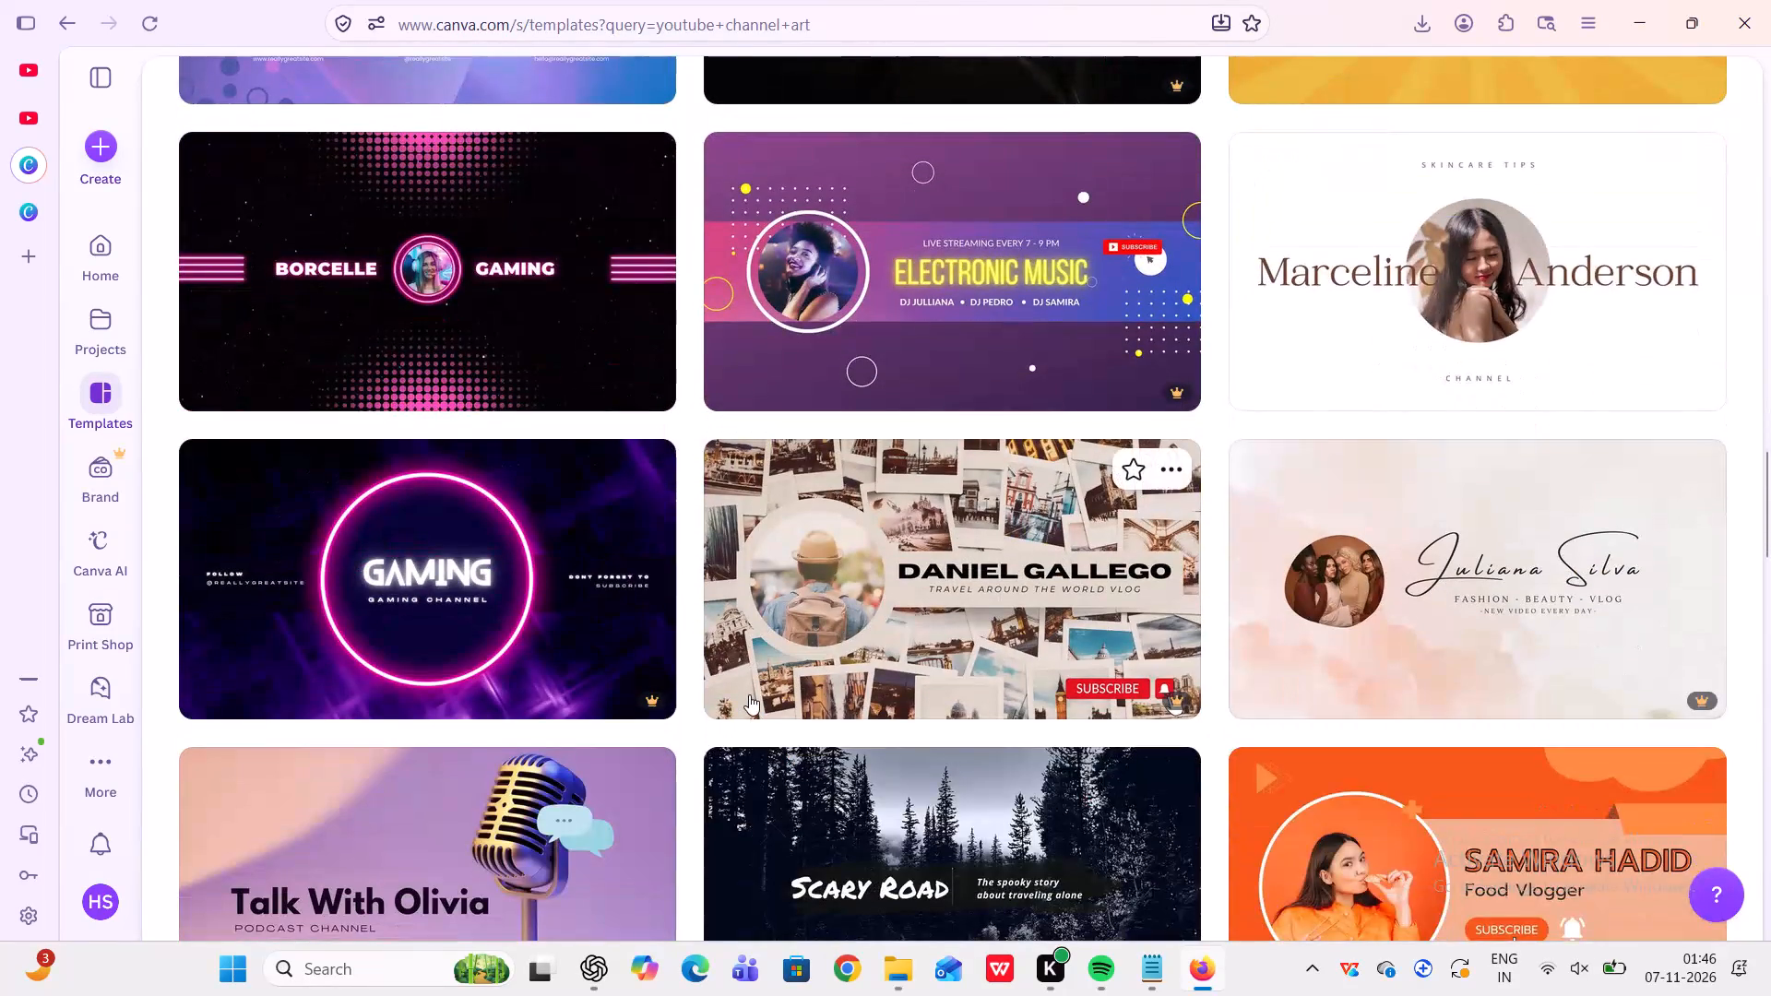
scroll(749, 694, "down", 15)
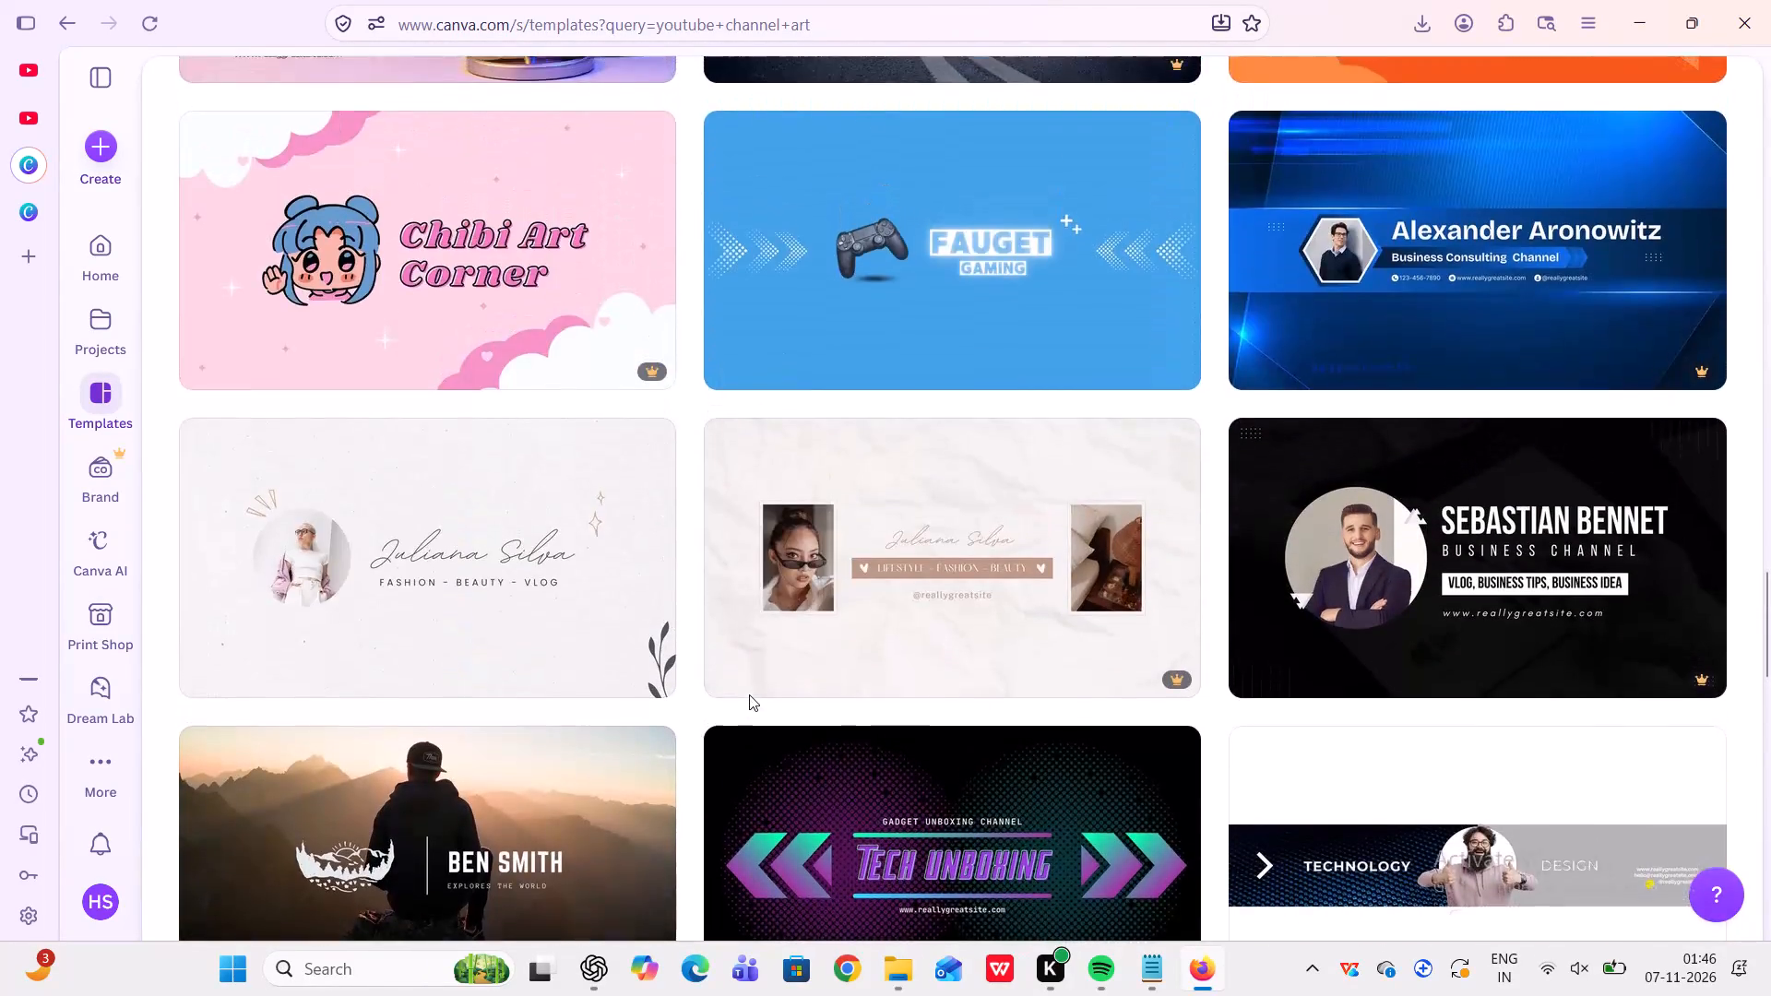
scroll(749, 694, "down", 14)
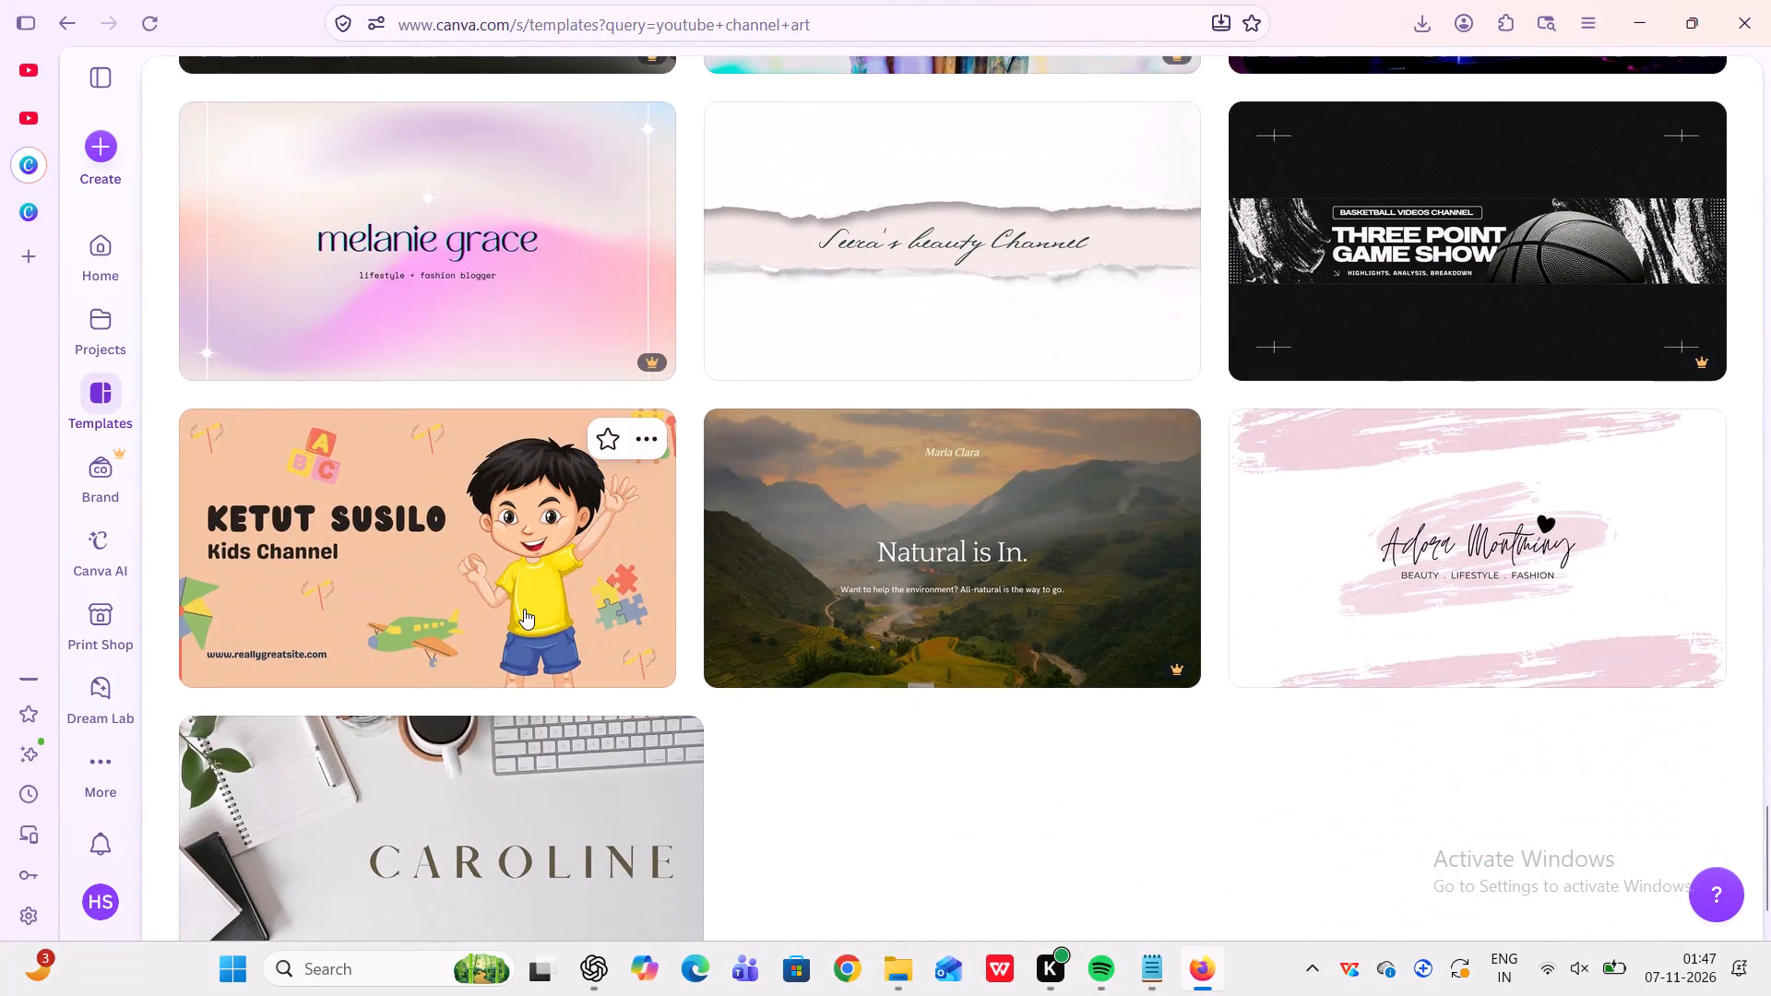
scroll(524, 609, "down", 7)
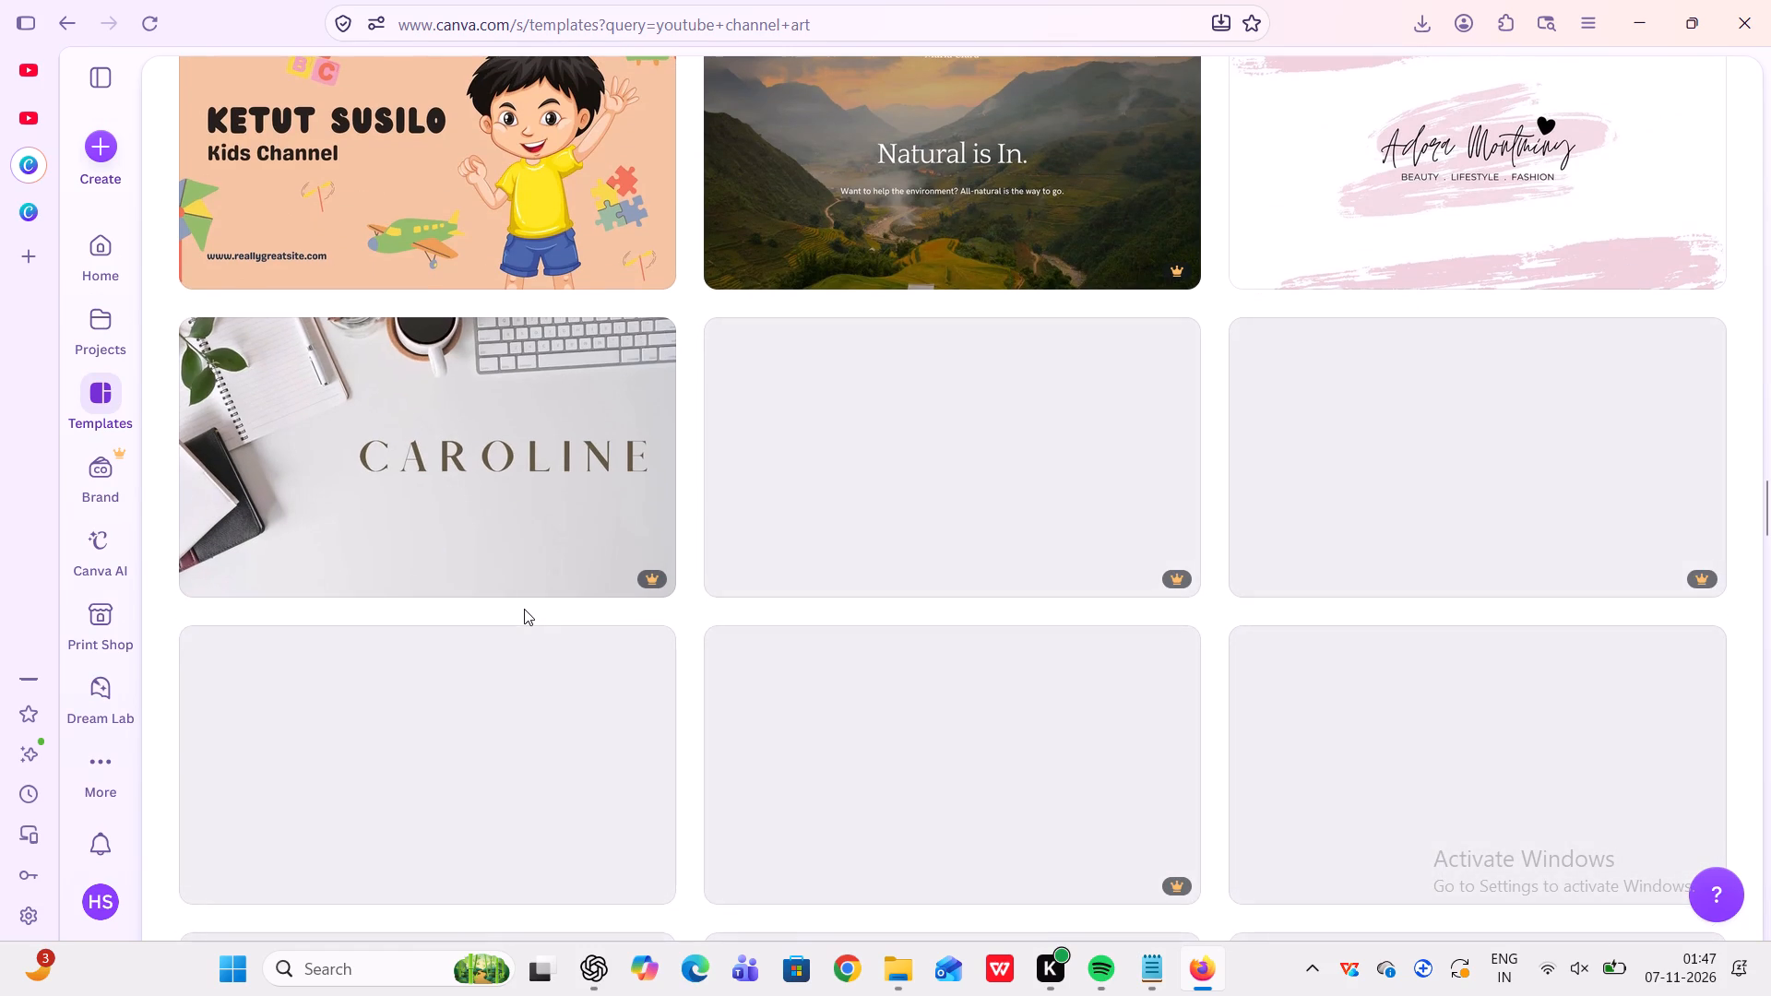
scroll(839, 572, "down", 6)
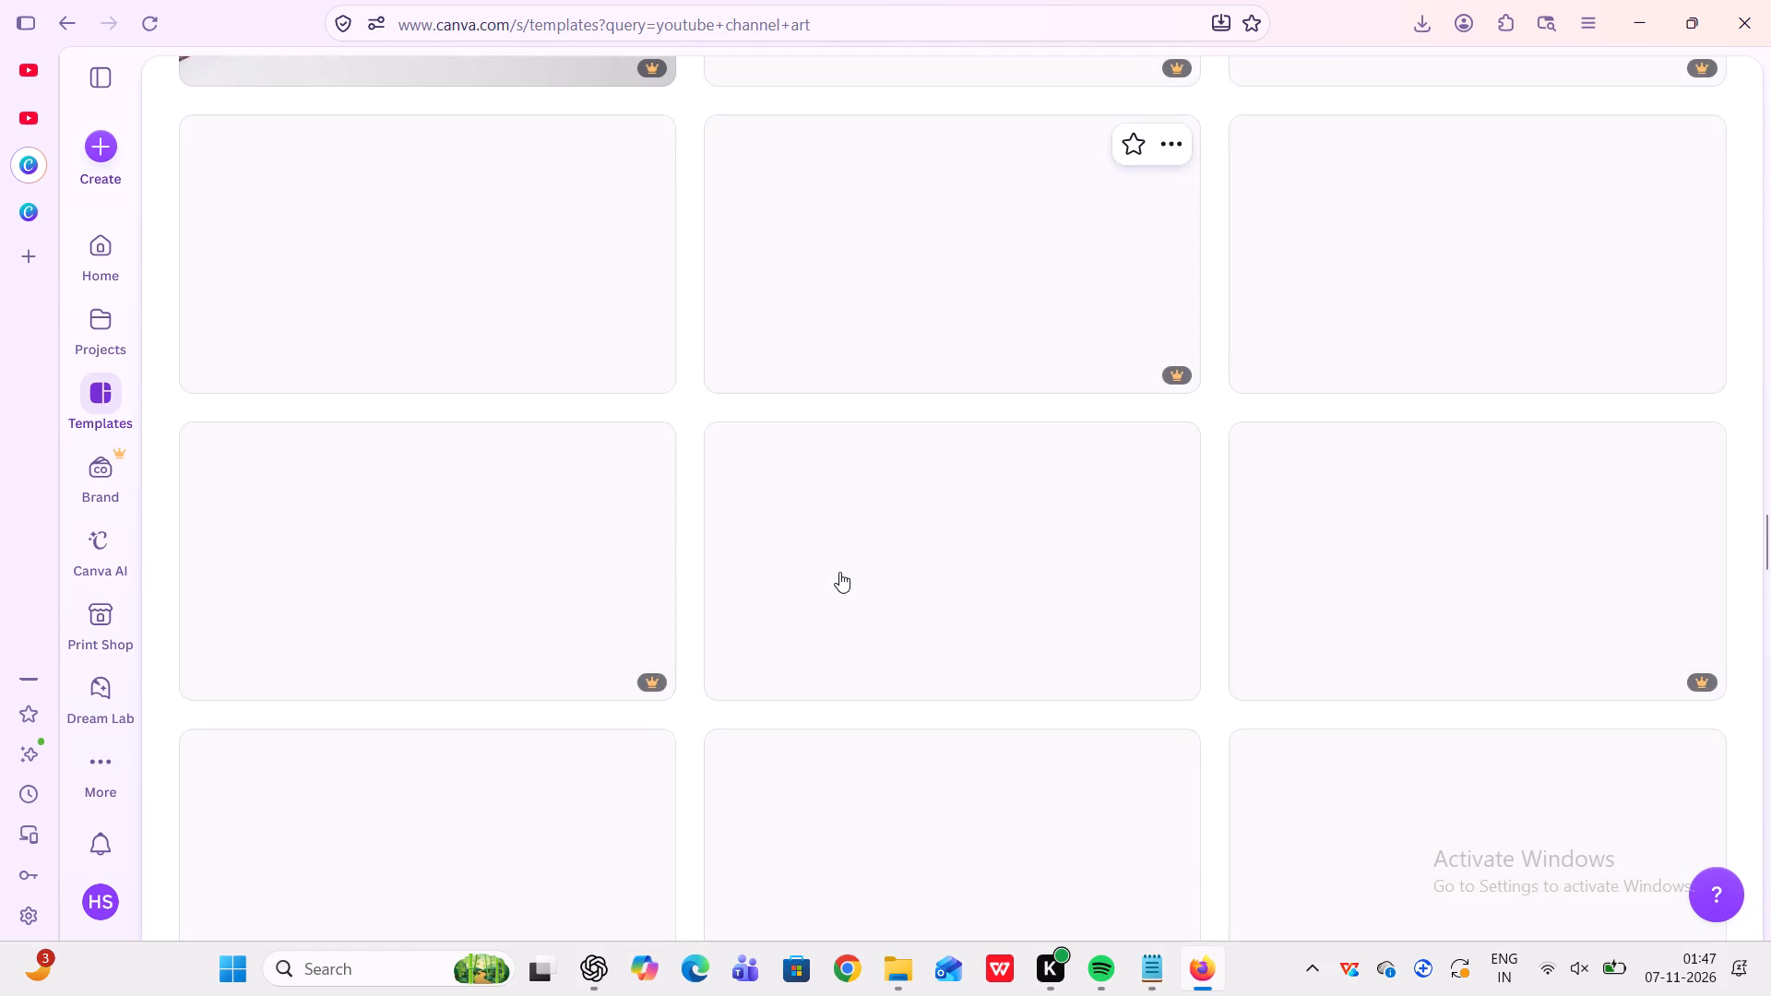
scroll(839, 572, "down", 10)
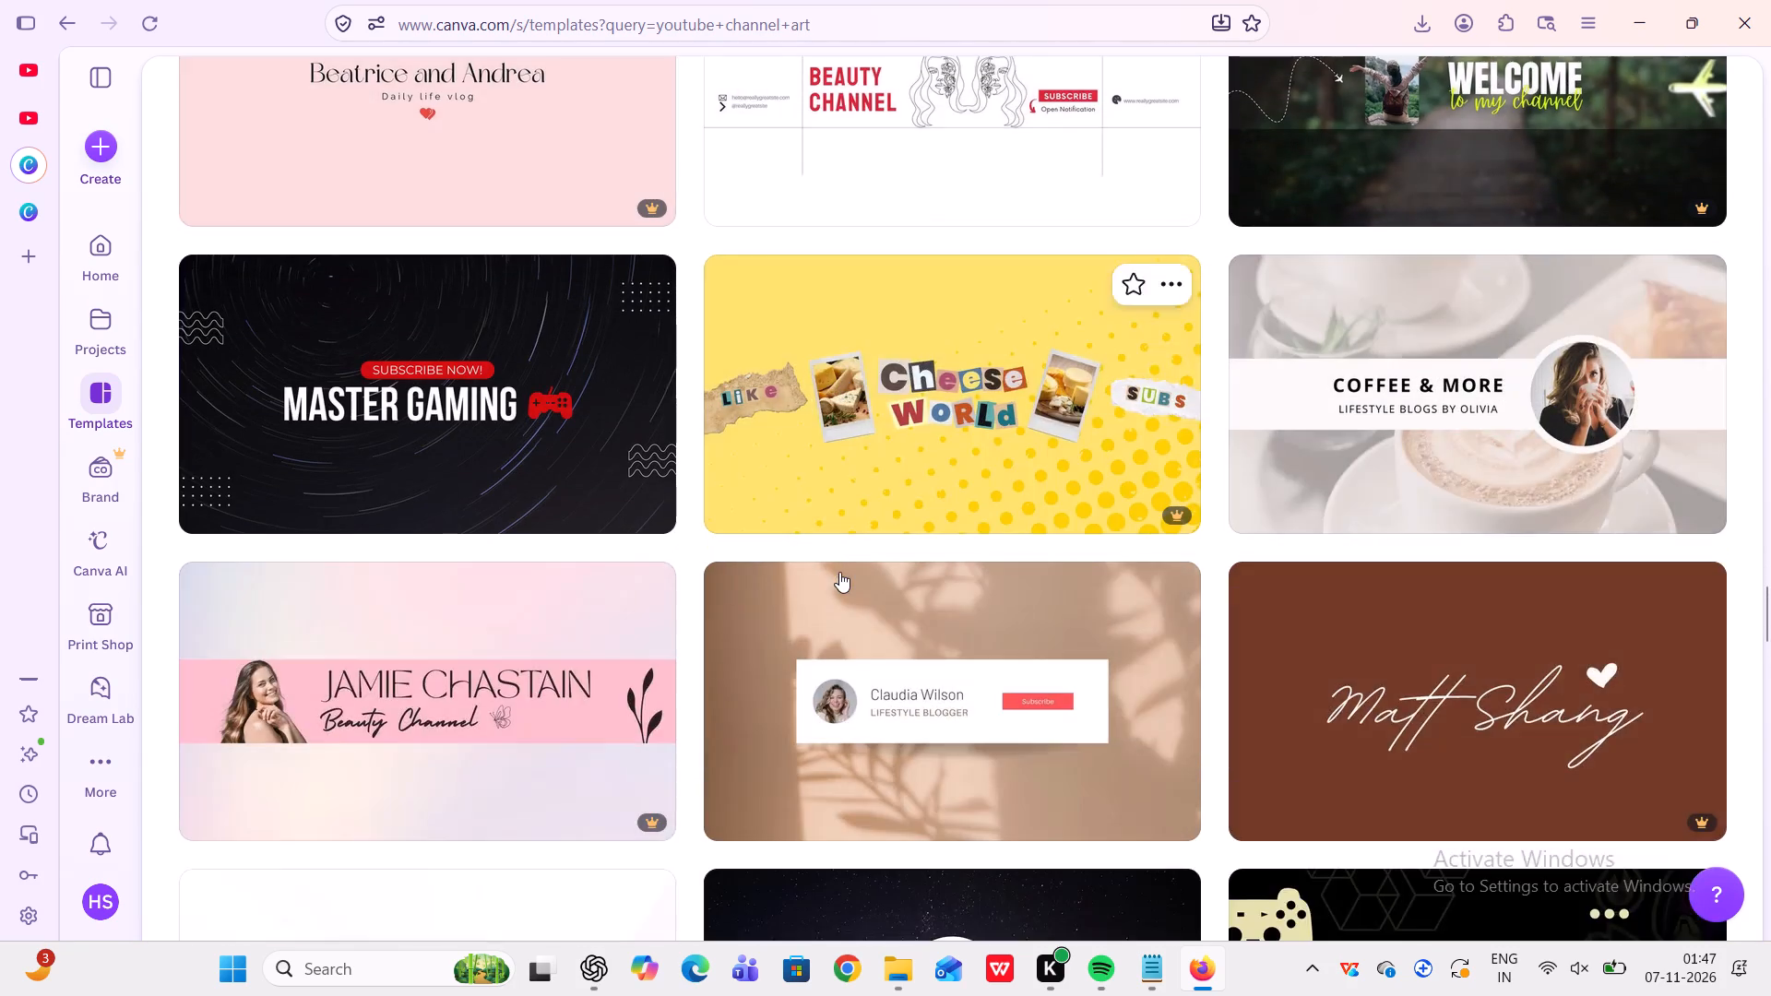
scroll(839, 572, "down", 12)
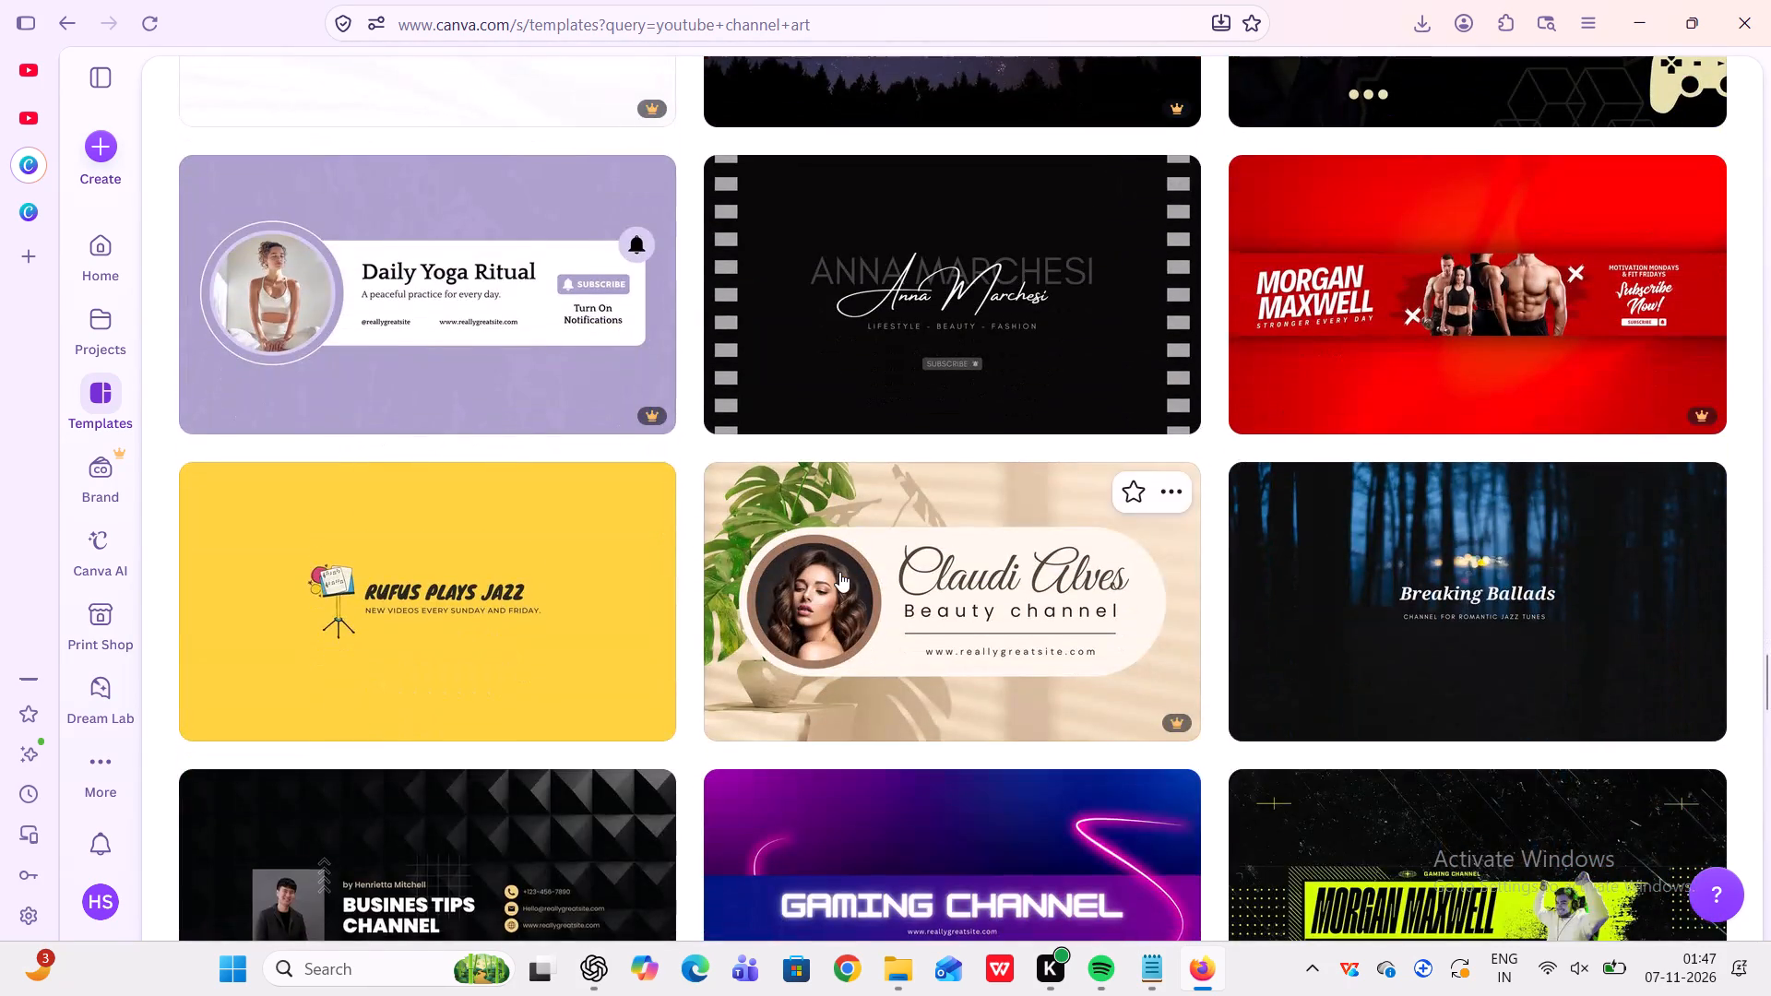
scroll(839, 572, "down", 6)
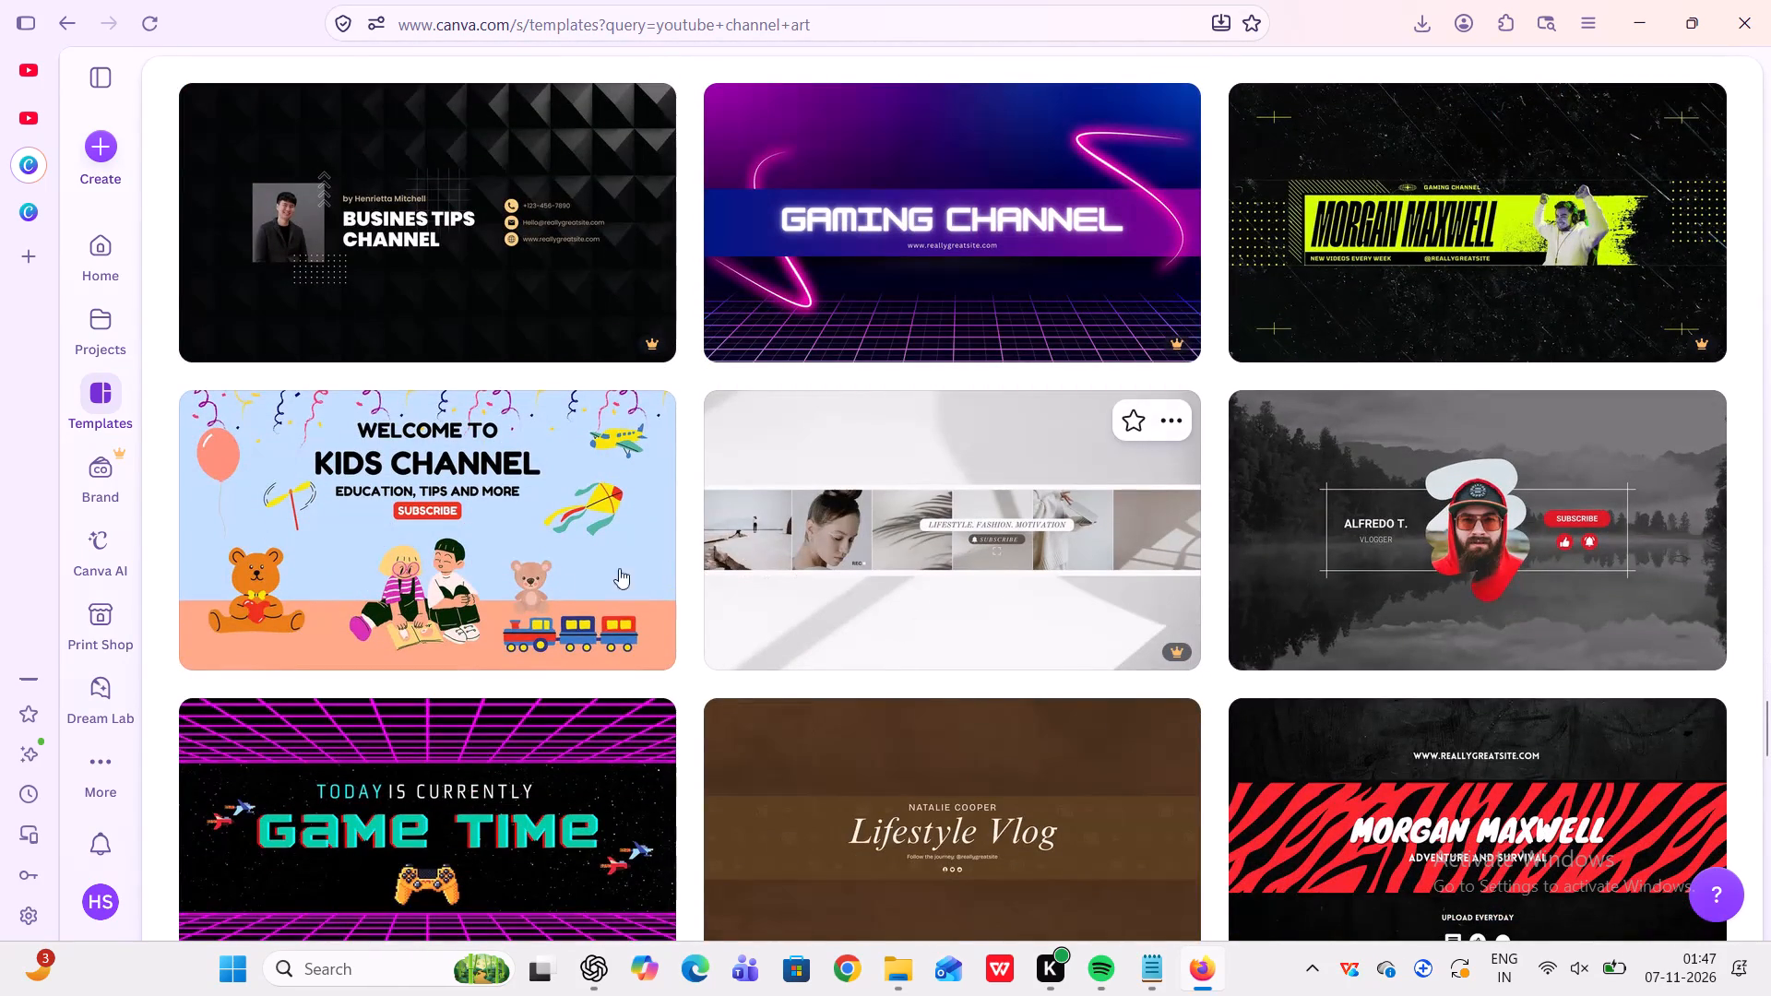
scroll(830, 645, "down", 8)
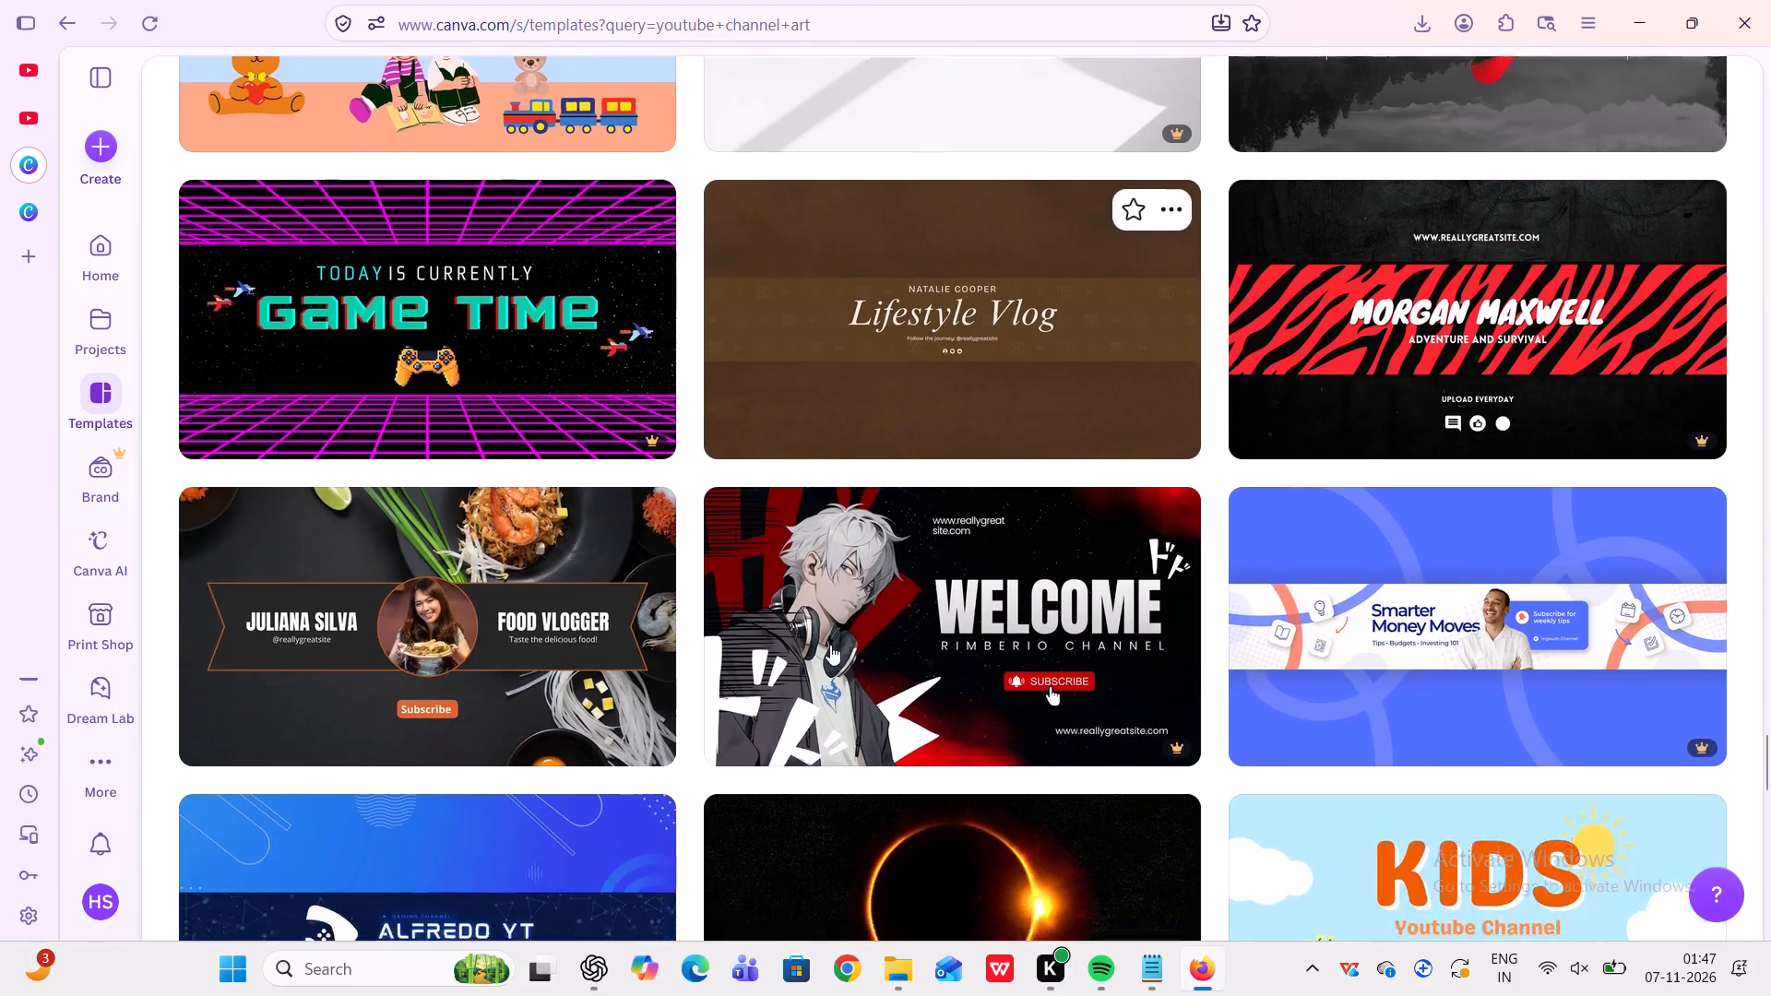
scroll(830, 645, "down", 8)
scroll(830, 645, "up", 1)
scroll(830, 645, "down", 6)
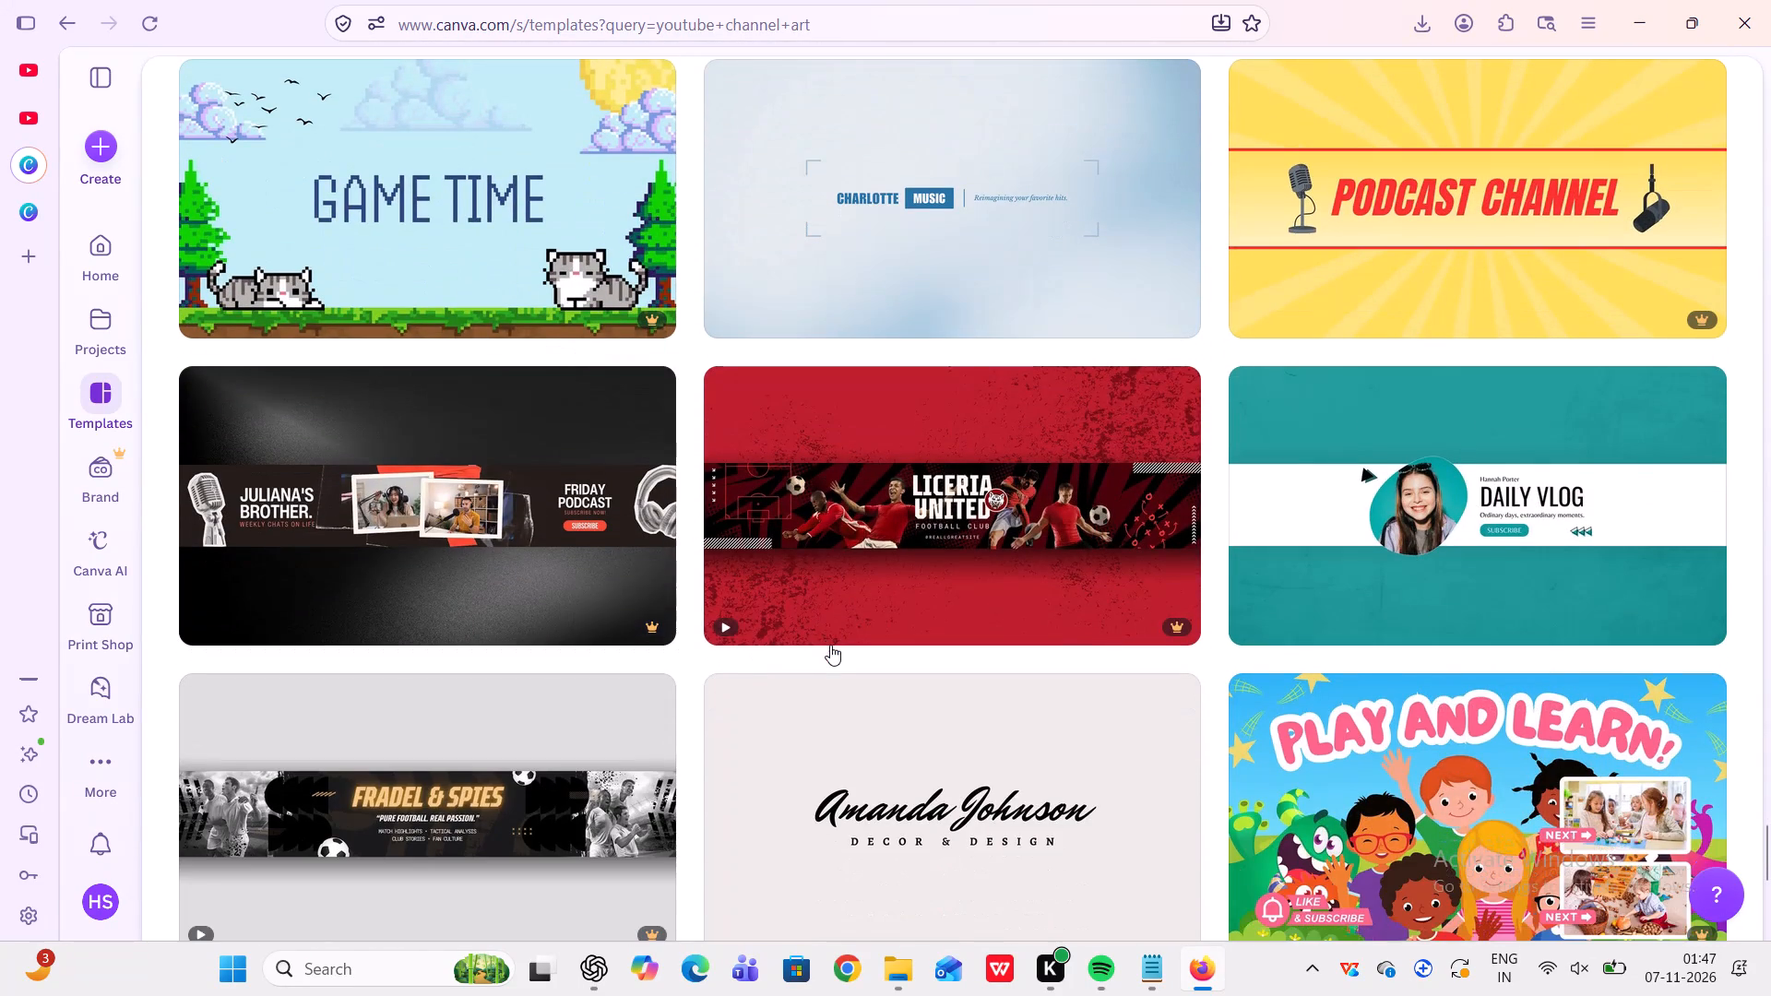
scroll(830, 645, "down", 9)
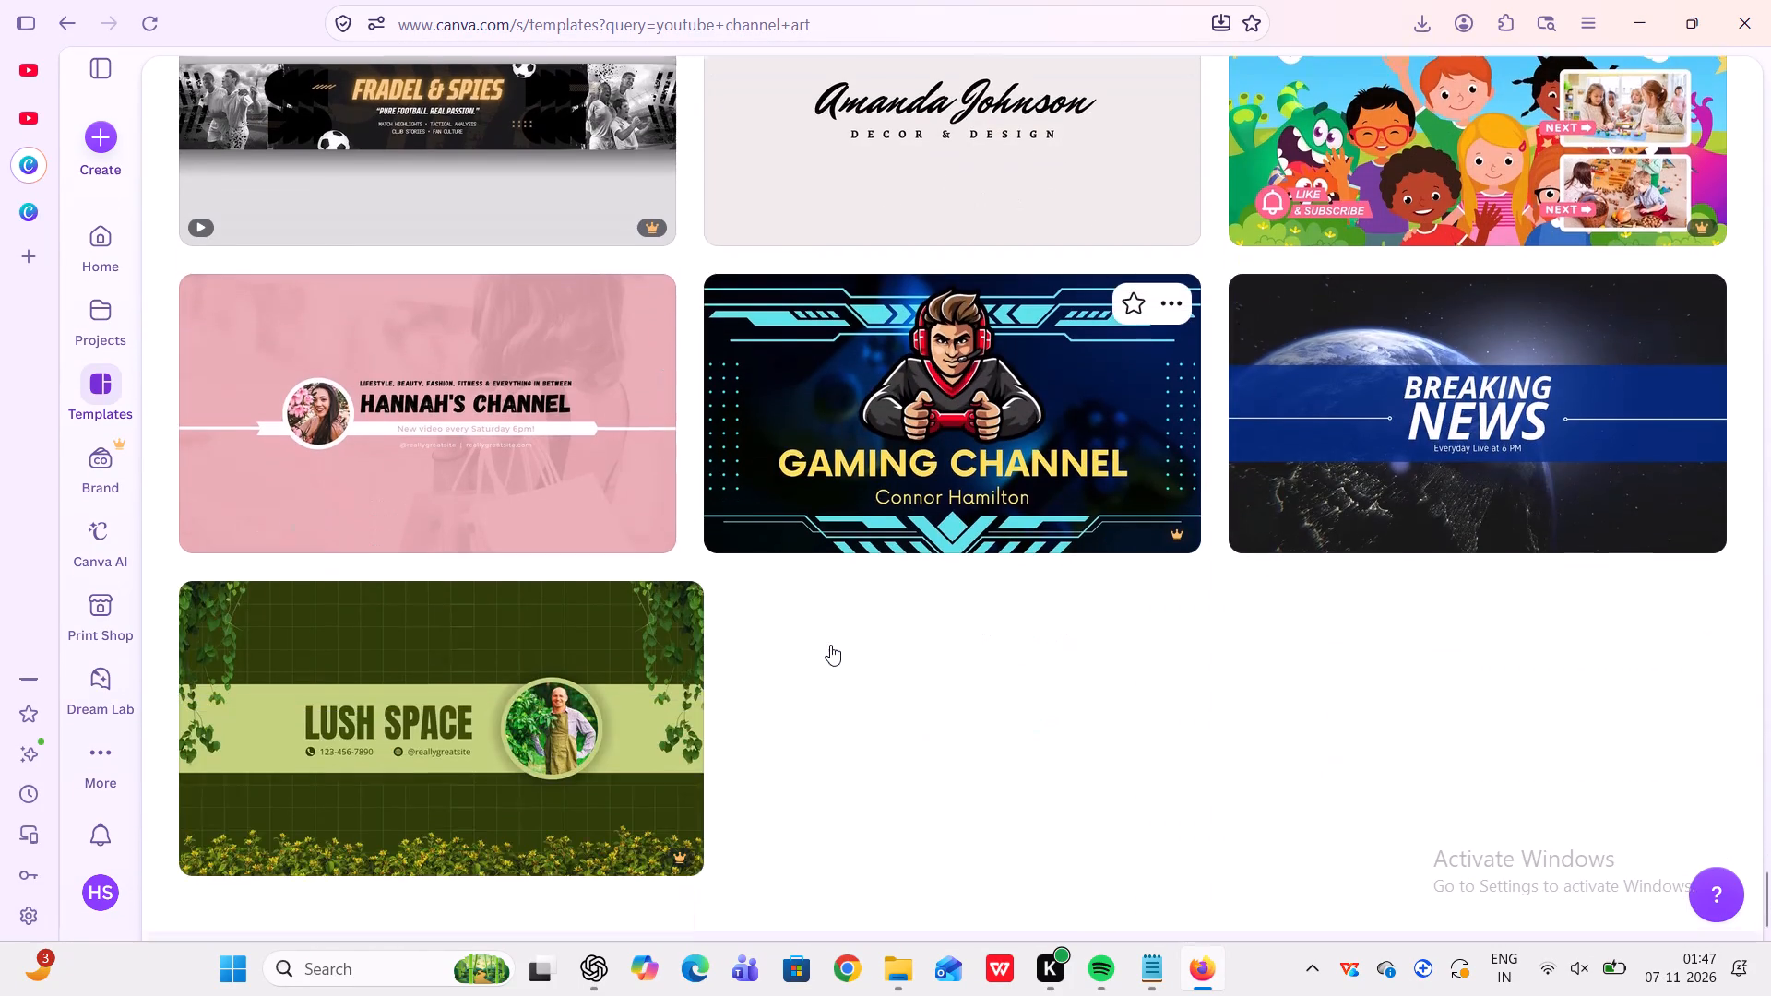
scroll(830, 645, "down", 6)
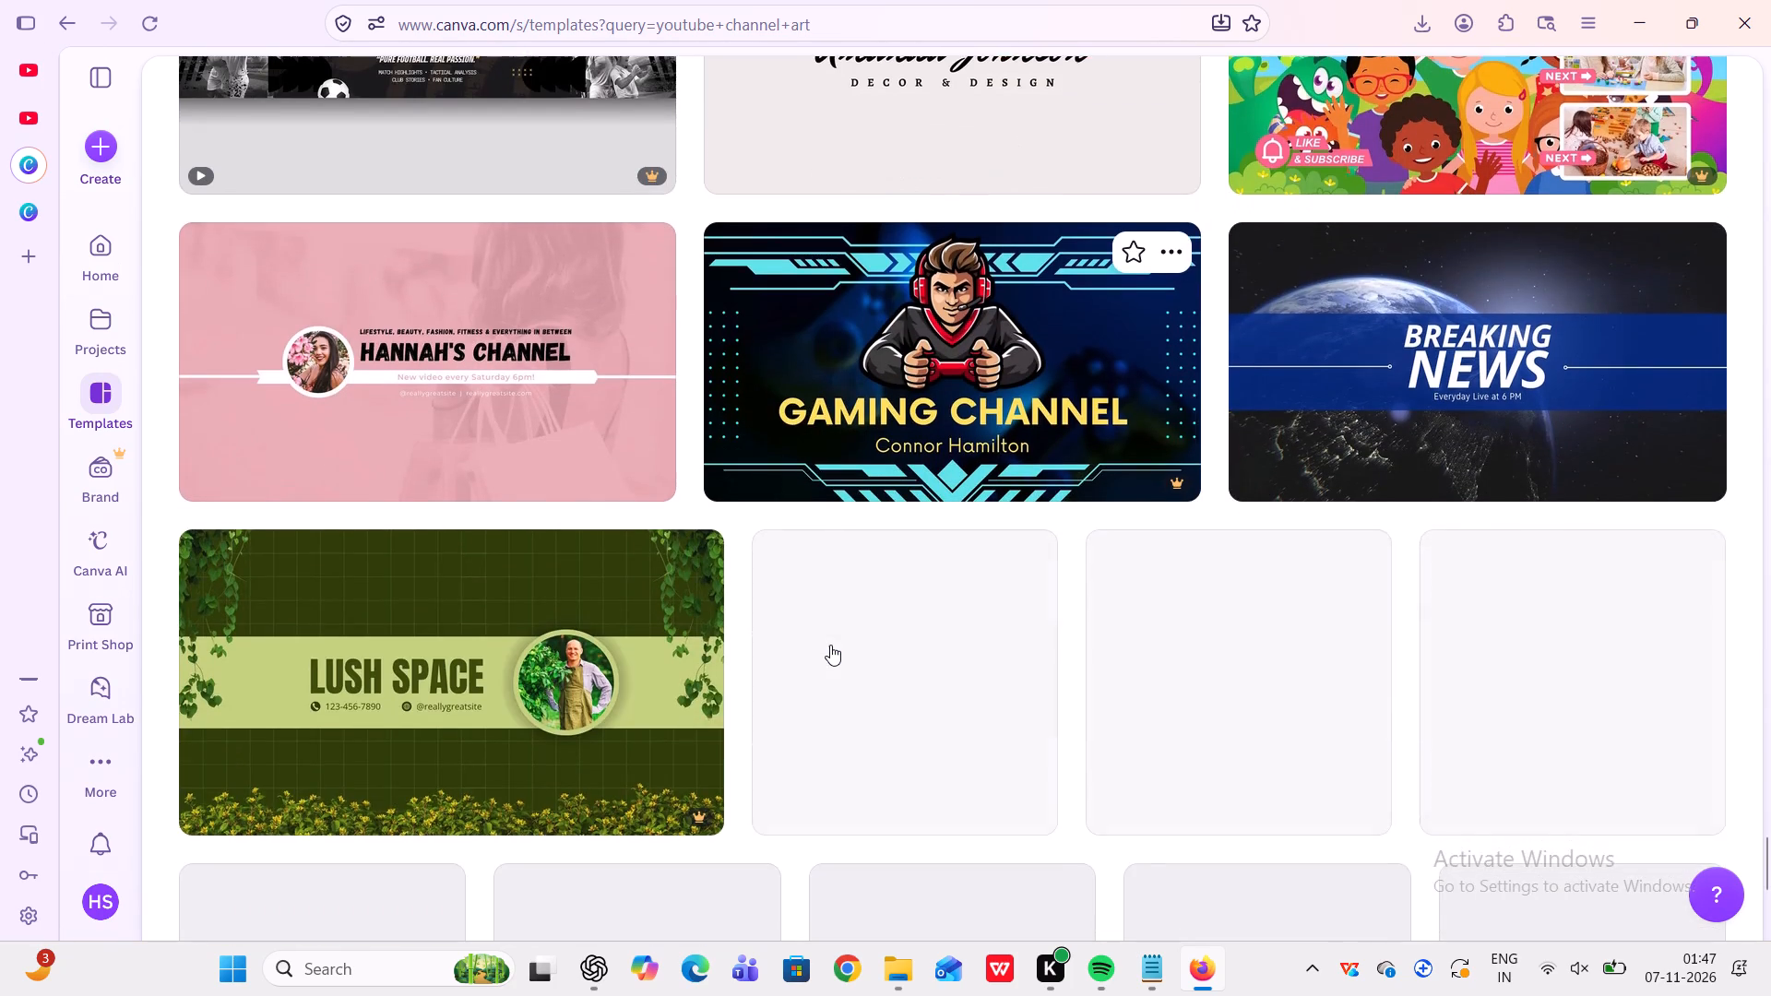
scroll(830, 645, "down", 2)
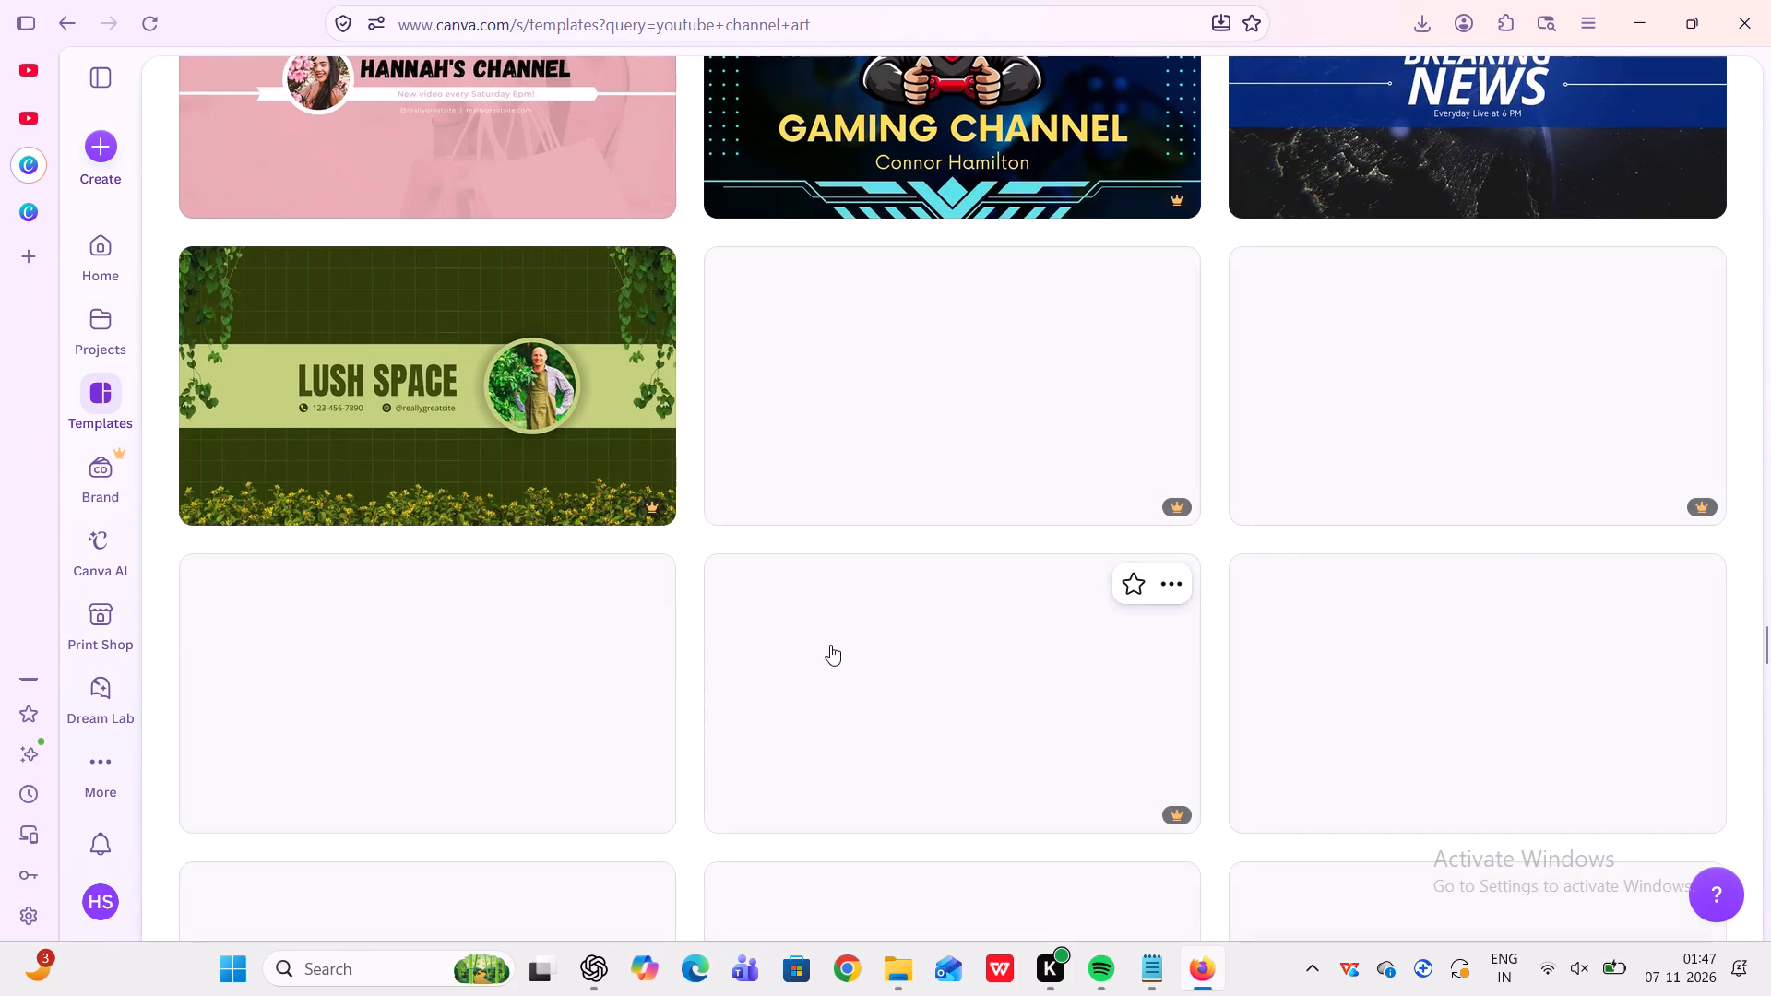
scroll(830, 645, "down", 4)
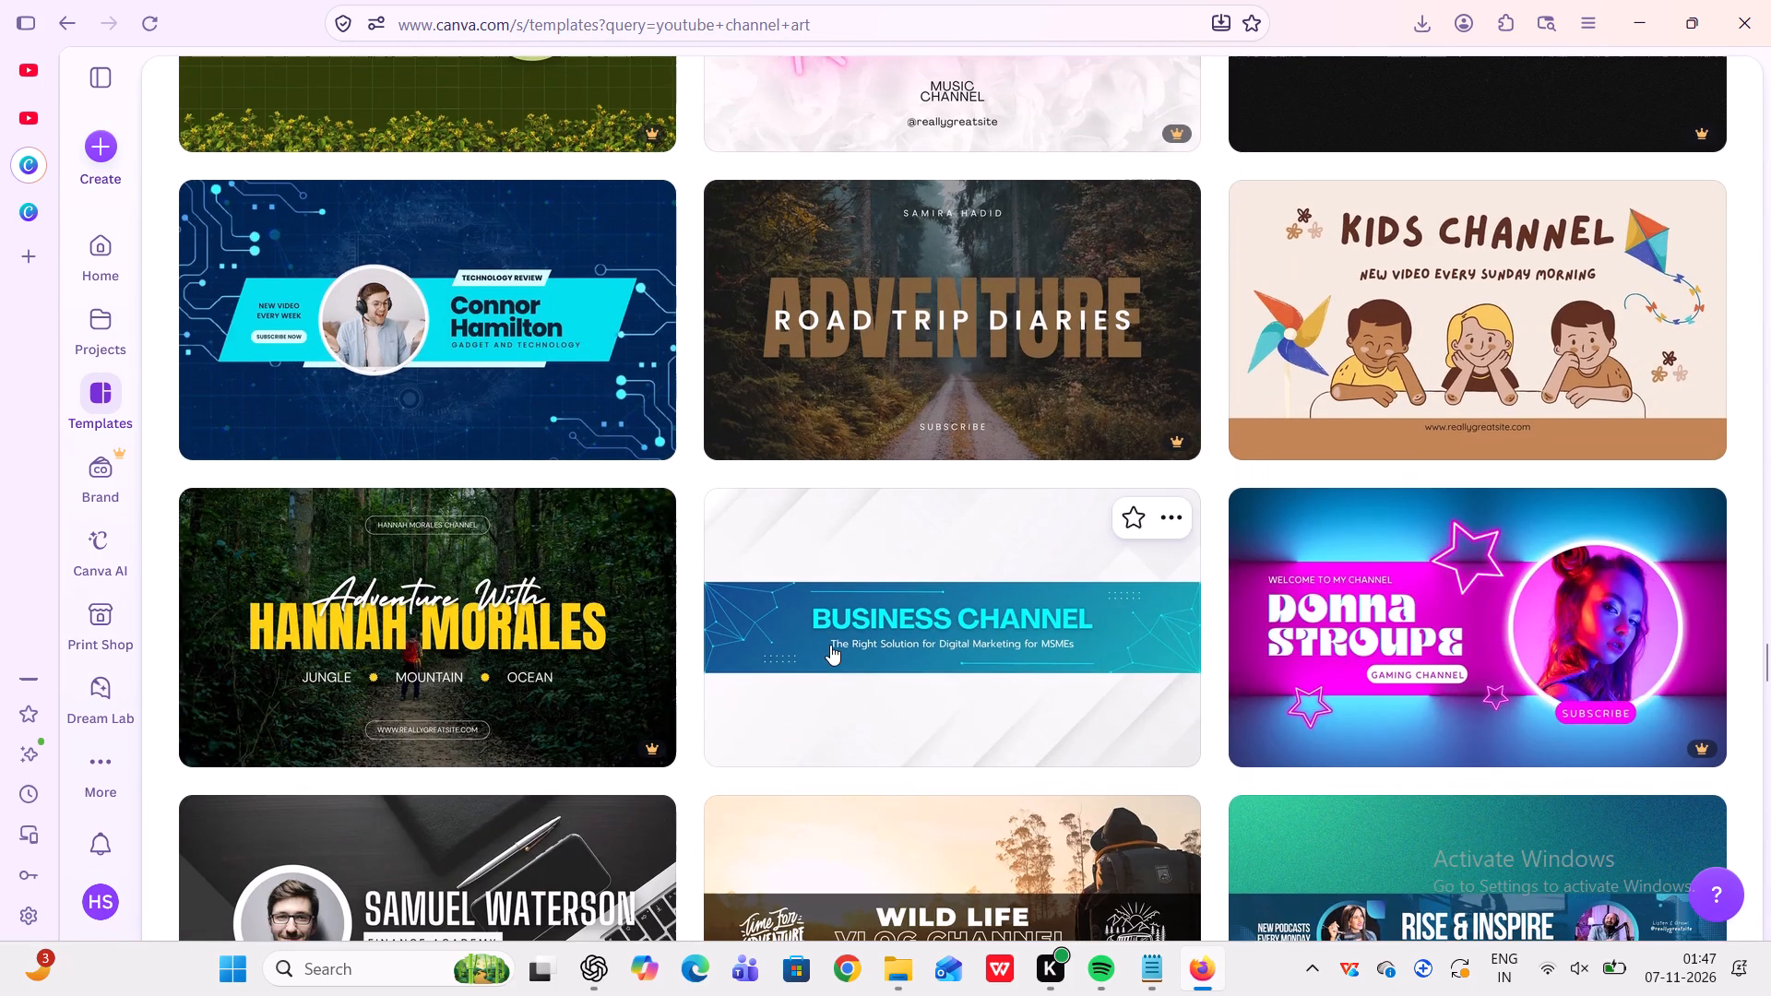
scroll(830, 645, "down", 11)
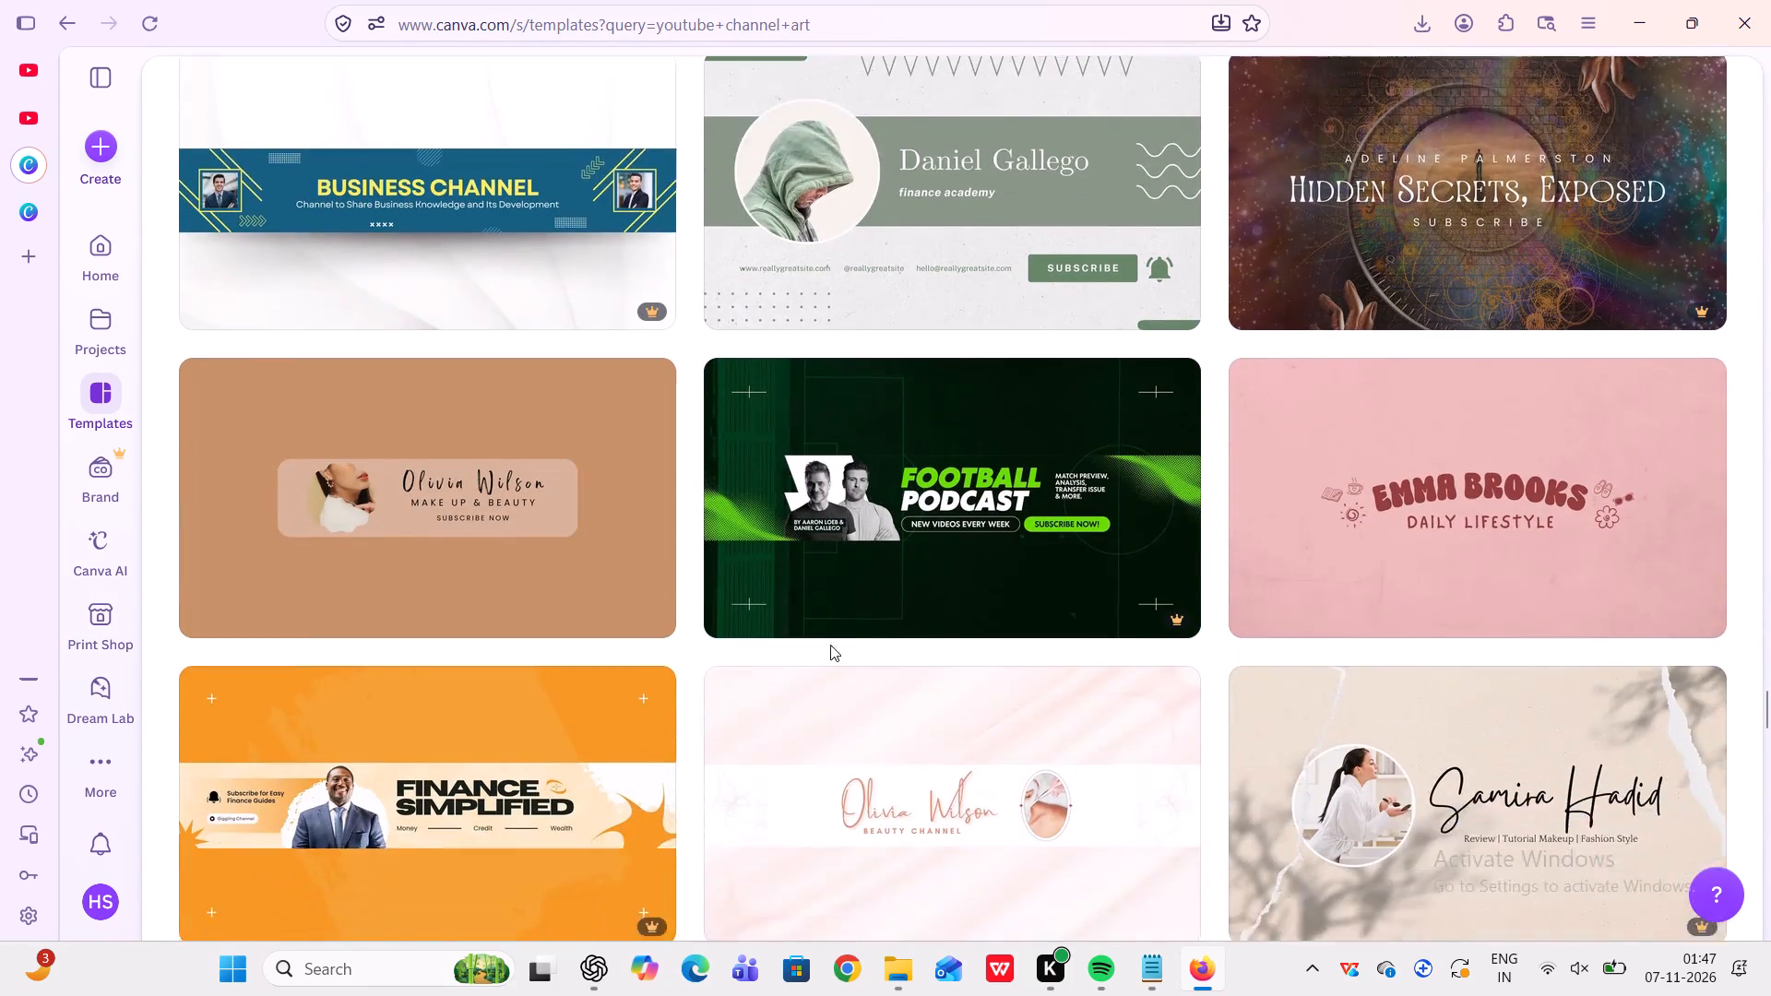
scroll(830, 645, "down", 7)
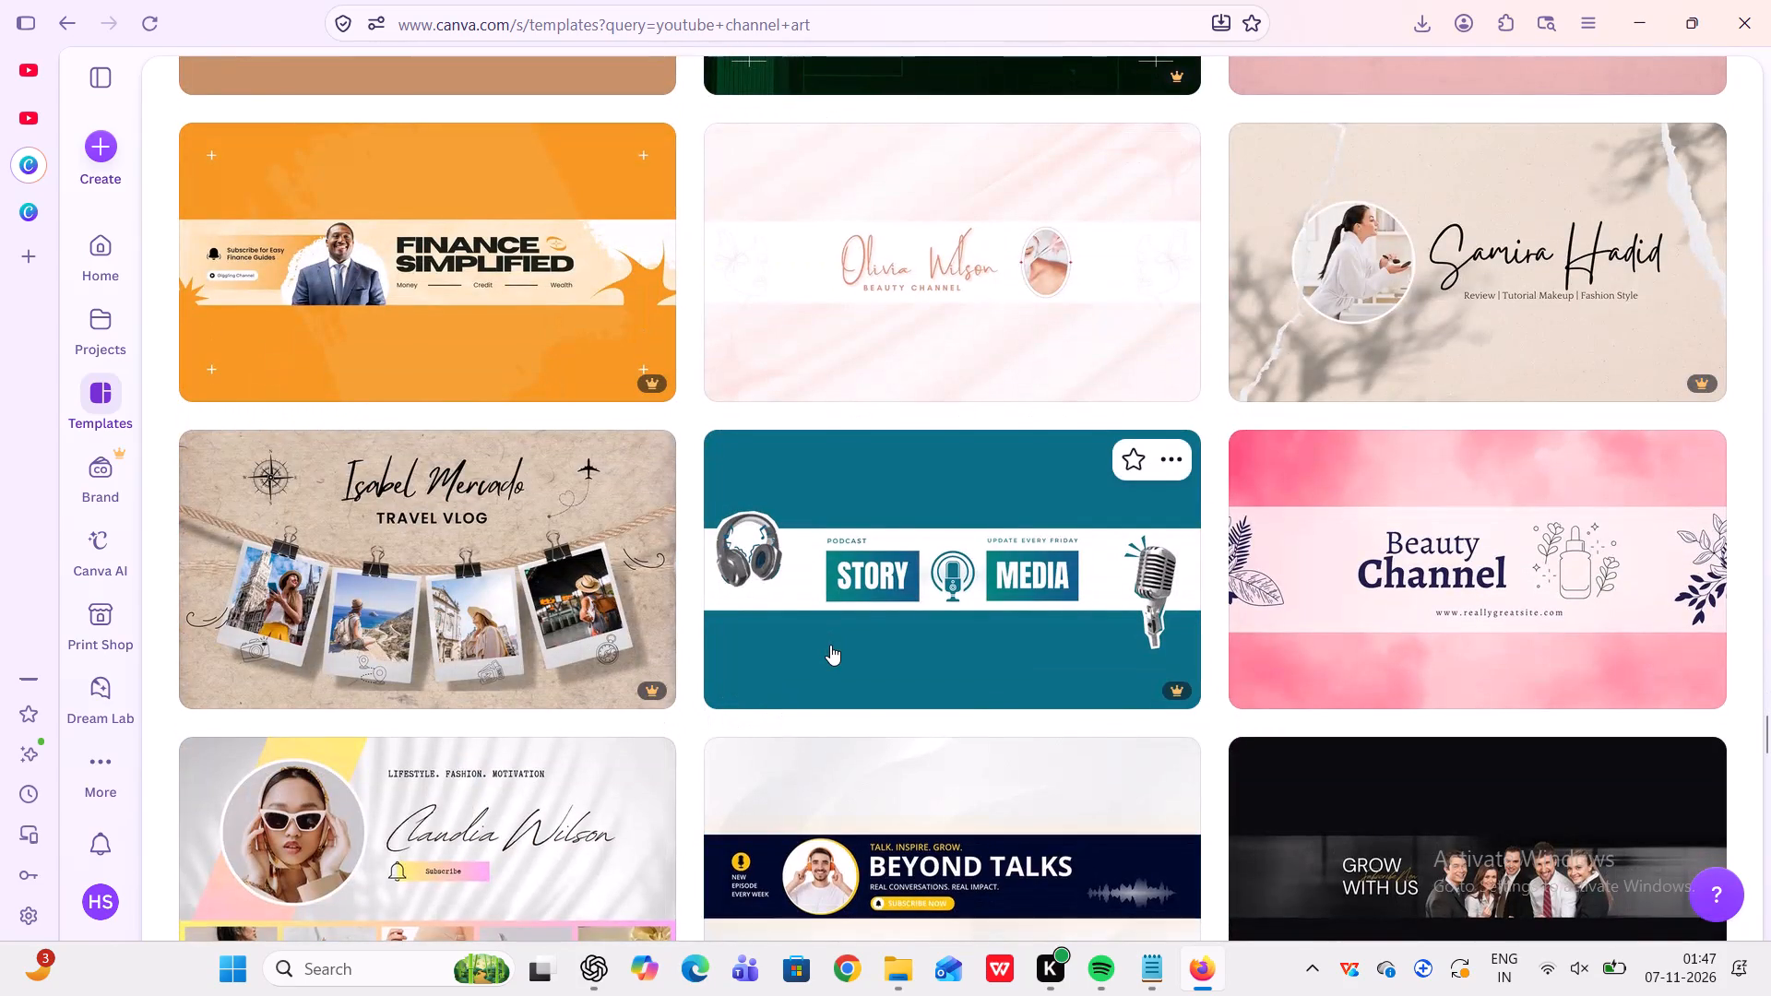
scroll(830, 645, "down", 20)
scroll(830, 645, "down", 5)
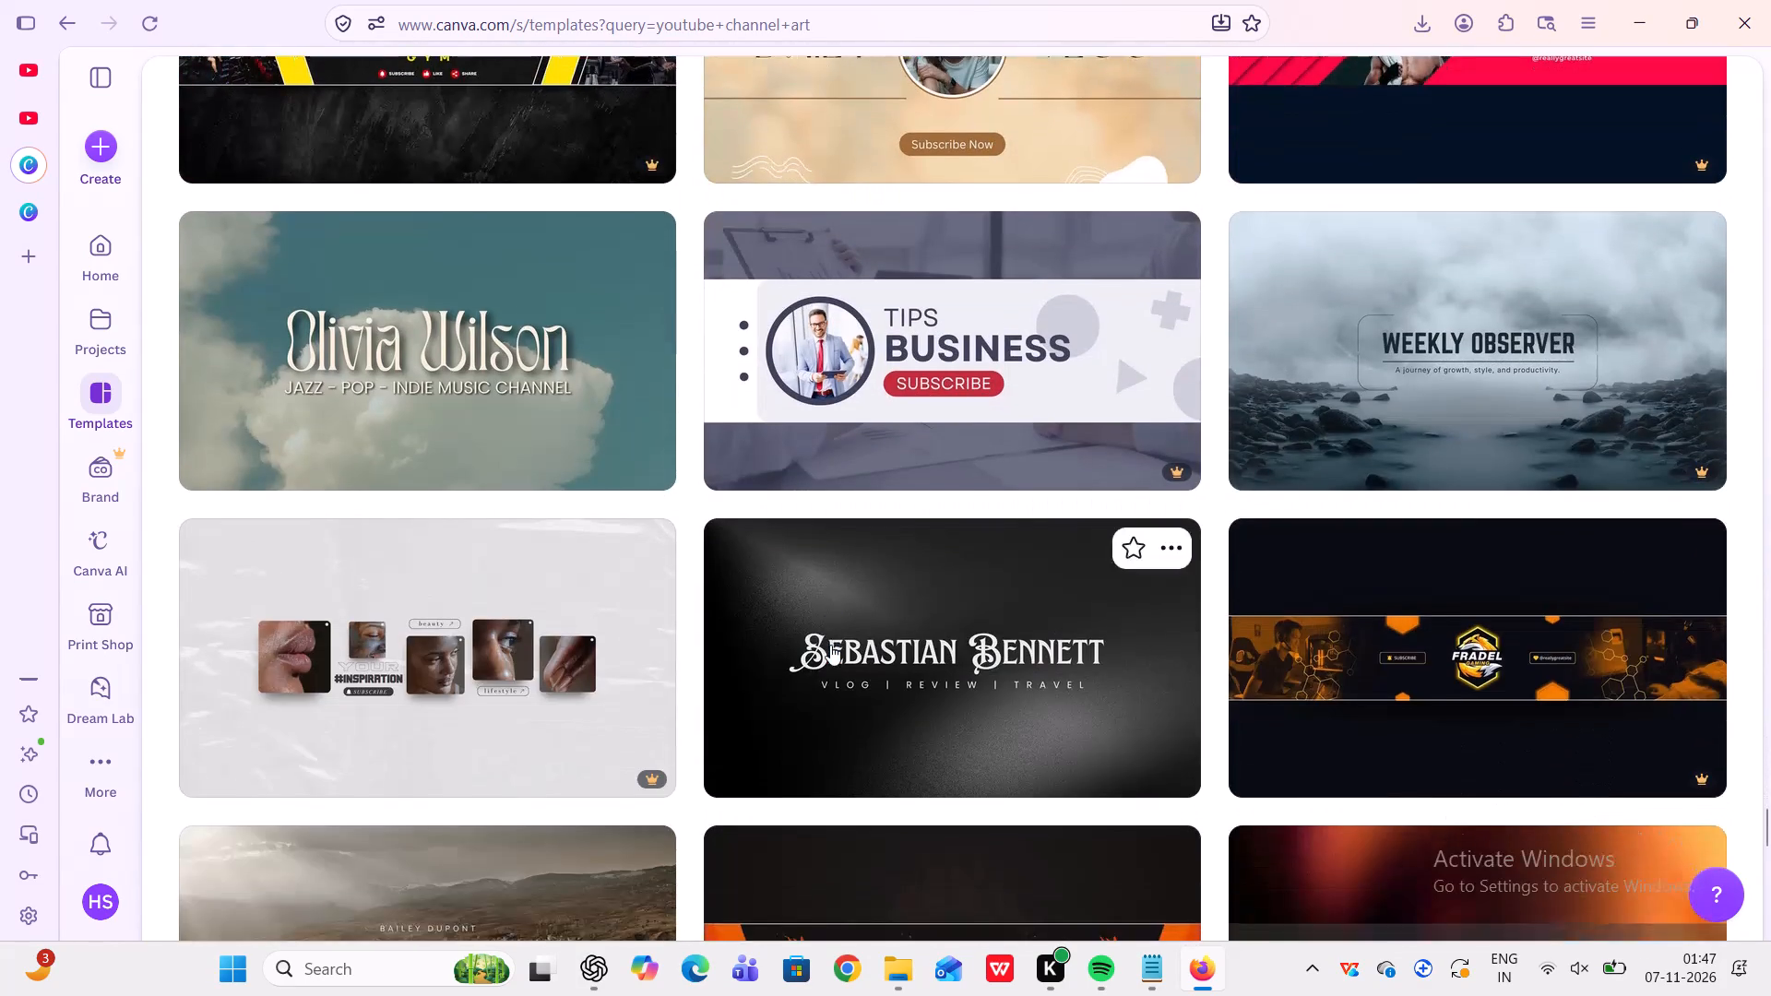
scroll(830, 645, "down", 9)
scroll(830, 645, "down", 15)
scroll(830, 645, "down", 10)
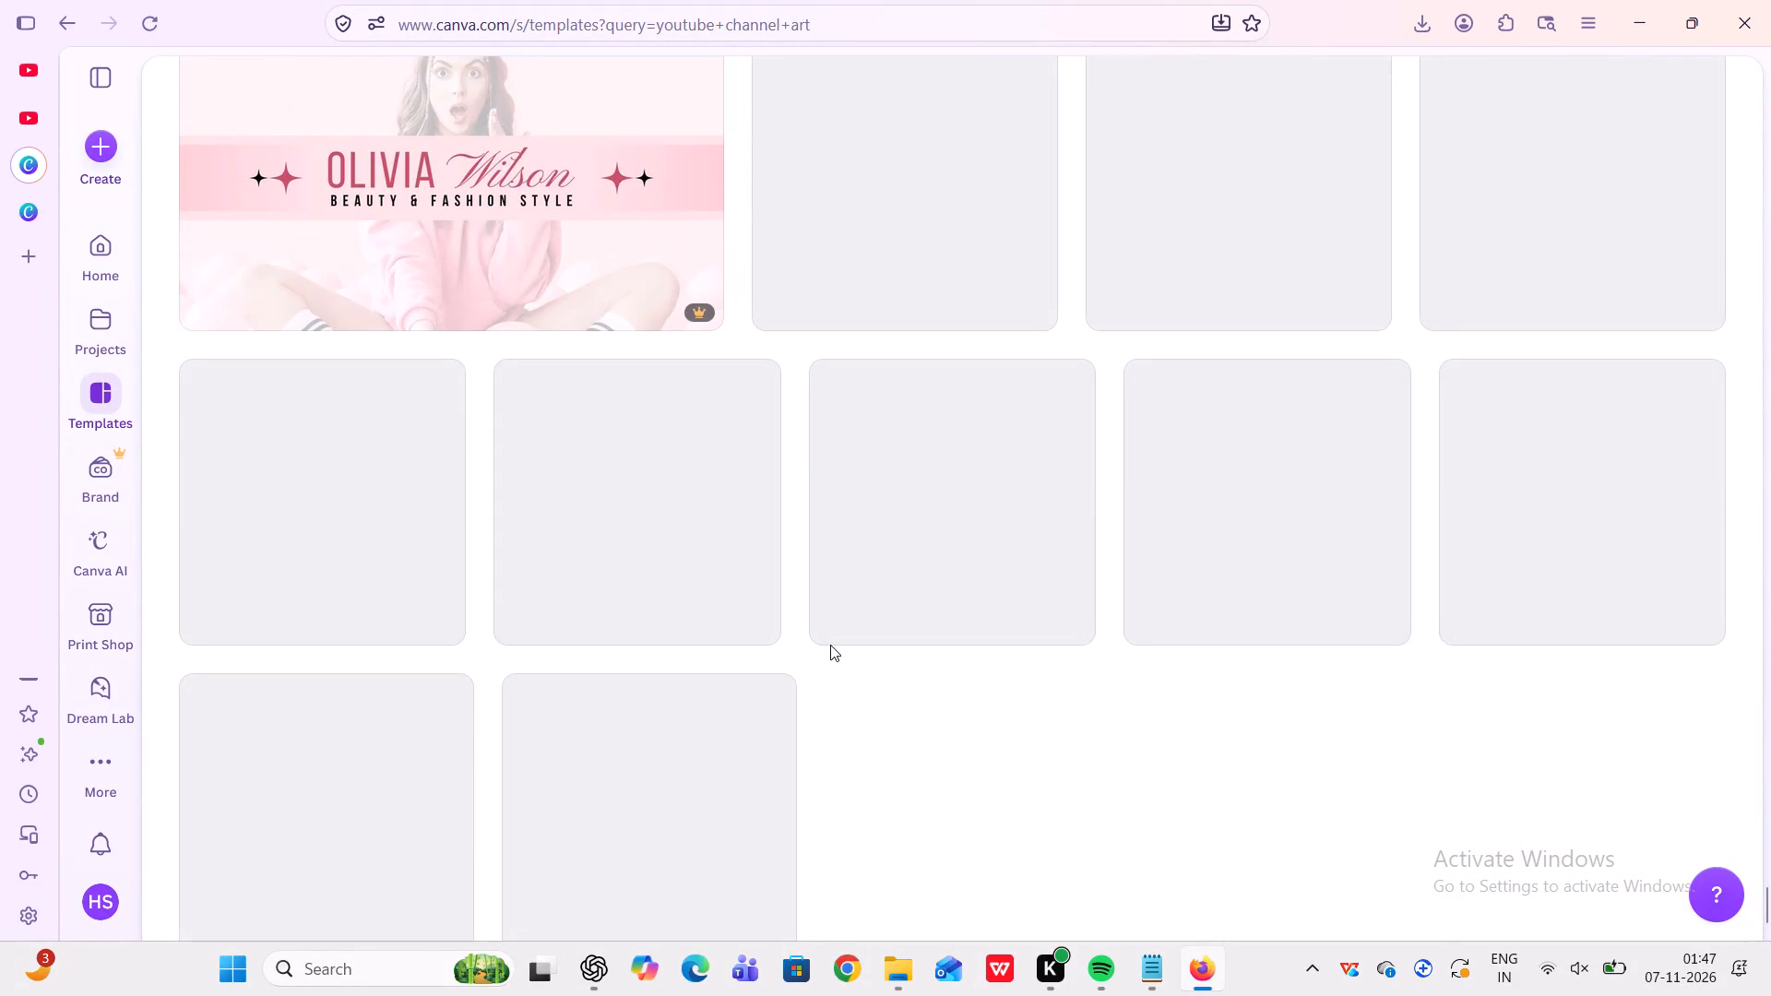
scroll(830, 645, "down", 15)
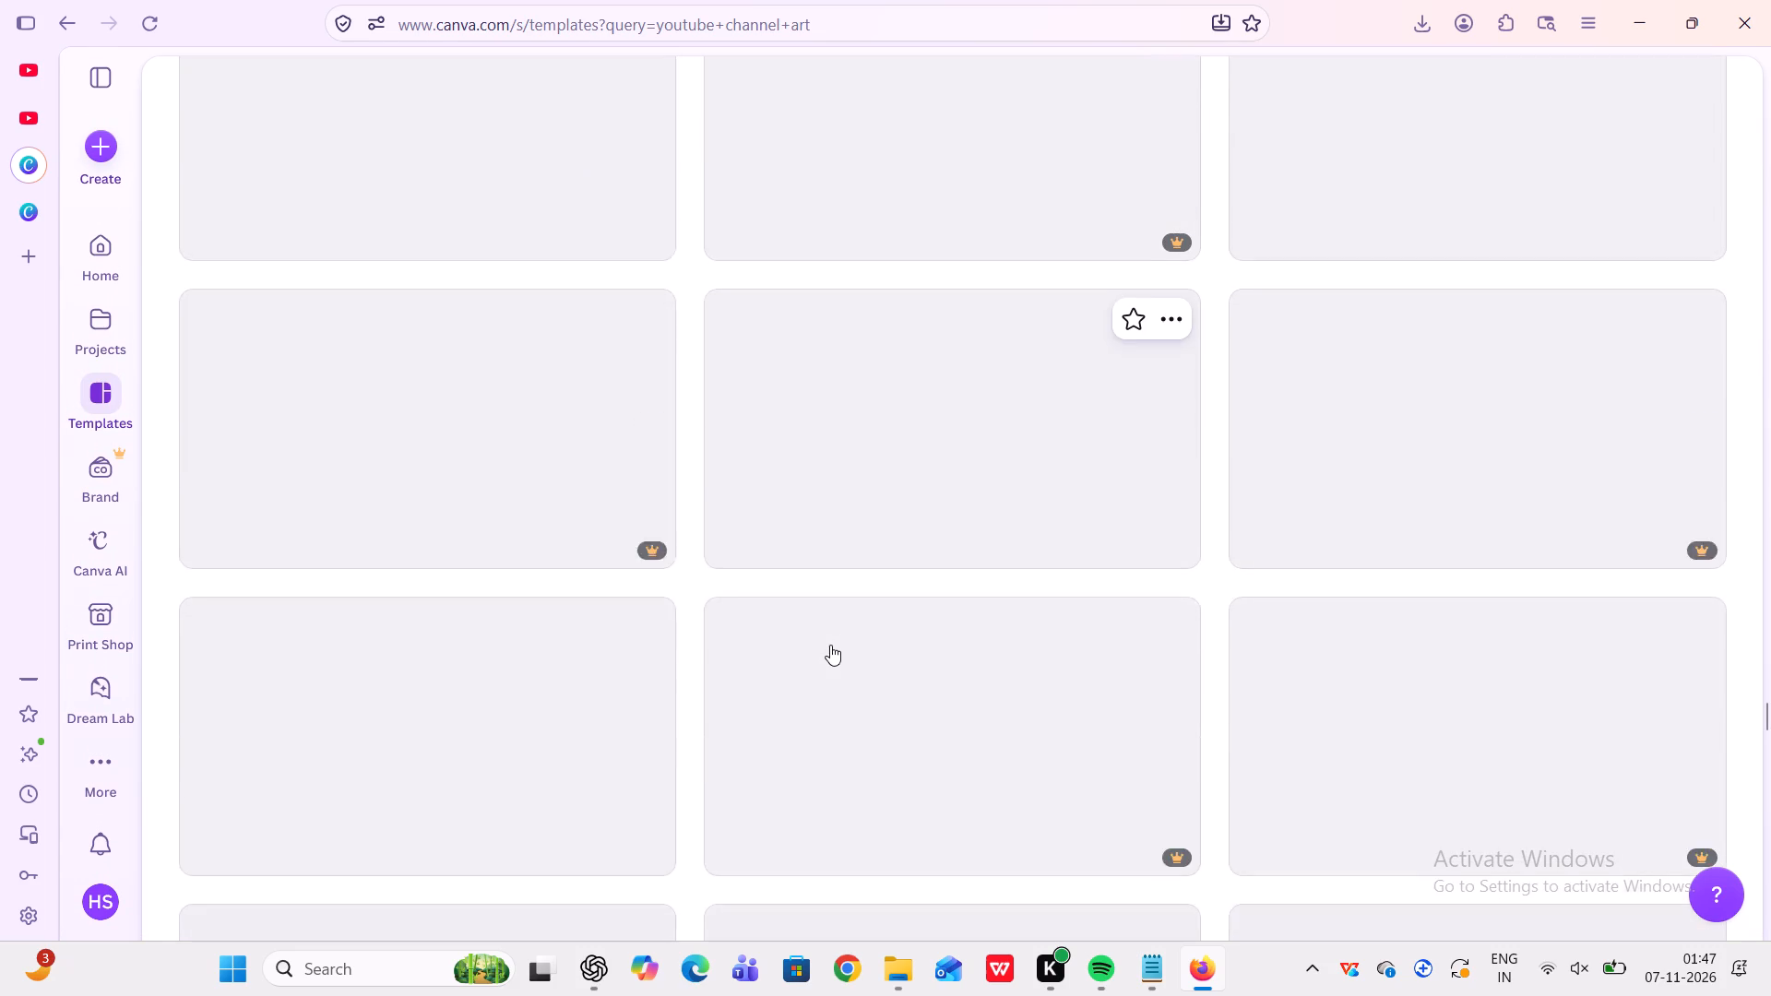
scroll(830, 645, "up", 4)
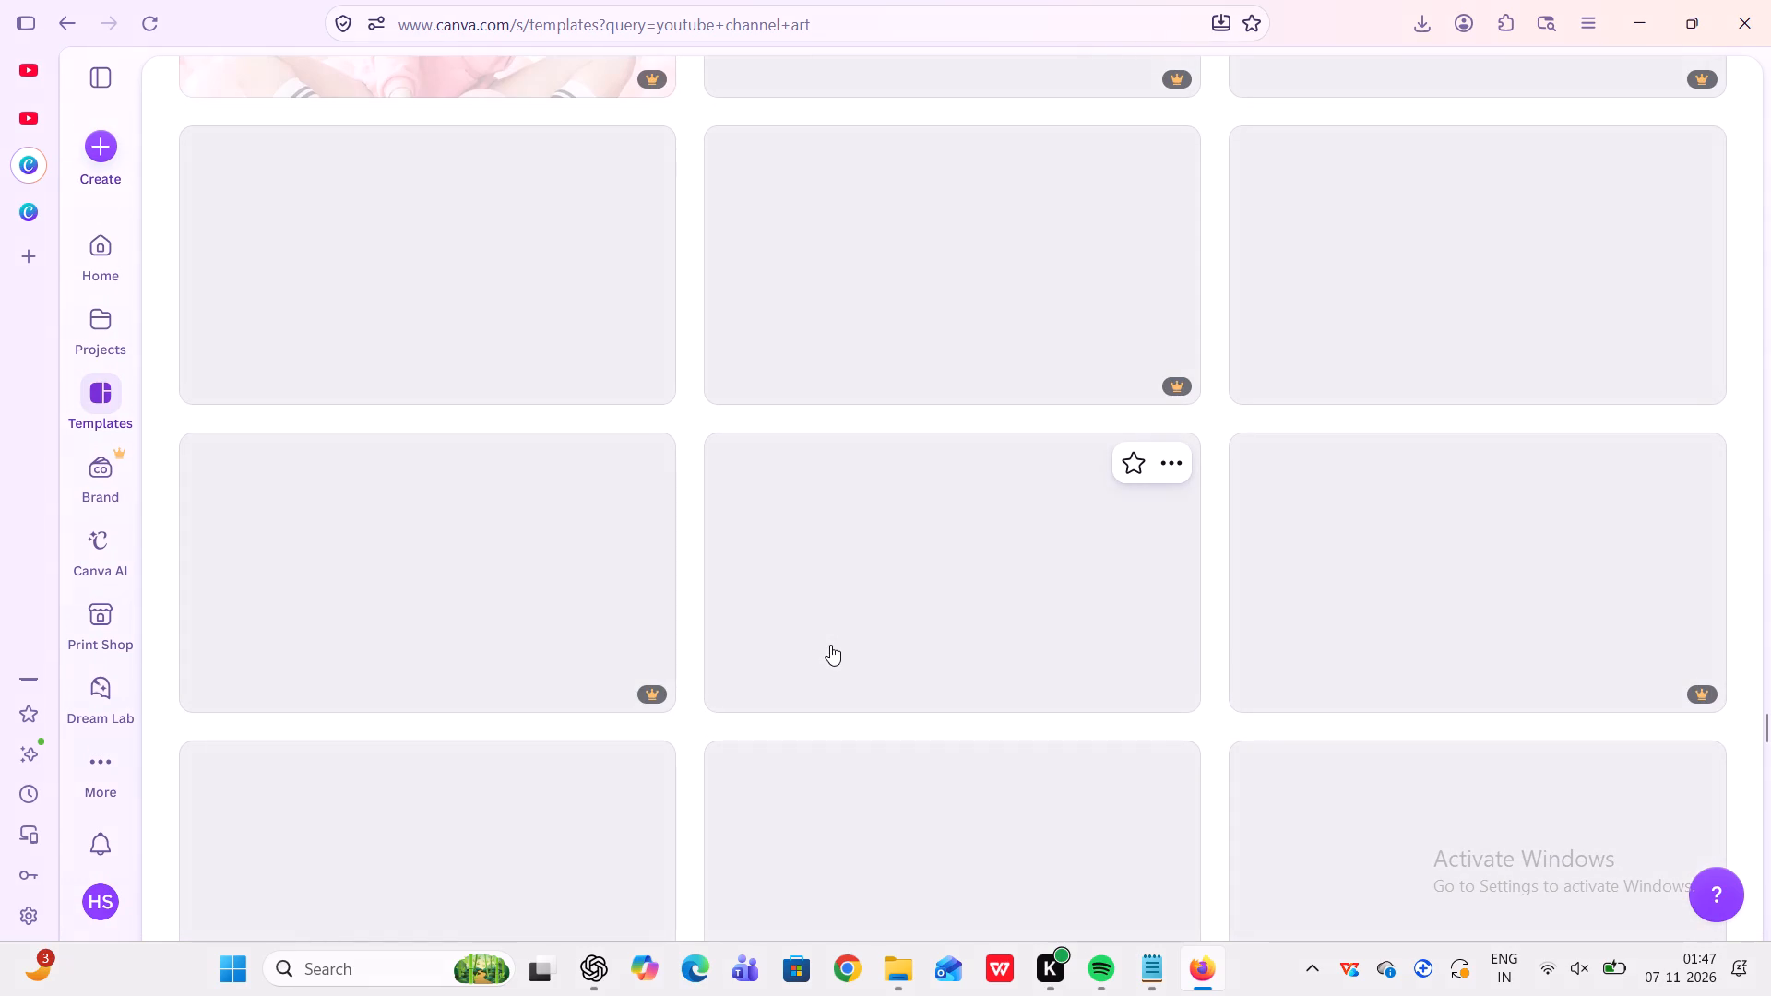
scroll(830, 645, "up", 7)
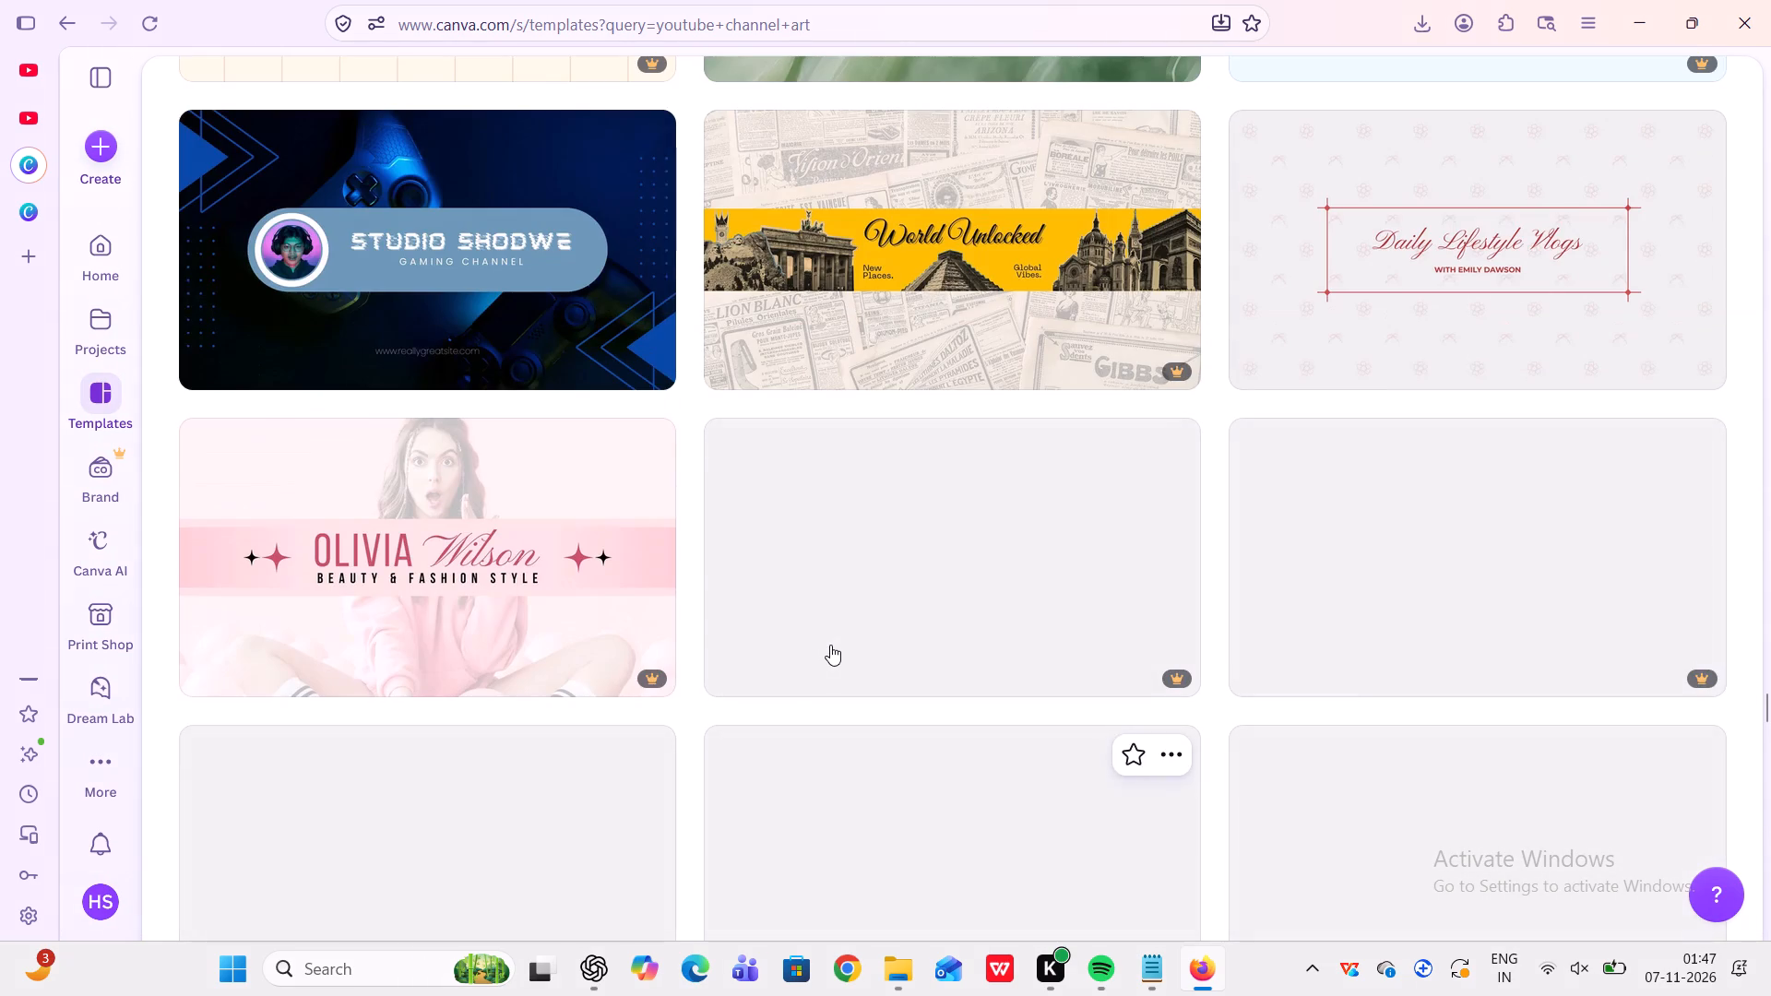
scroll(830, 645, "up", 1)
scroll(830, 645, "down", 17)
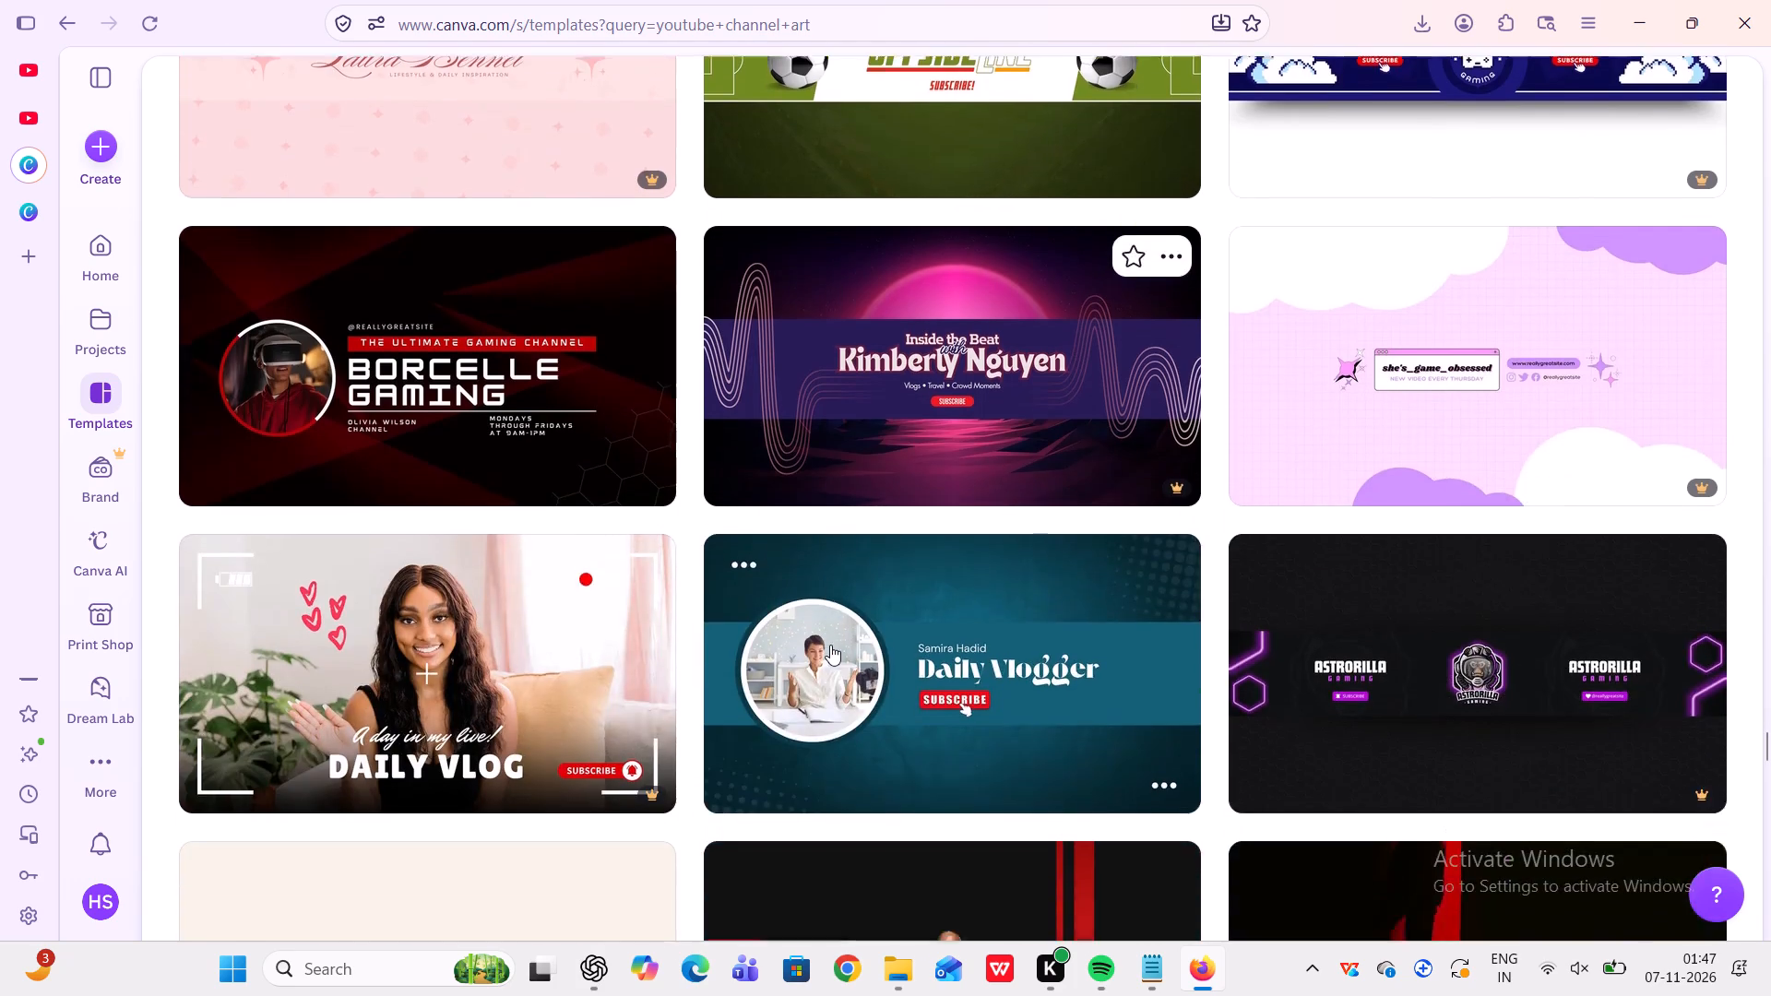
scroll(830, 645, "down", 20)
scroll(830, 645, "down", 7)
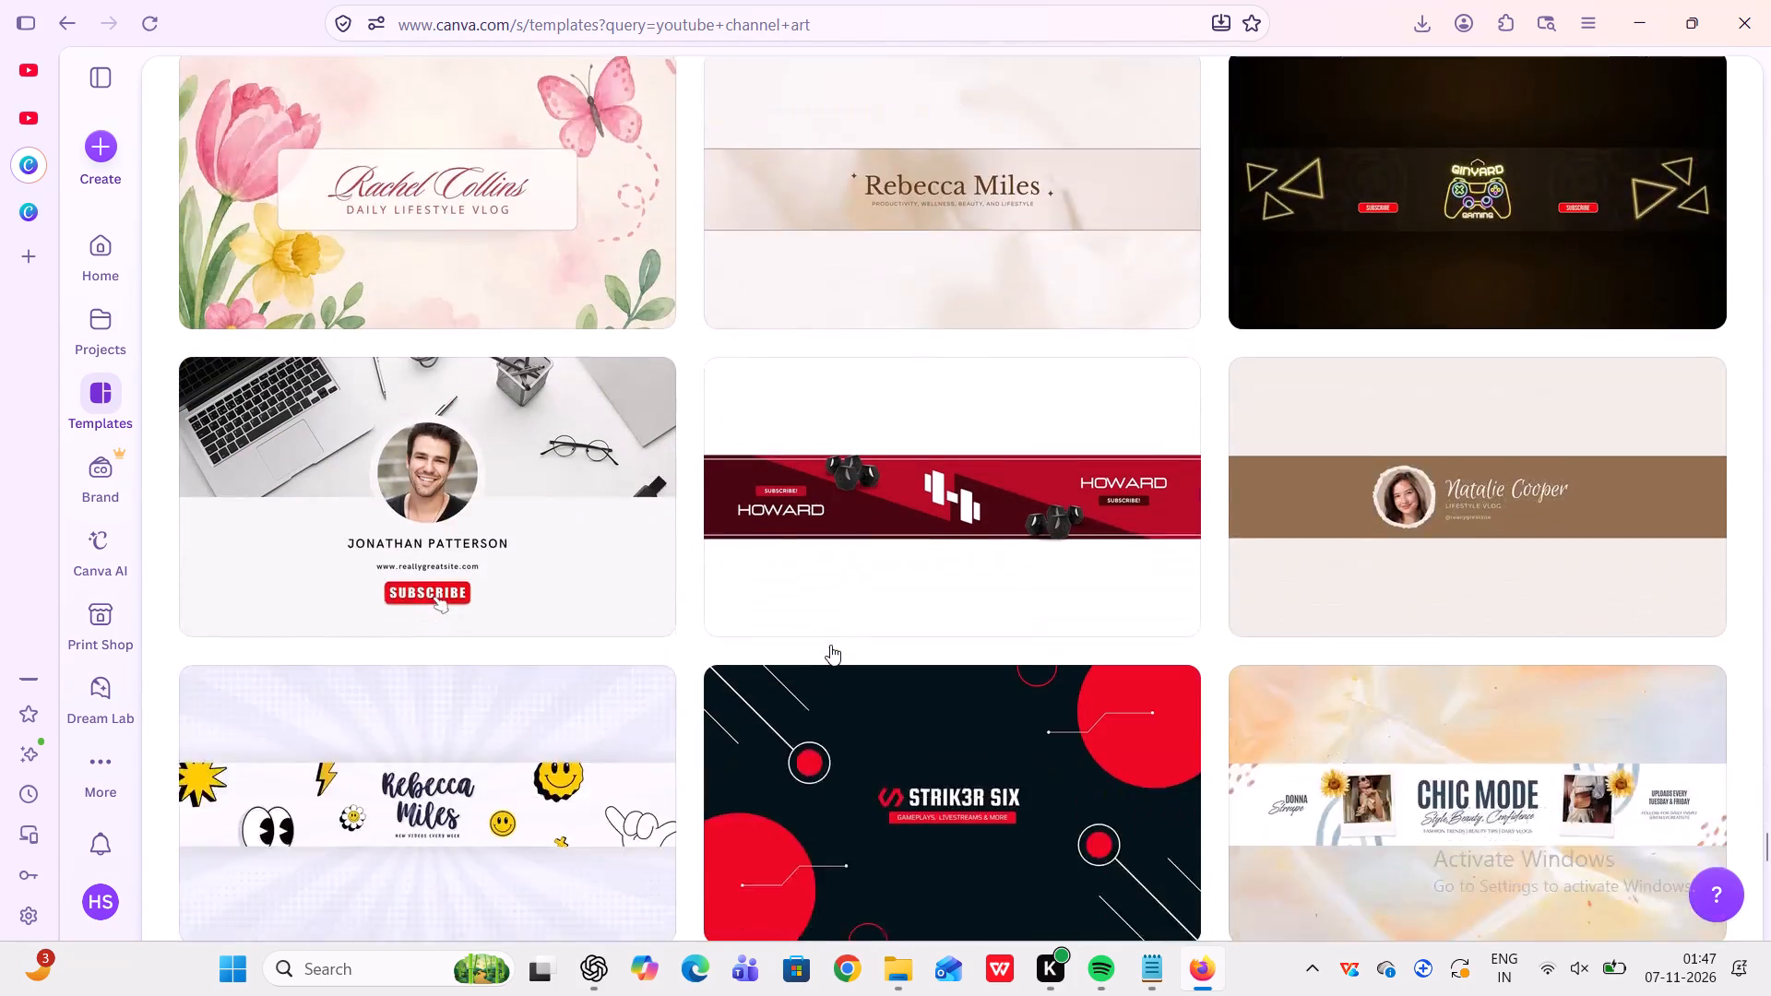
scroll(830, 645, "down", 7)
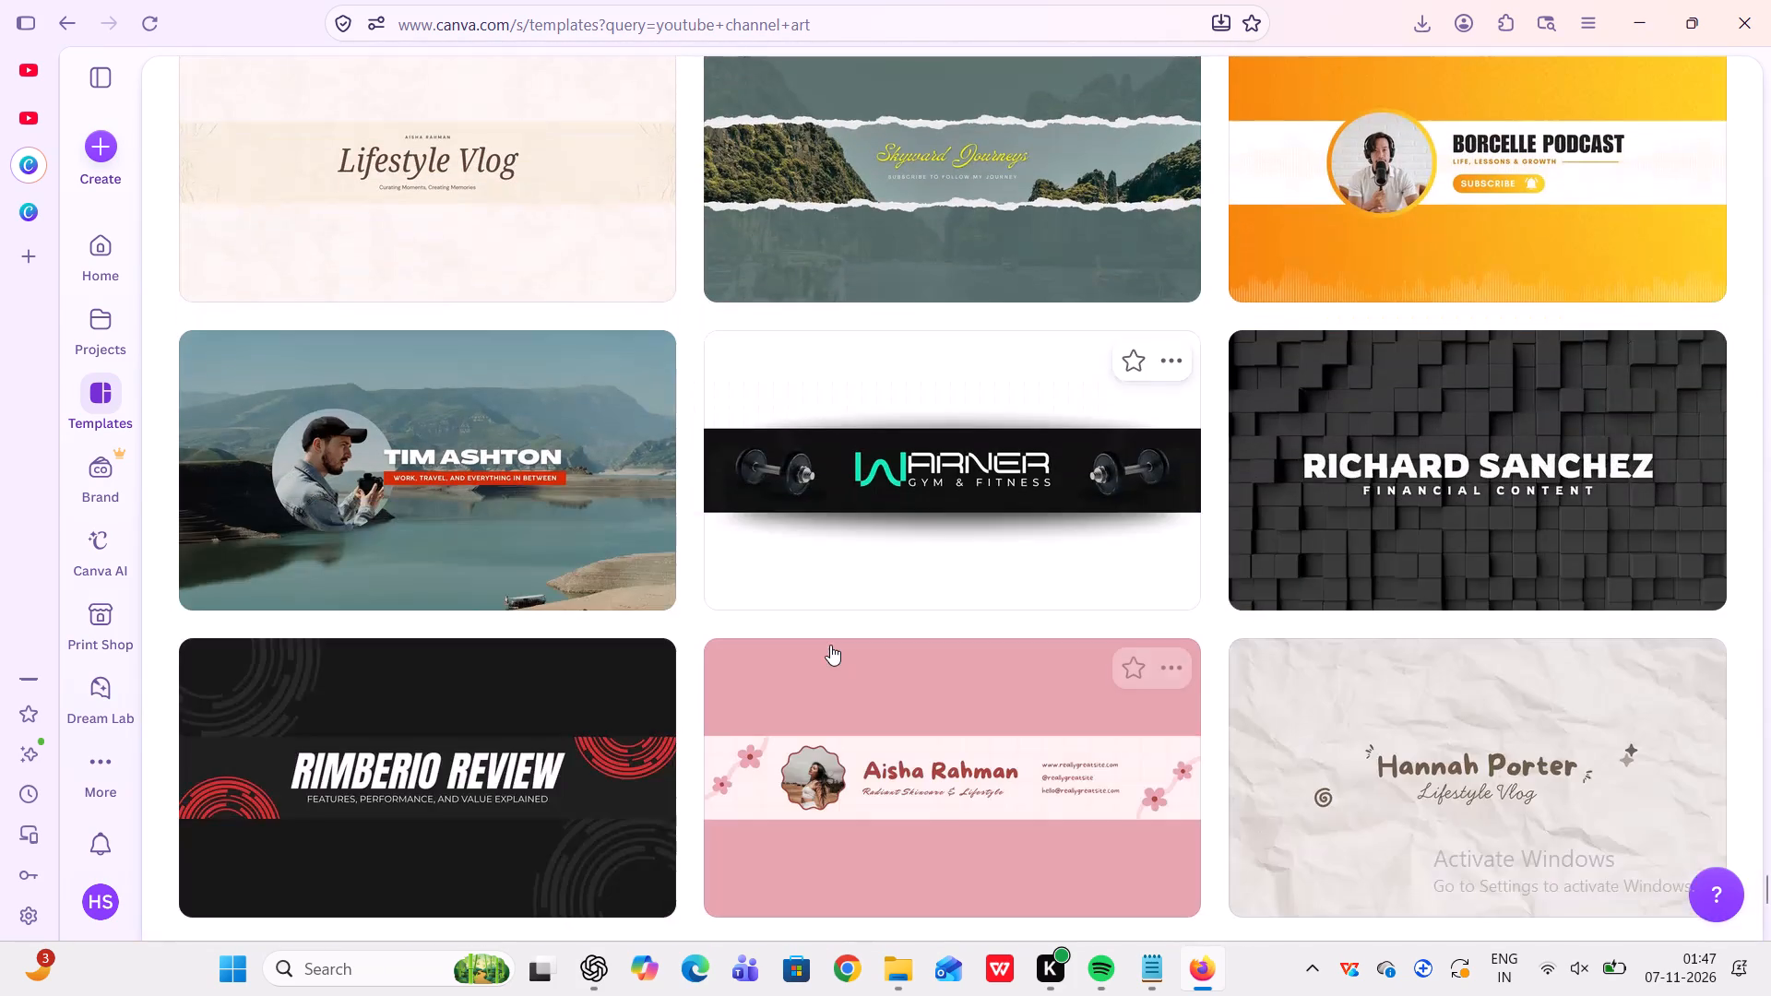
scroll(830, 645, "down", 19)
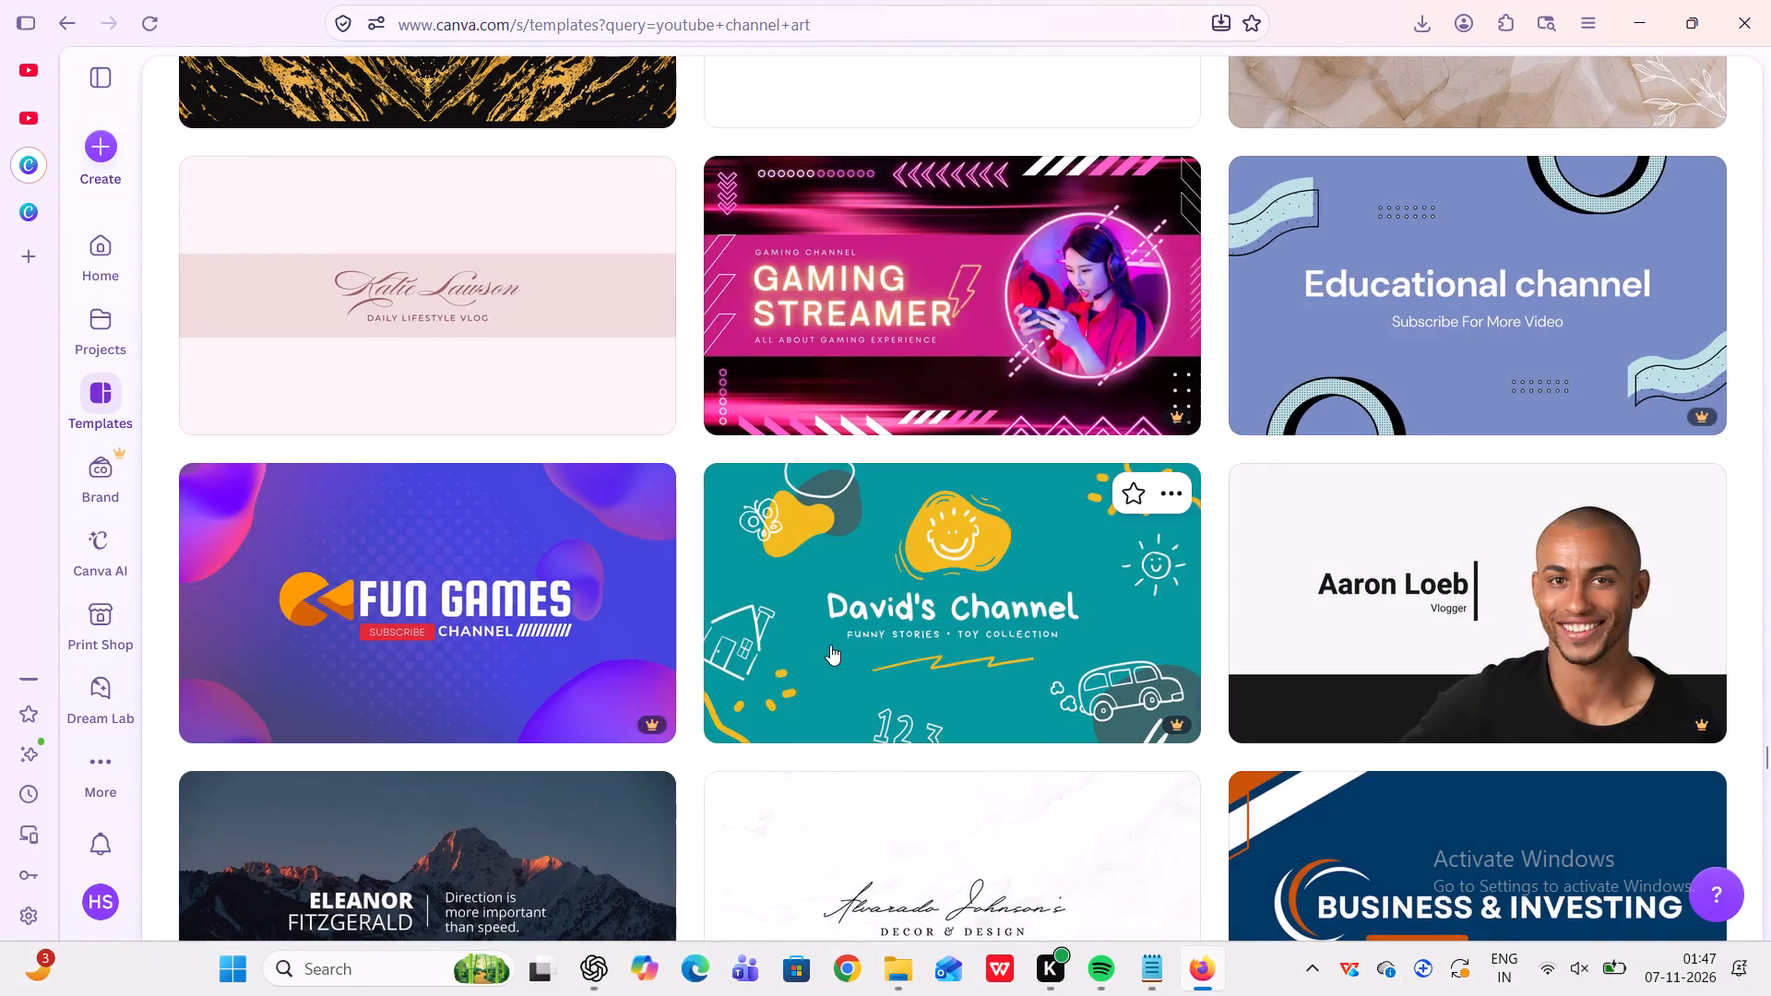
scroll(830, 645, "down", 11)
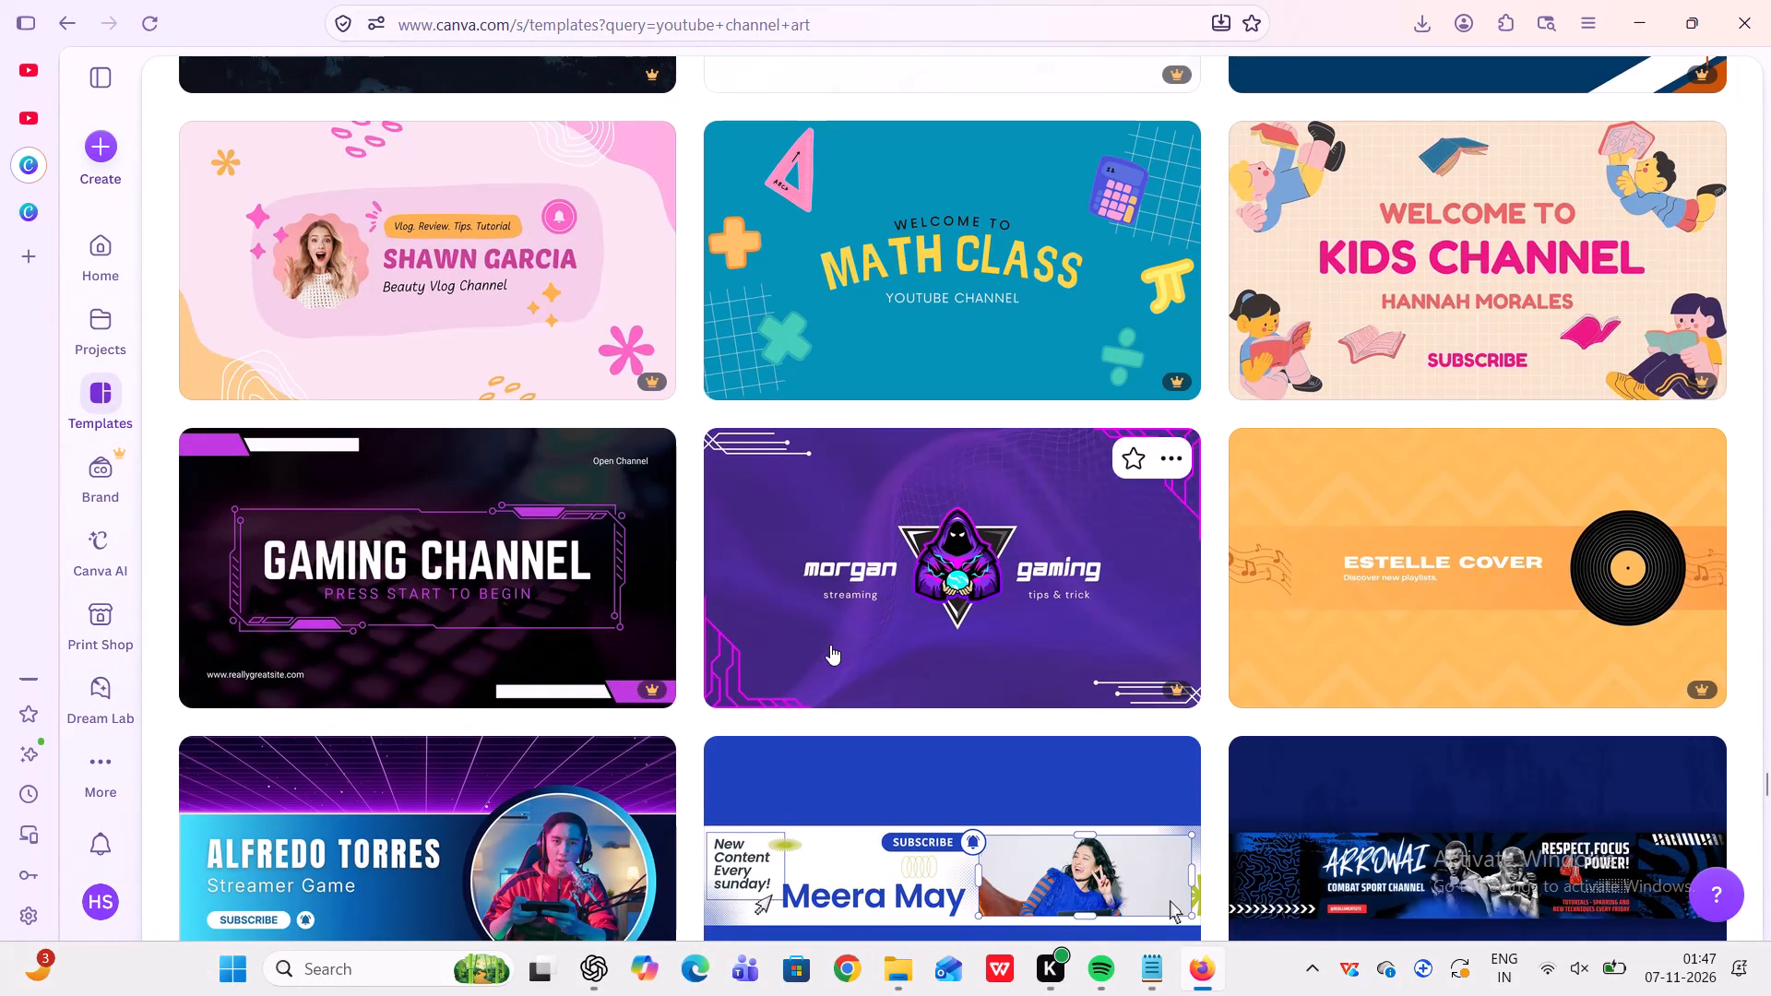
scroll(830, 645, "down", 14)
scroll(830, 645, "up", 19)
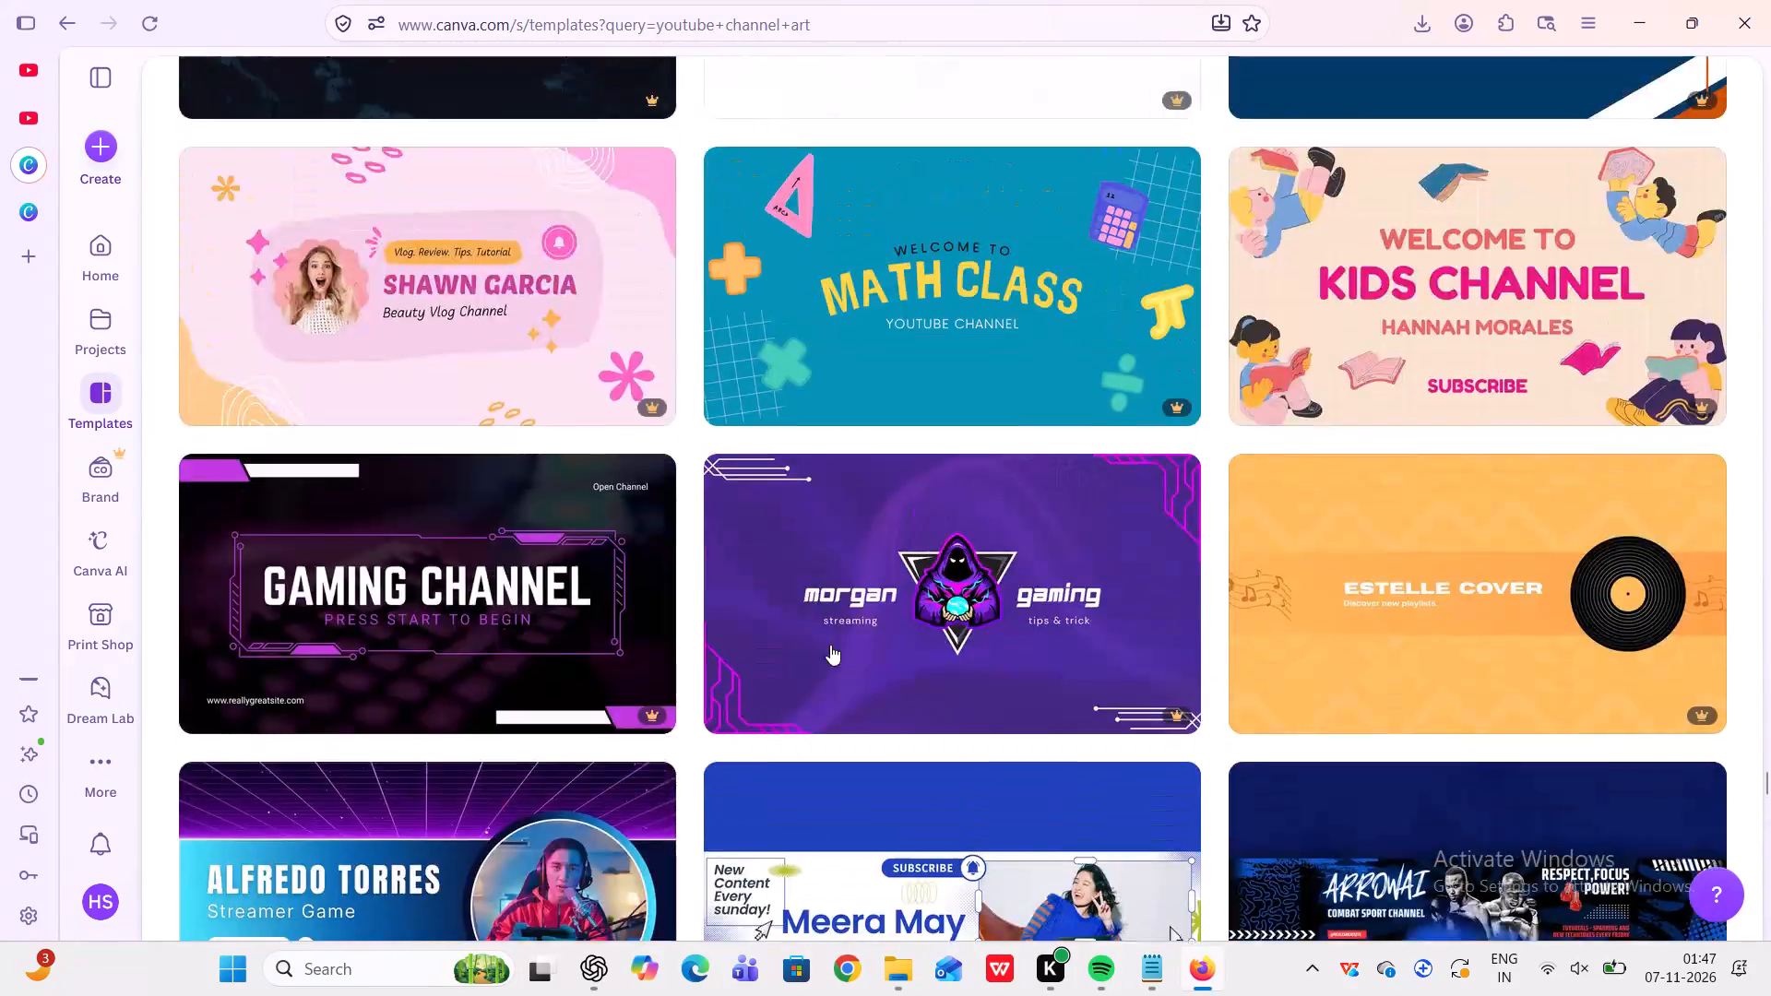
scroll(830, 645, "up", 5)
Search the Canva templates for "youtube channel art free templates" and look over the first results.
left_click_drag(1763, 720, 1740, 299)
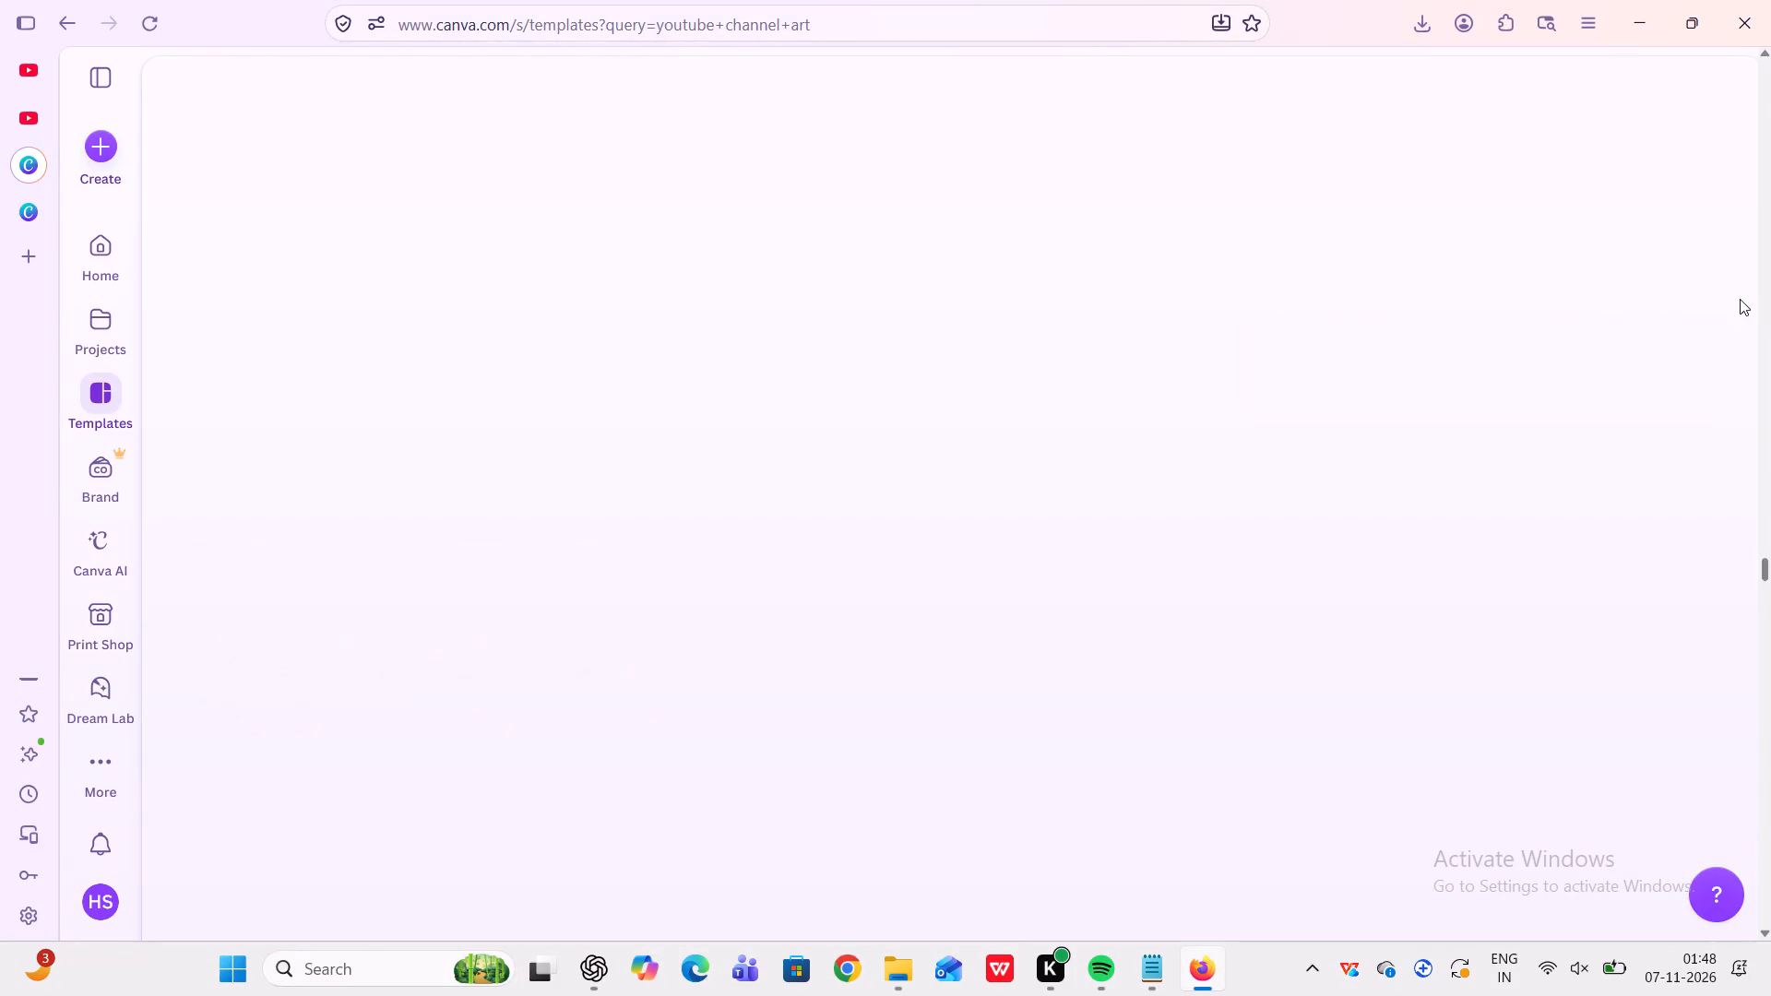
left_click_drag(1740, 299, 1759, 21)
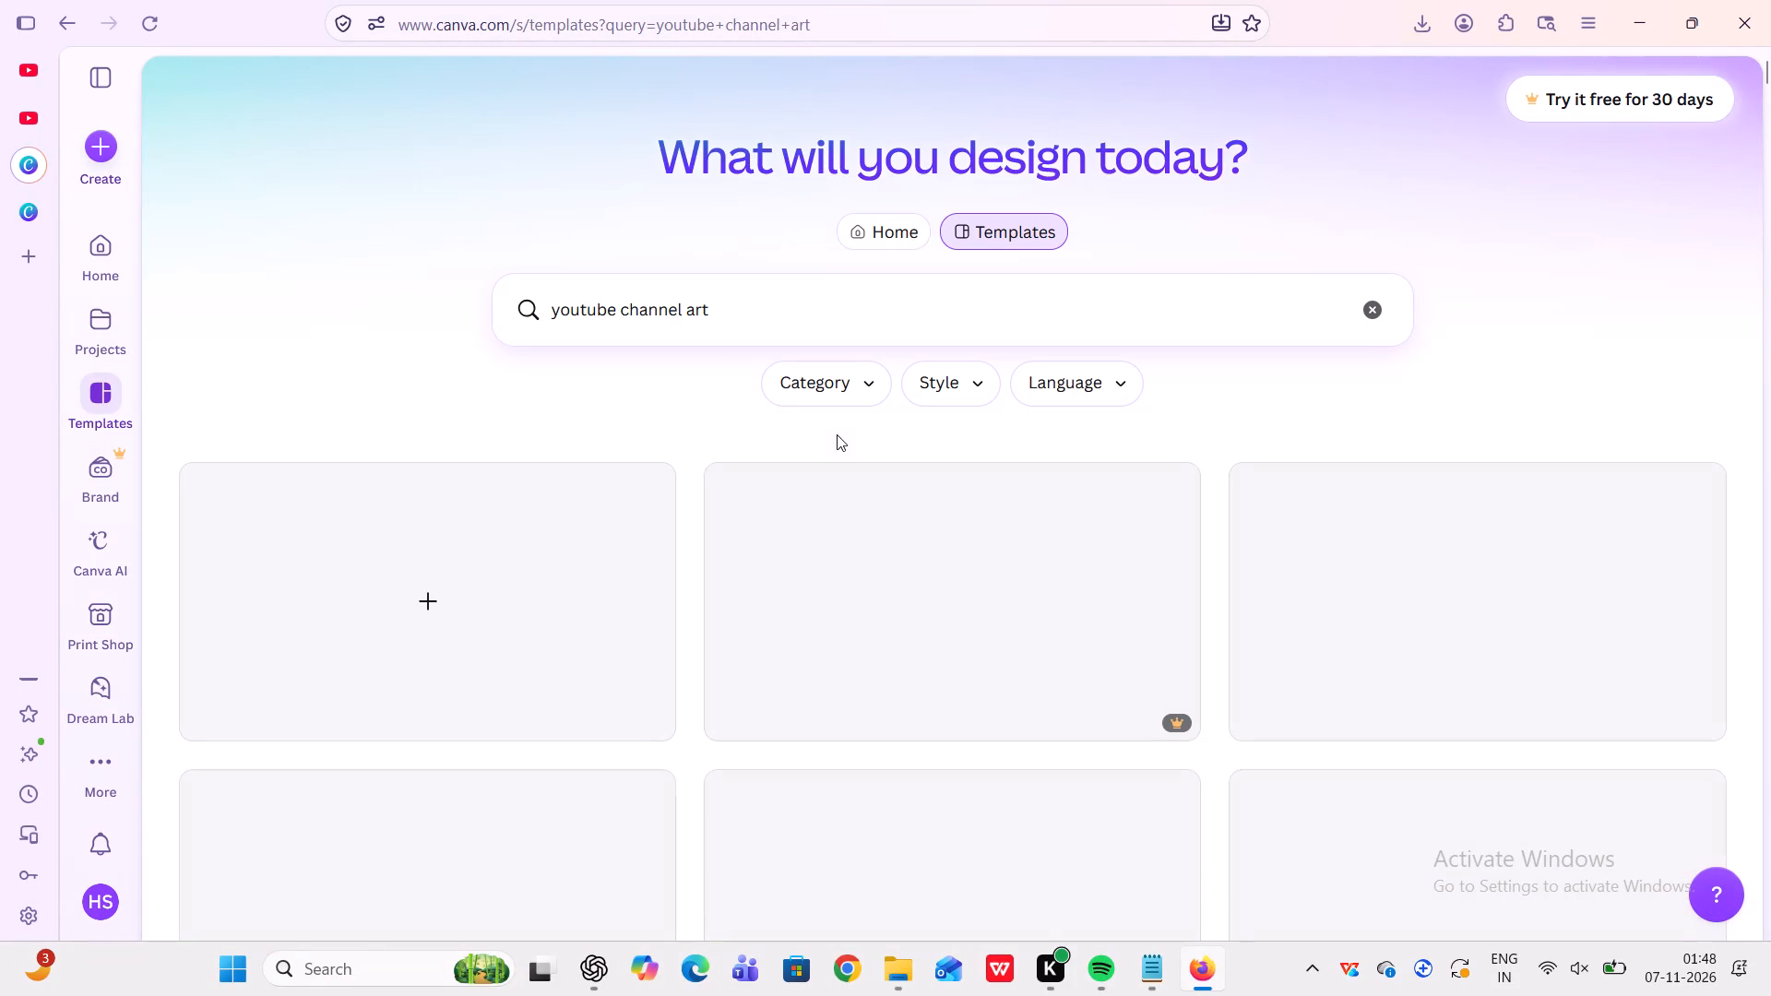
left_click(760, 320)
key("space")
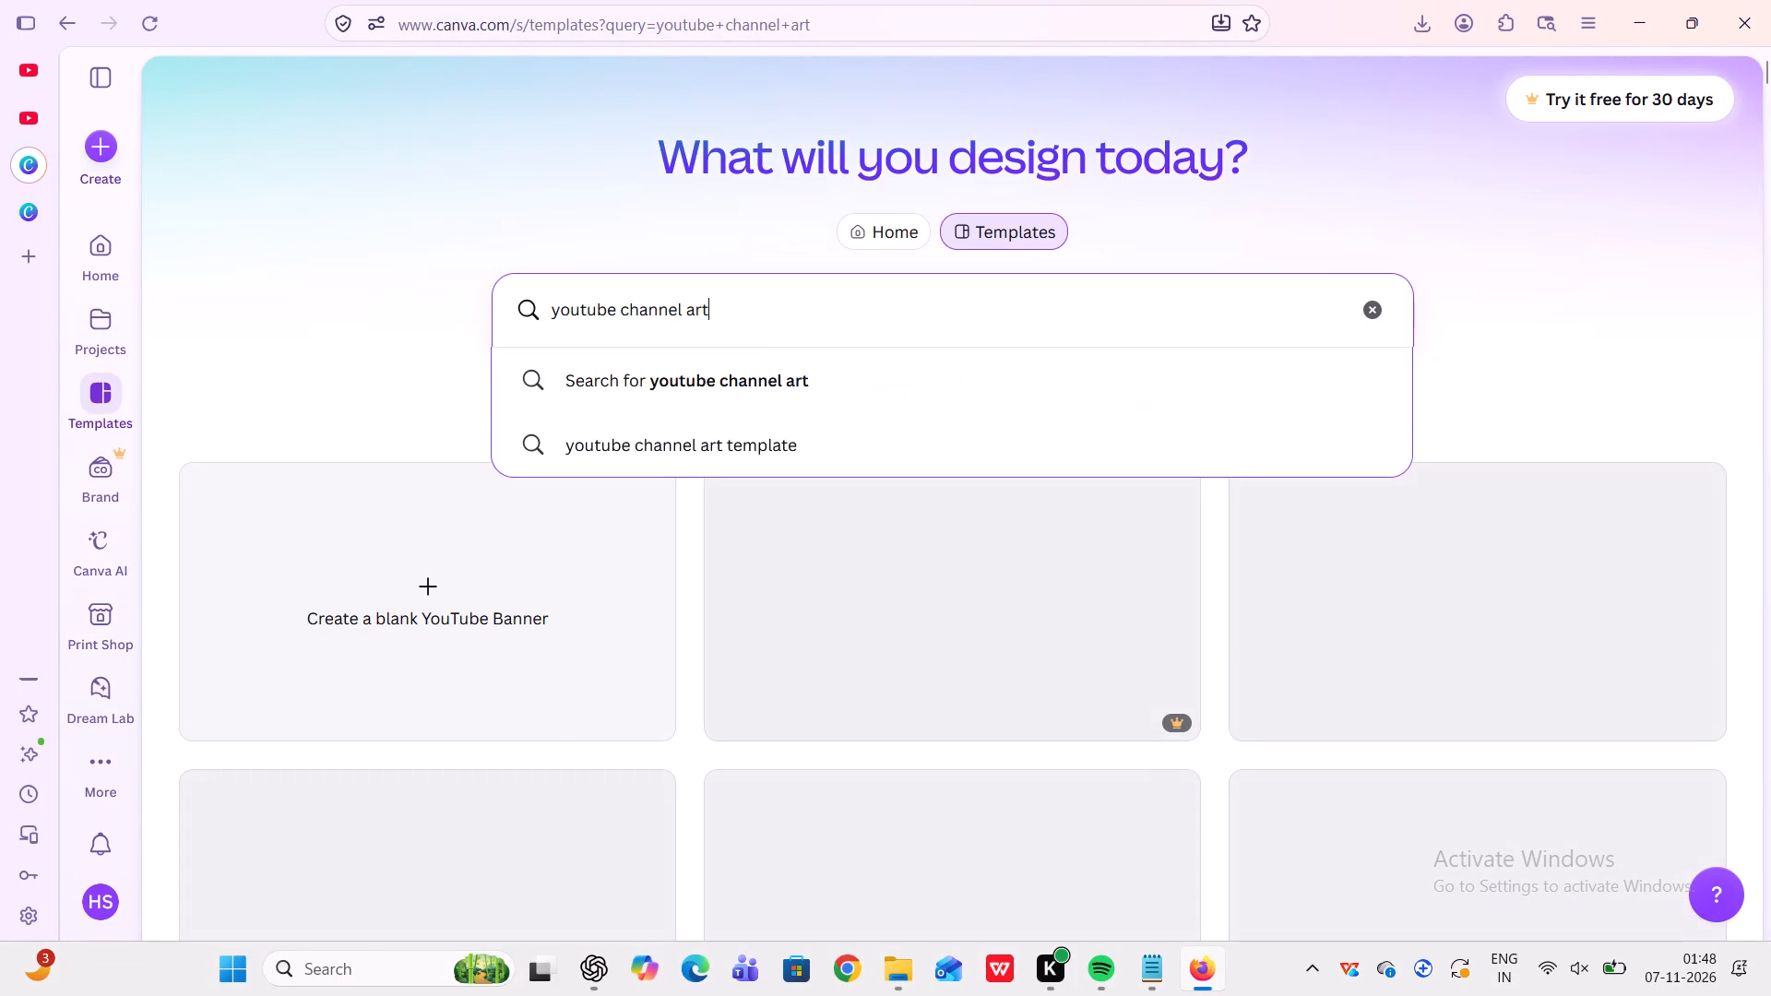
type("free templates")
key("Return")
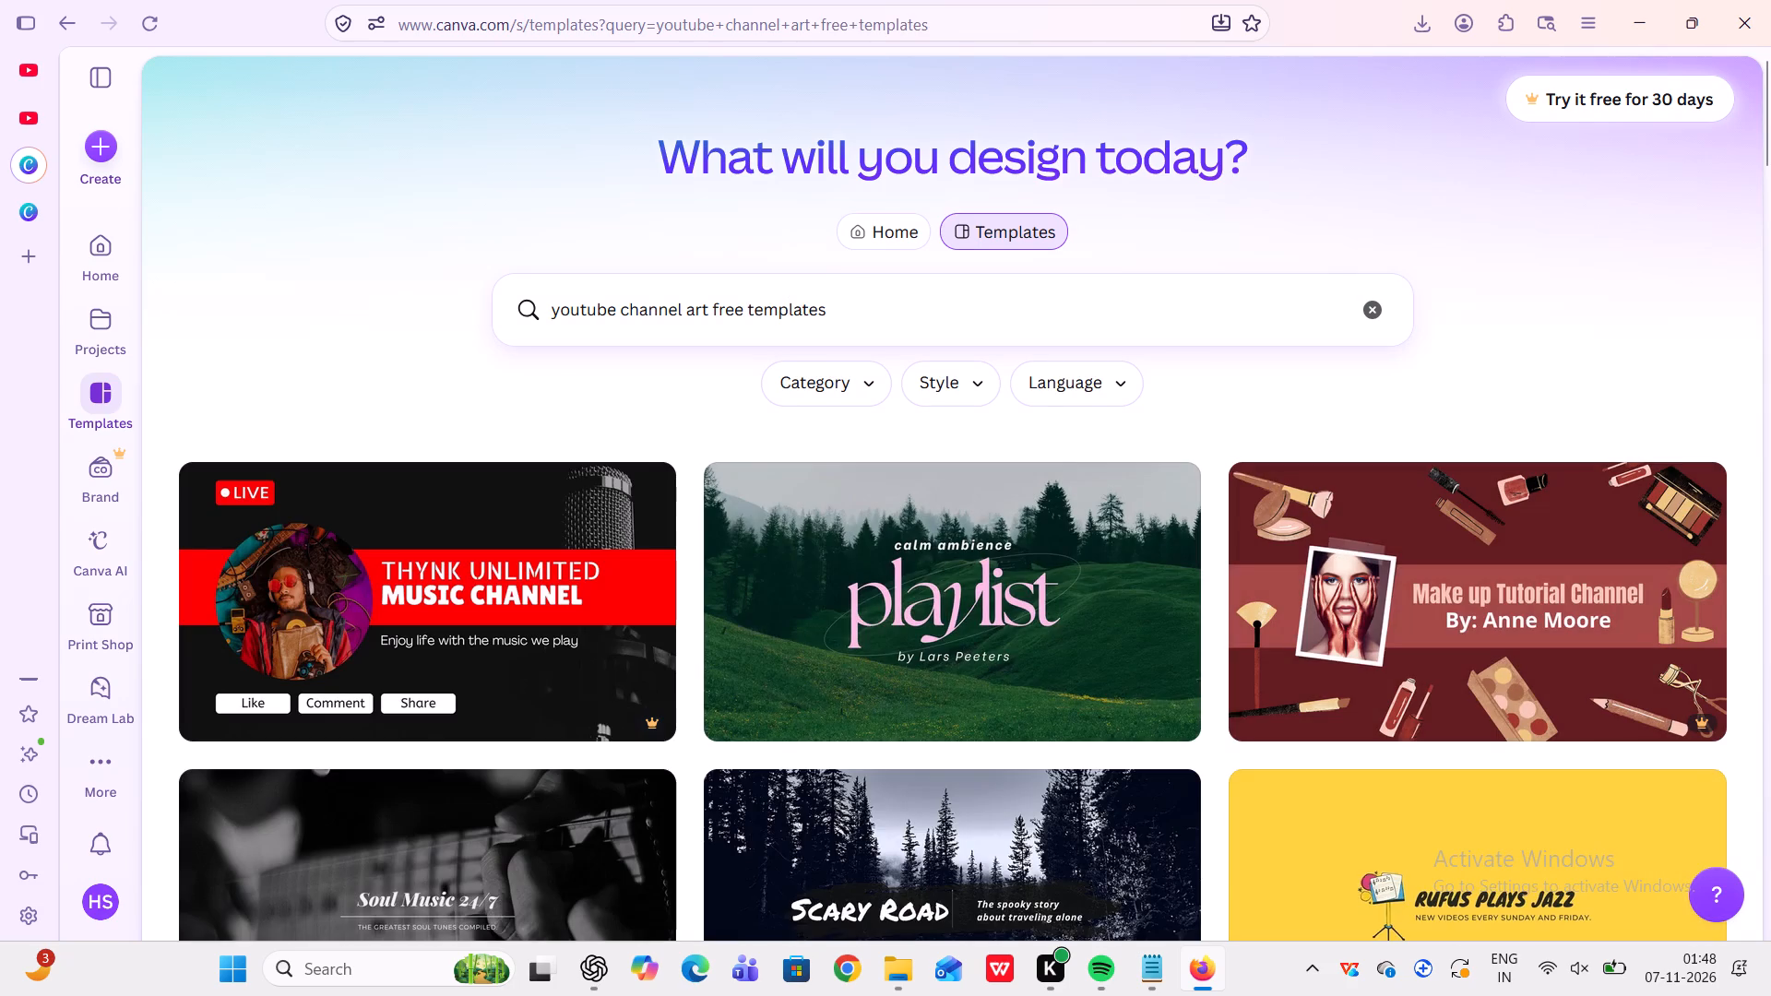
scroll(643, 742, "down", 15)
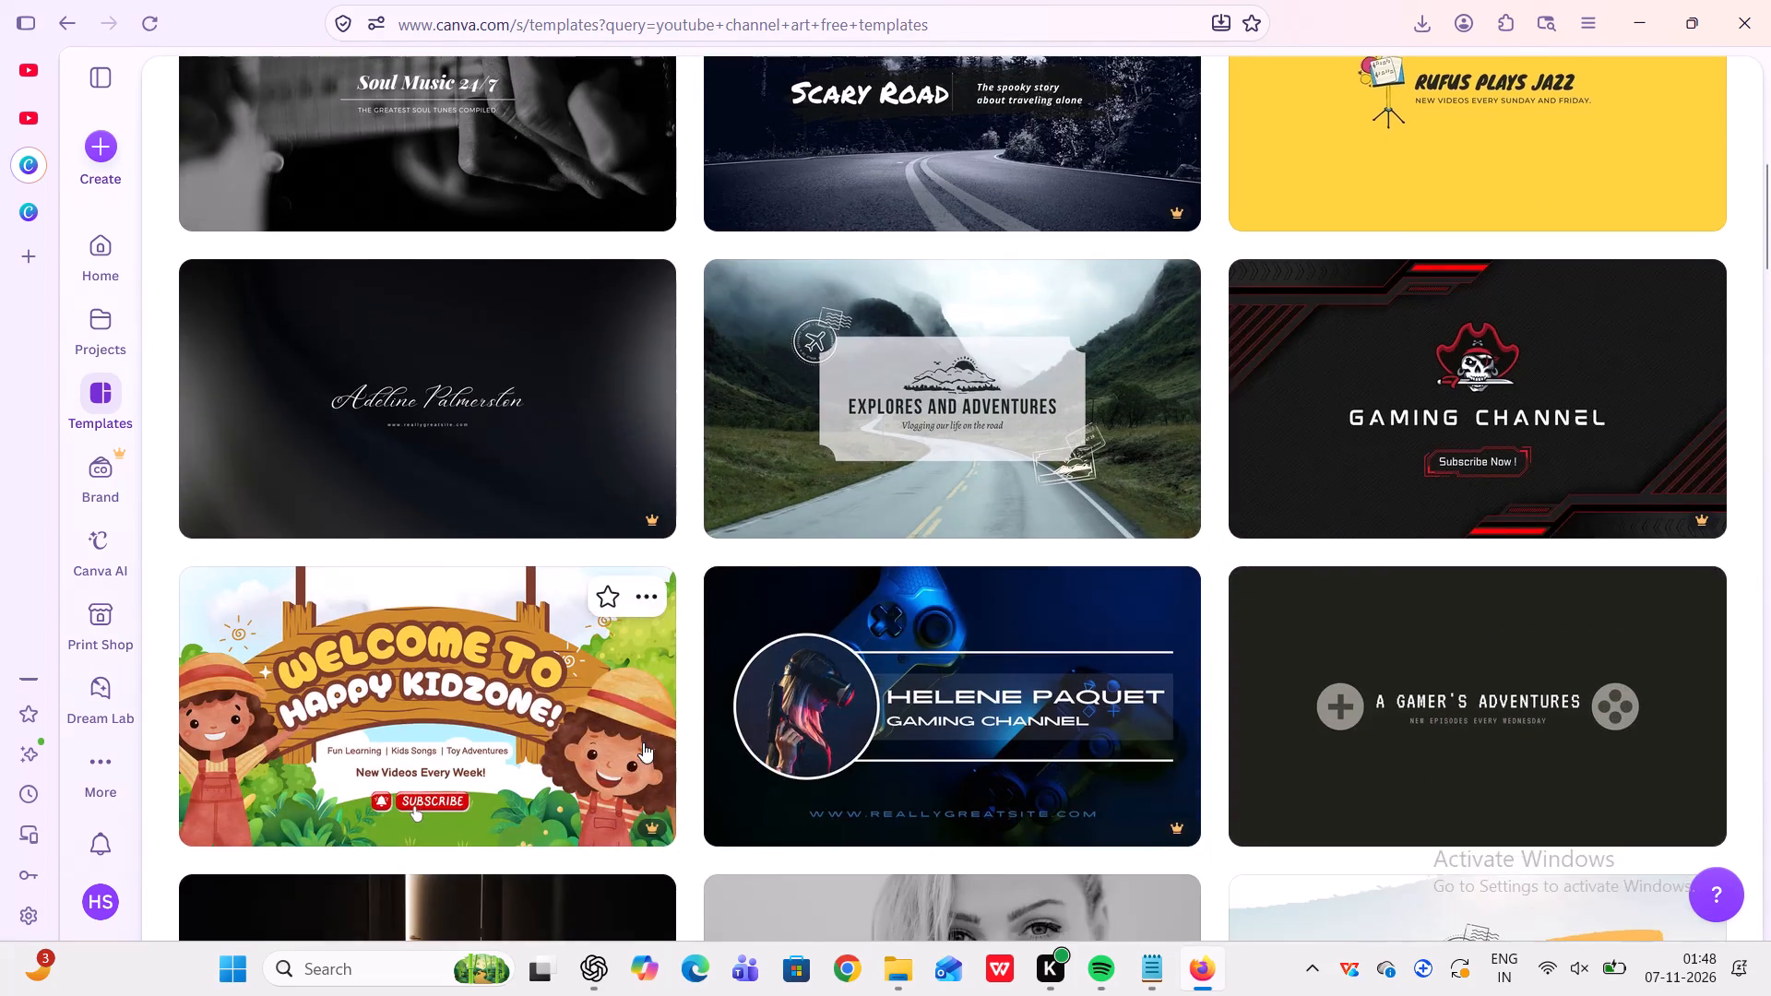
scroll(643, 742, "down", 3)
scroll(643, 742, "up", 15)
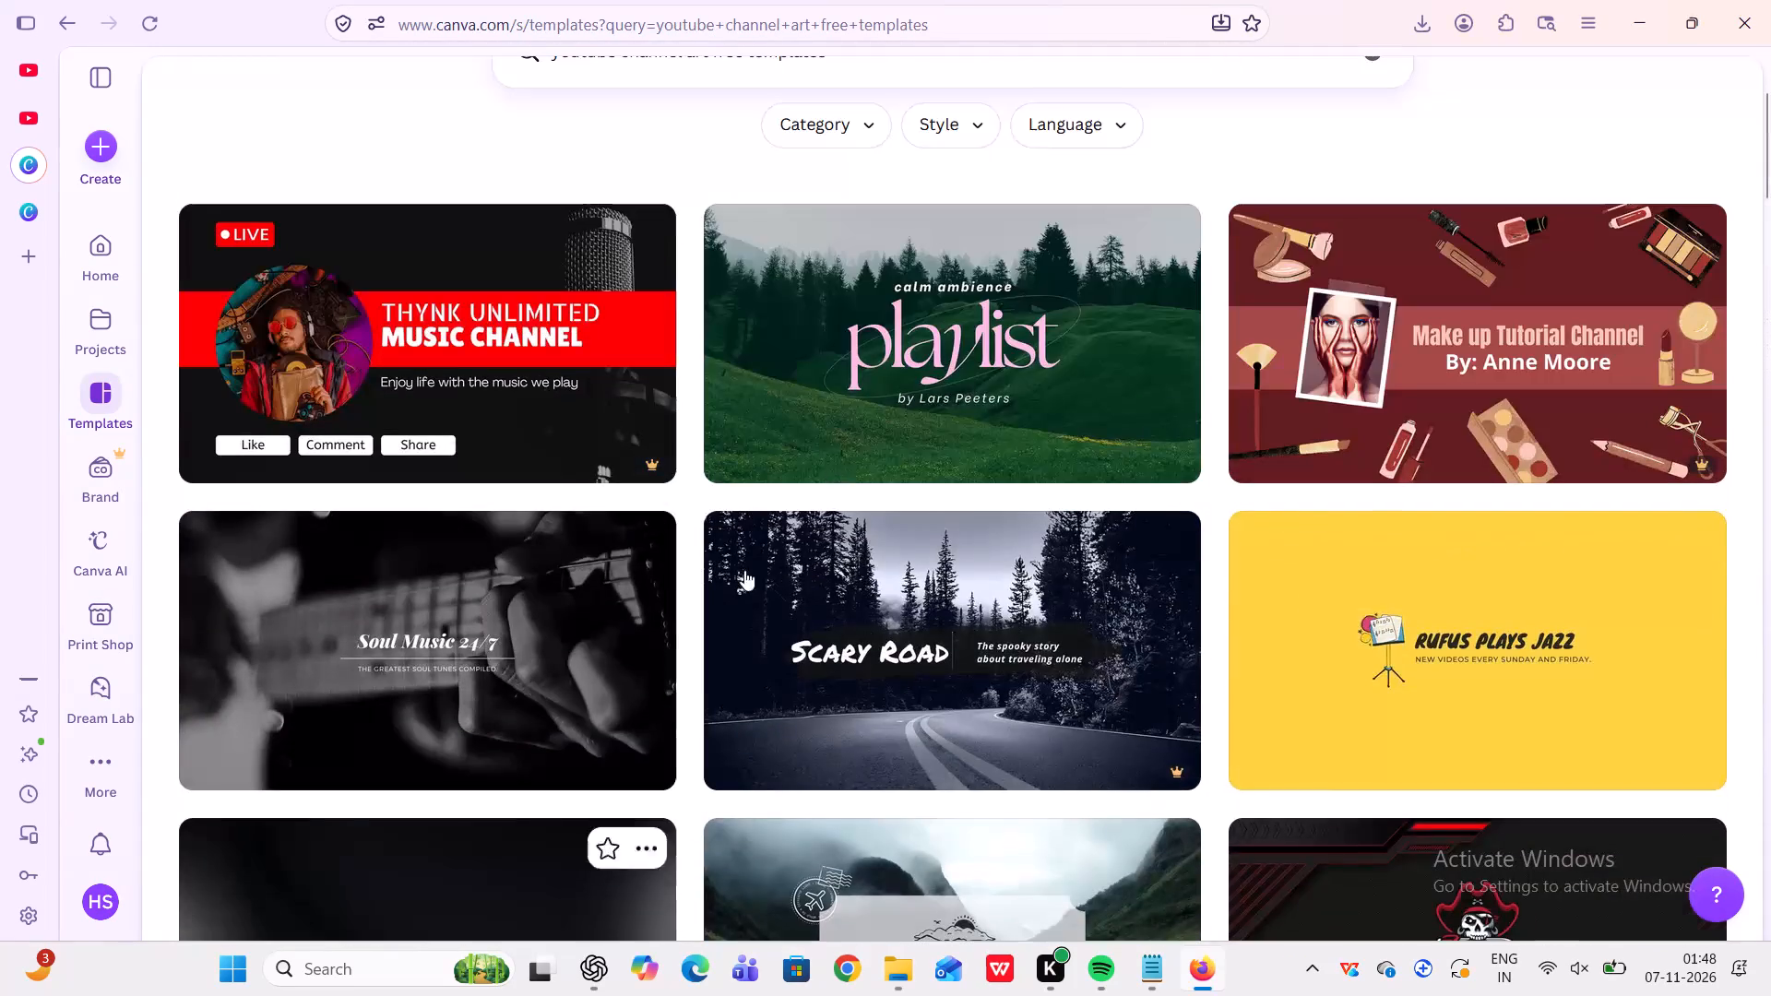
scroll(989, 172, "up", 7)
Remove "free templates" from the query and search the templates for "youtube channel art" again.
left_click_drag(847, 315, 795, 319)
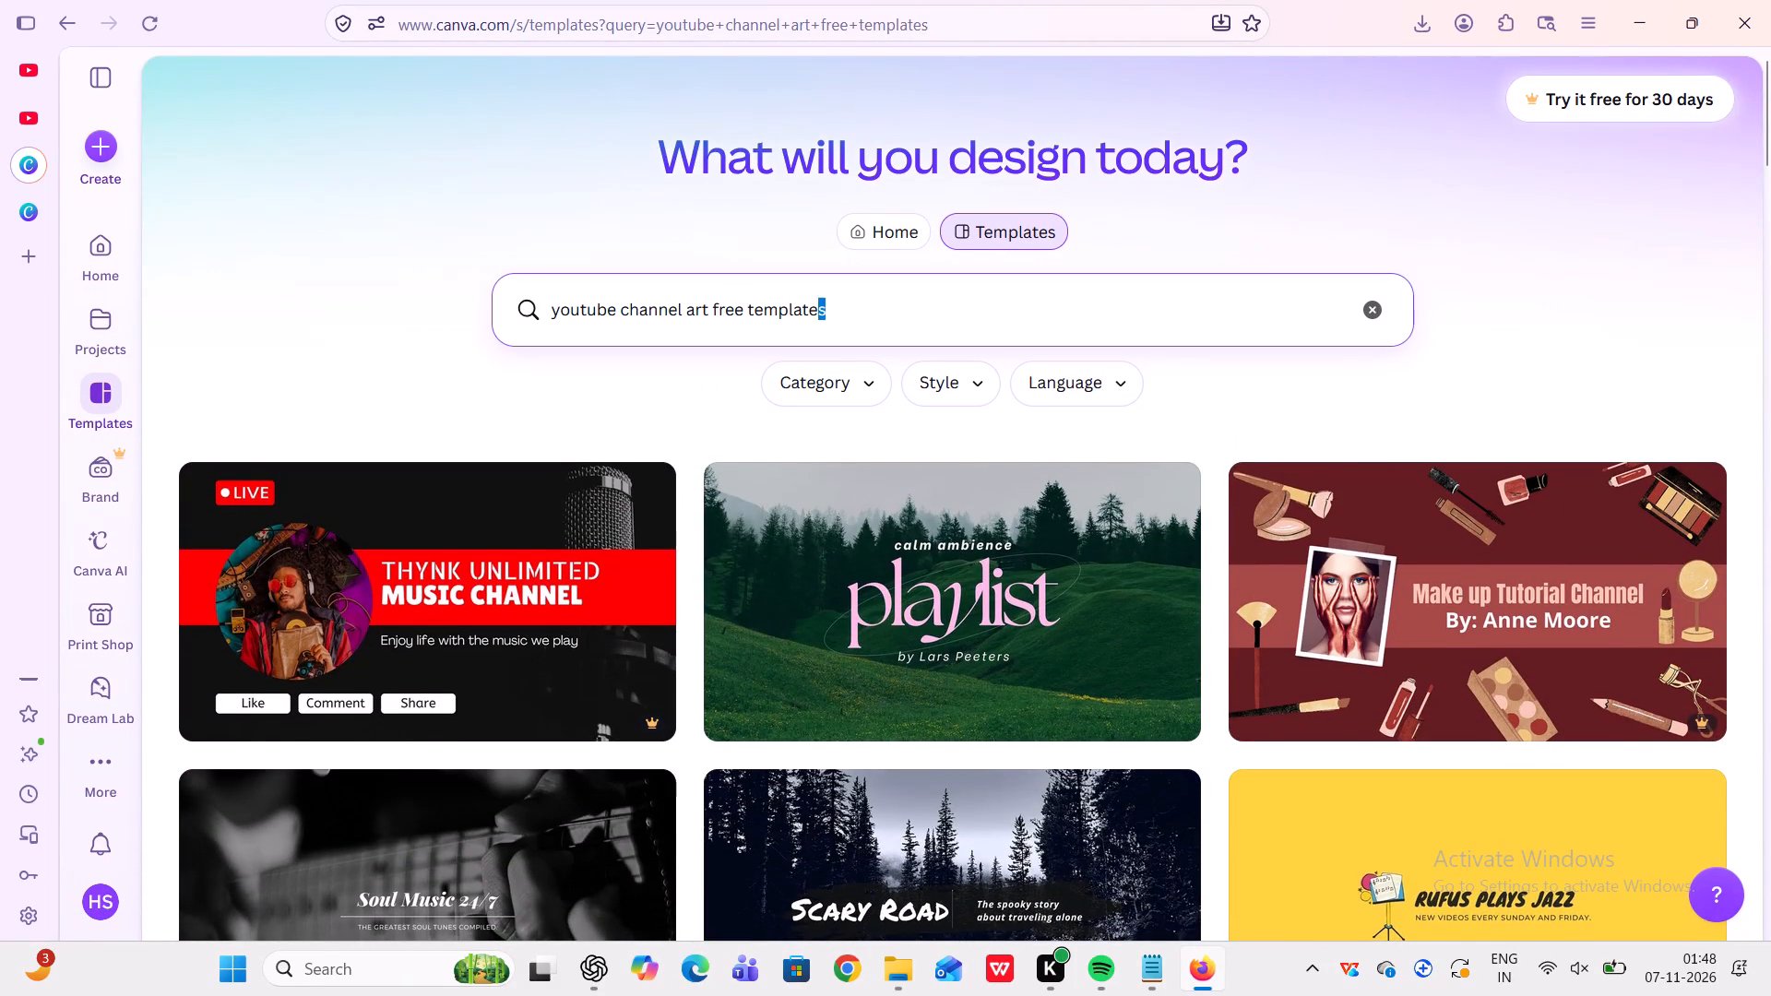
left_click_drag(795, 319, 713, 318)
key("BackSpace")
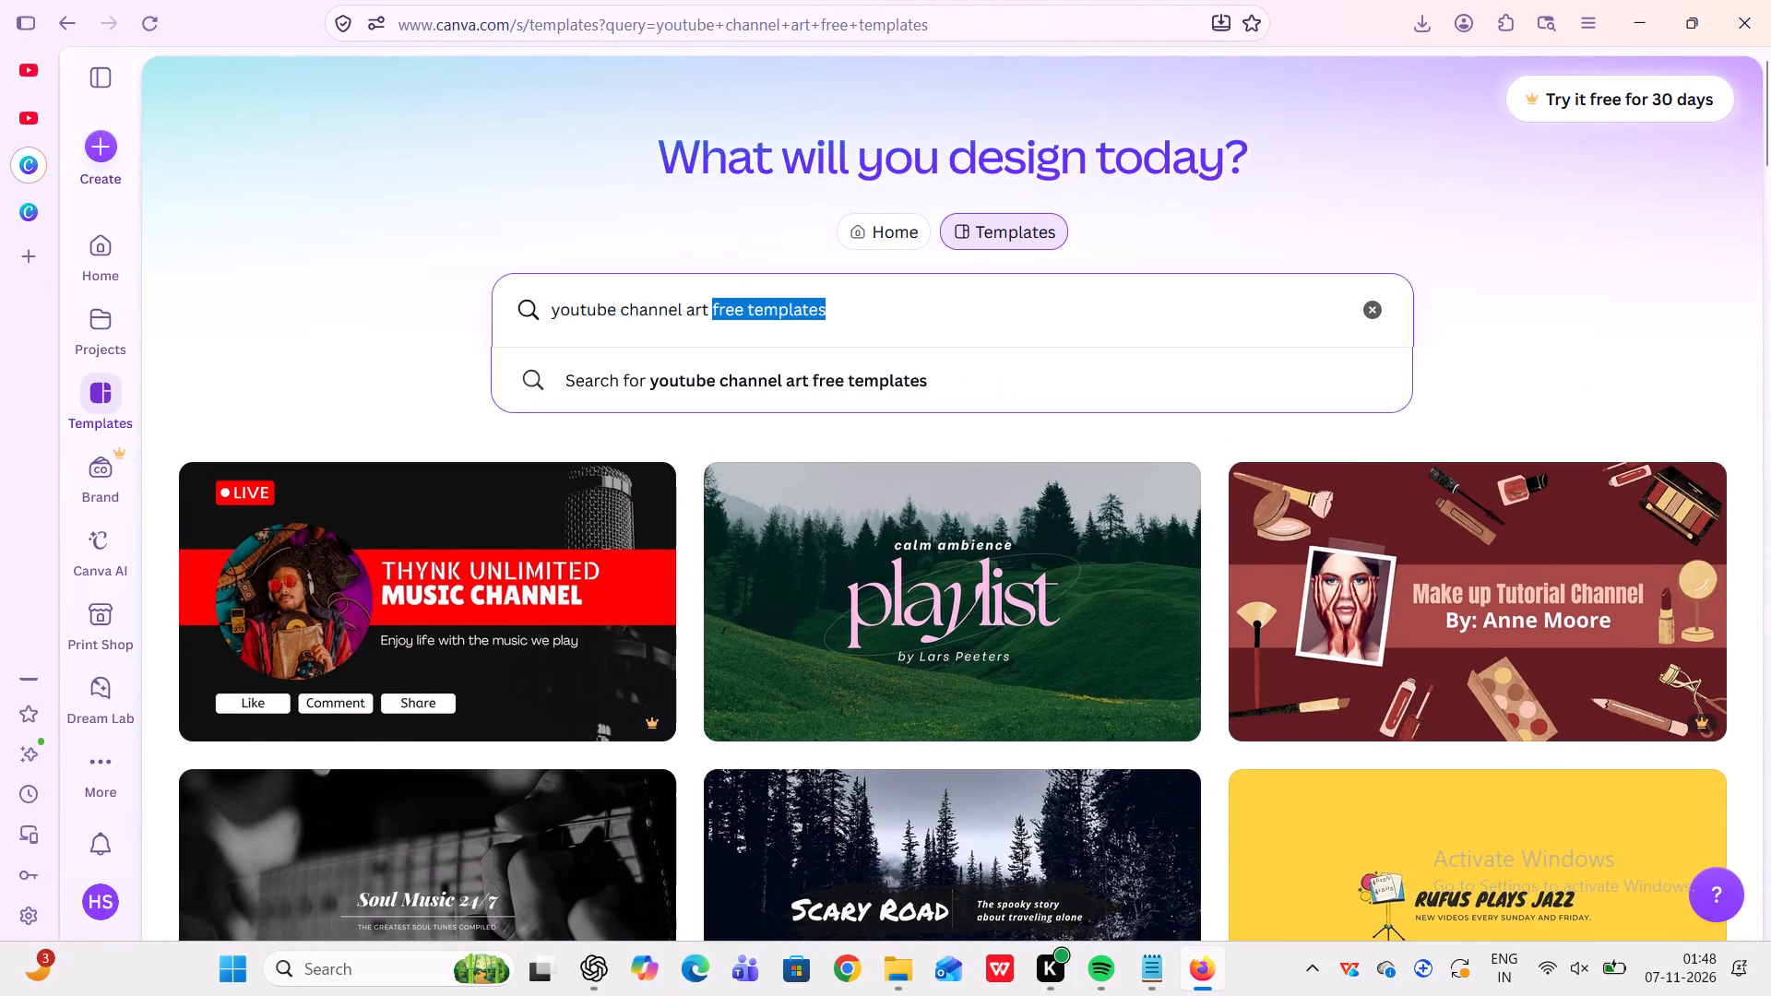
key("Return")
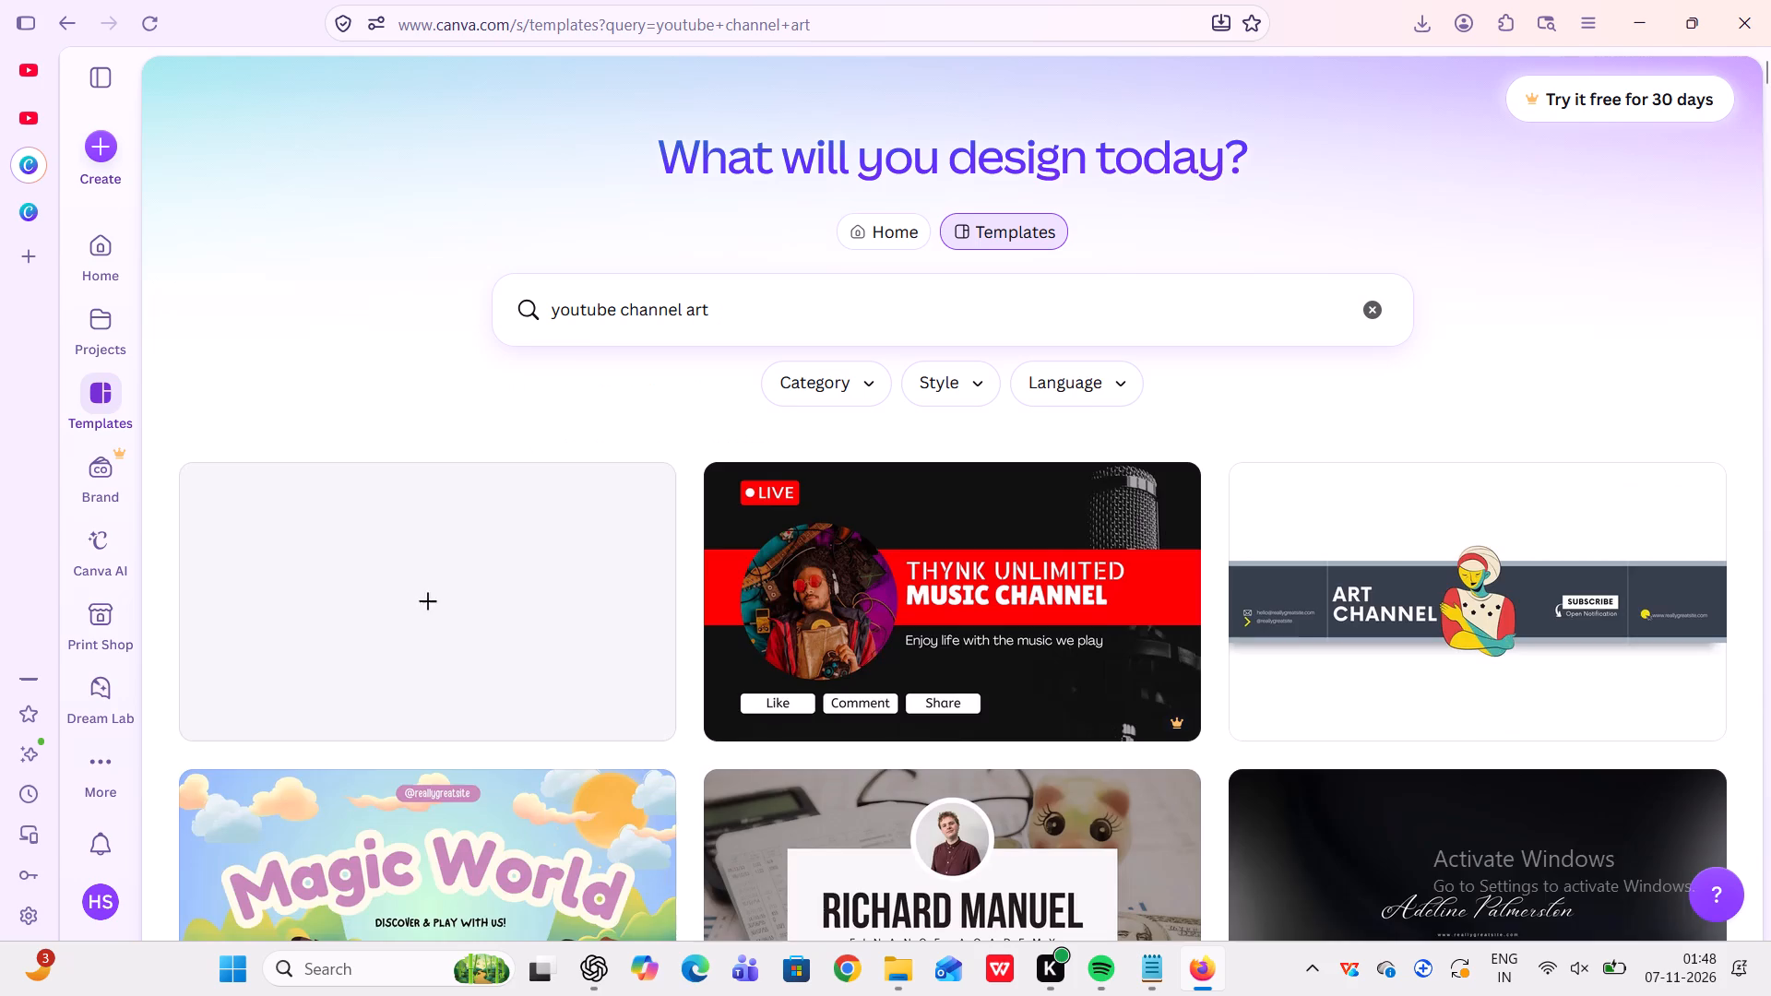
Look through the channel art results for a free children's design and open the preview of the Kids Channel template with the waving boy.
scroll(834, 496, "down", 4)
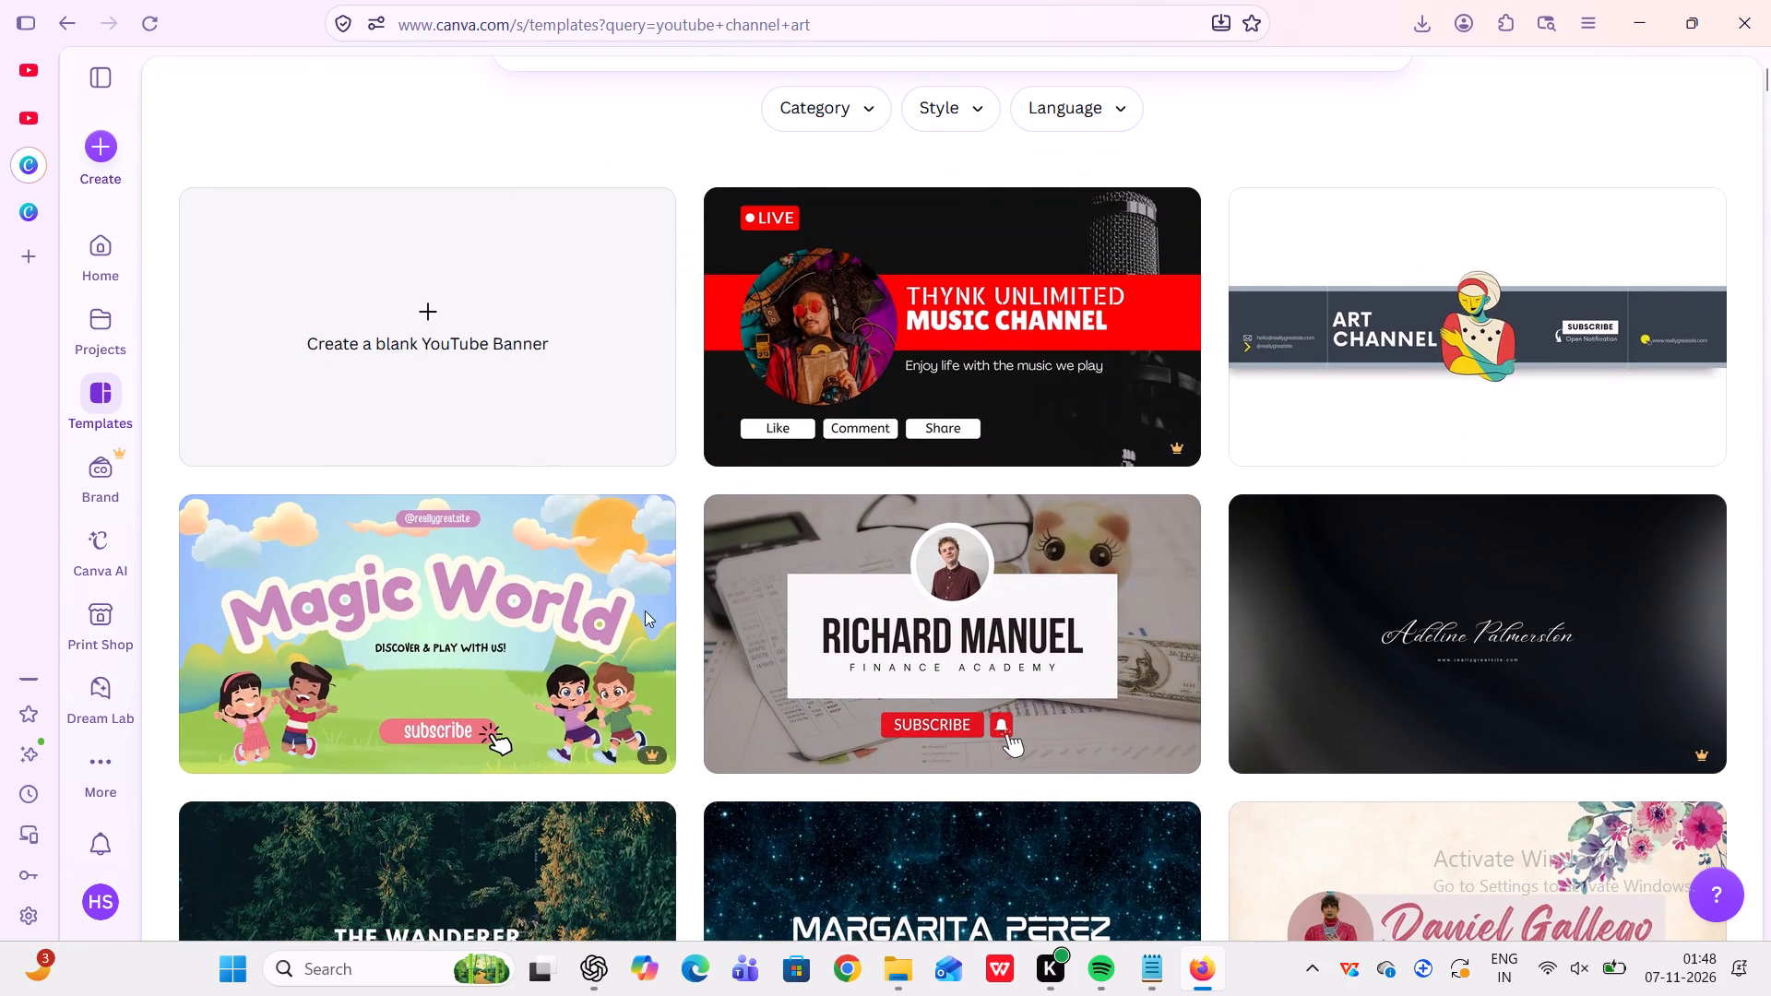
scroll(658, 732, "down", 7)
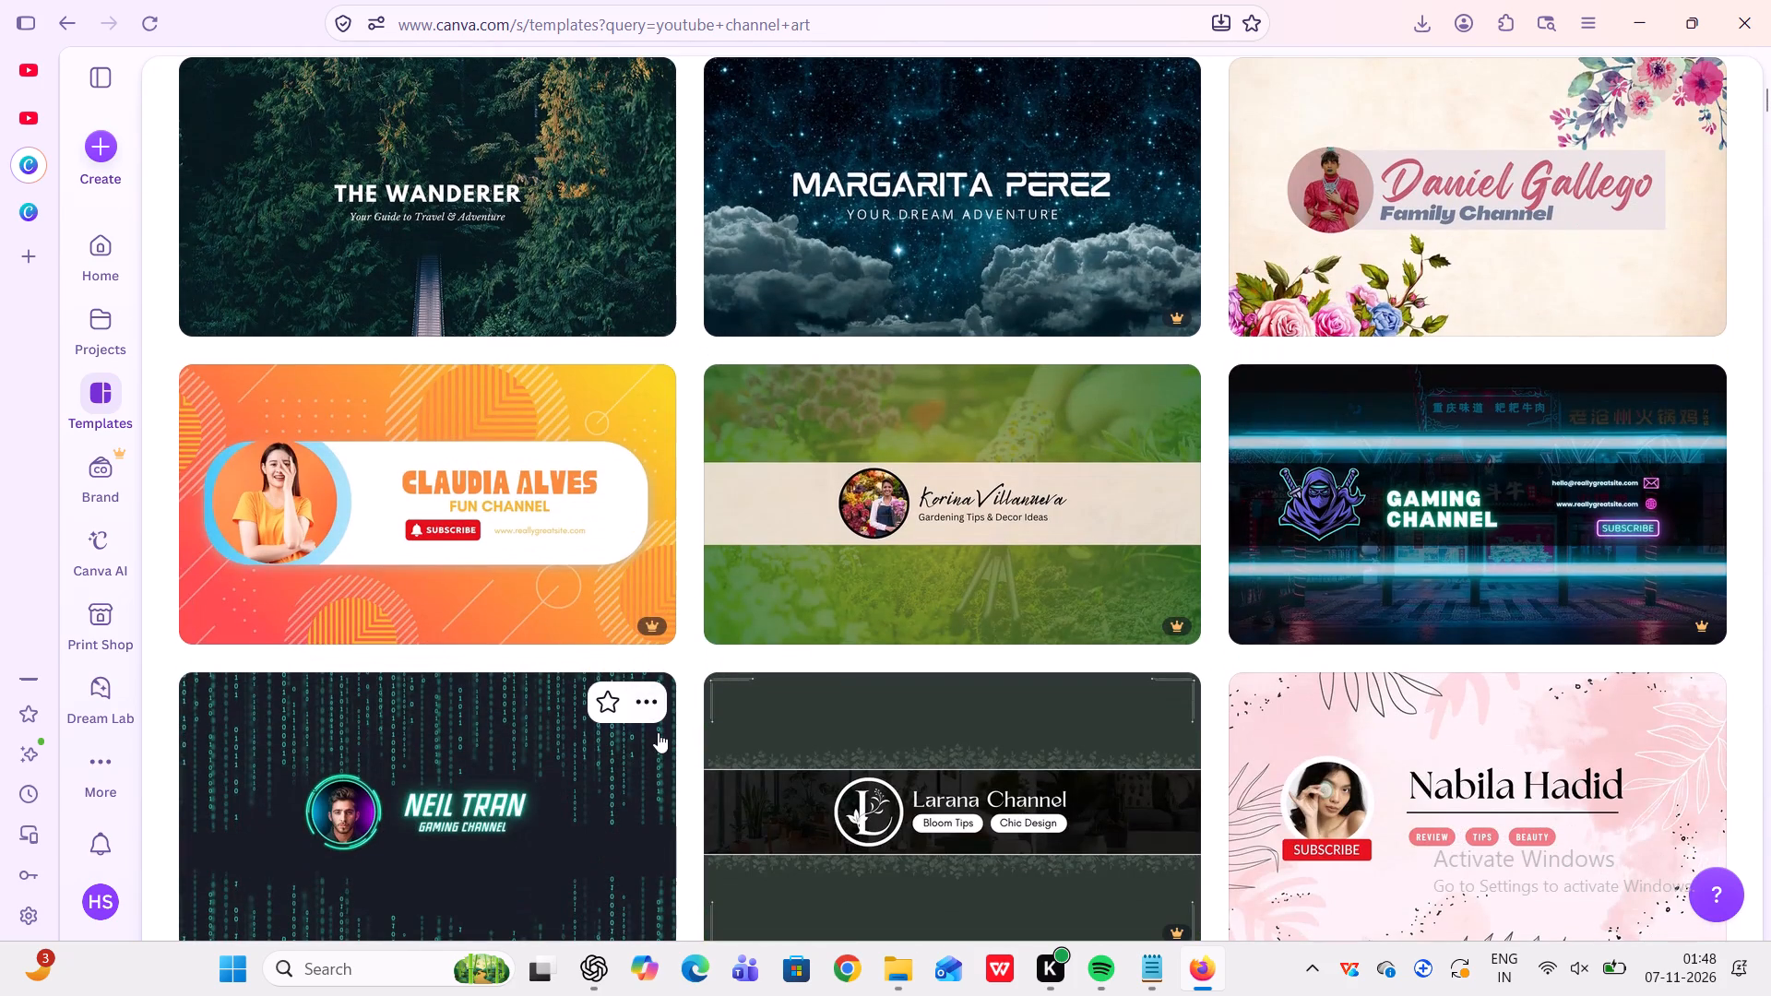
scroll(658, 732, "down", 17)
scroll(658, 732, "down", 8)
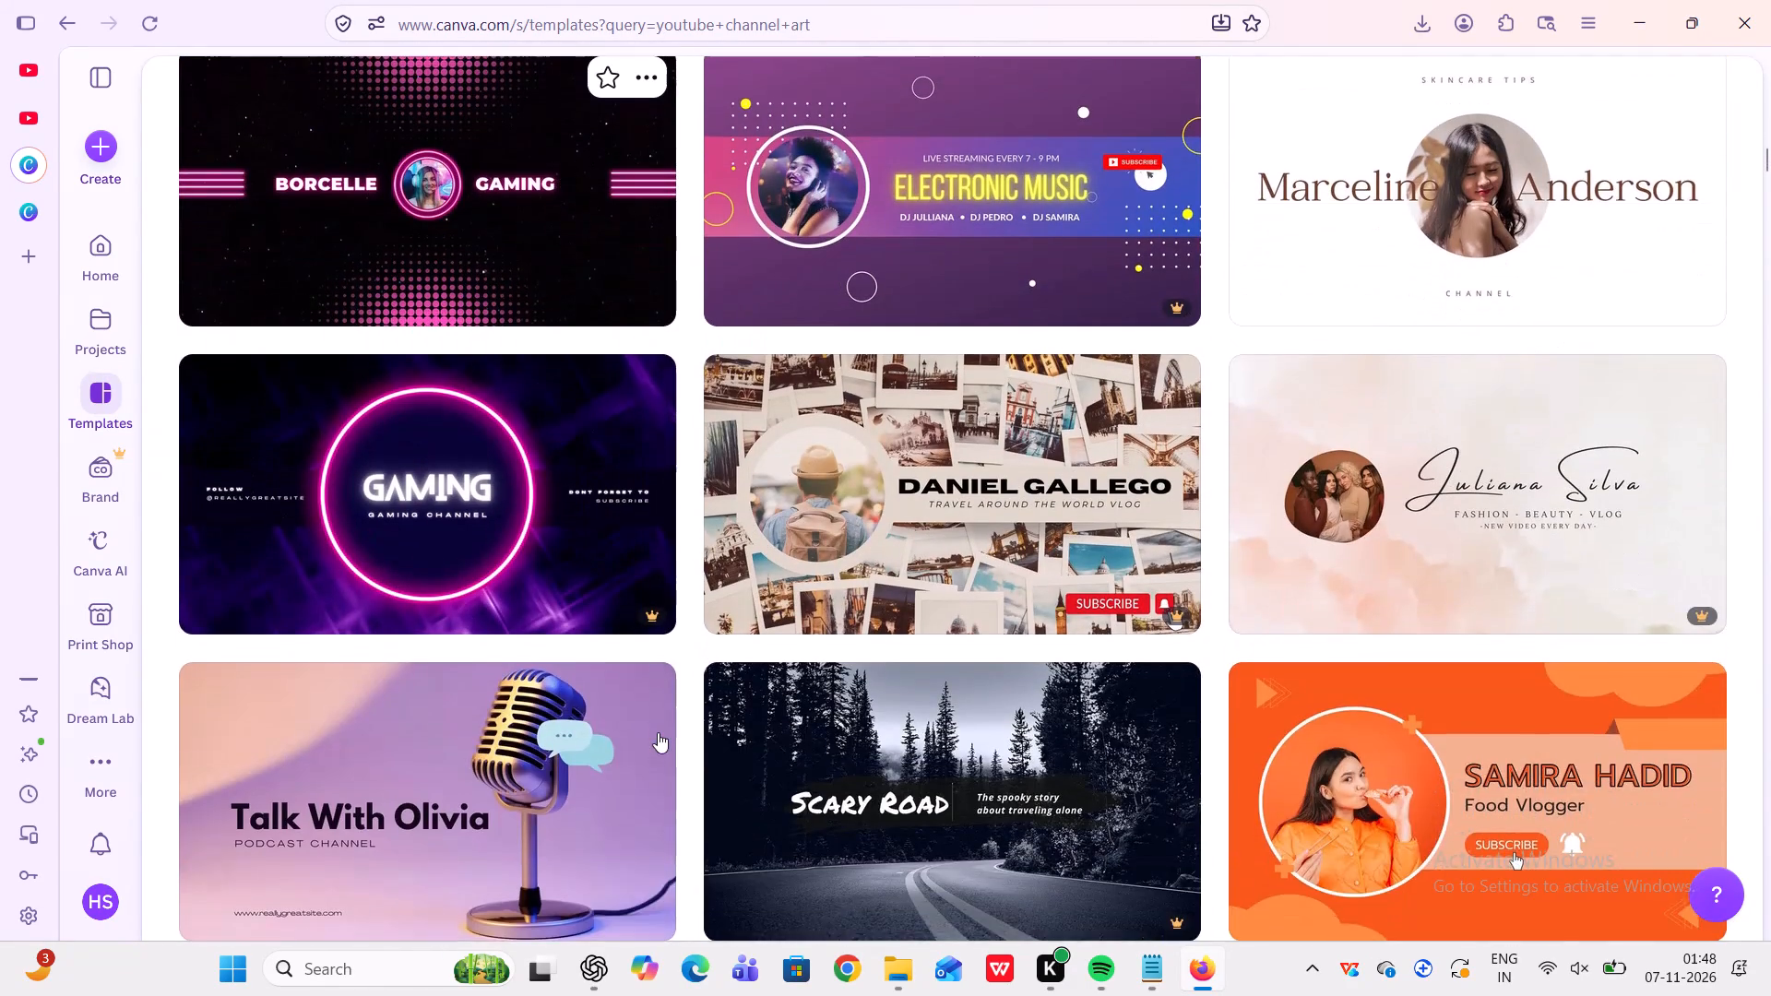
scroll(658, 732, "down", 13)
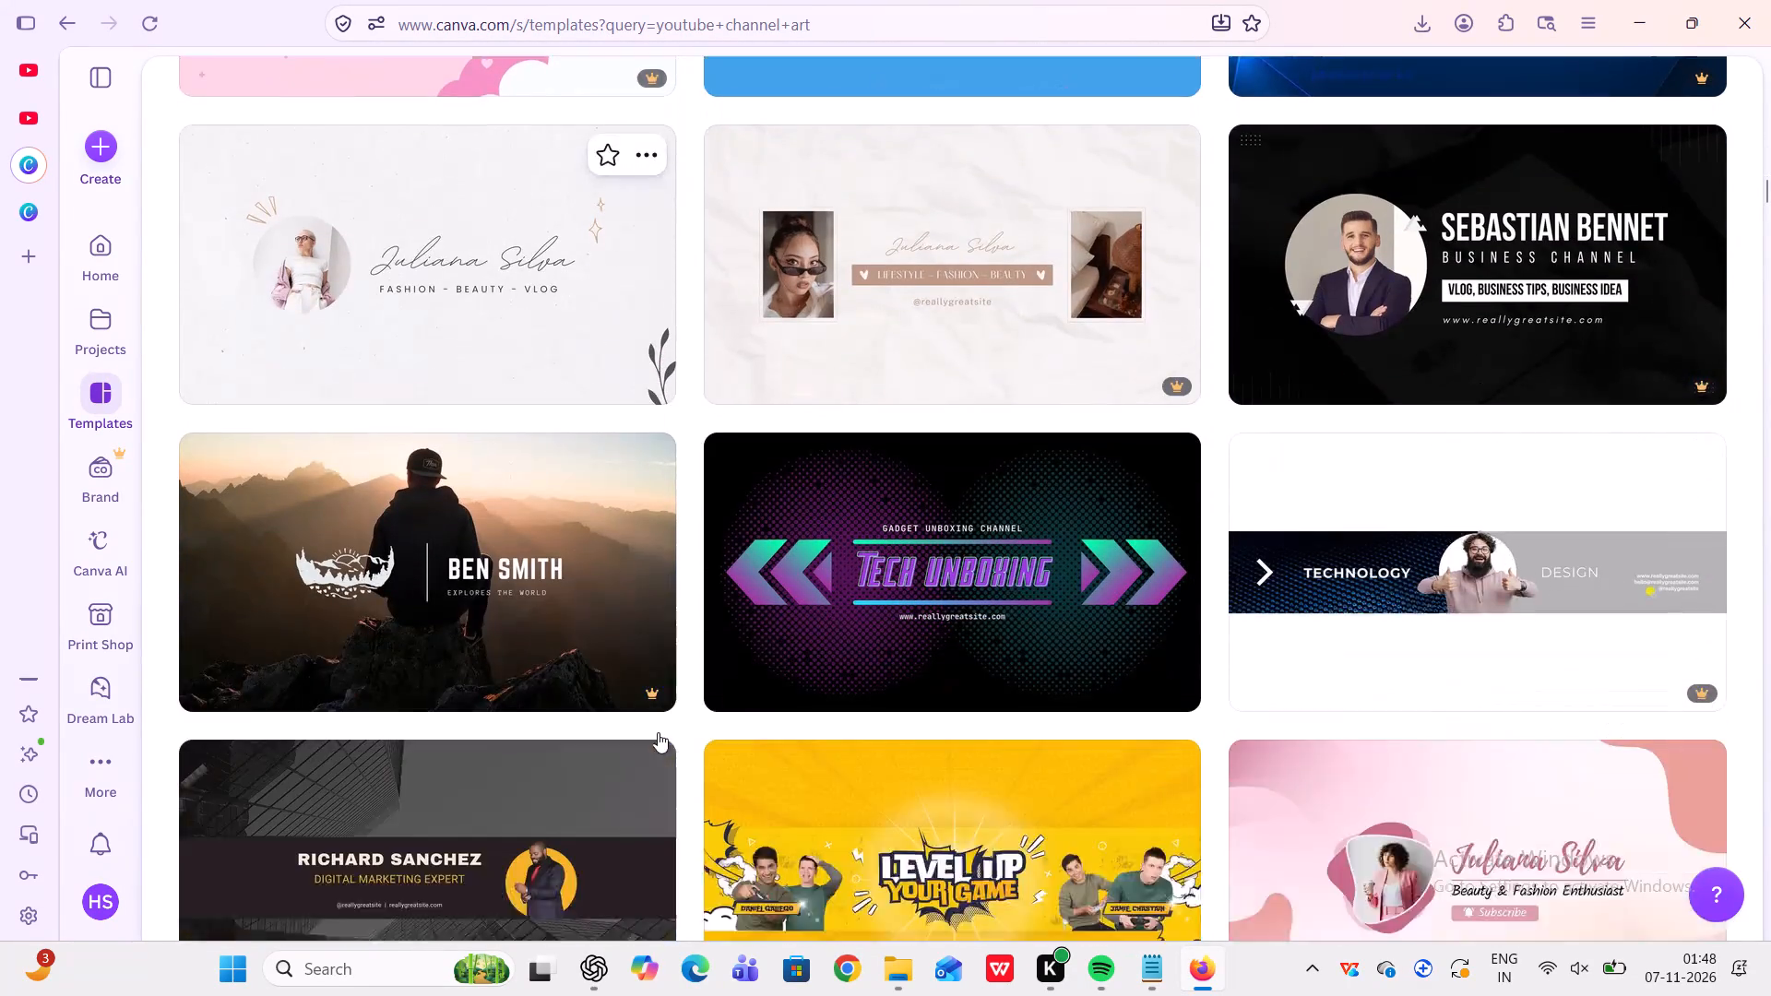
scroll(658, 732, "down", 15)
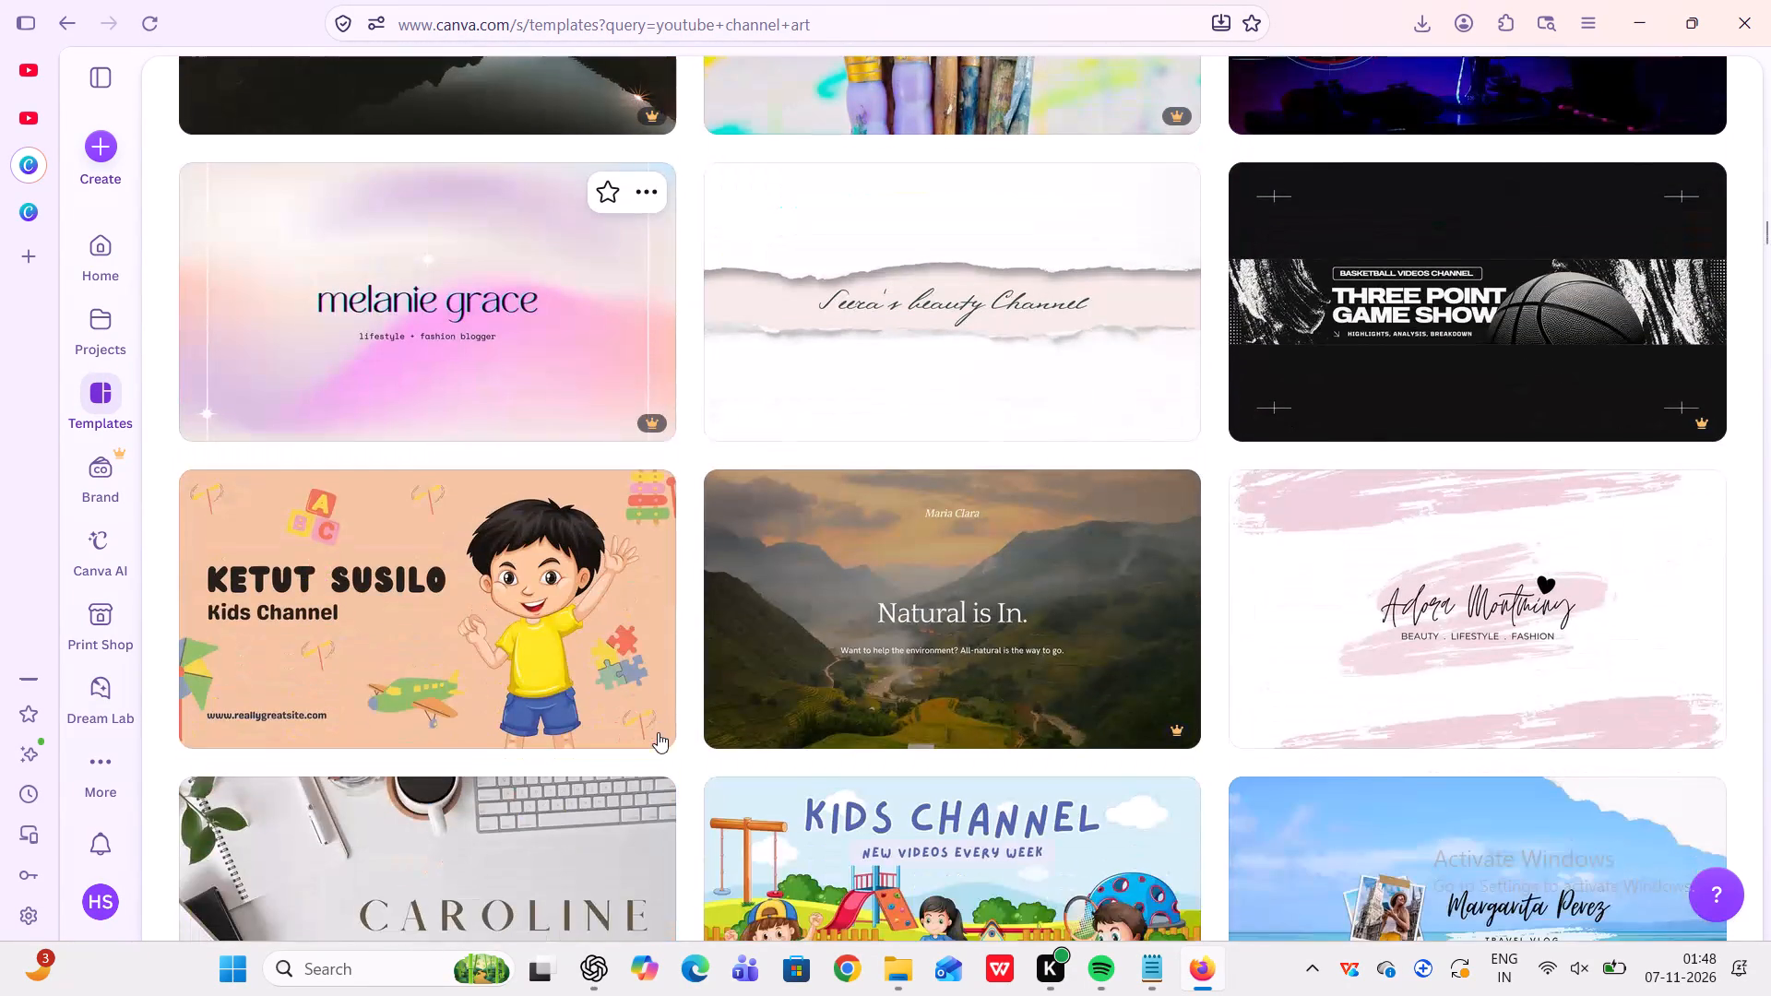
scroll(658, 732, "down", 1)
left_click(569, 622)
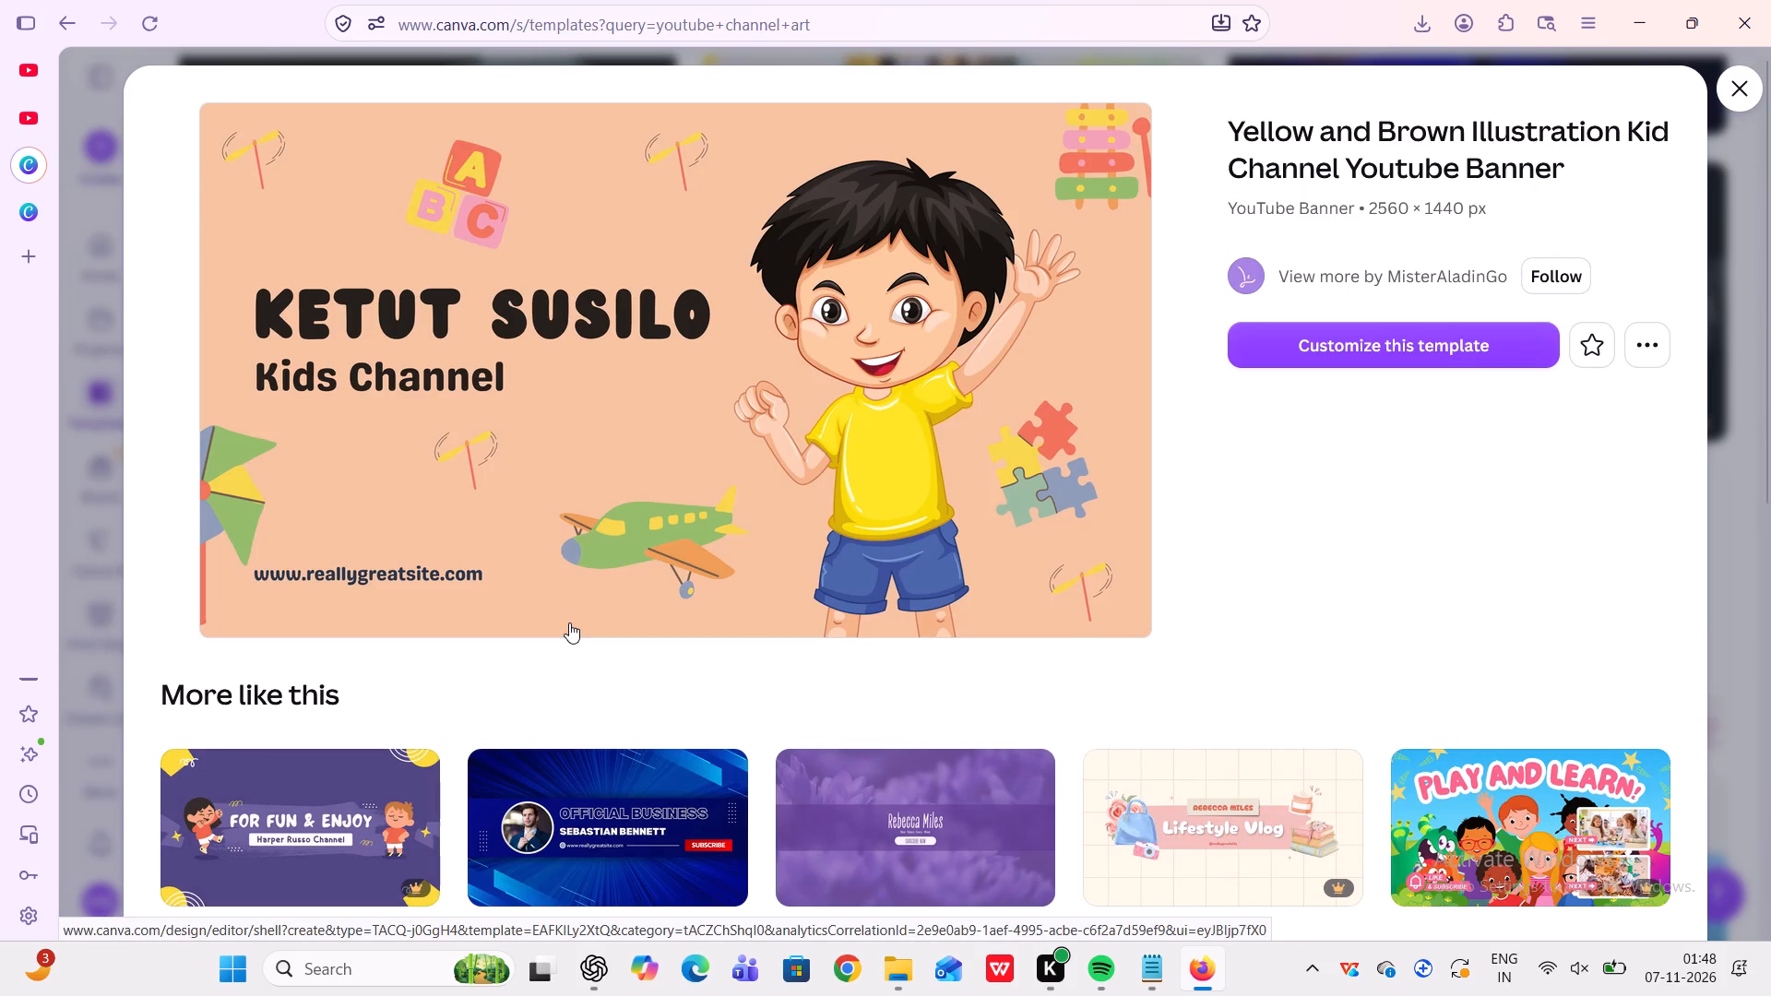
Look through the templates similar to the waving-boy banner for a free children's design and open the preview of the Learning Time template.
scroll(825, 741, "down", 5)
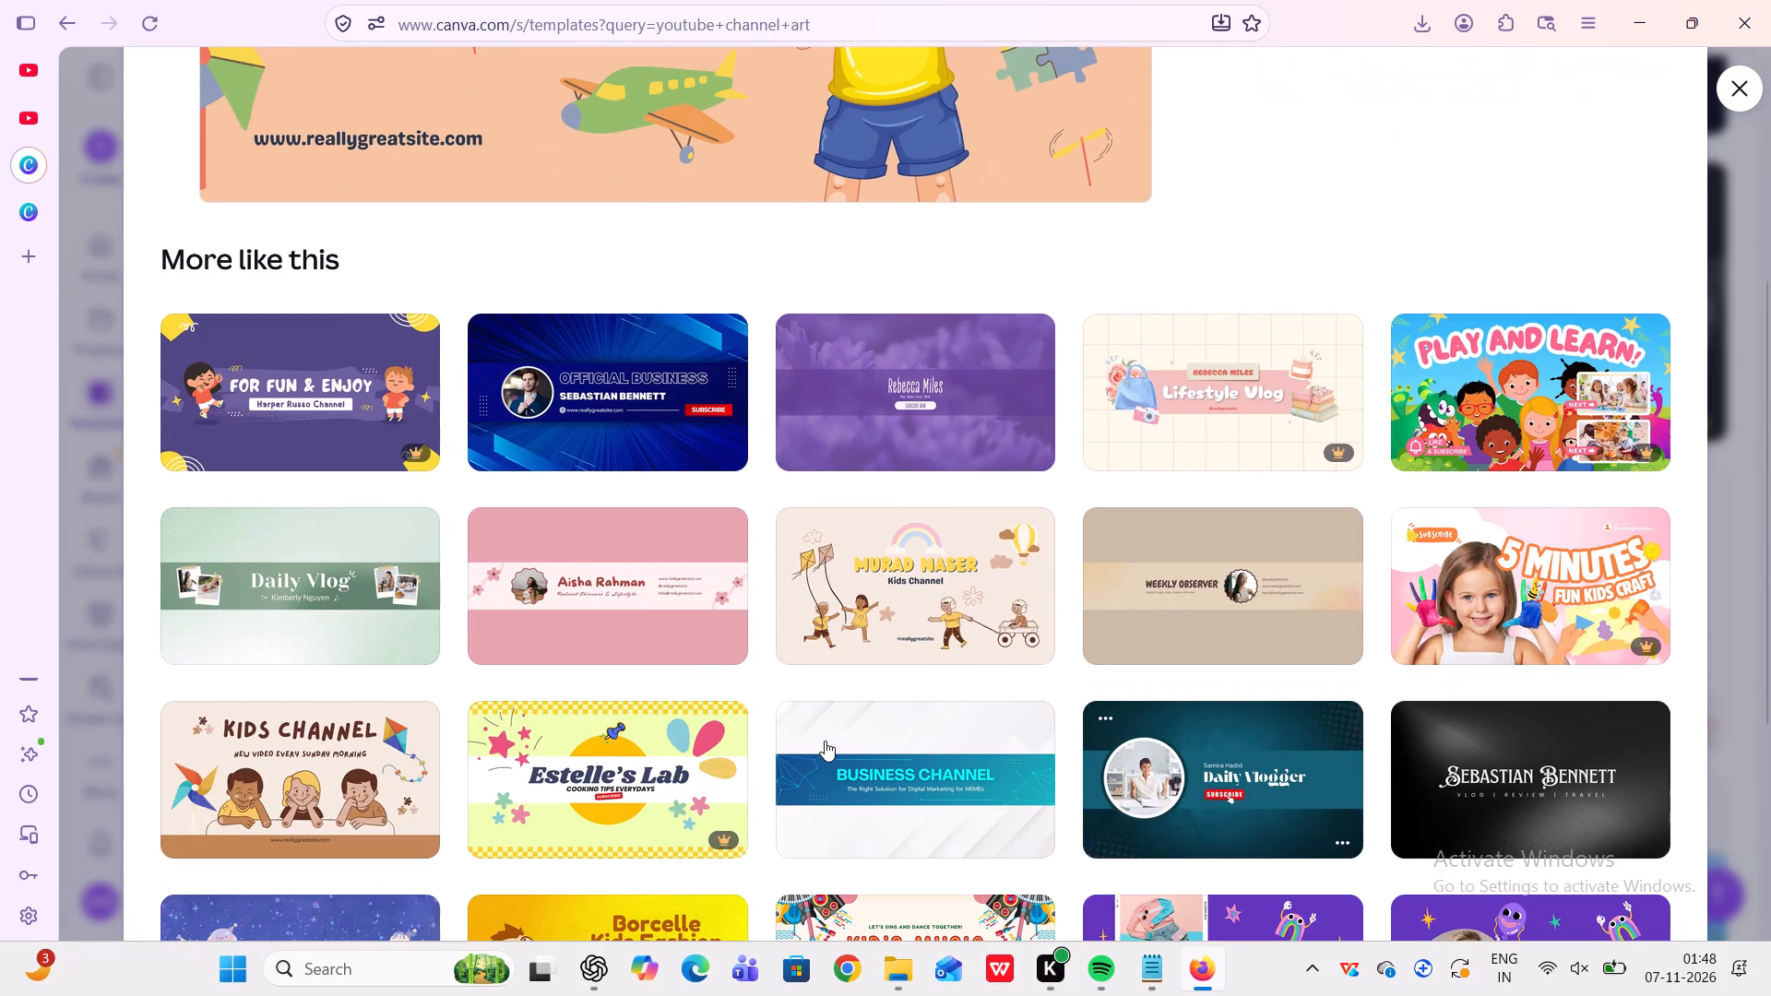
scroll(825, 741, "down", 3)
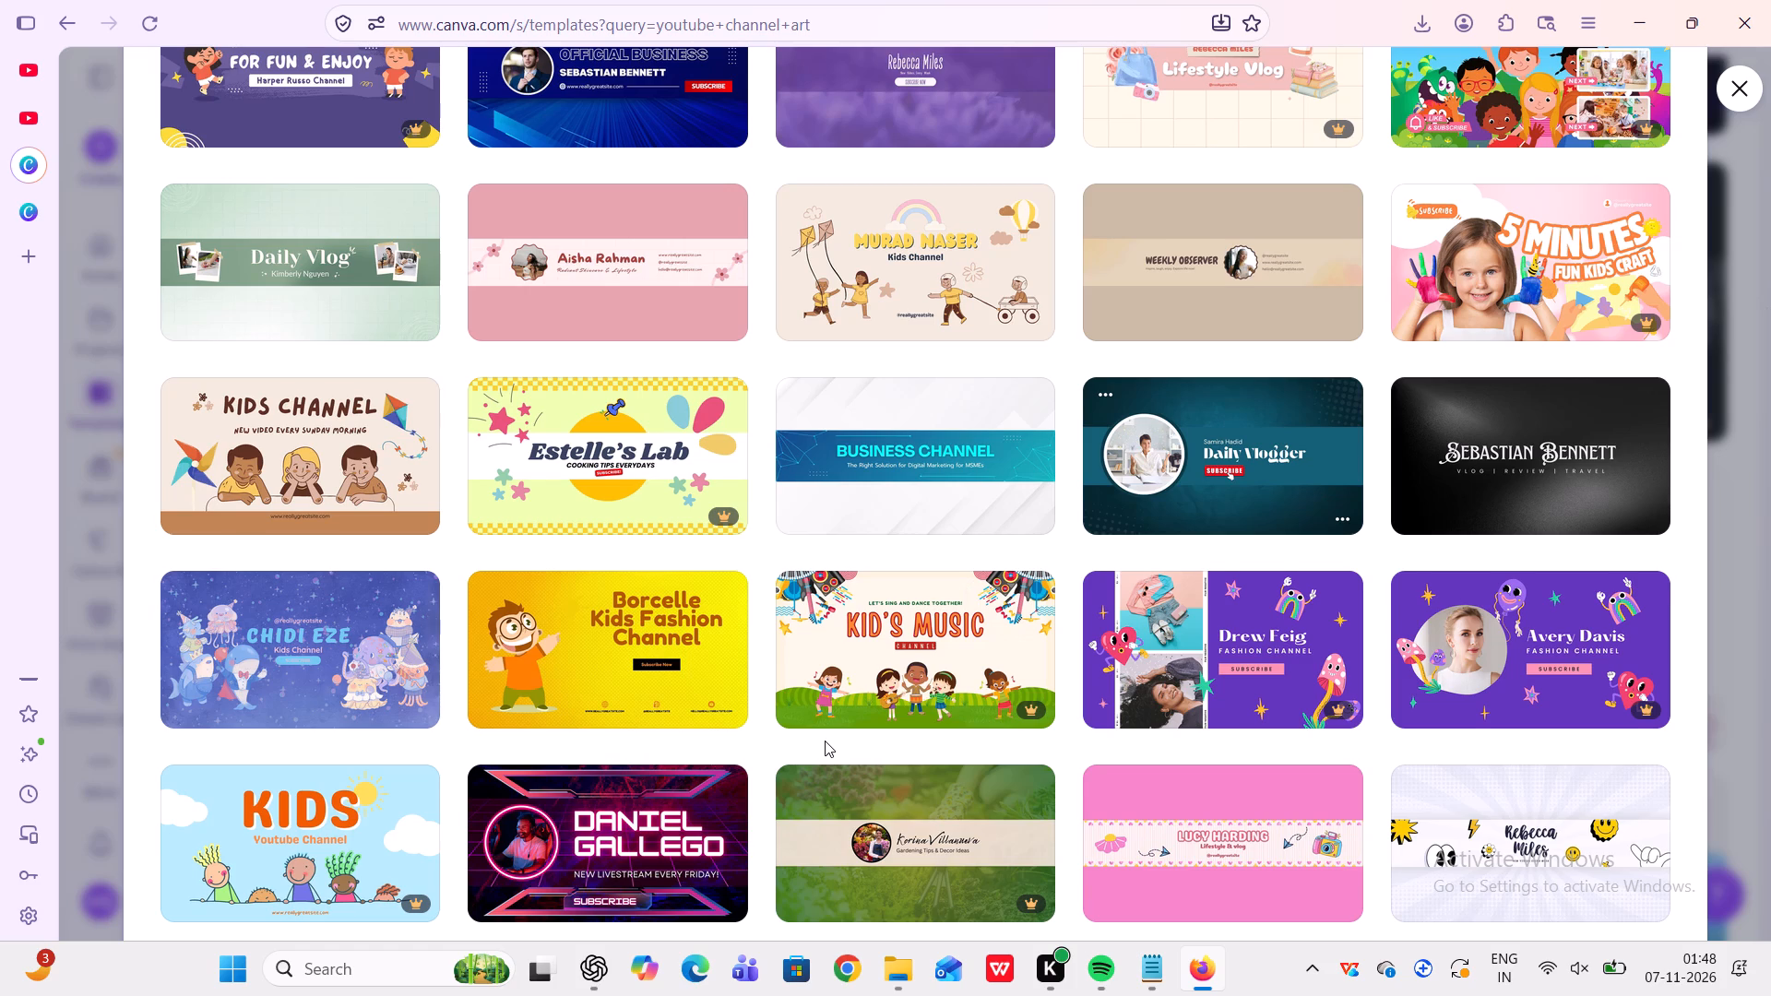
scroll(825, 741, "down", 7)
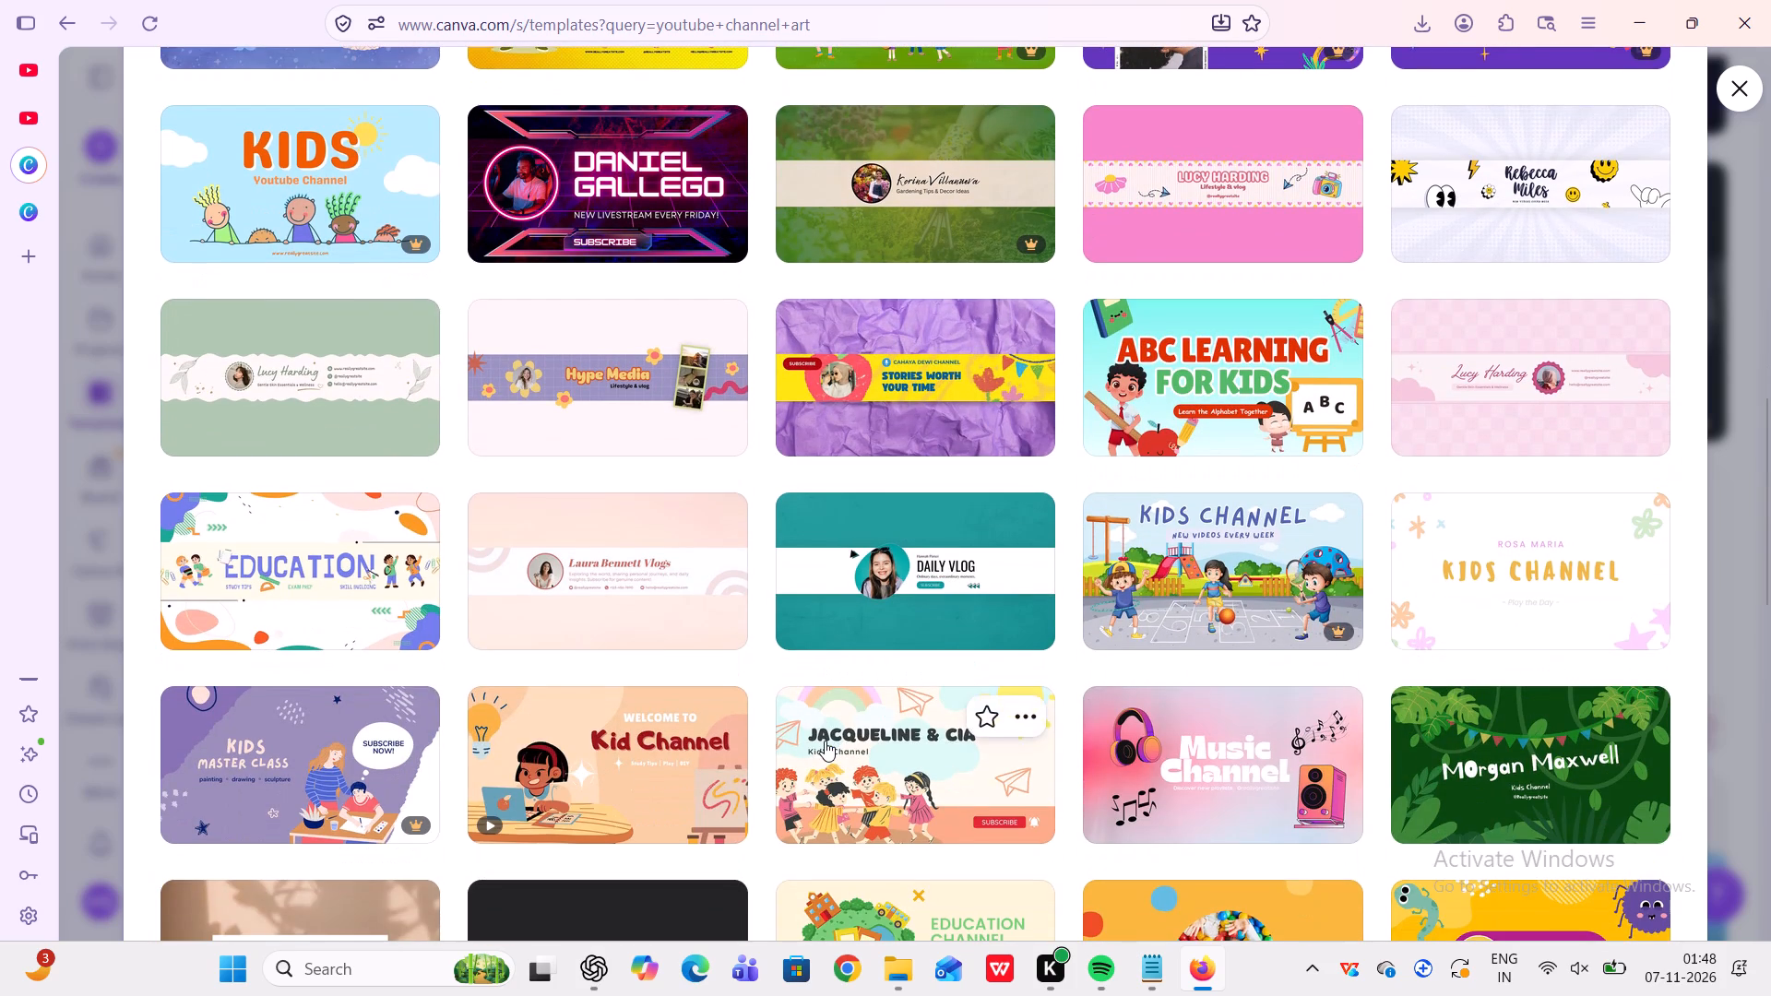
scroll(825, 741, "down", 3)
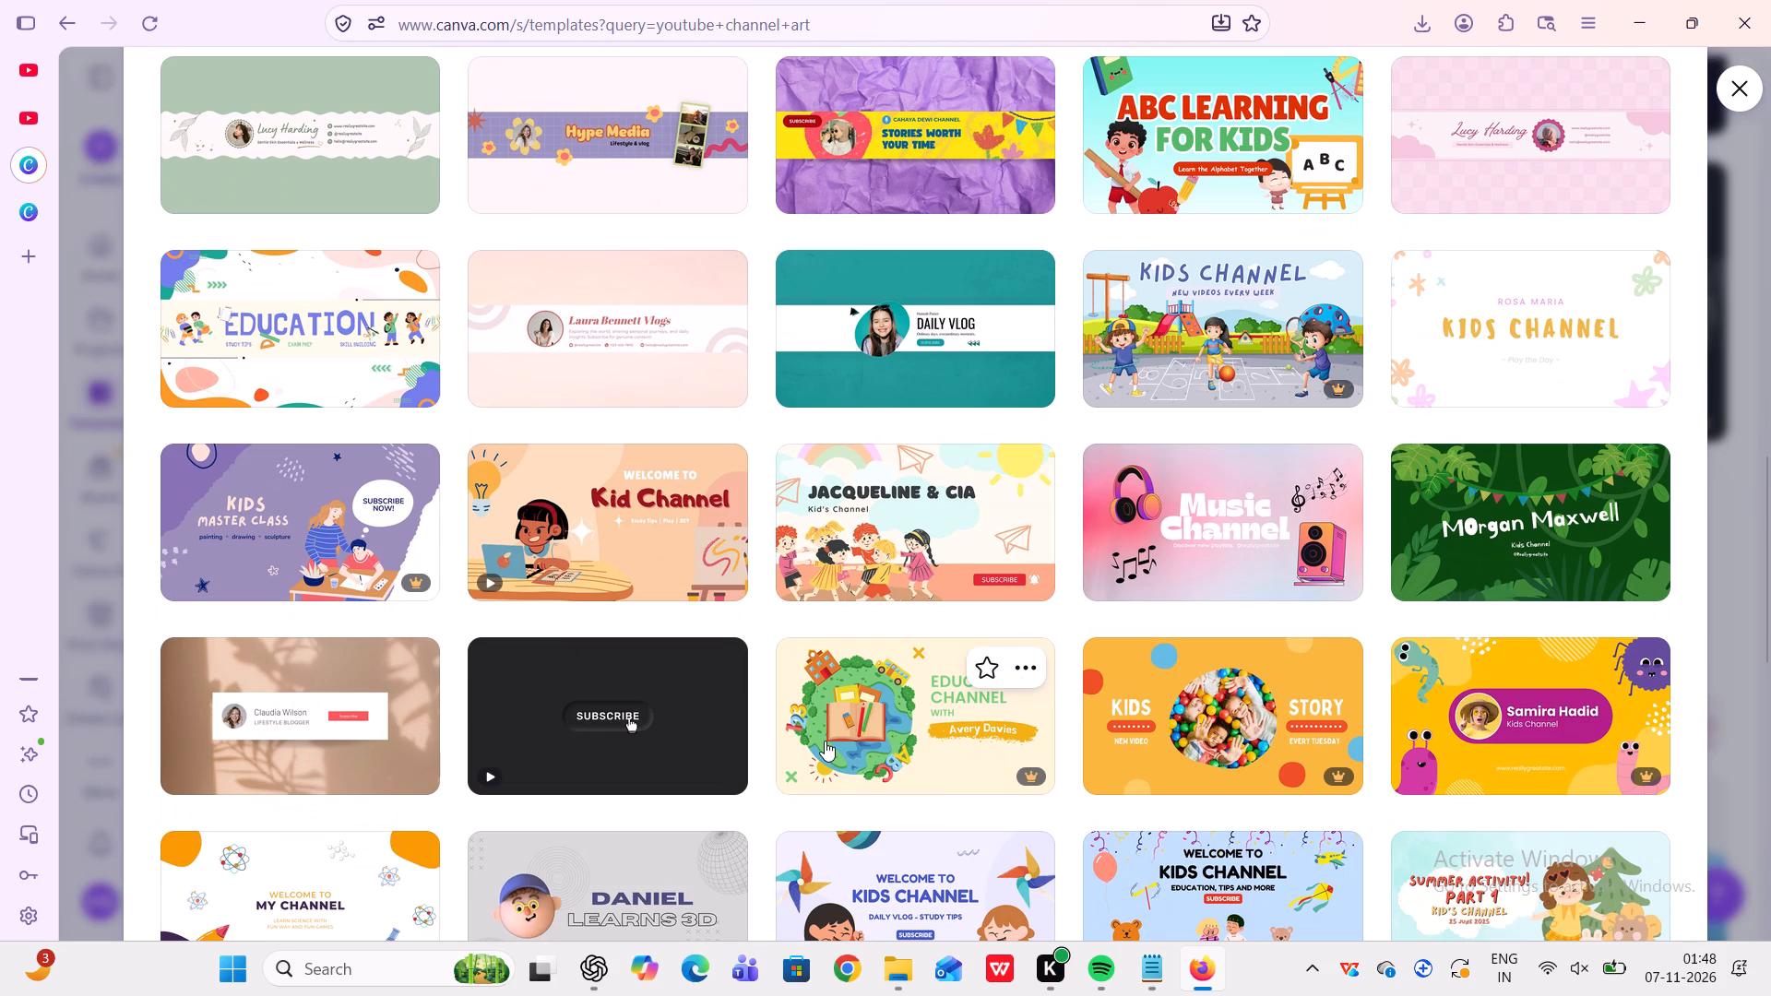
scroll(825, 741, "down", 3)
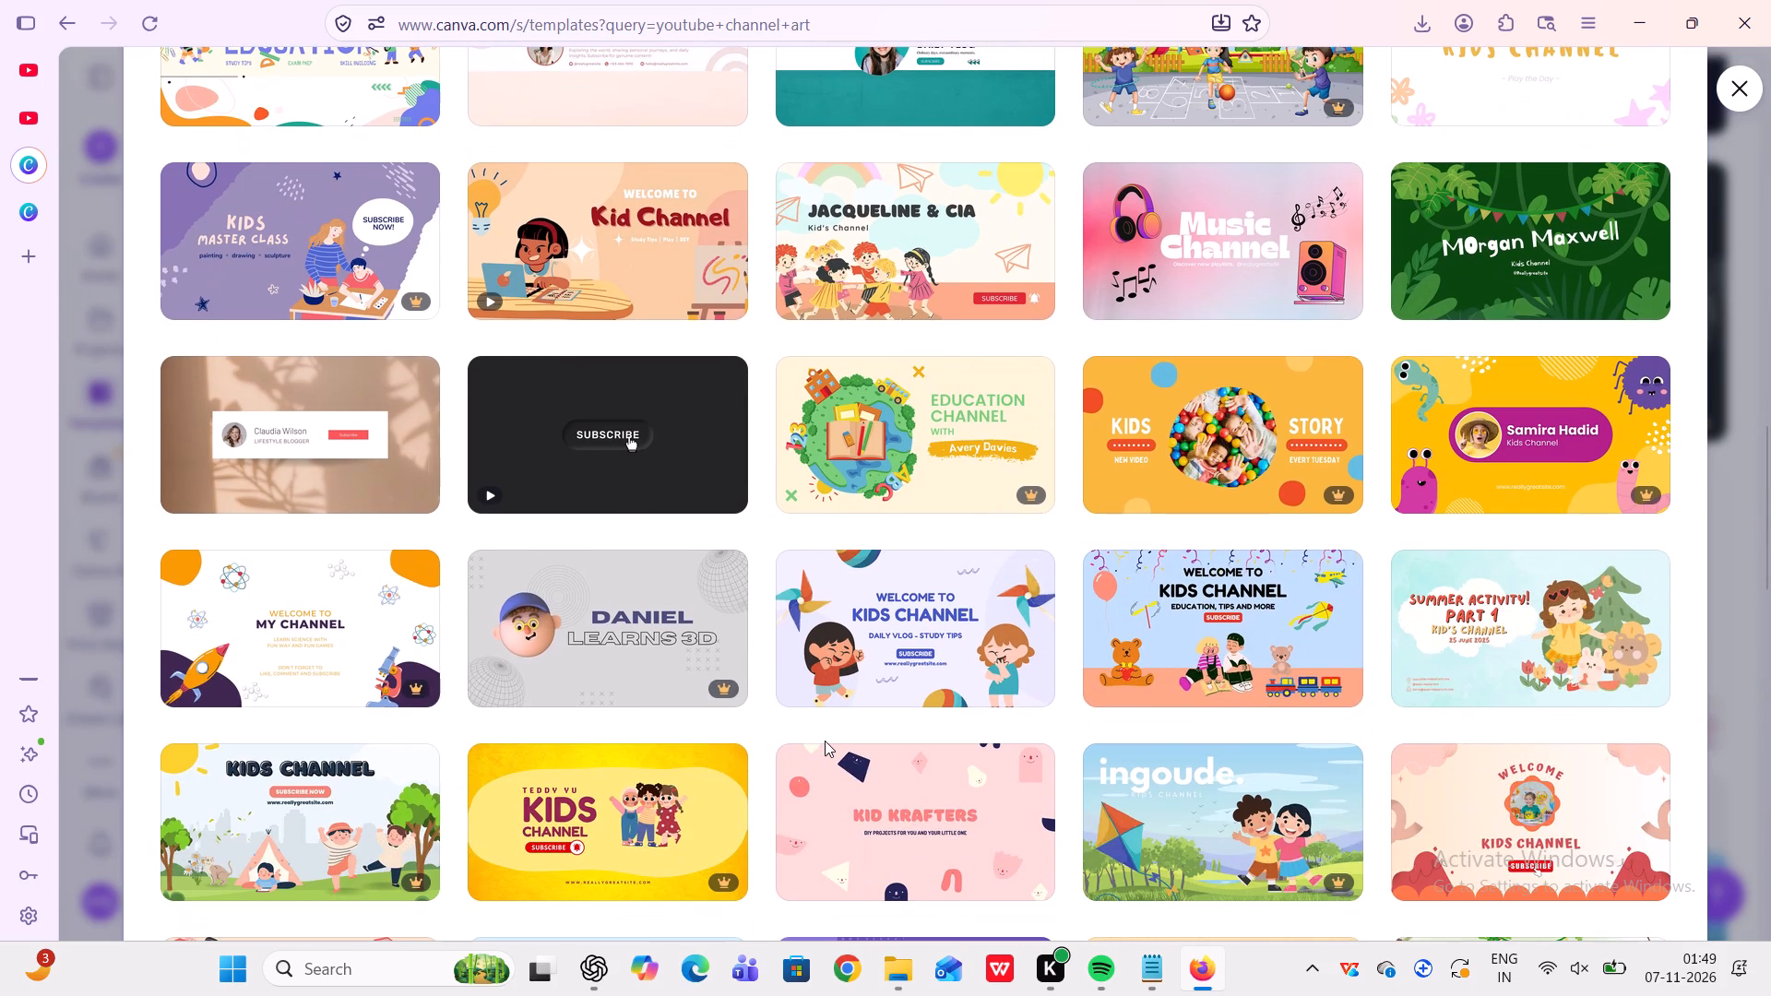
scroll(825, 741, "down", 2)
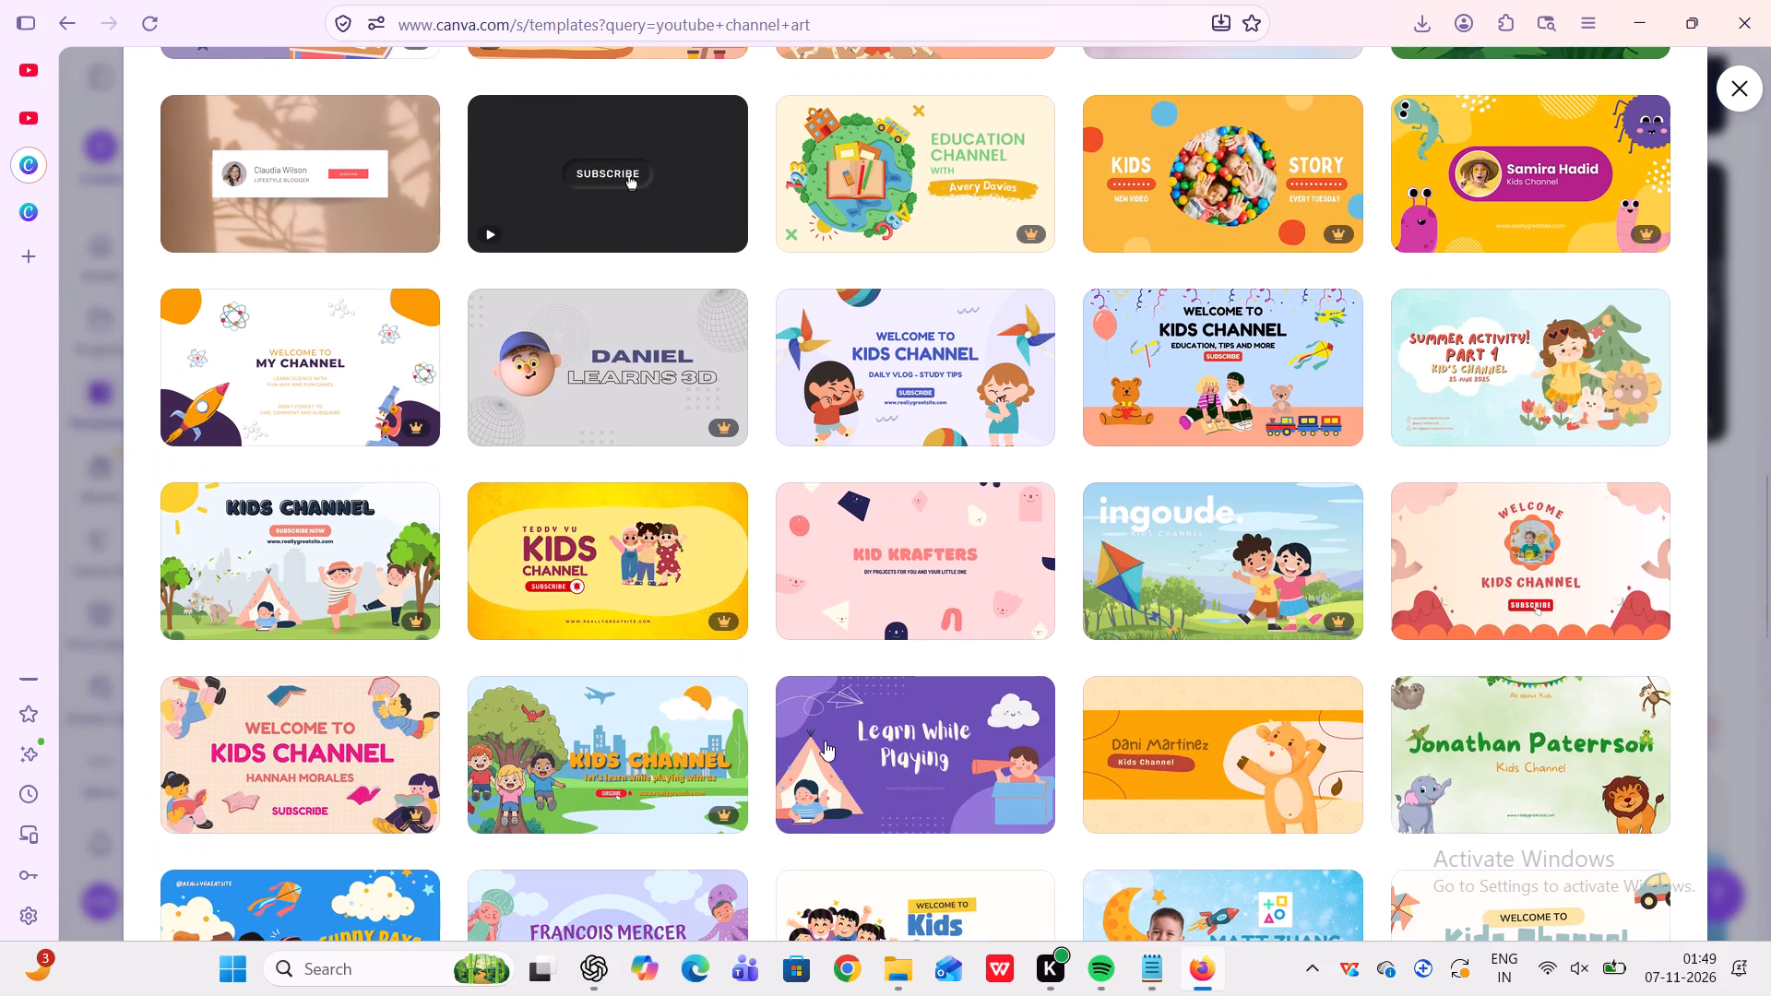
scroll(825, 741, "down", 1)
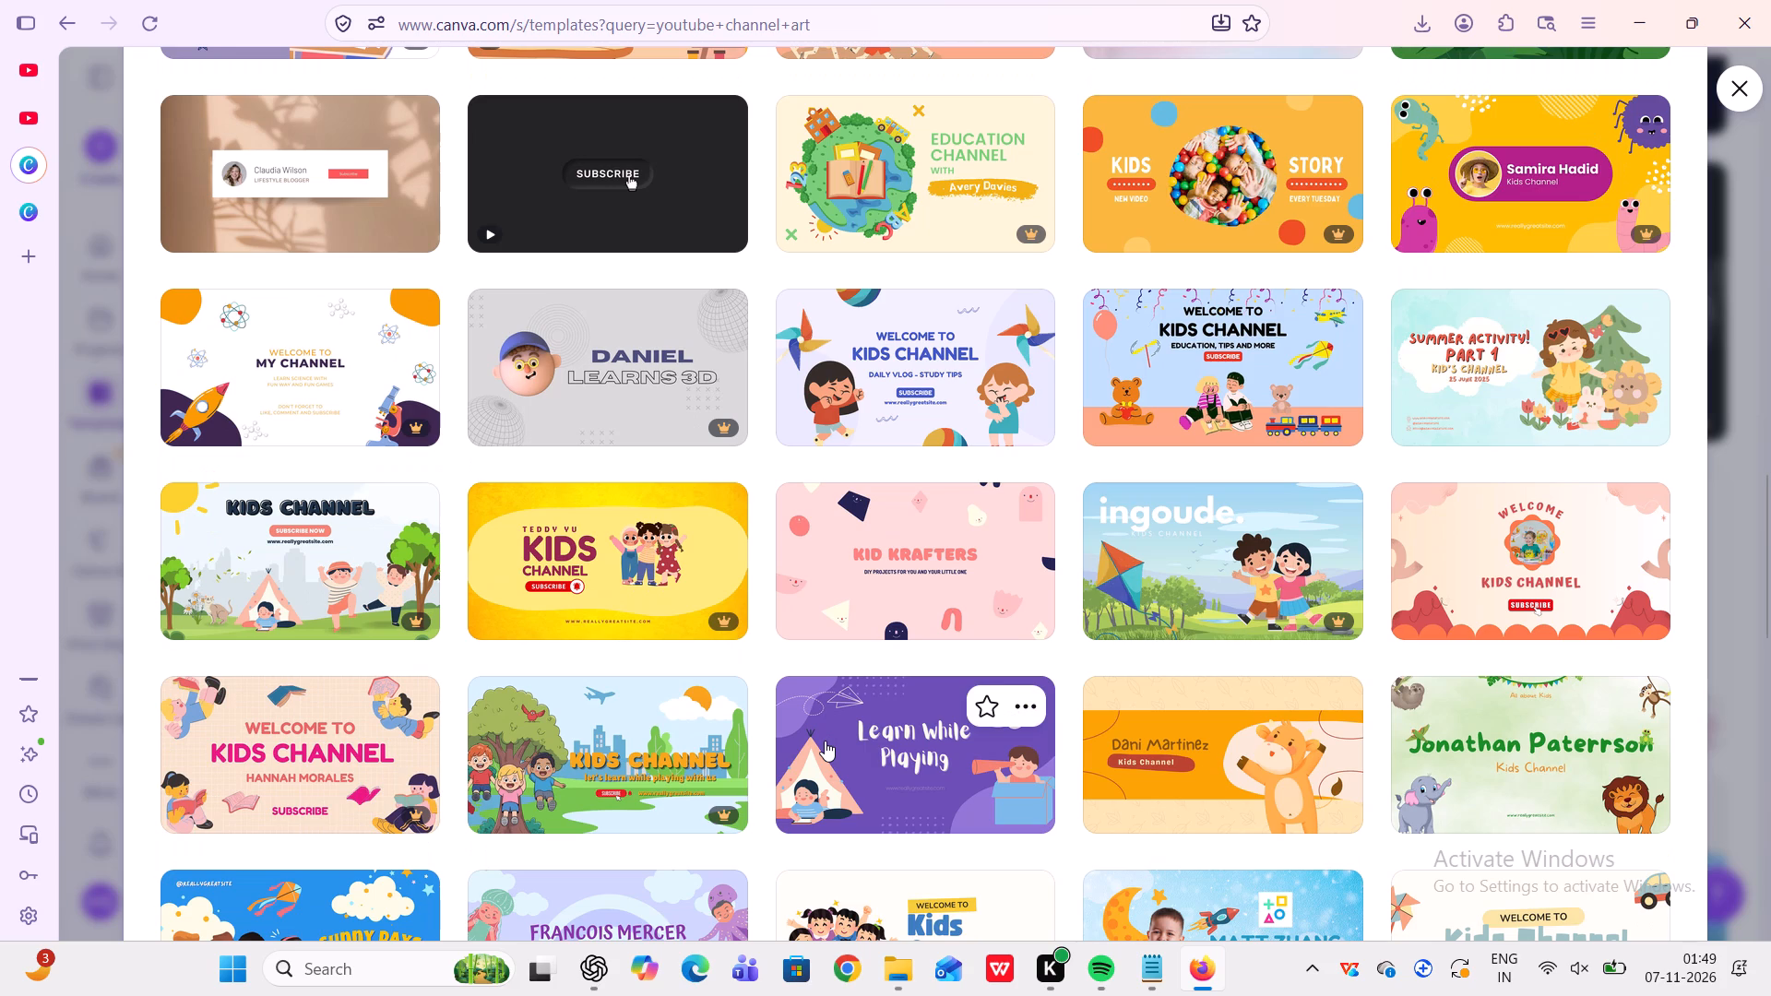
scroll(825, 741, "down", 1)
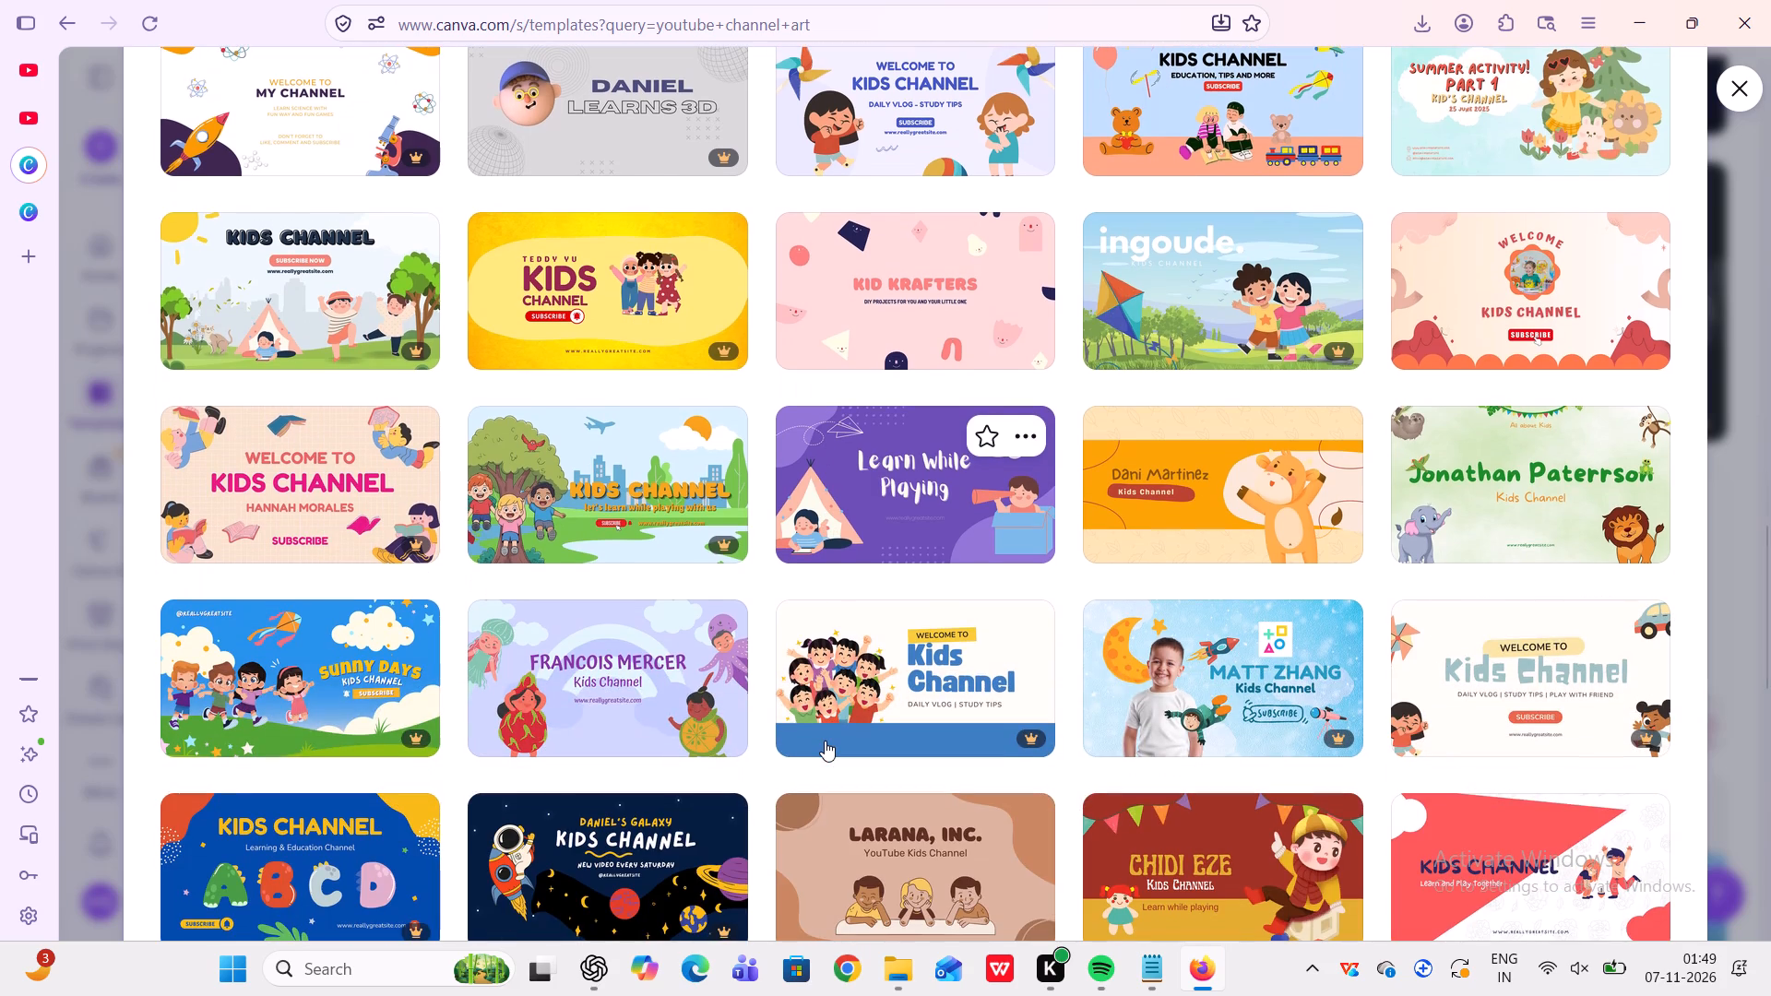
scroll(825, 741, "down", 2)
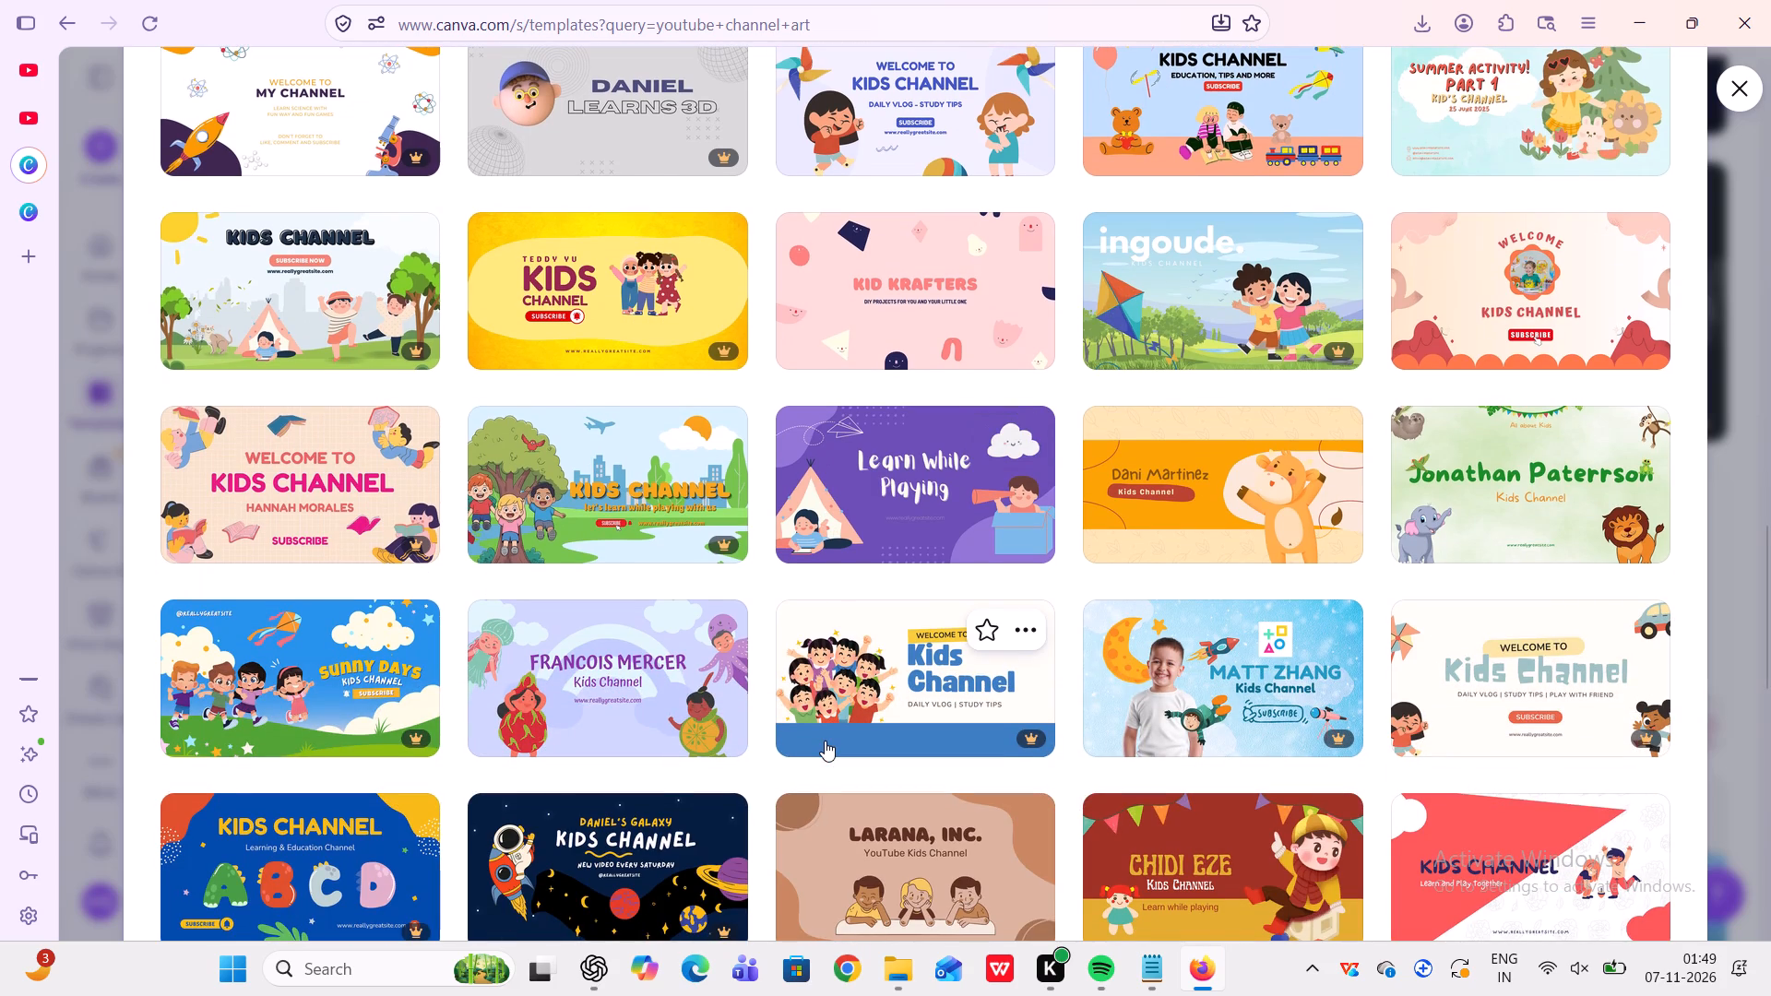
scroll(825, 741, "down", 3)
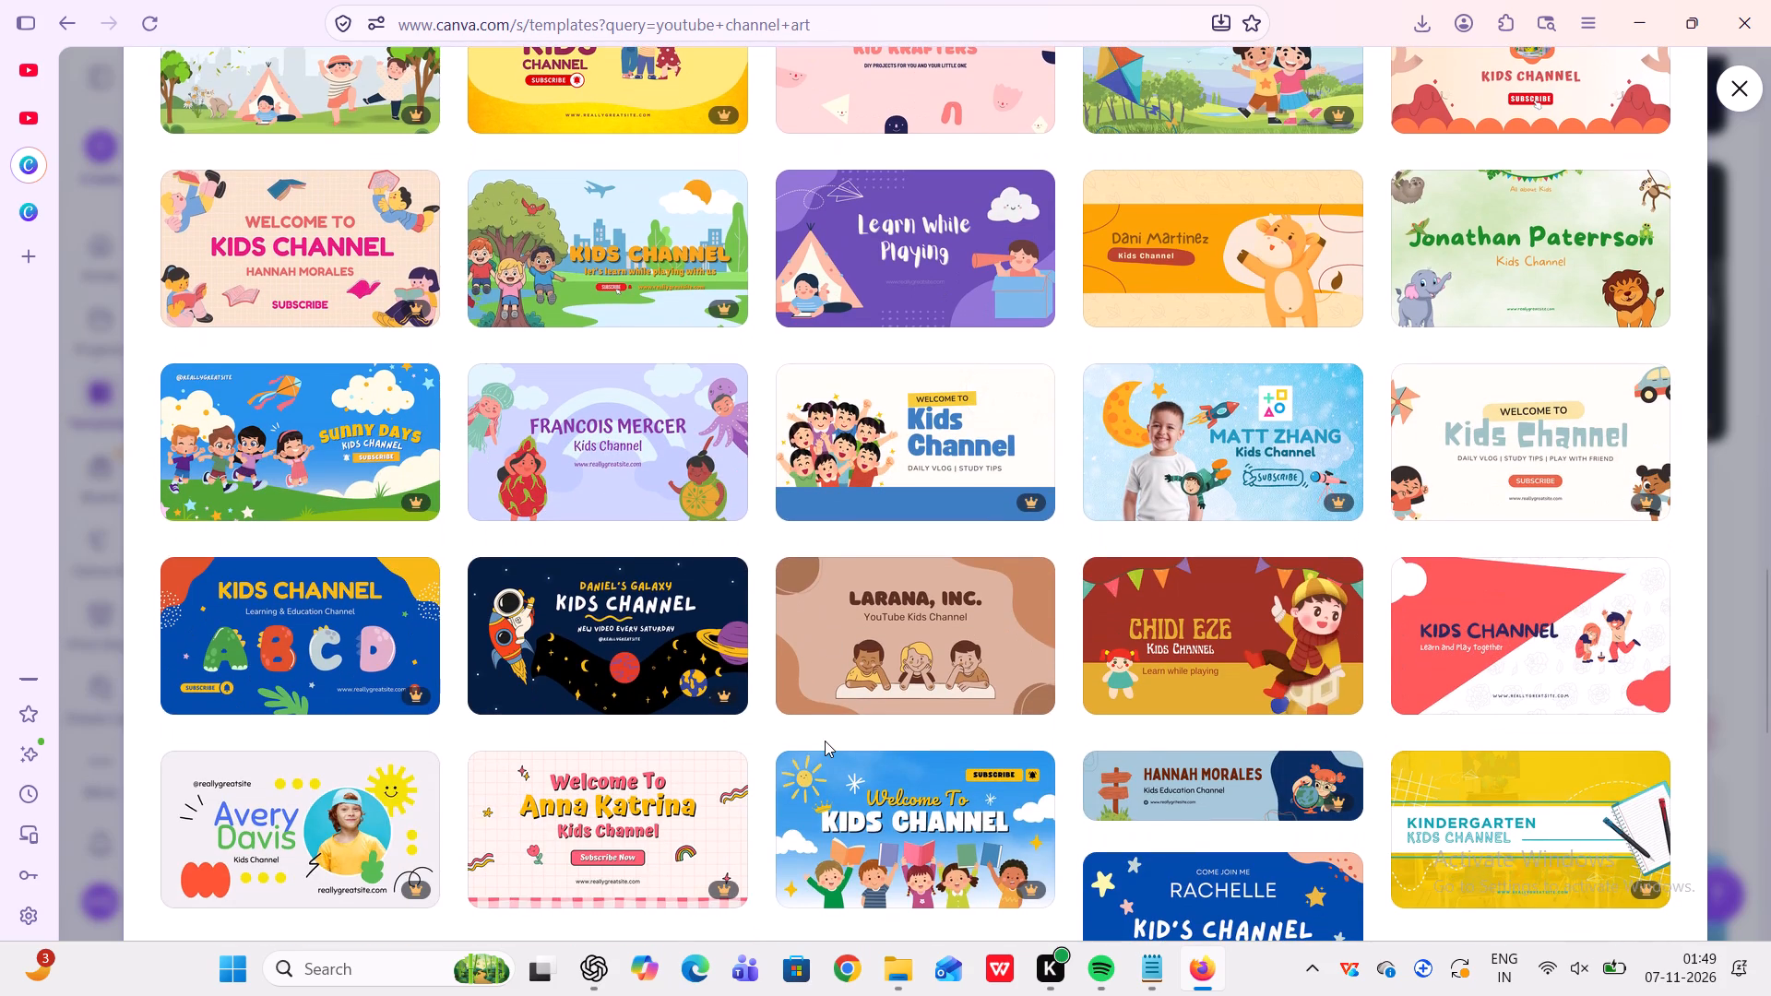
scroll(825, 741, "down", 3)
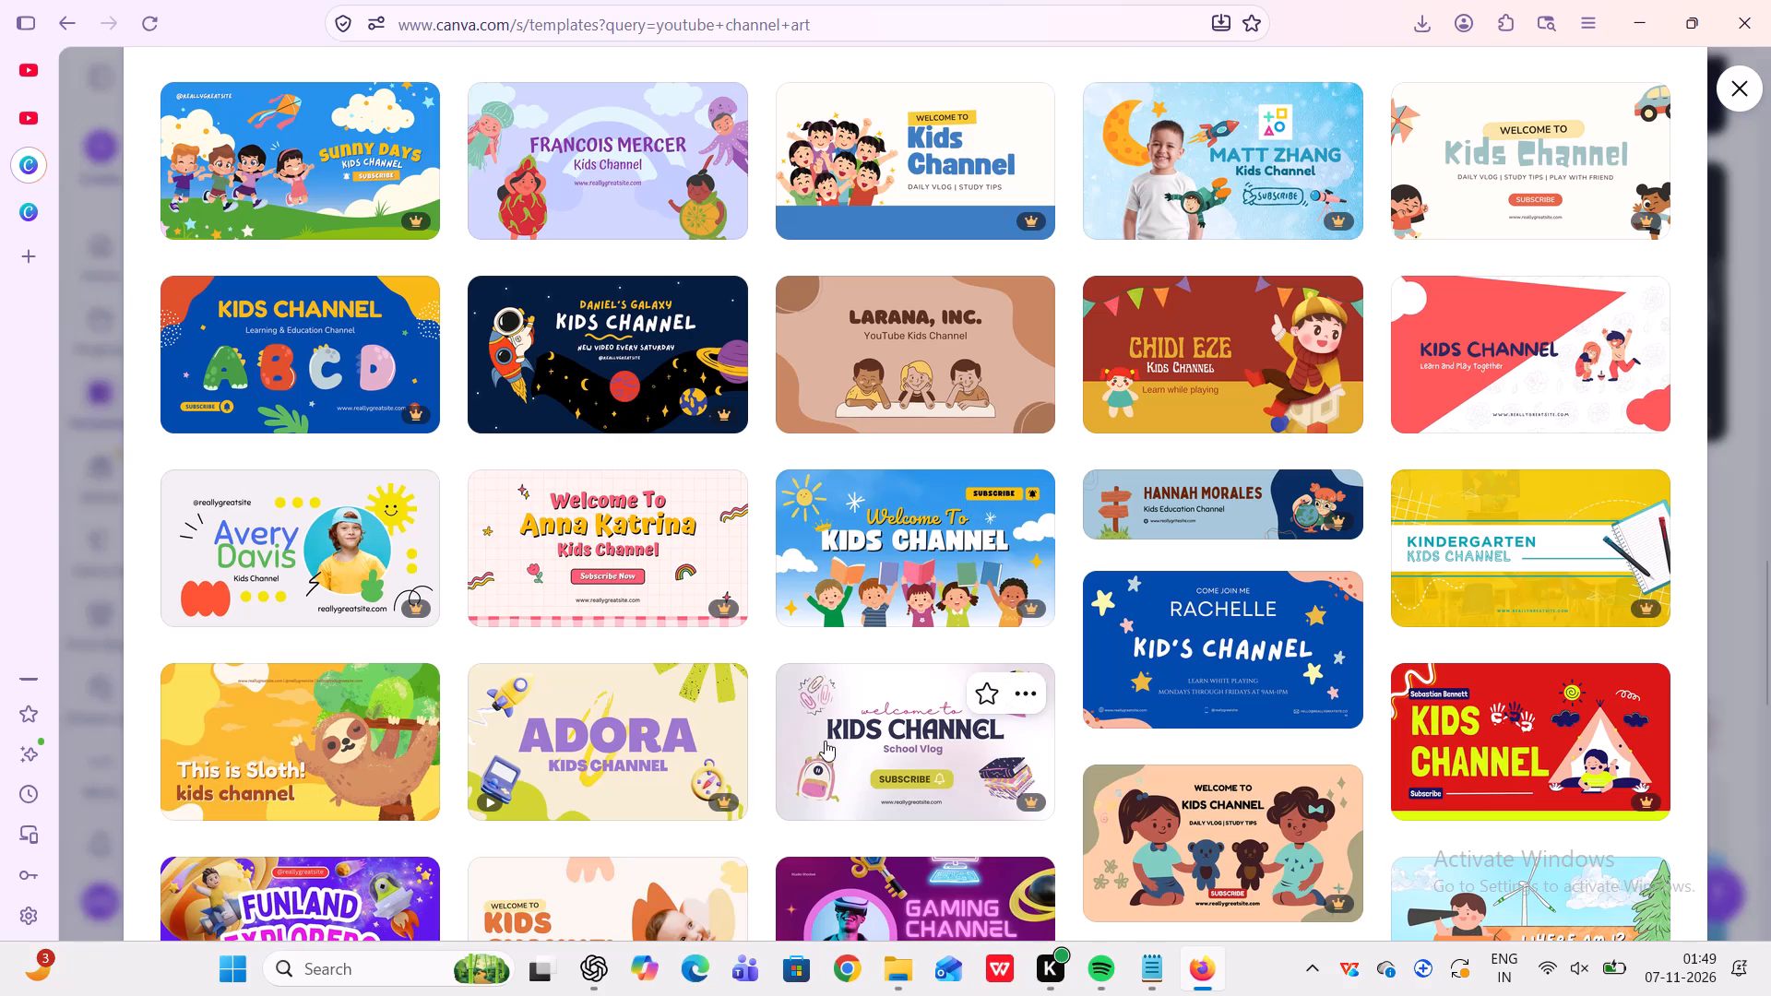
scroll(825, 741, "down", 3)
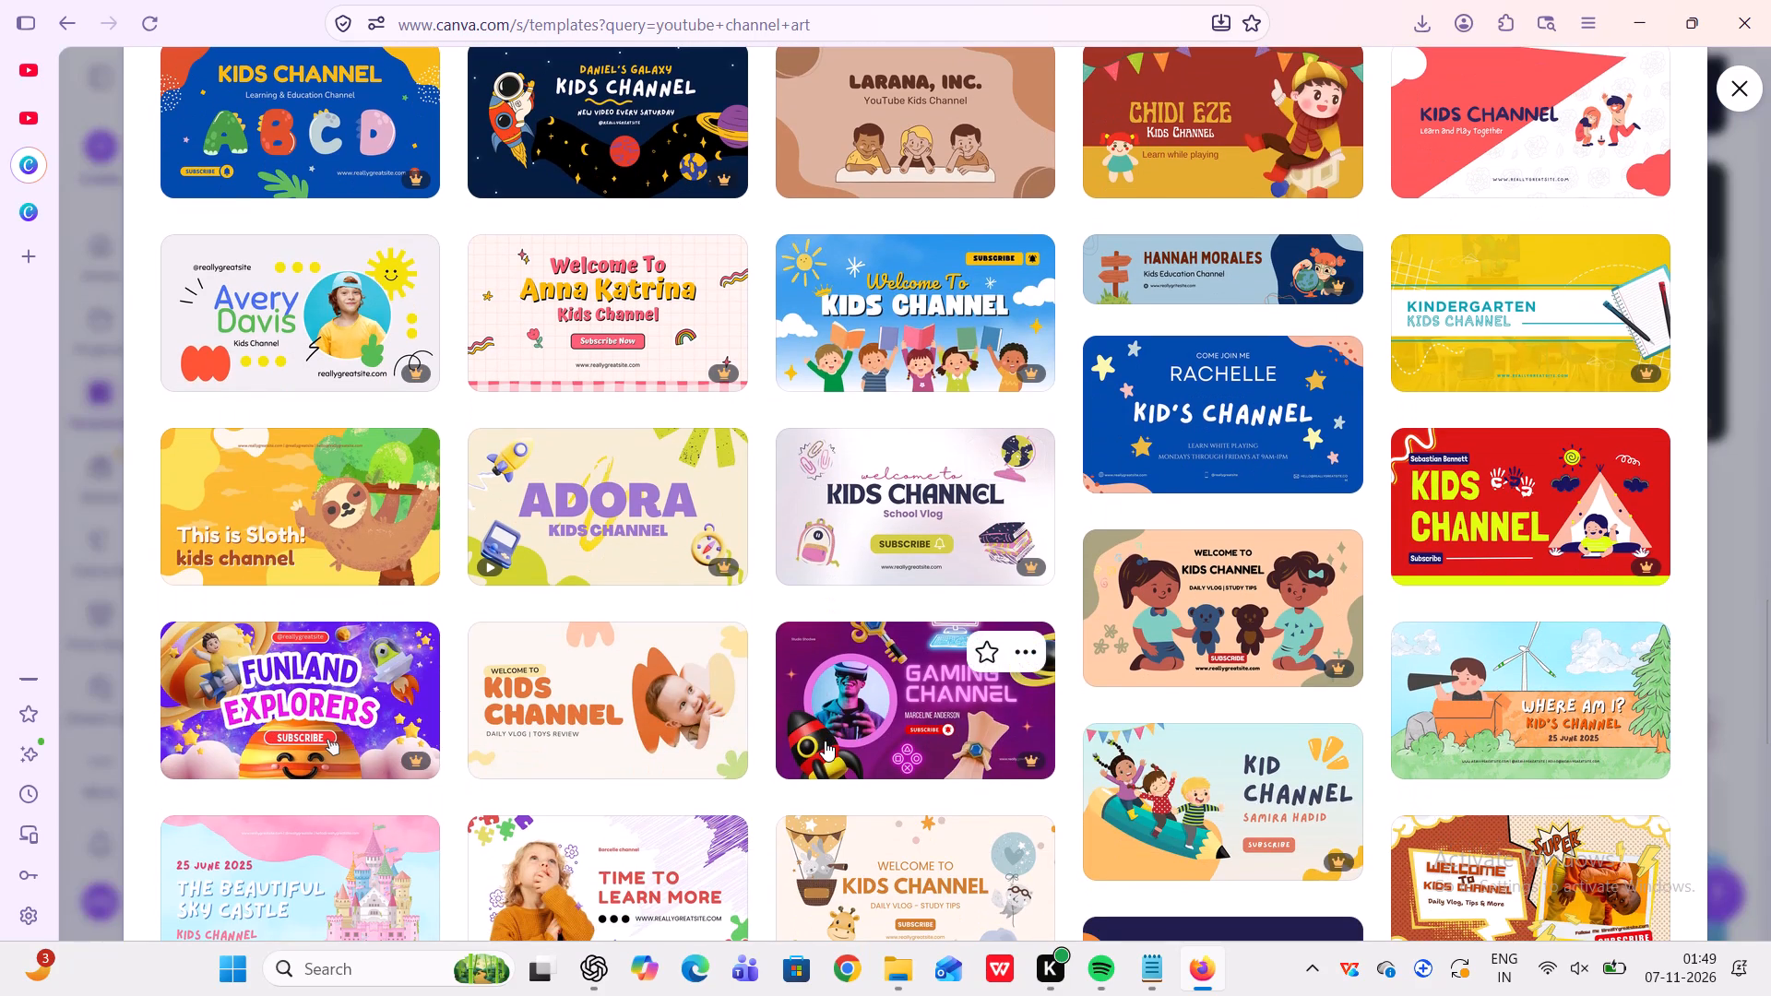
scroll(825, 741, "down", 3)
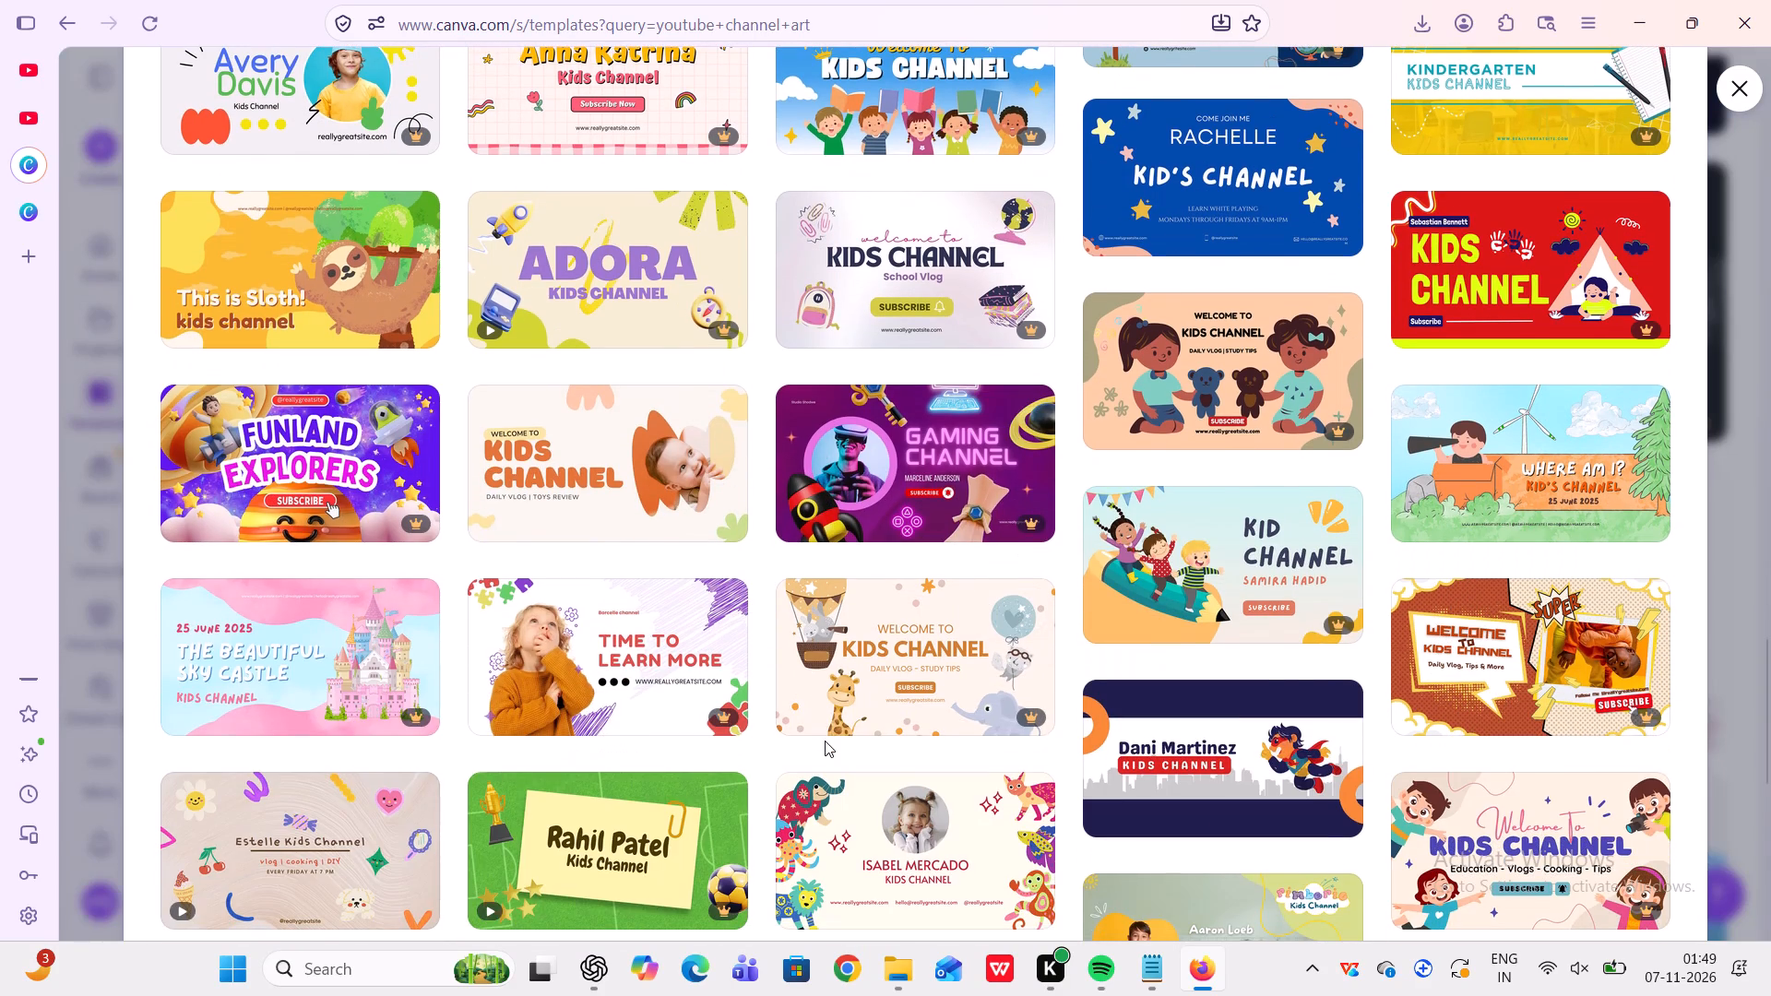
scroll(825, 741, "down", 2)
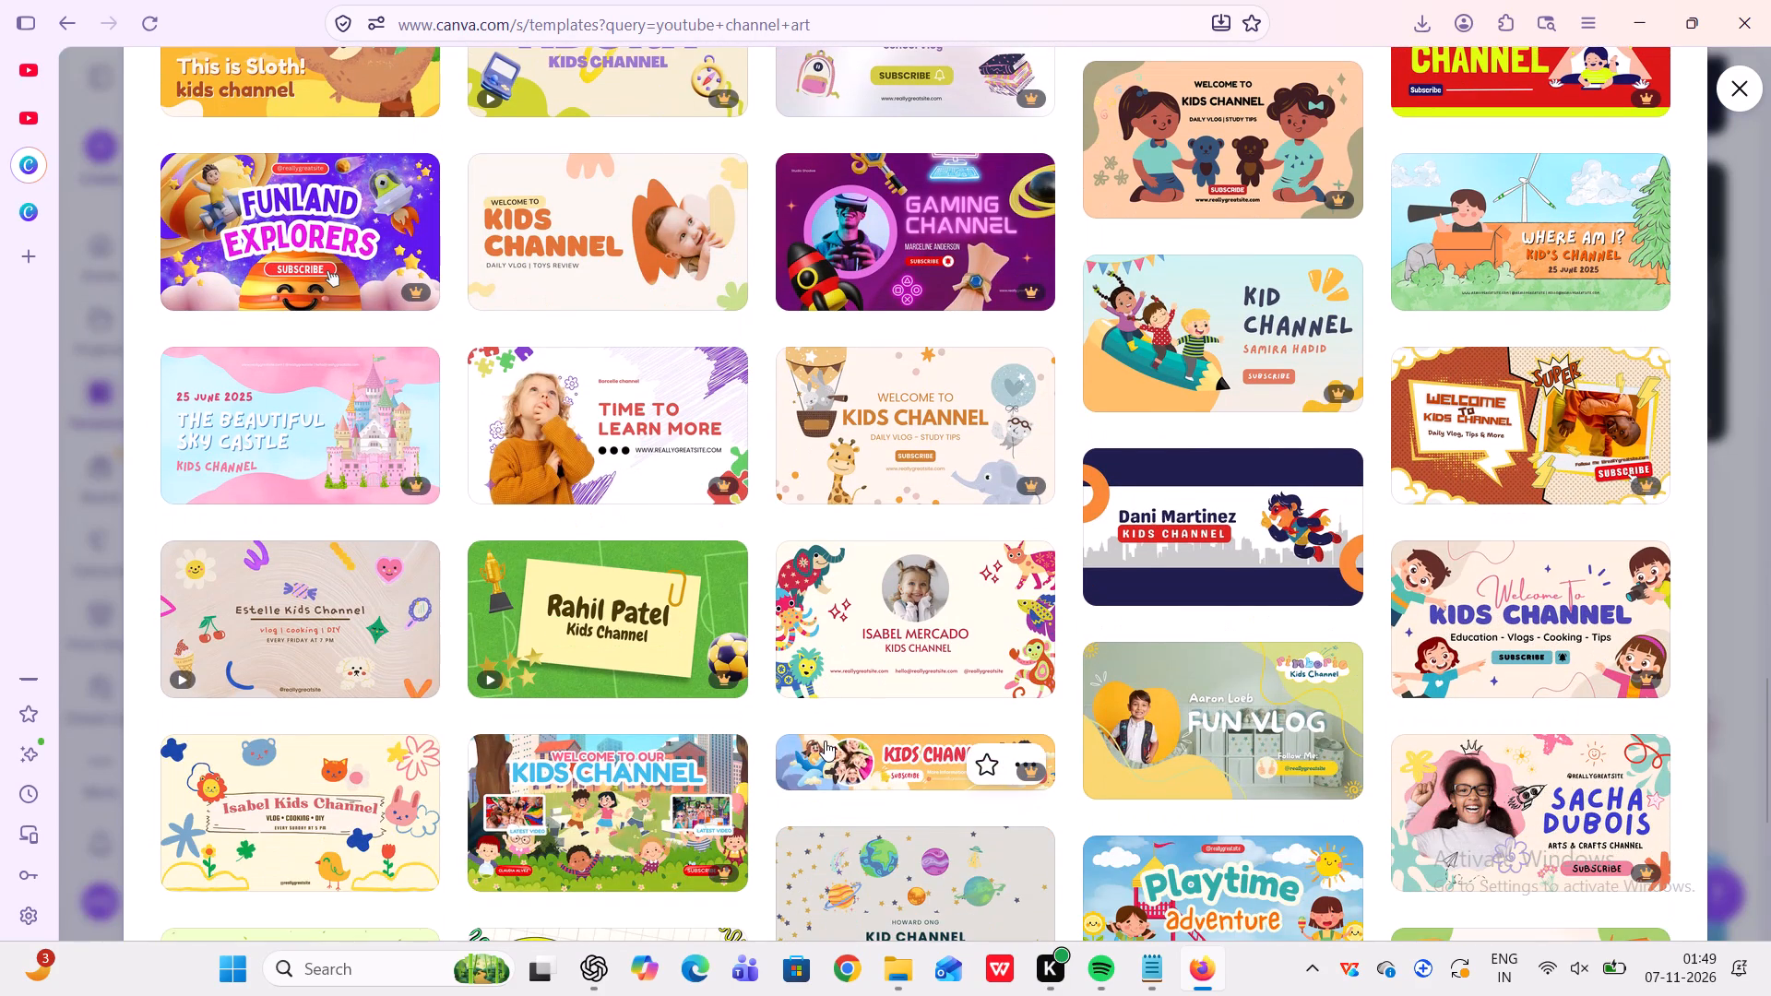
scroll(825, 741, "down", 3)
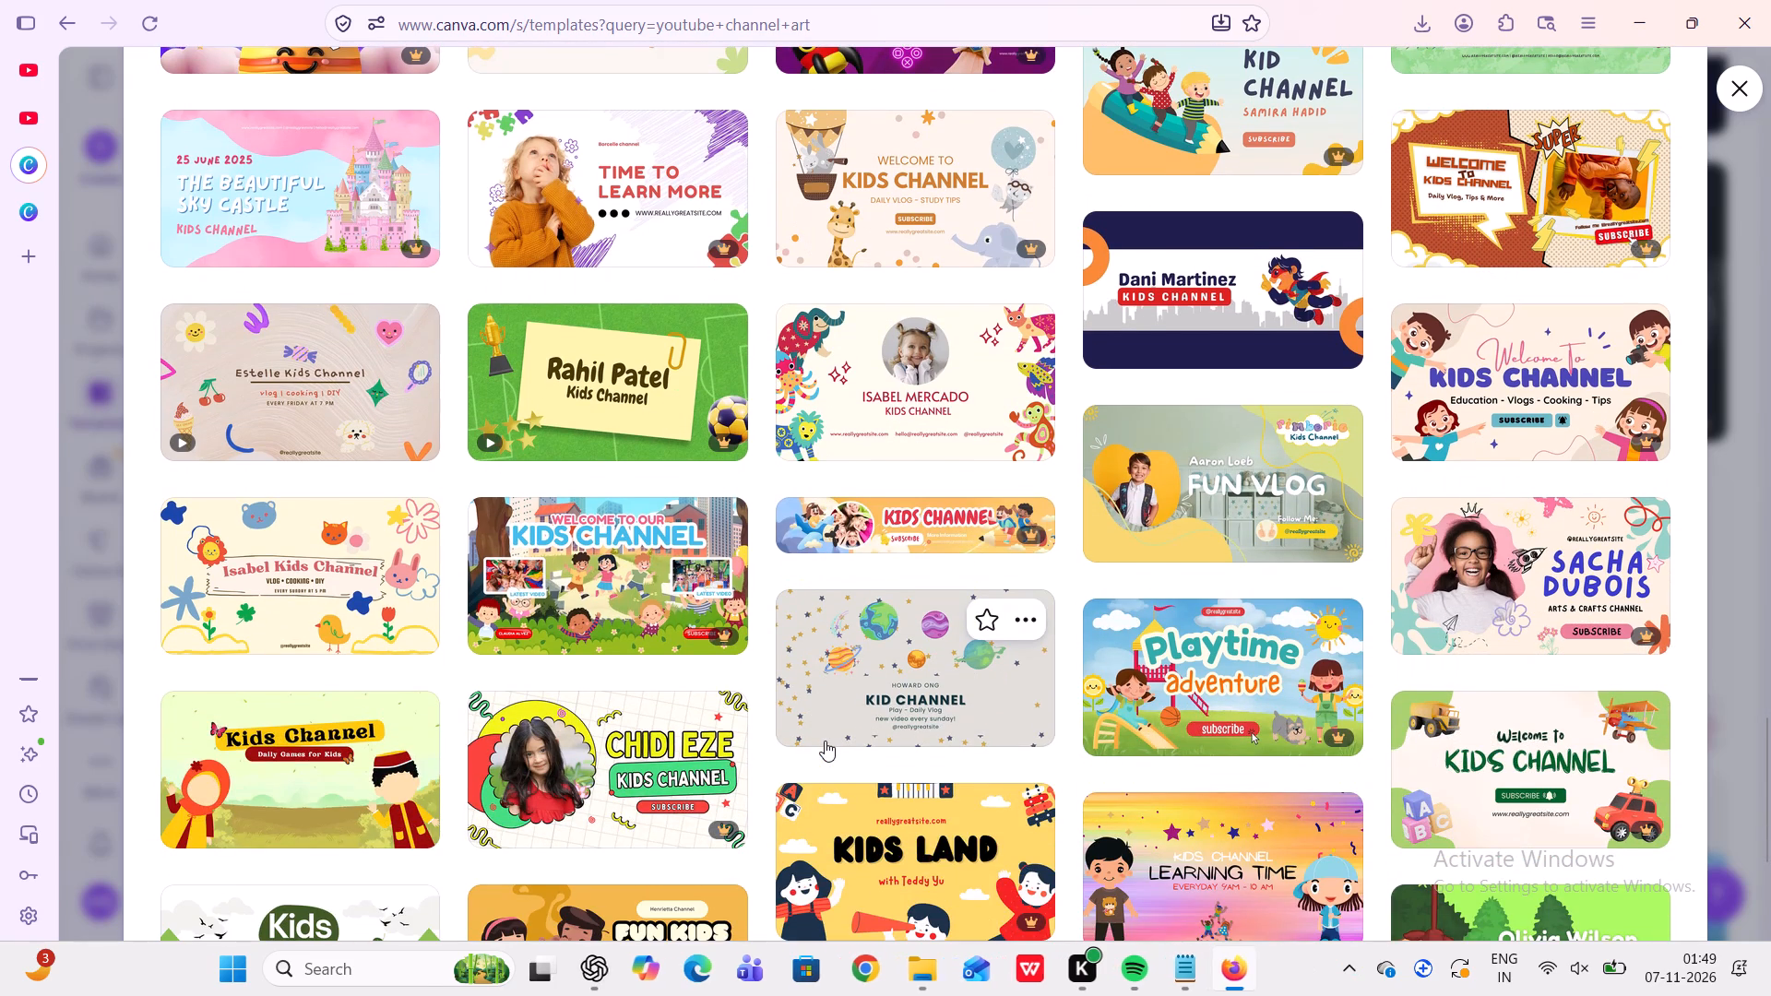
scroll(825, 741, "down", 3)
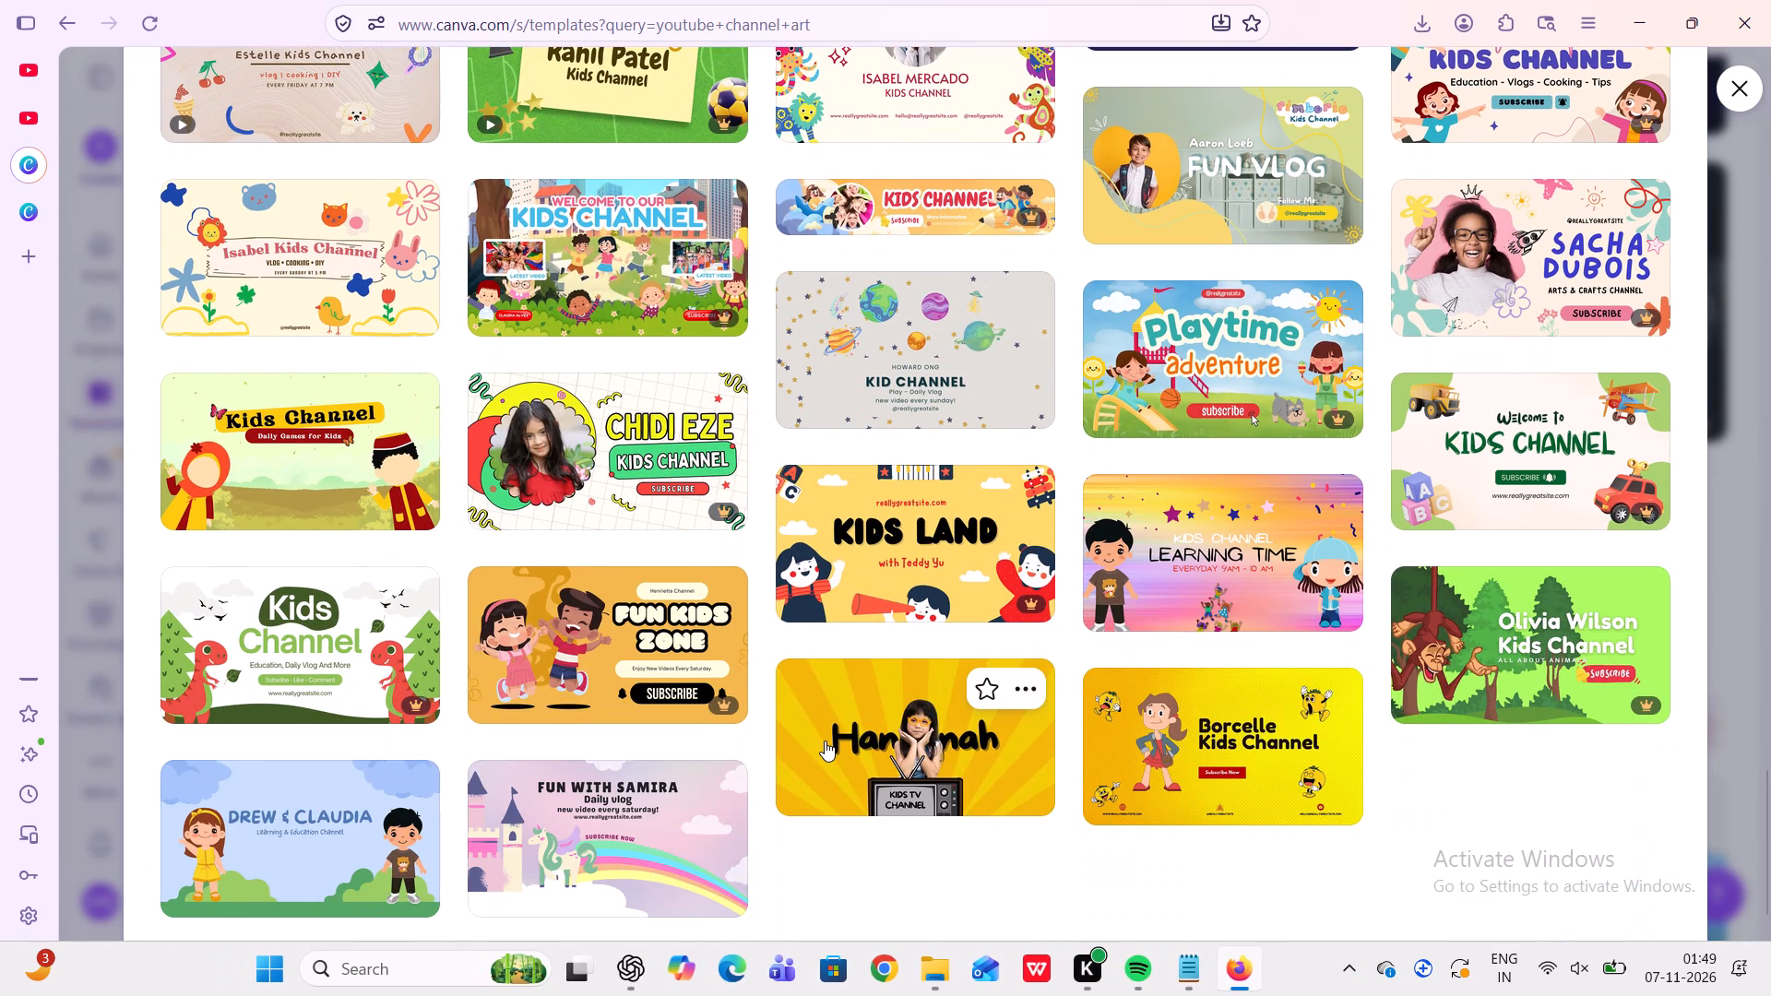
scroll(825, 741, "down", 2)
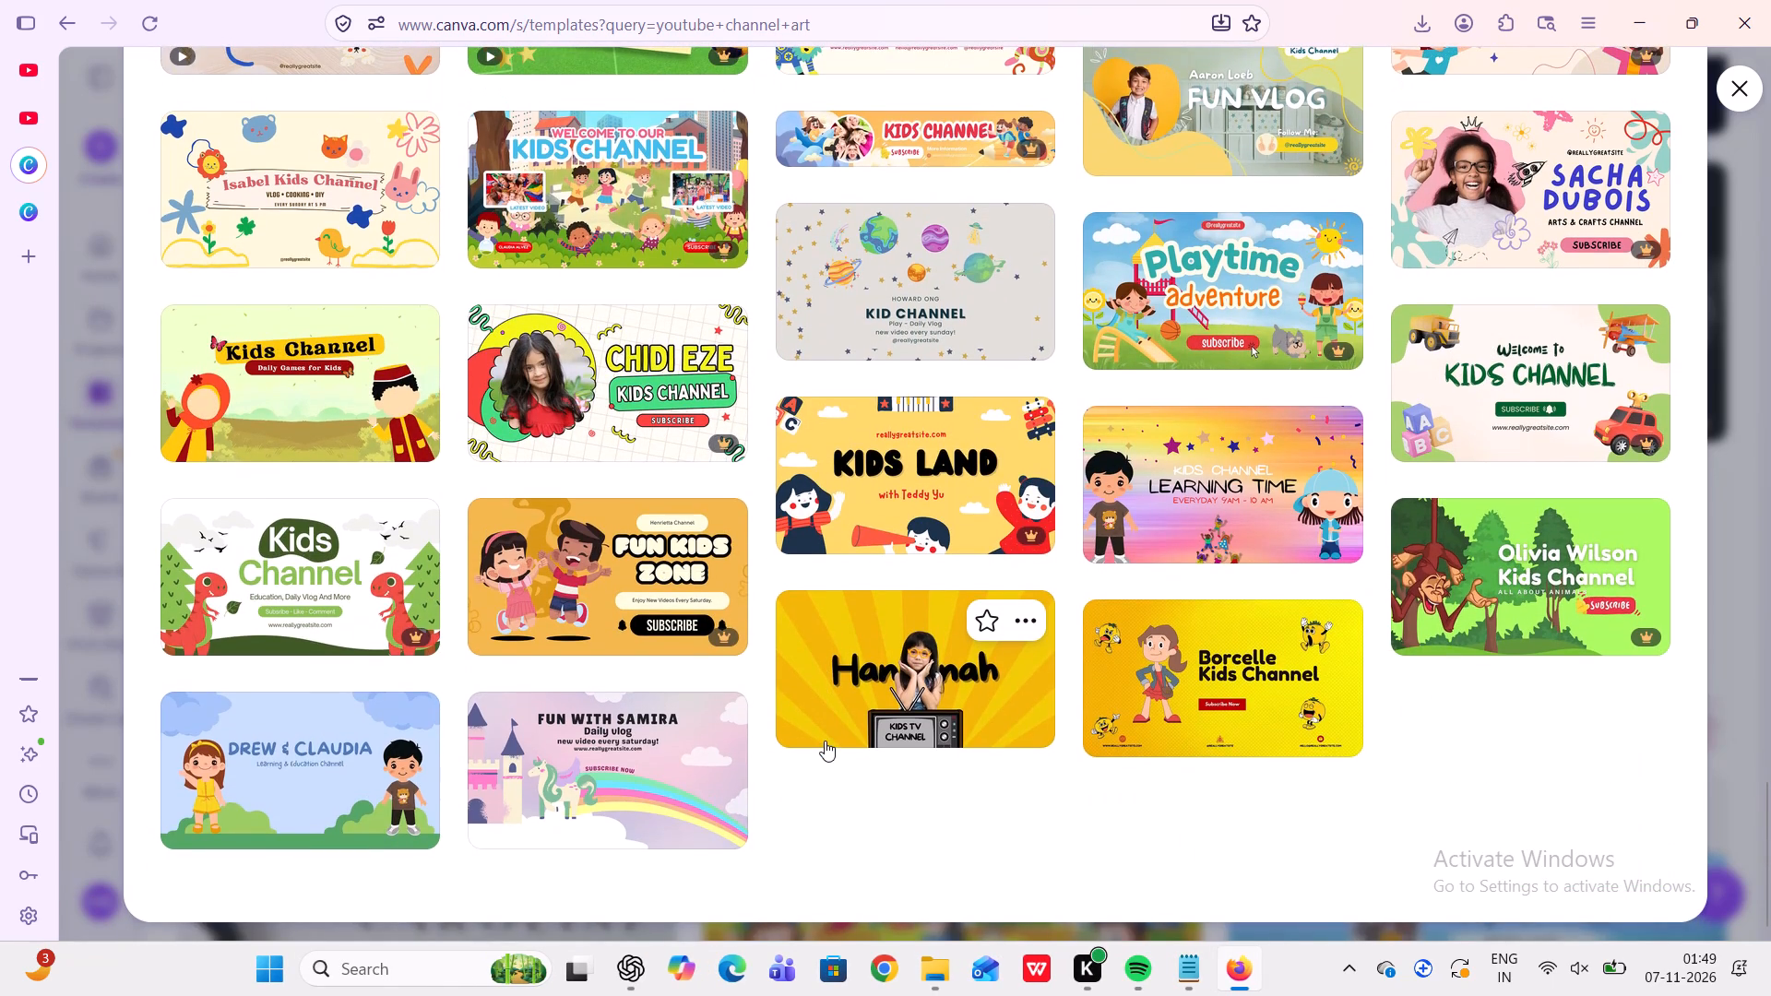
scroll(825, 741, "up", 9)
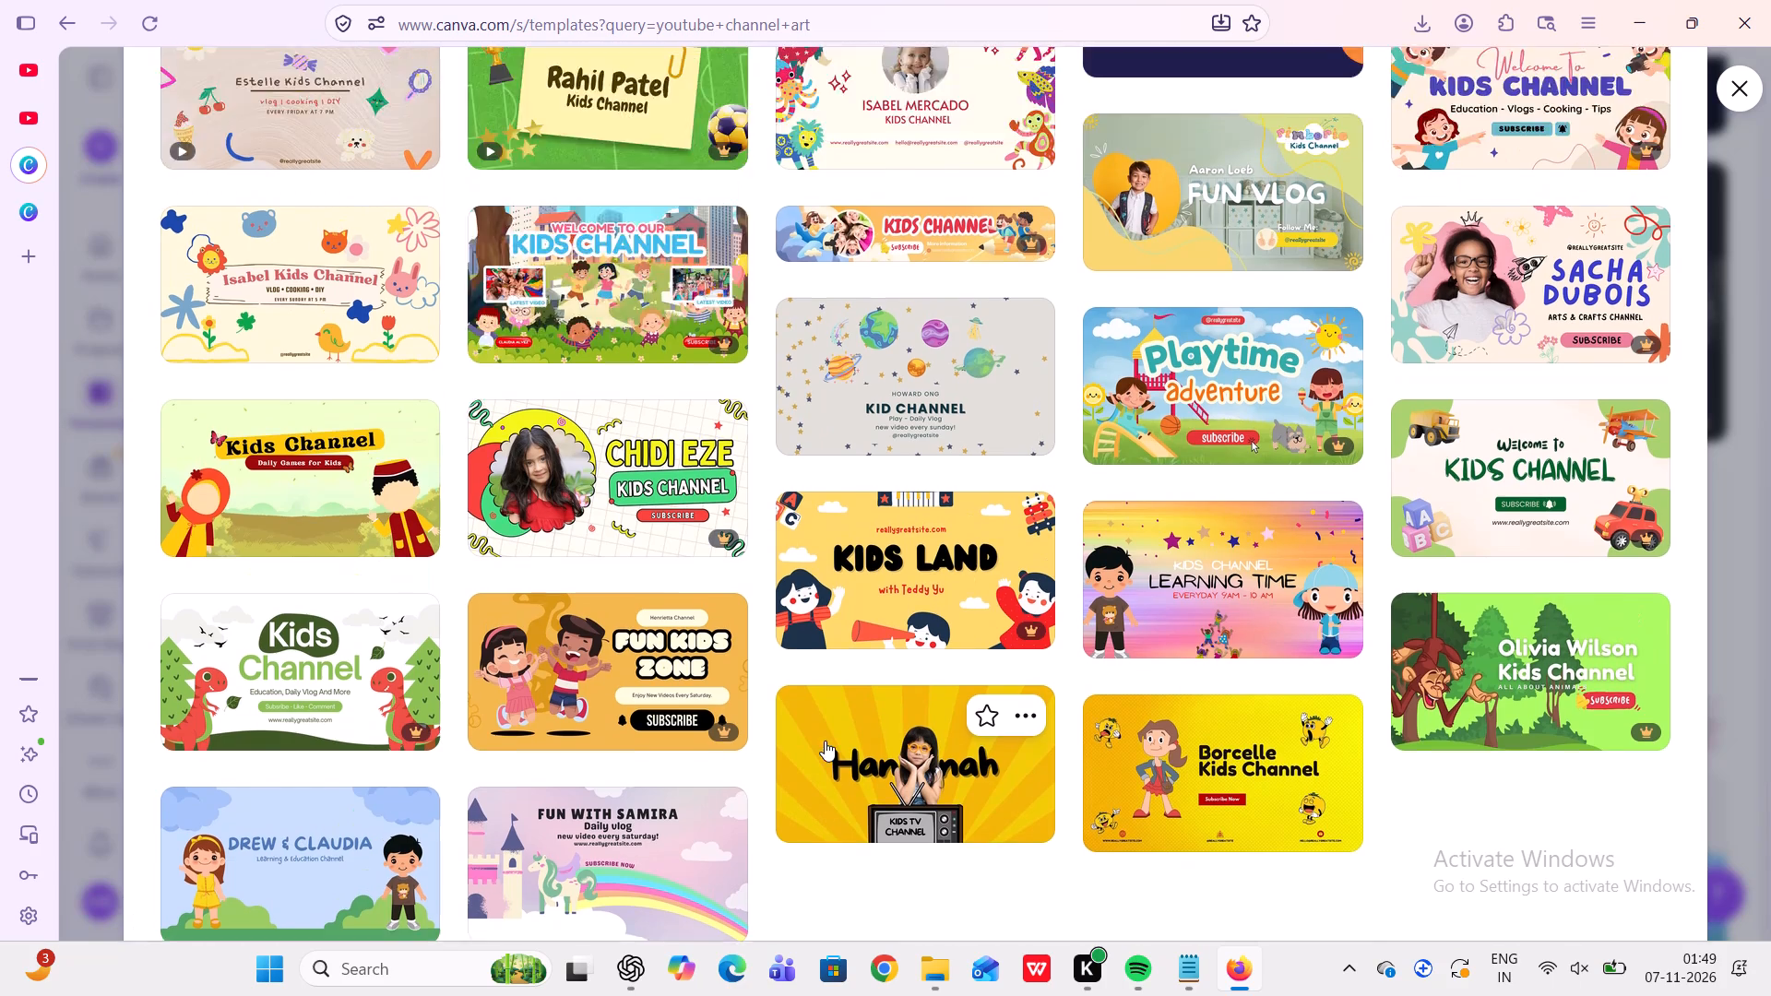
scroll(825, 741, "up", 20)
scroll(825, 741, "up", 9)
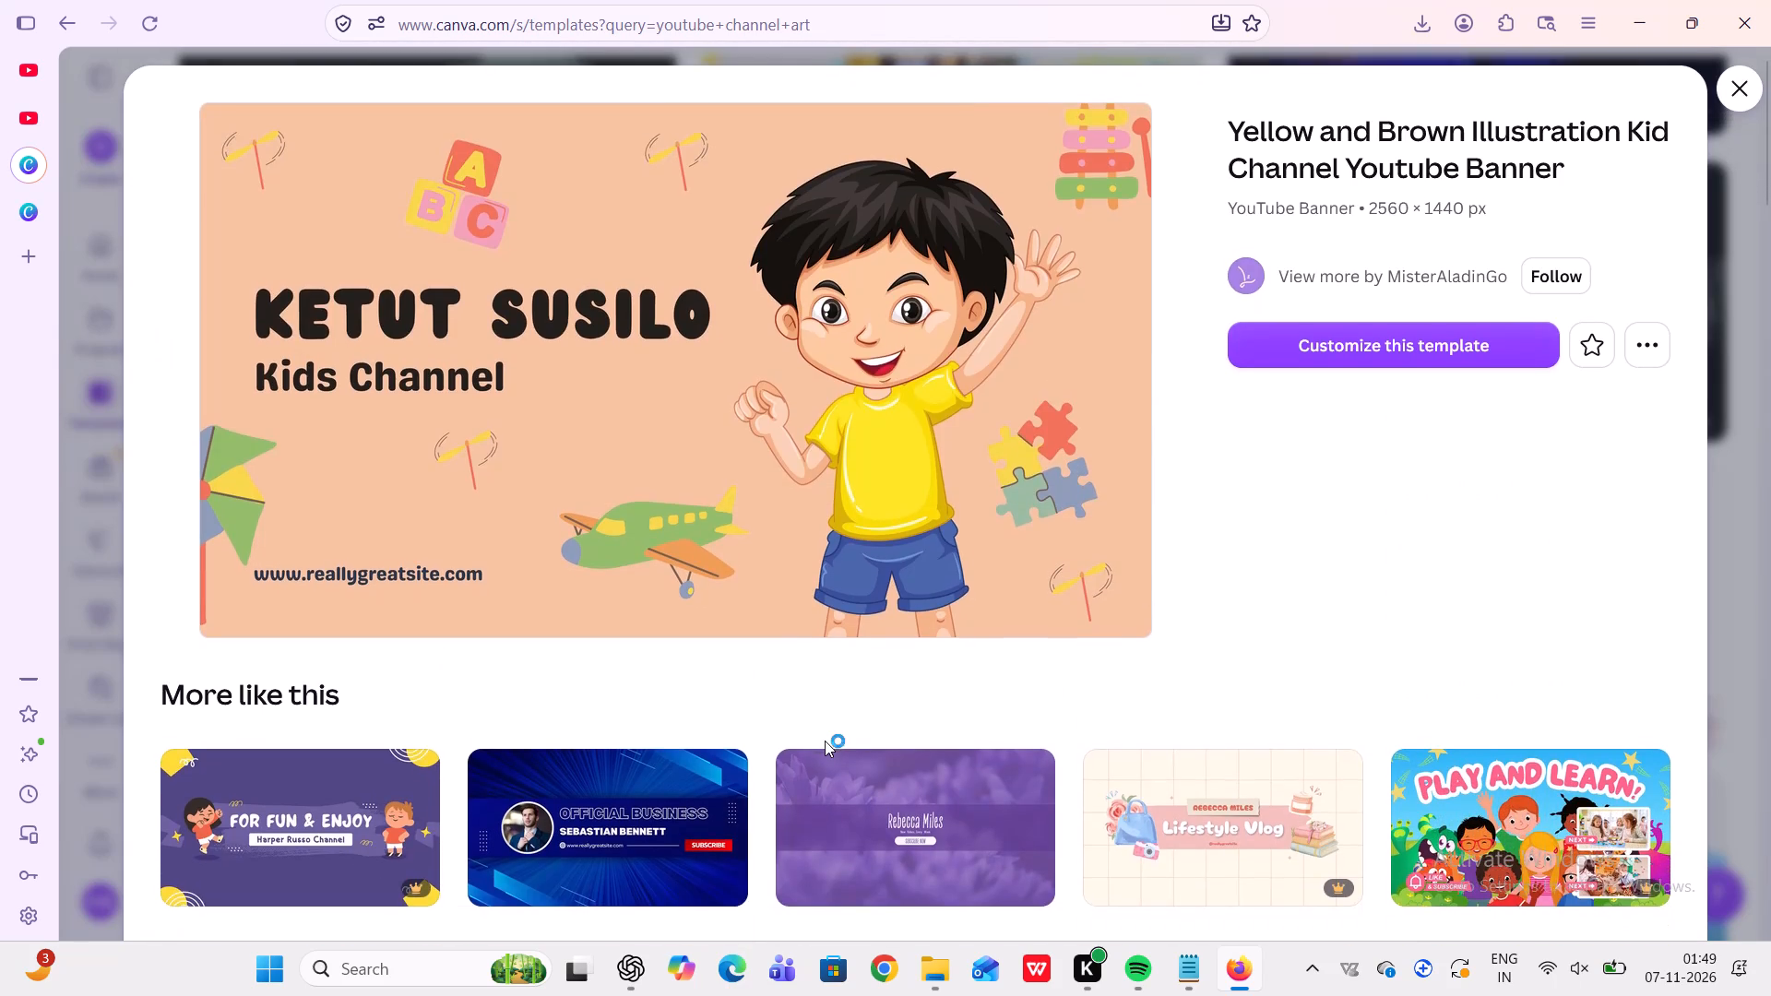
scroll(825, 741, "down", 13)
scroll(825, 741, "down", 11)
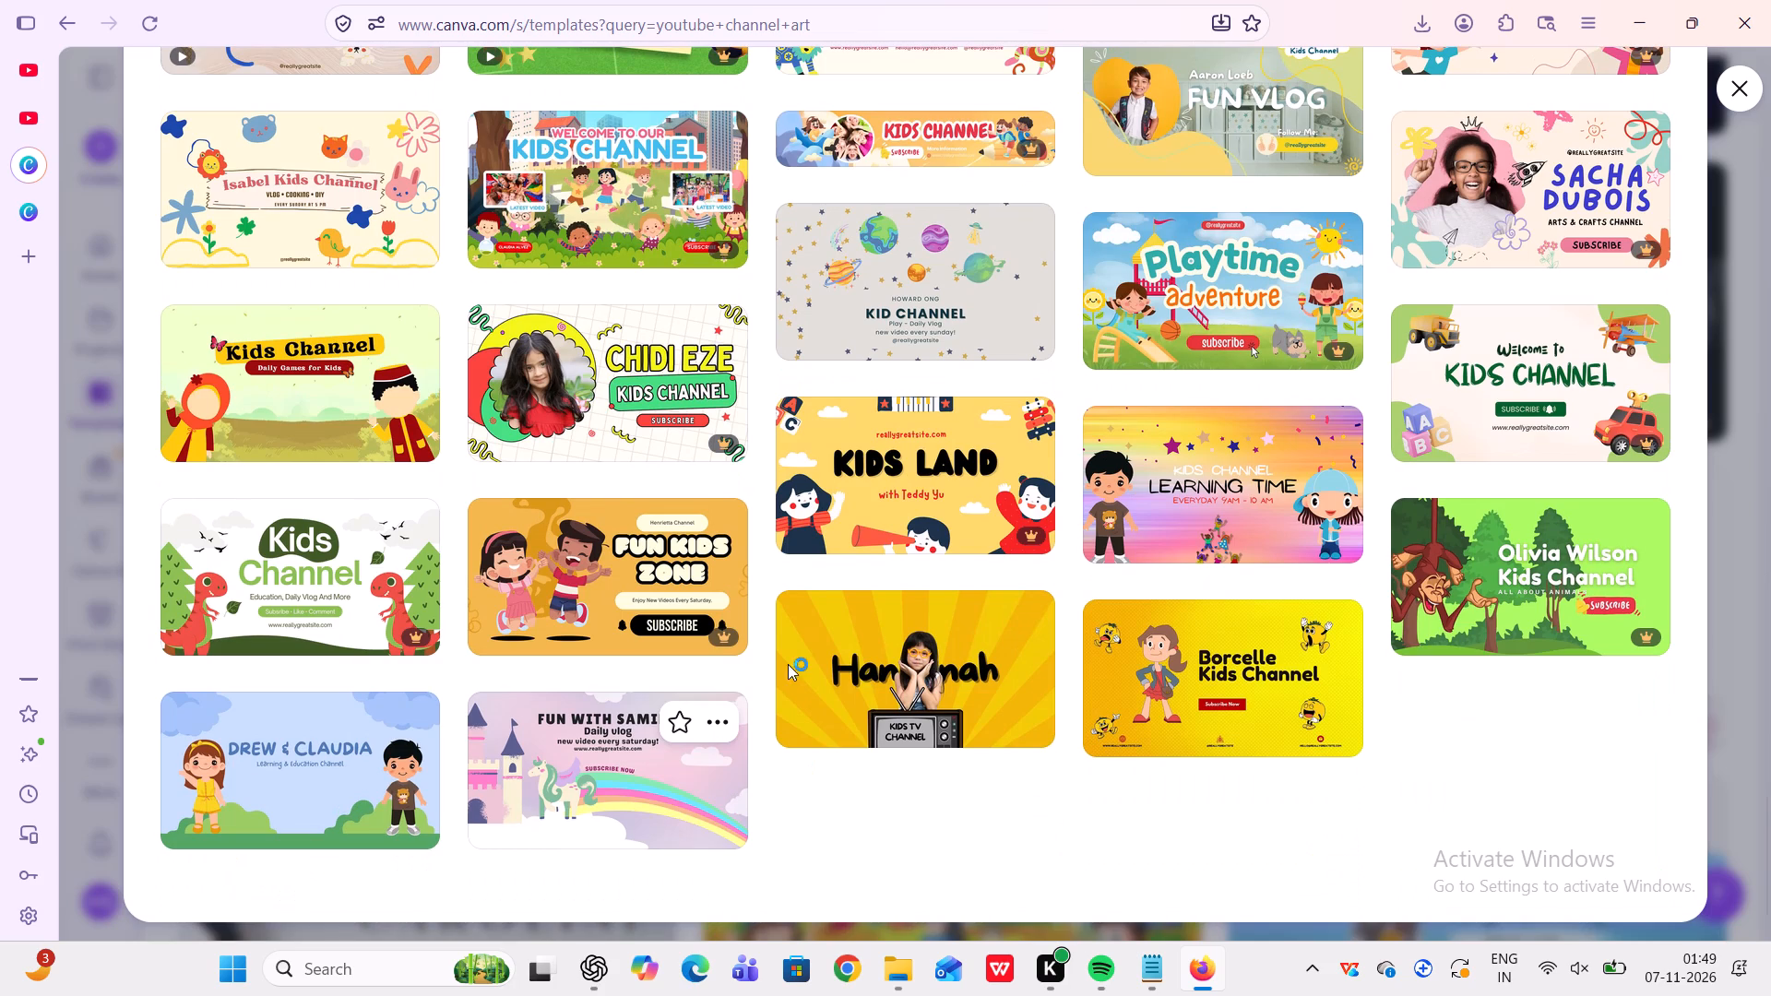
left_click(1163, 498)
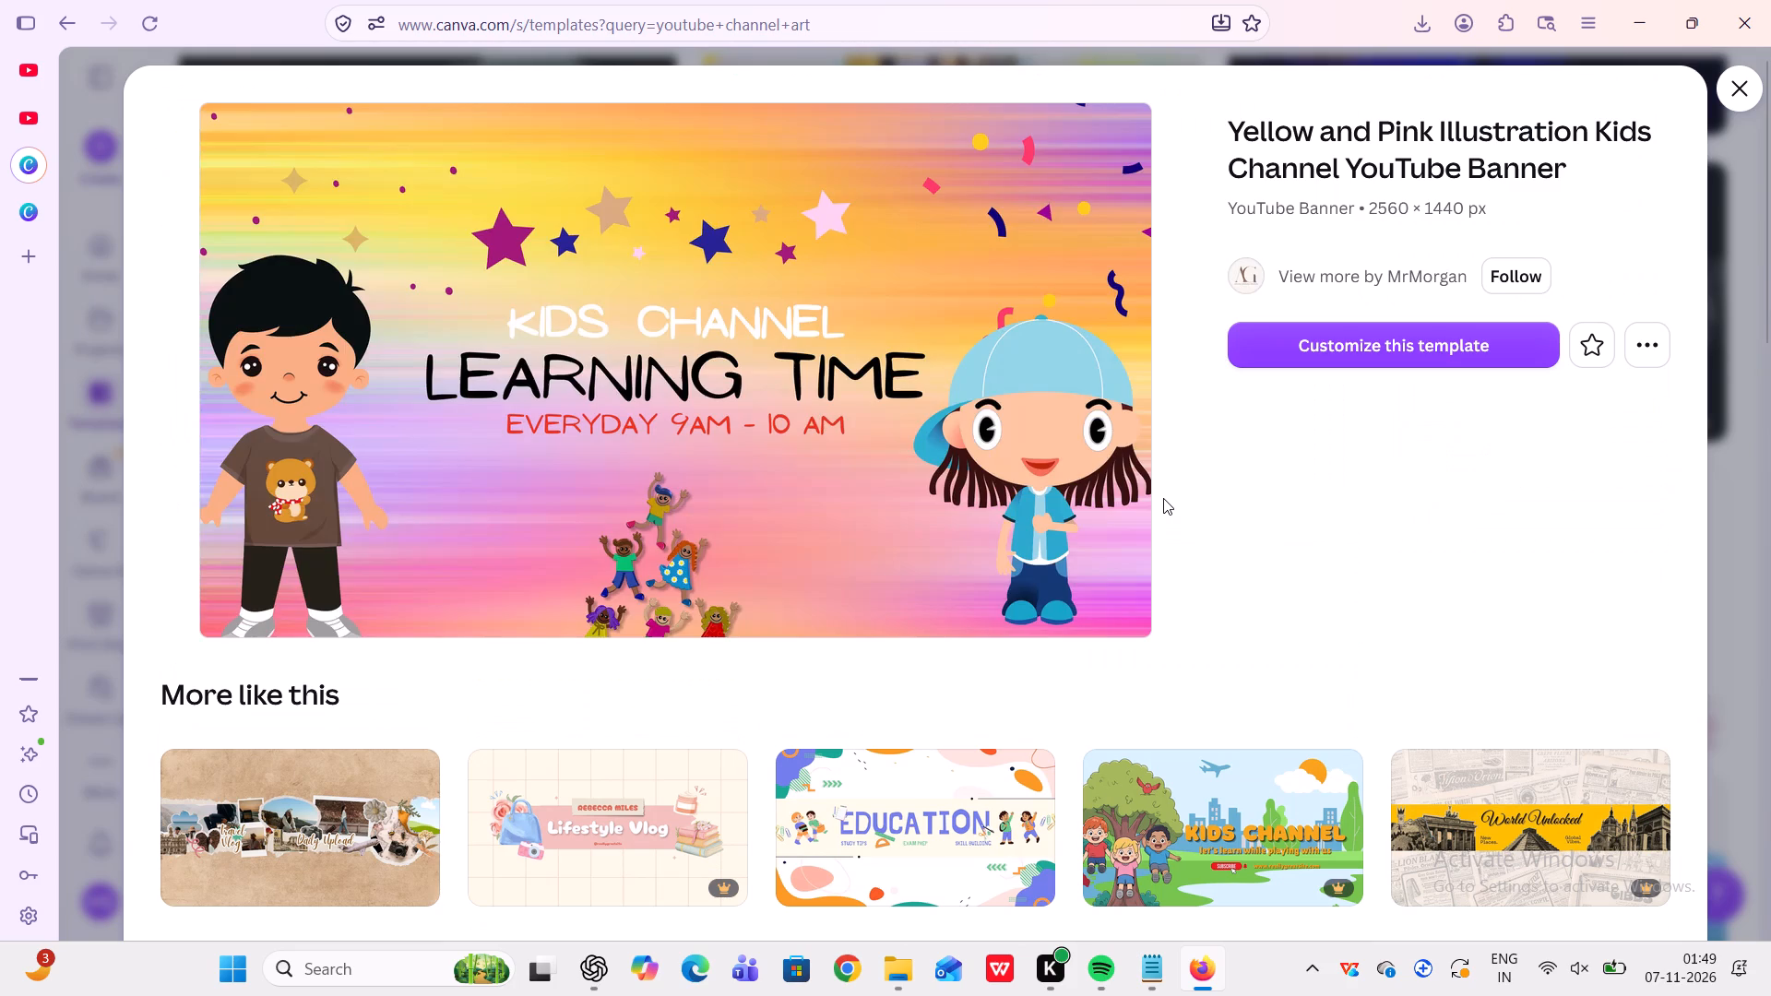
Look through the templates similar to the Learning Time banner for a free, colourful kids' channel design.
scroll(1088, 532, "down", 3)
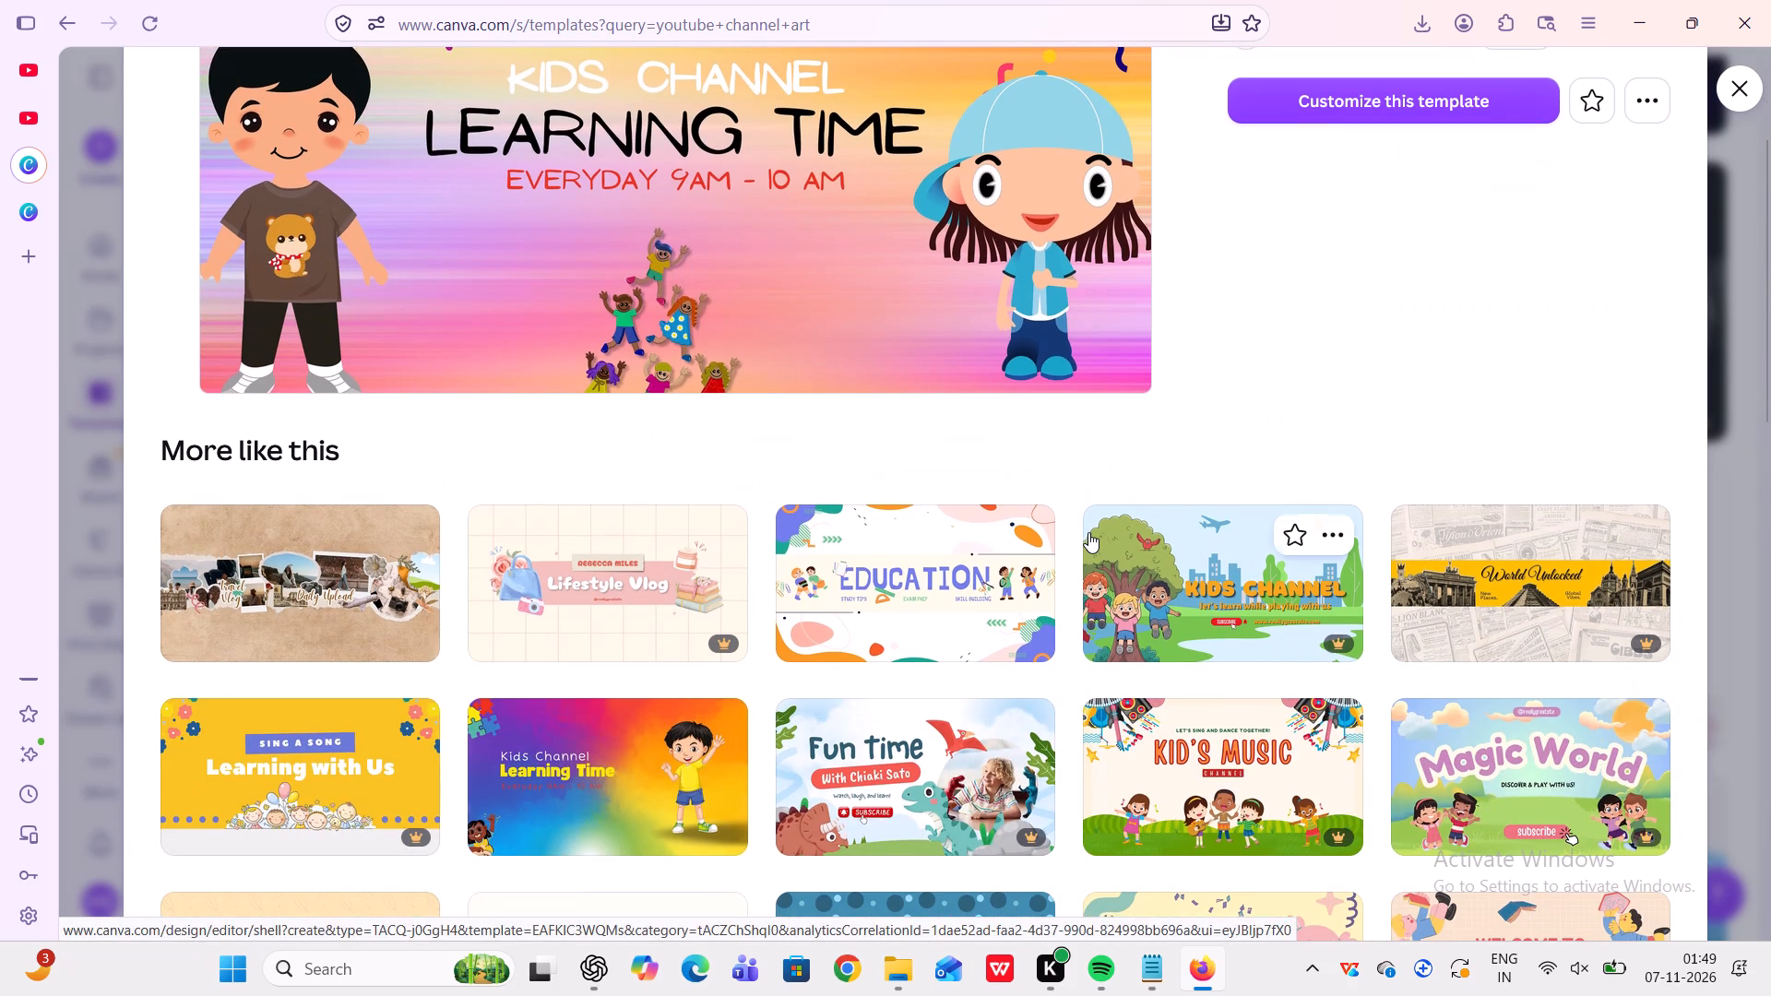
scroll(1088, 532, "down", 2)
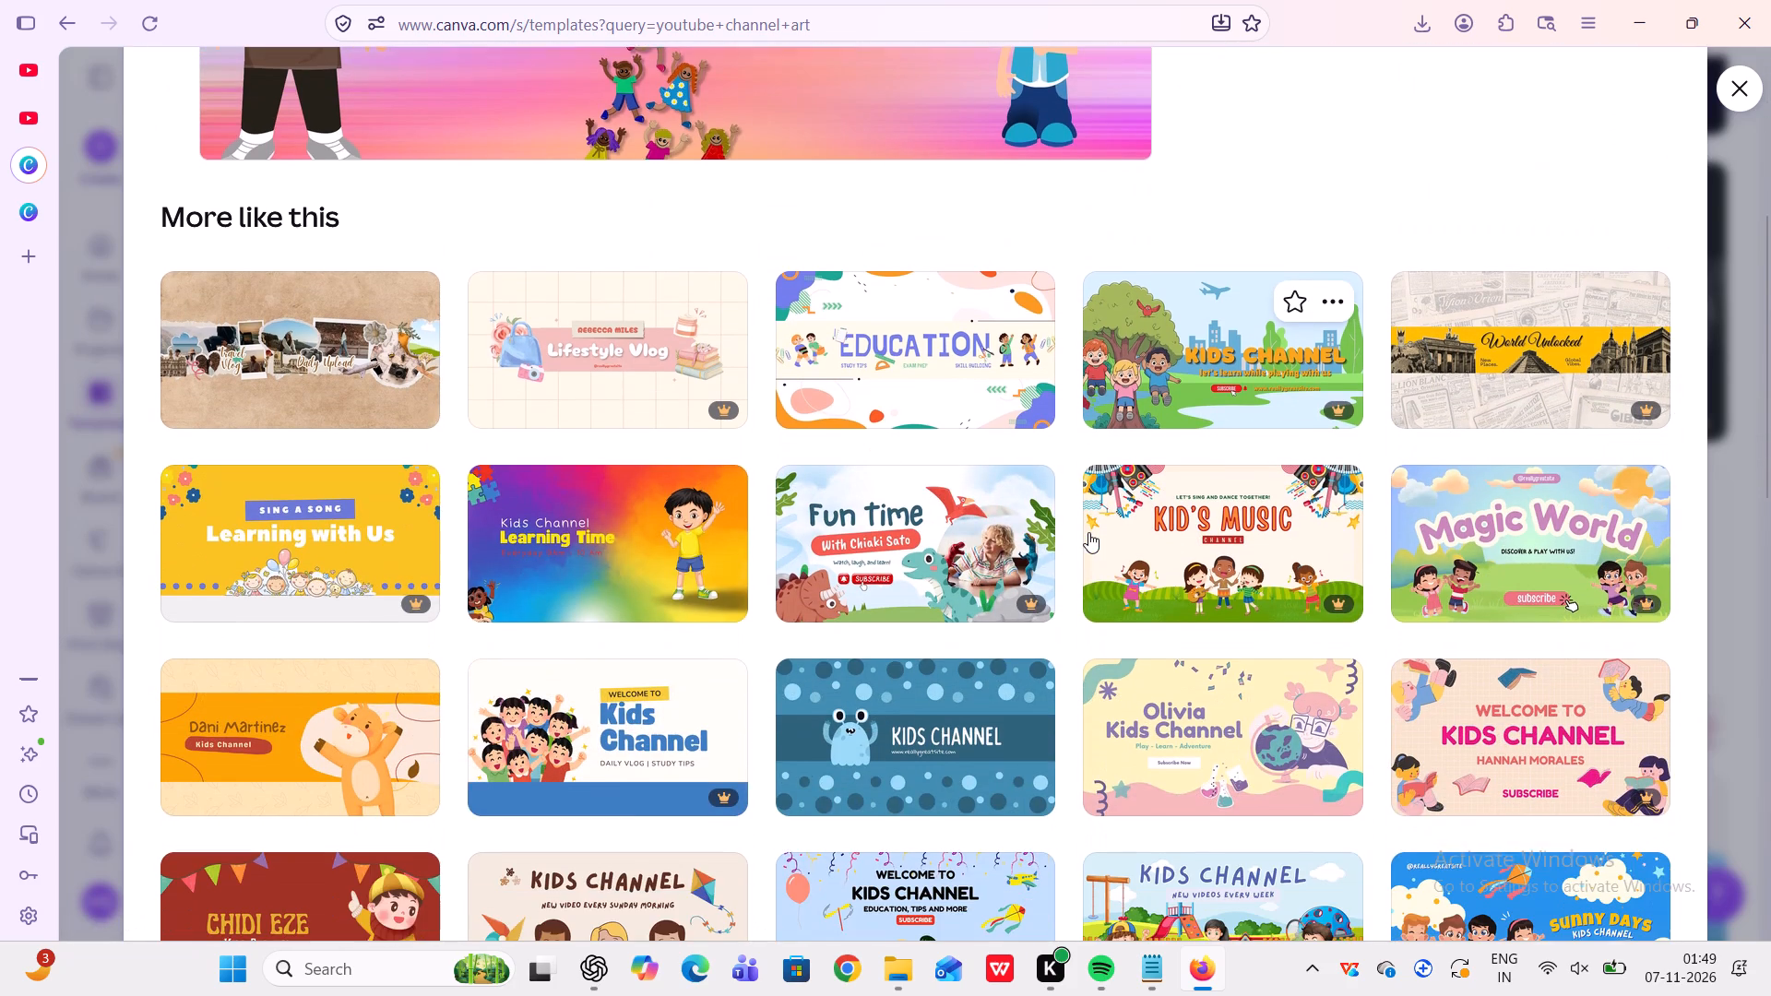
scroll(1088, 532, "down", 4)
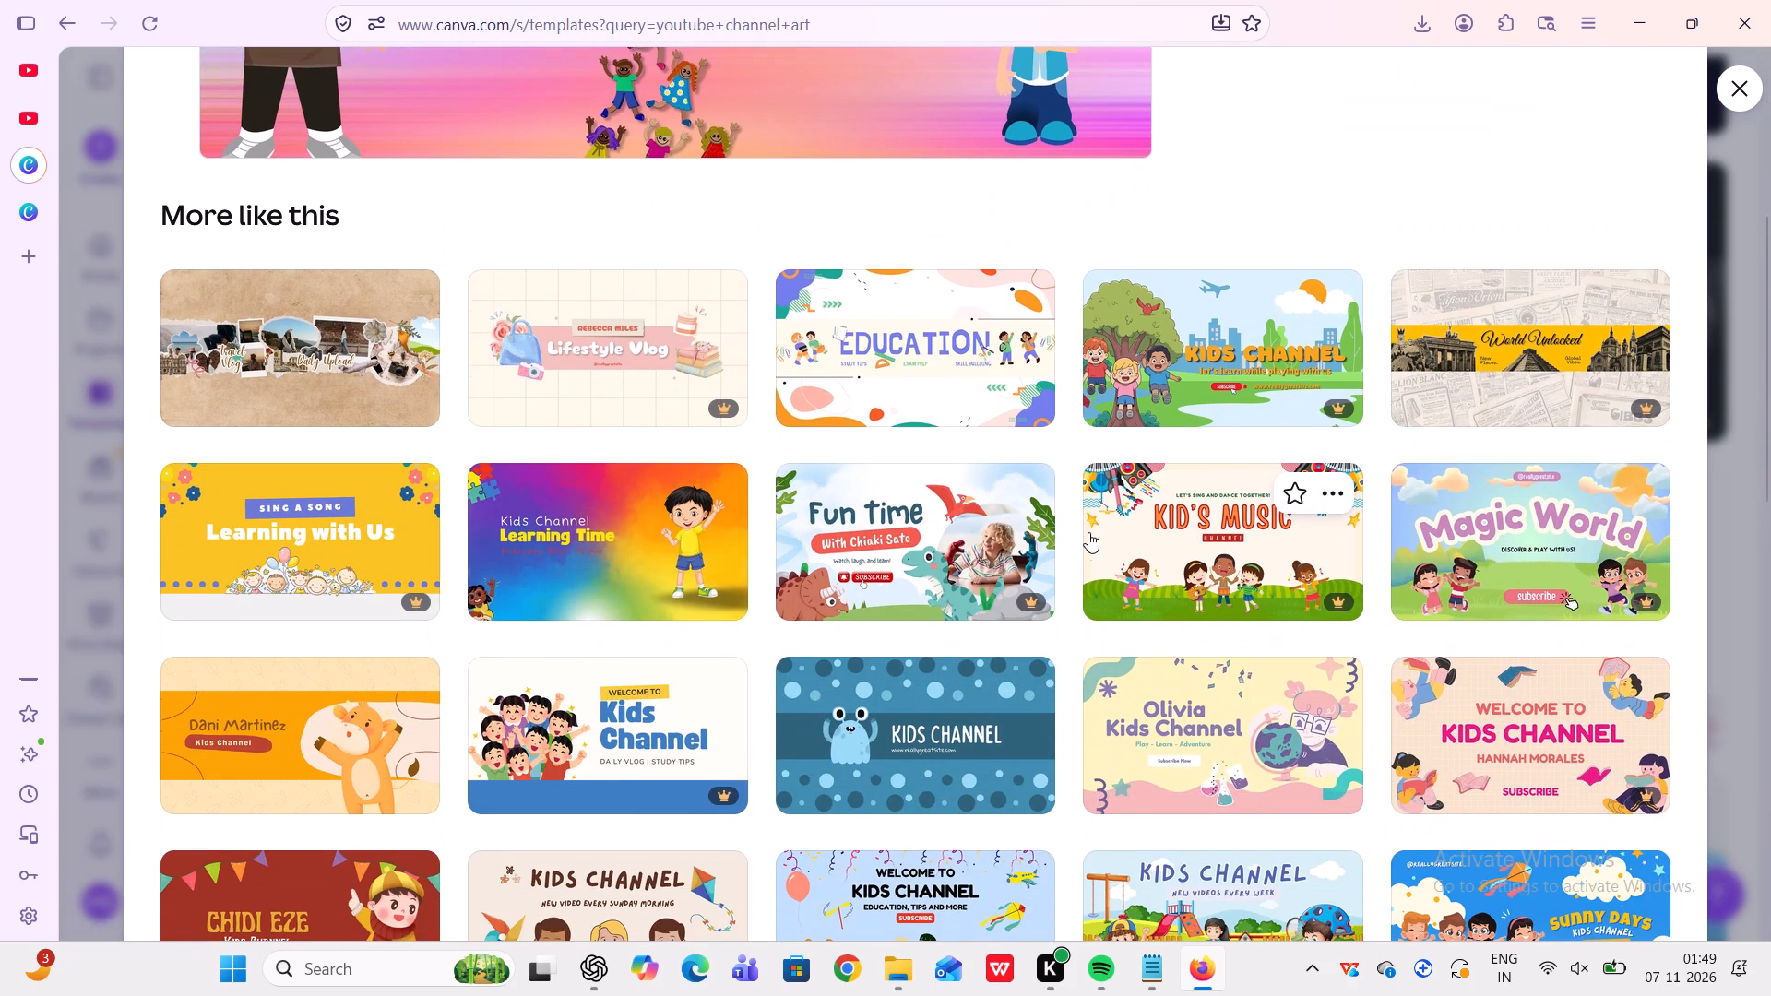
scroll(1088, 532, "down", 1)
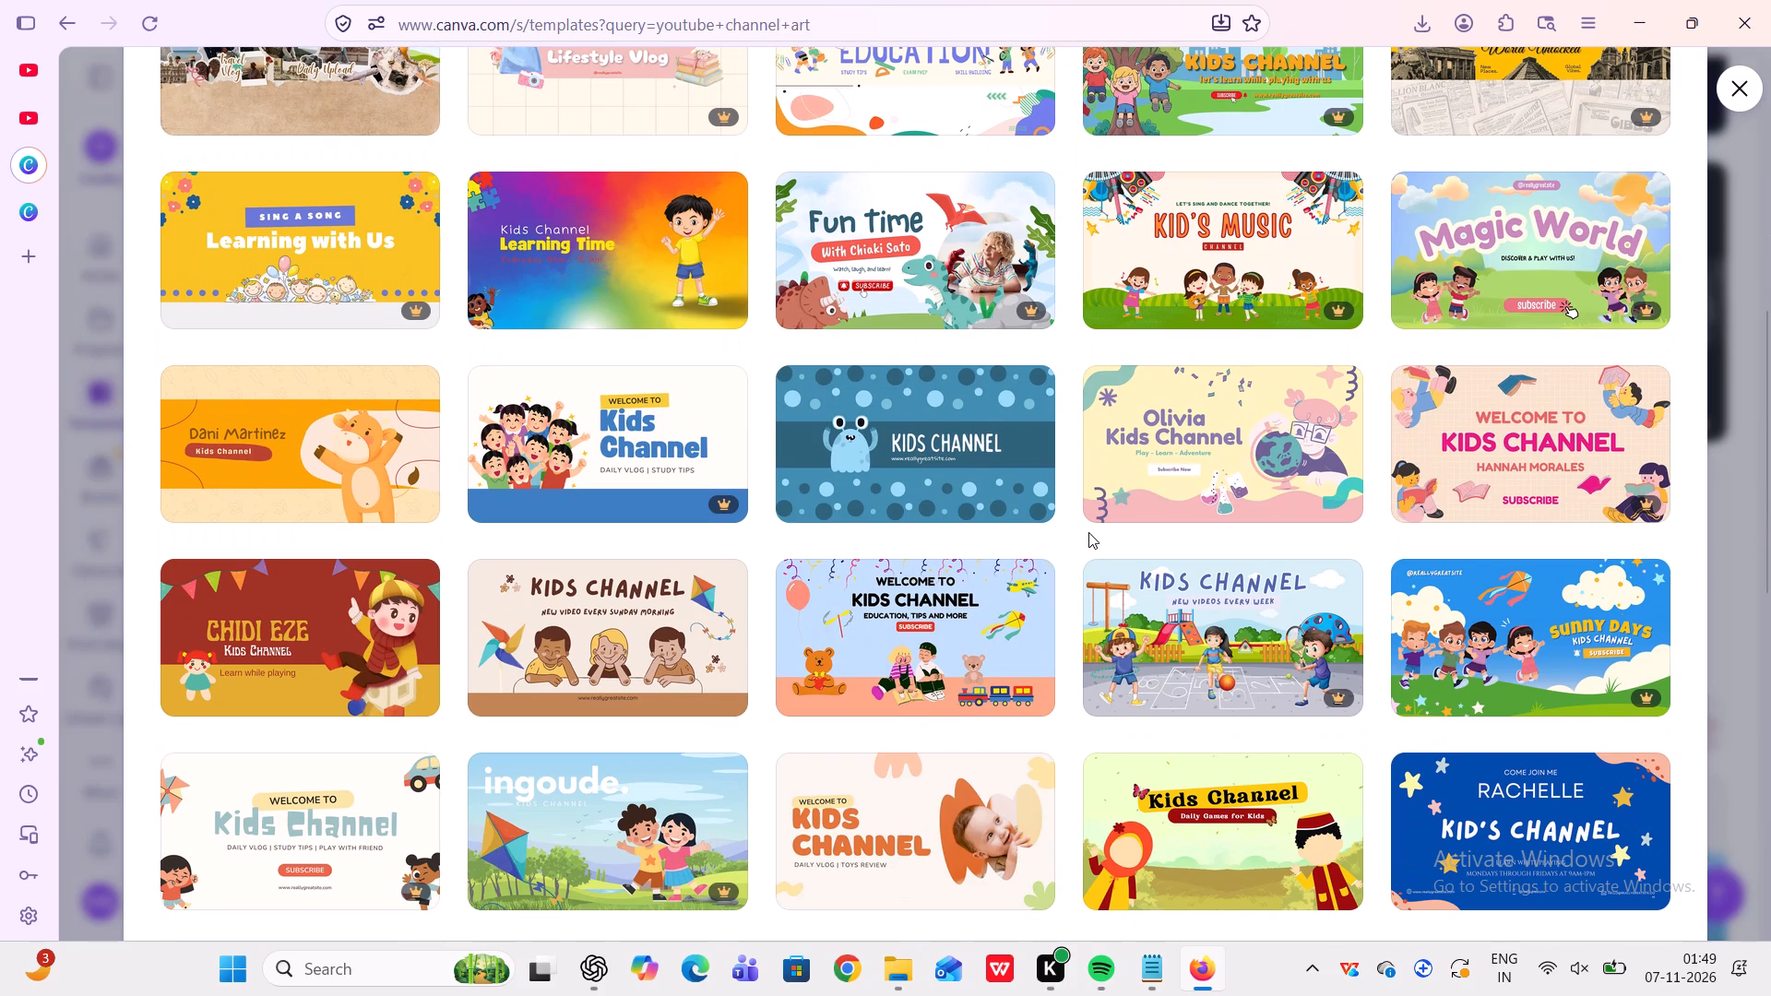
scroll(1088, 532, "down", 4)
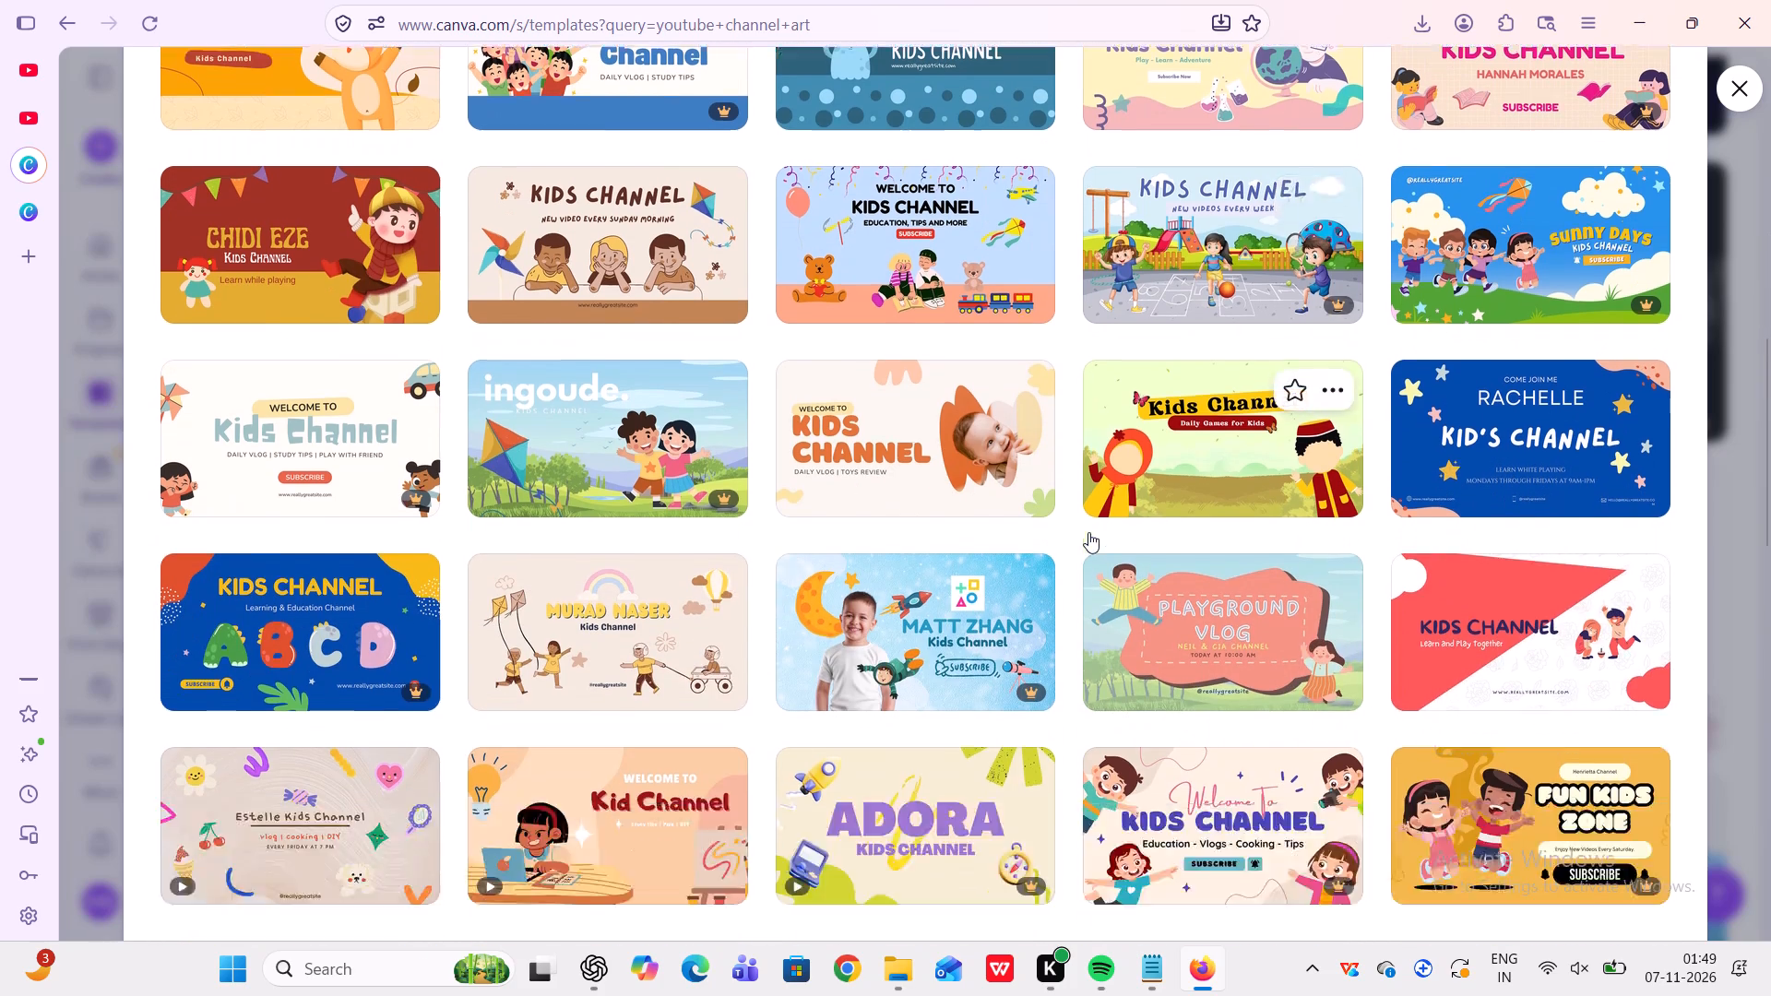
scroll(1088, 532, "down", 2)
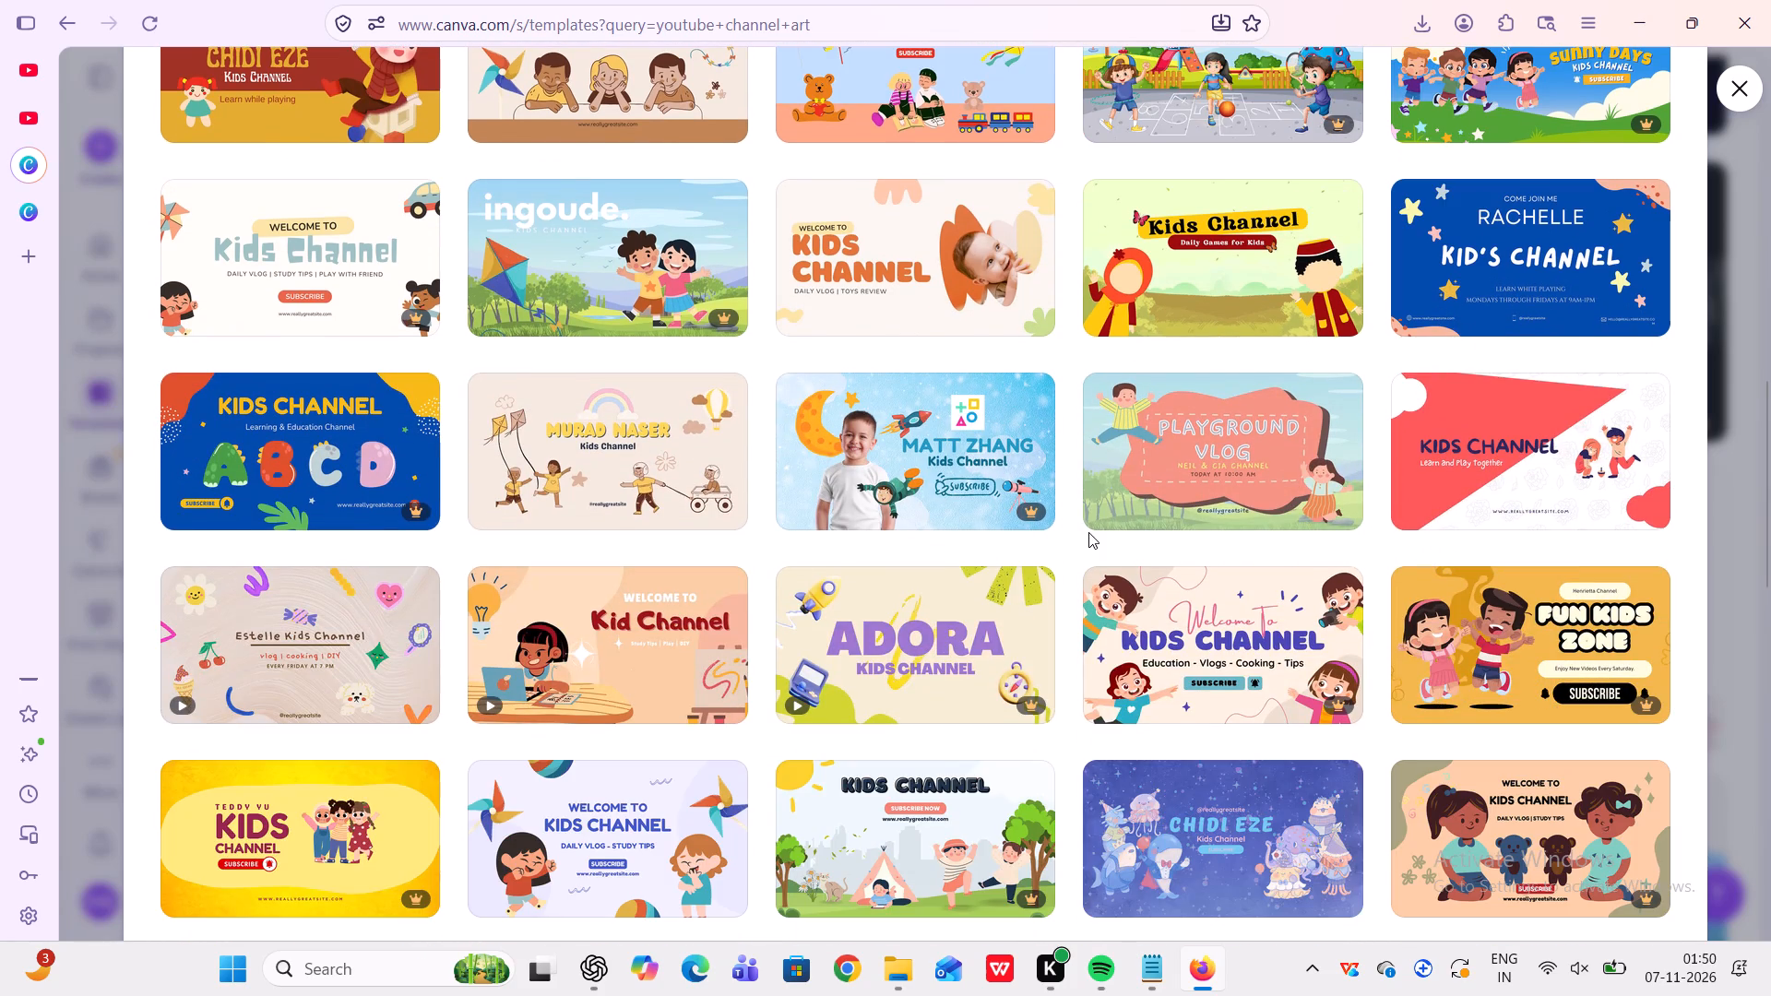